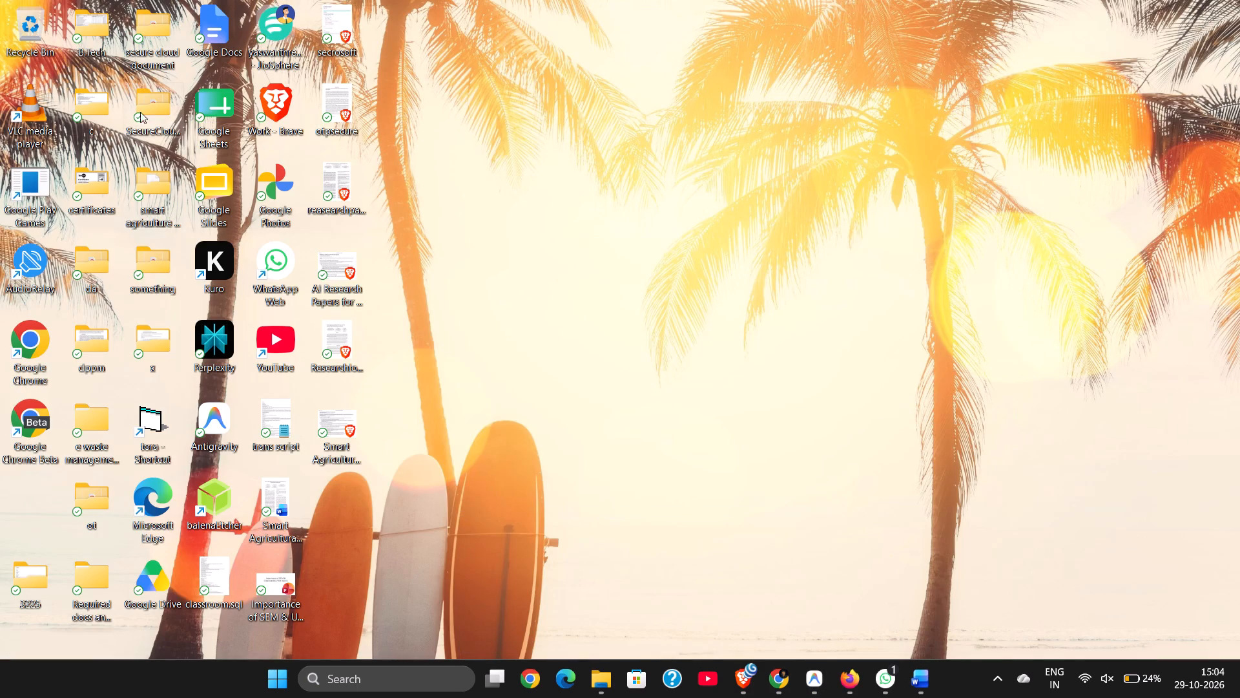
pyautogui.doubleClick(160, 99)
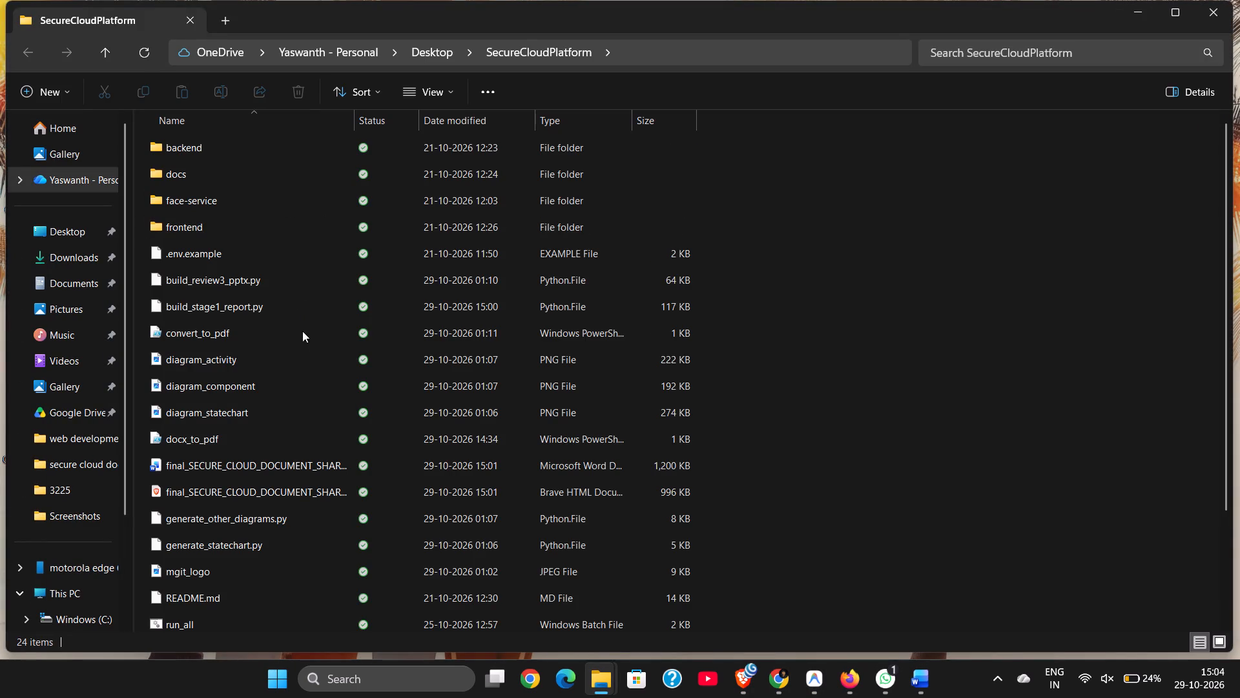
pyautogui.doubleClick(294, 464)
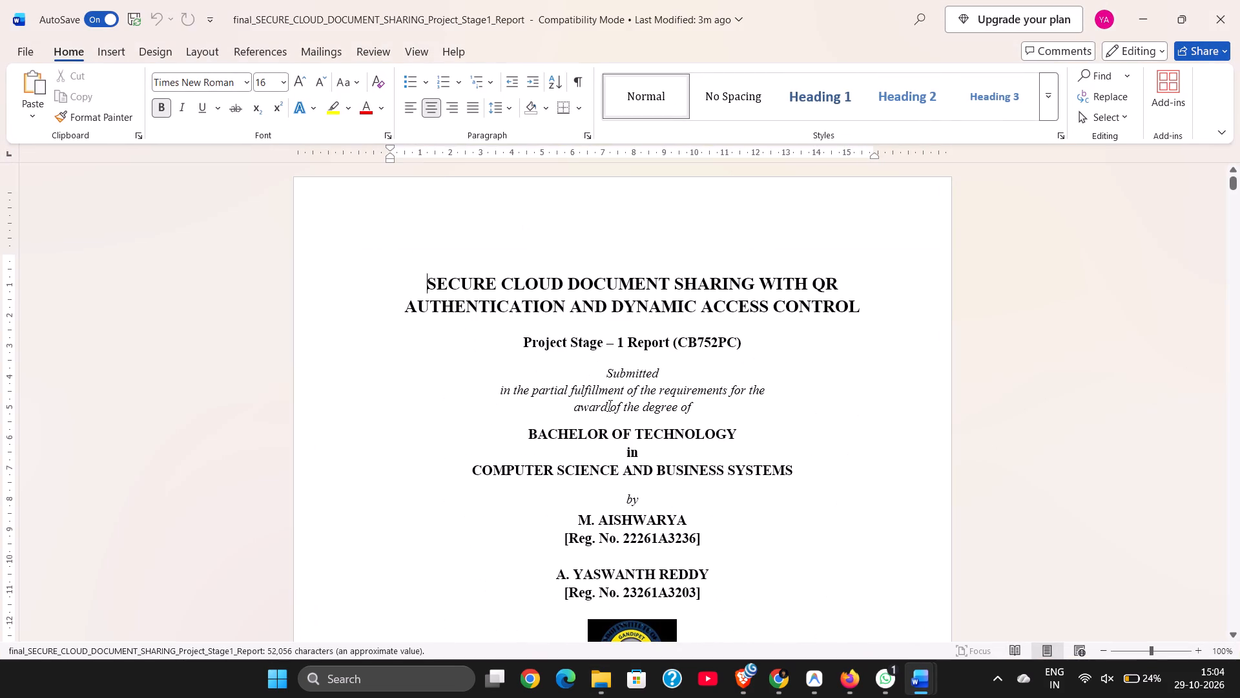
# Examine the report's front matter in Word, from the cover page through the certificate and contents to the abbreviations.
pyautogui.scroll(-2, 609, 406)
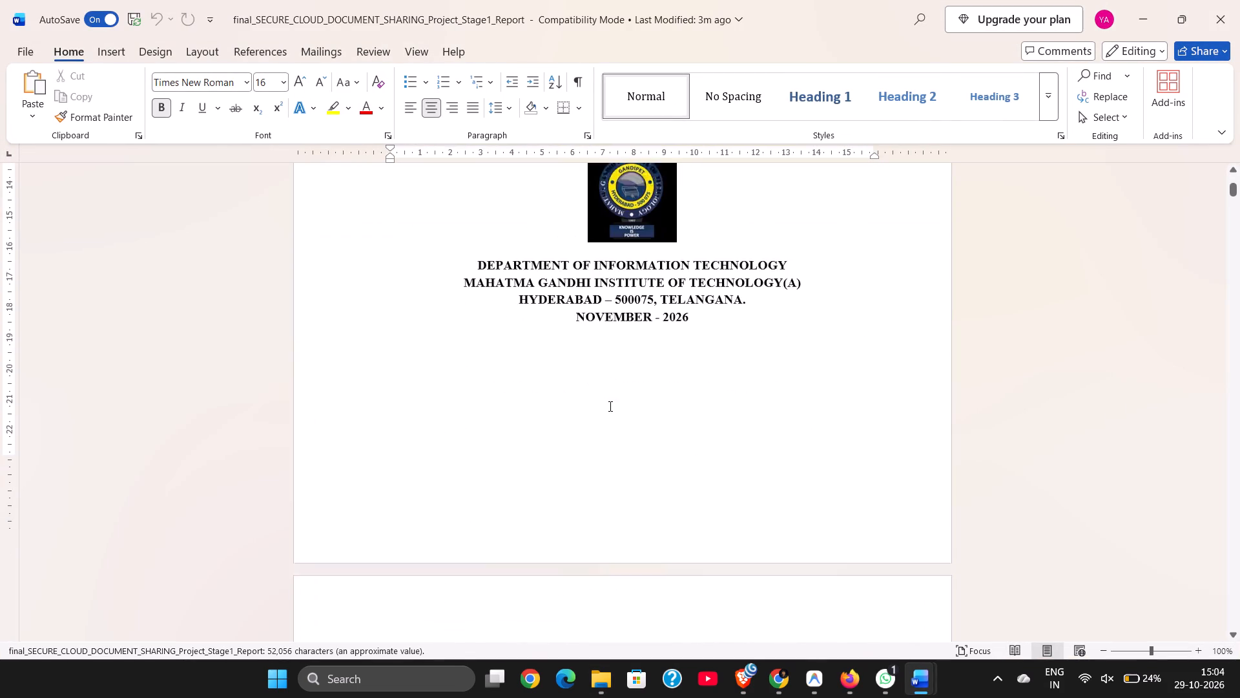
pyautogui.scroll(-5, 609, 406)
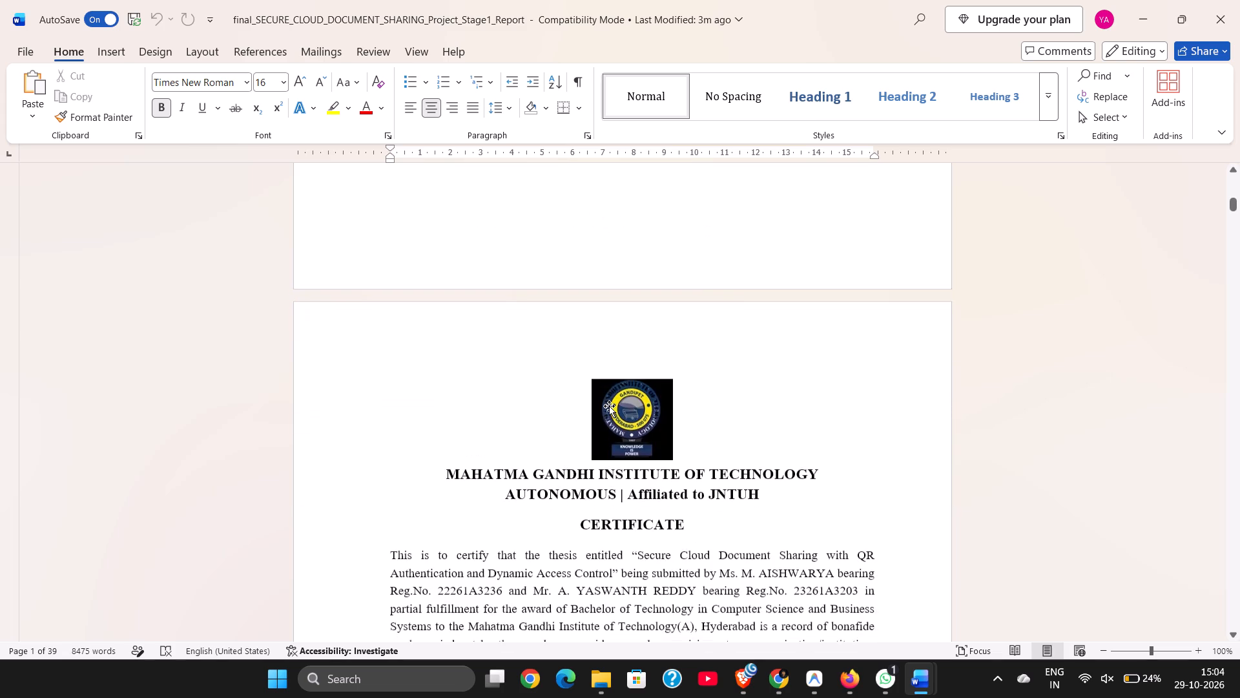
pyautogui.scroll(-2, 609, 406)
pyautogui.scroll(1, 609, 406)
pyautogui.scroll(-1, 609, 406)
pyautogui.scroll(3, 609, 406)
pyautogui.scroll(-3, 609, 406)
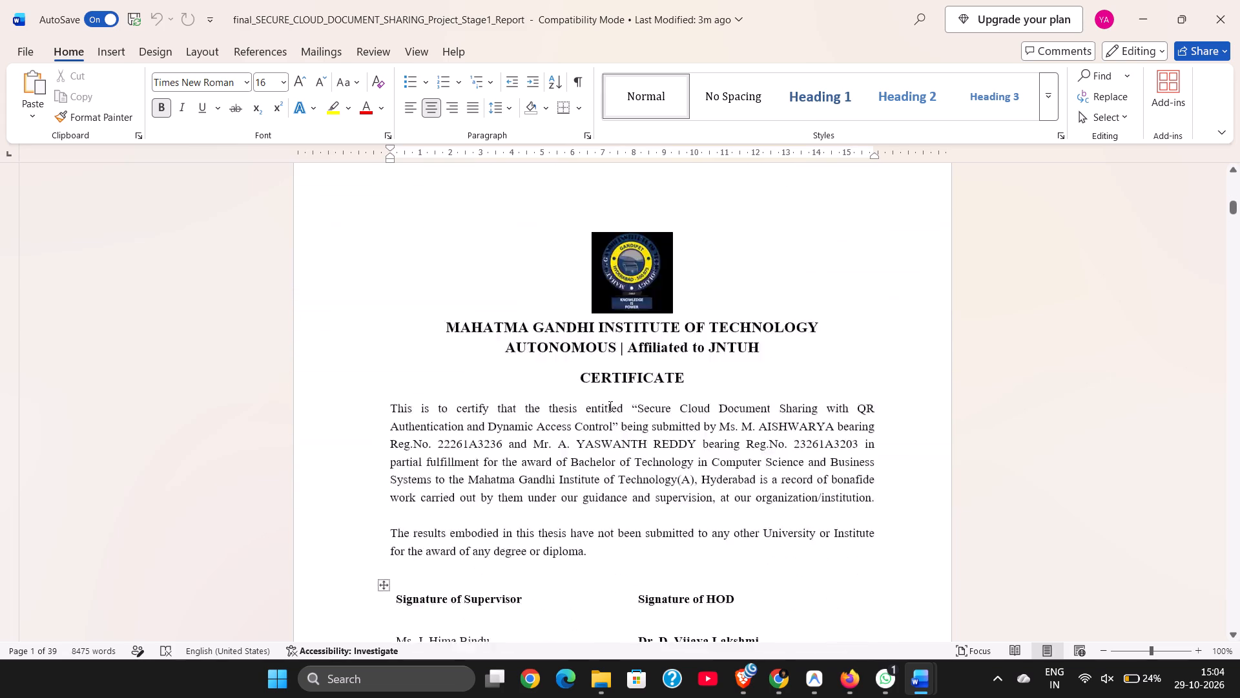
pyautogui.scroll(-7, 609, 406)
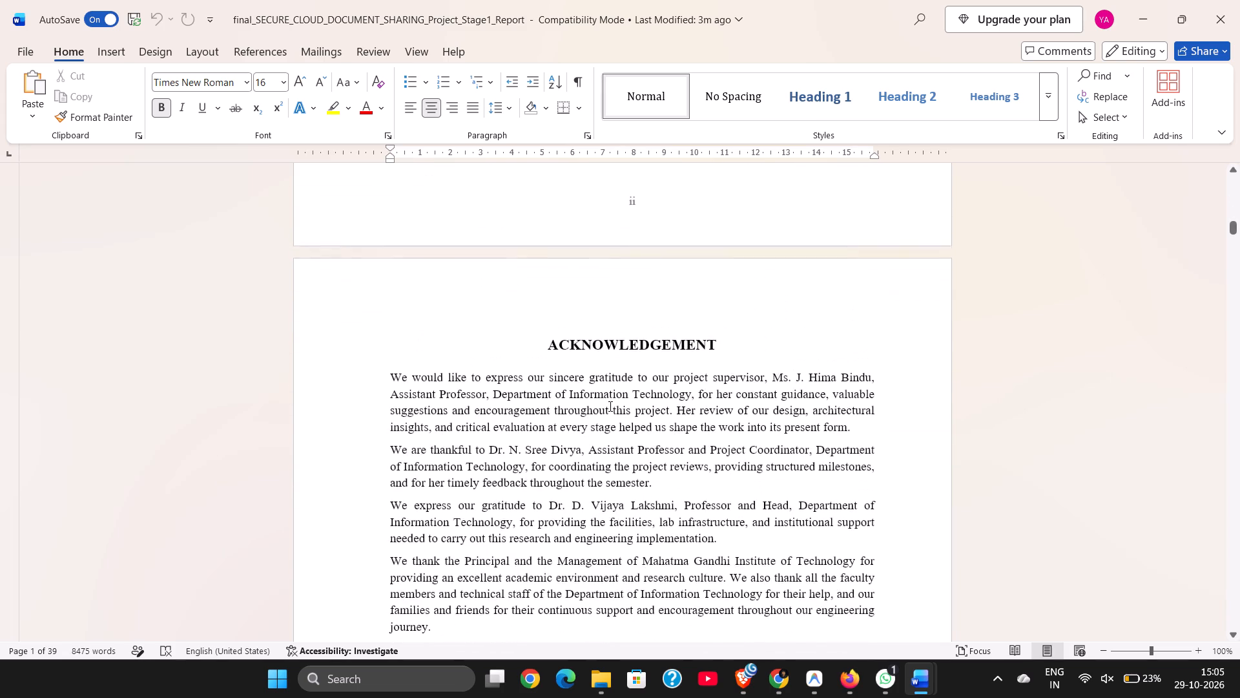
pyautogui.scroll(-7, 609, 406)
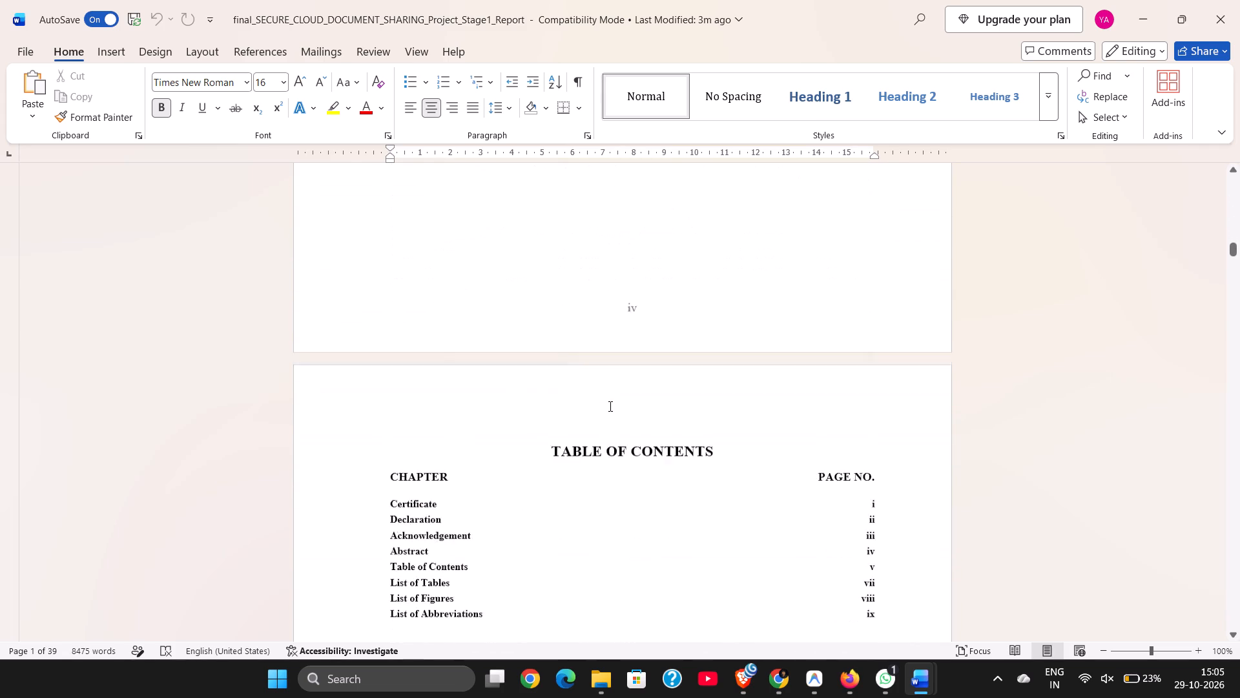
pyautogui.scroll(-6, 609, 406)
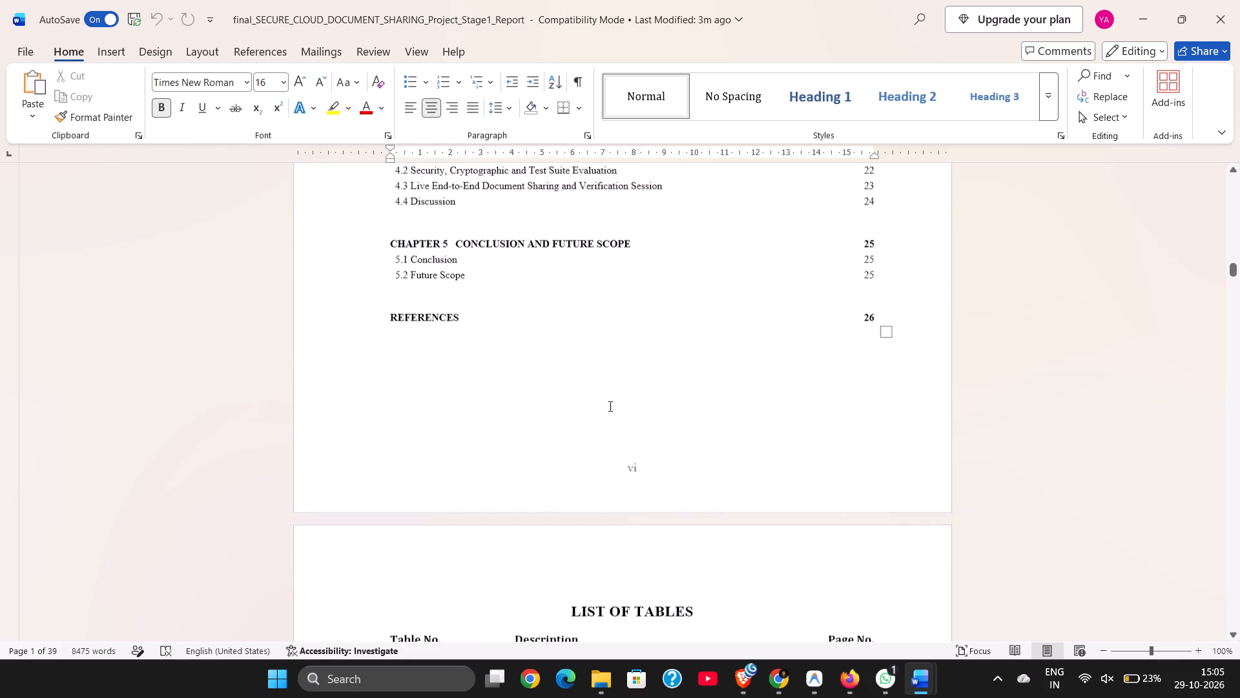
pyautogui.scroll(-6, 609, 406)
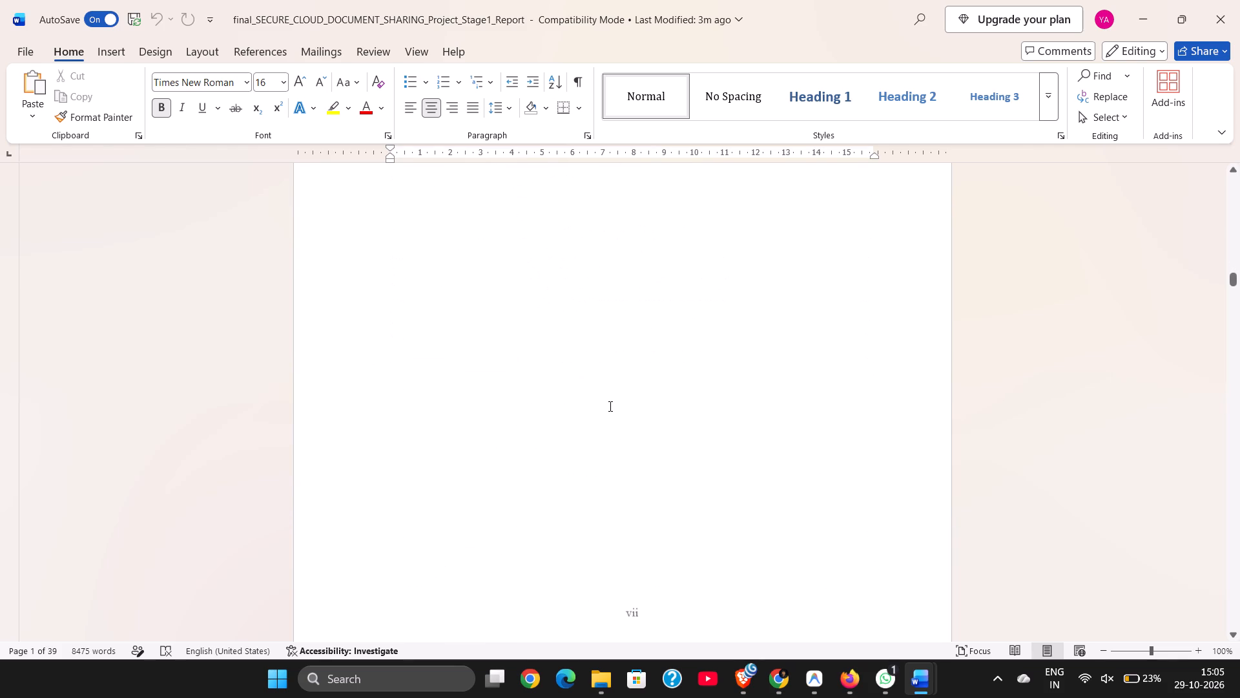
pyautogui.scroll(-6, 609, 406)
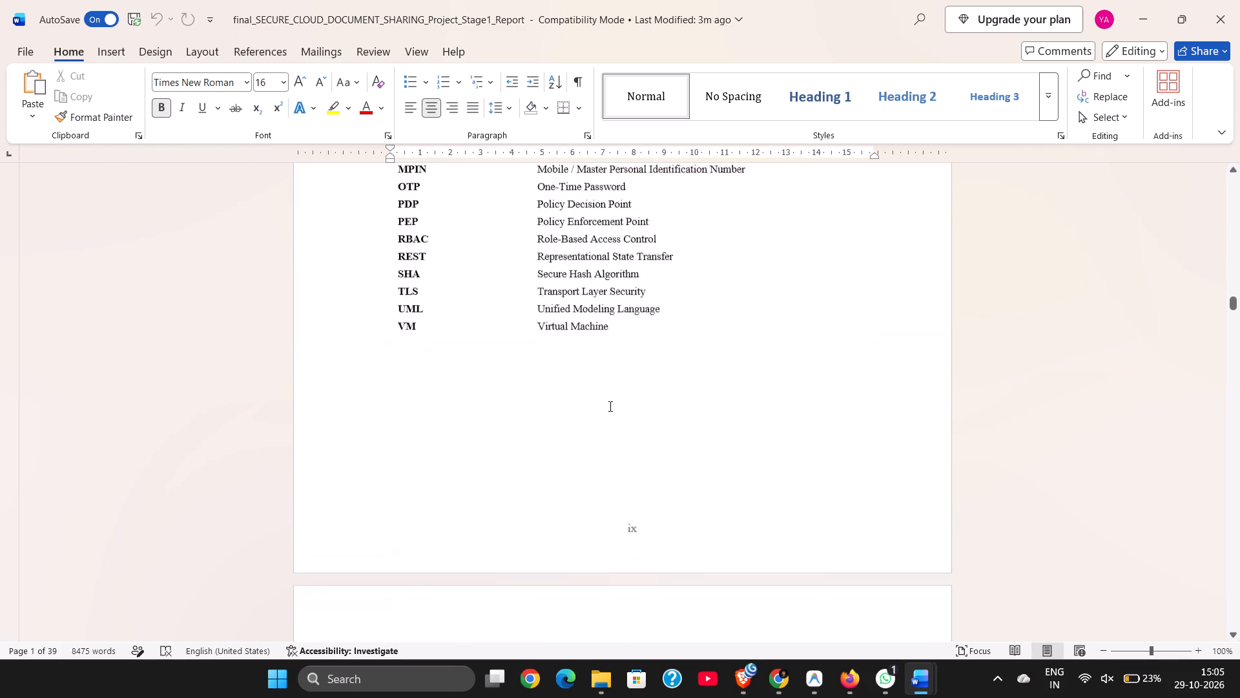
# Examine Chapters 1 and 2 of the Secure Cloud report, from the existing system to the literature survey table and research gaps.
pyautogui.scroll(-7, 609, 406)
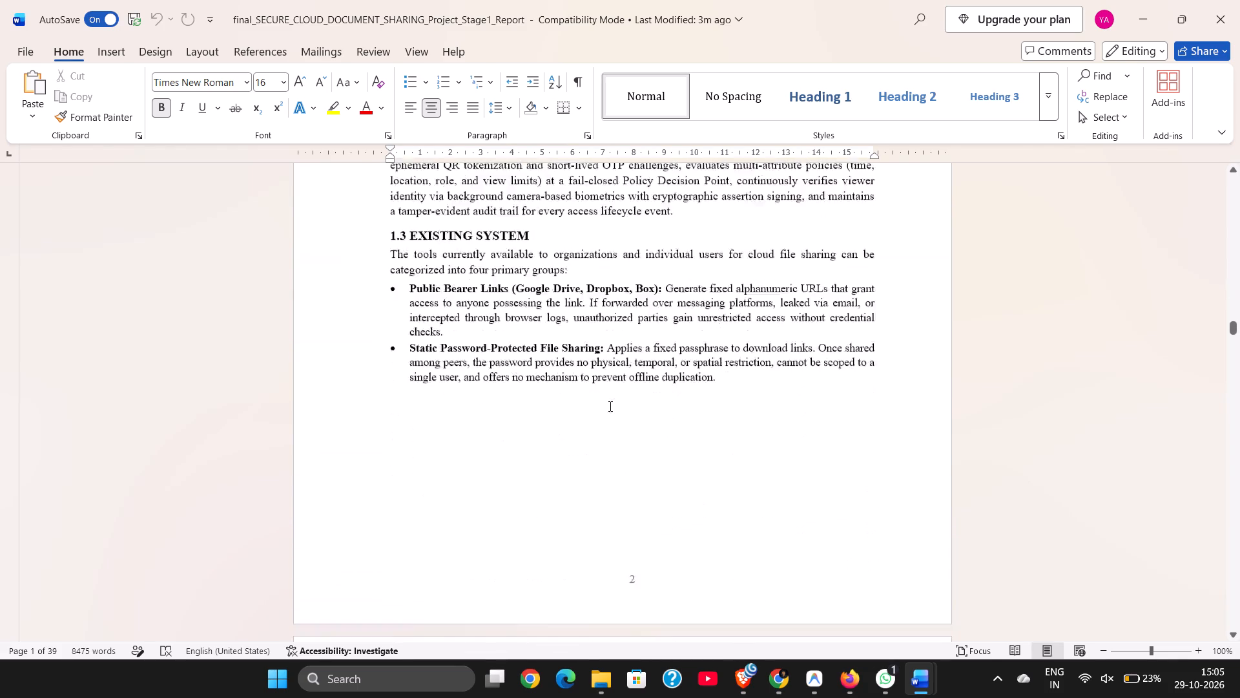
pyautogui.scroll(-7, 609, 406)
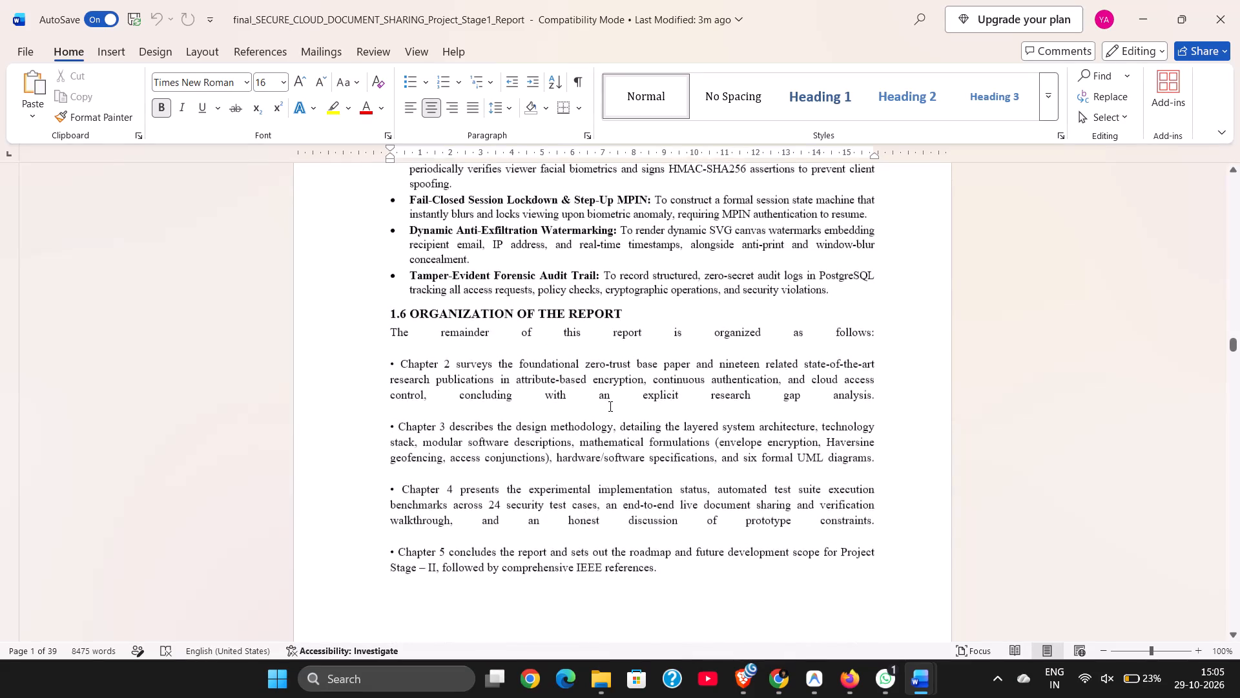
pyautogui.scroll(-6, 609, 406)
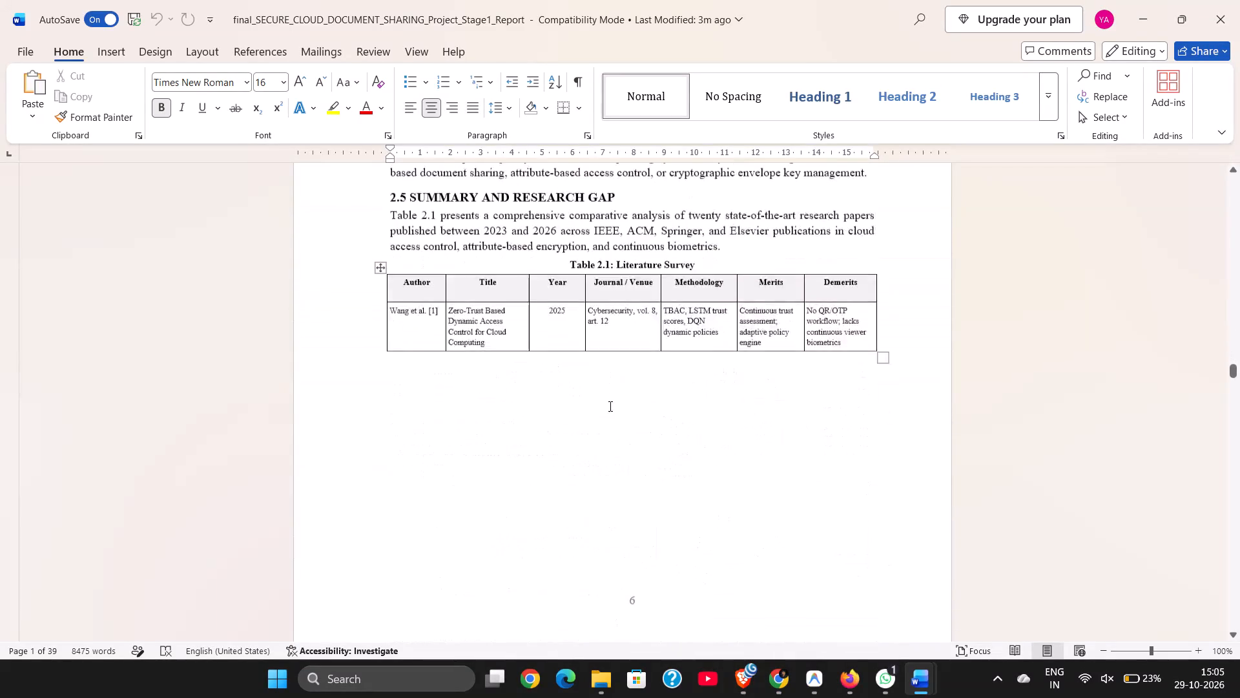
pyautogui.scroll(-6, 609, 406)
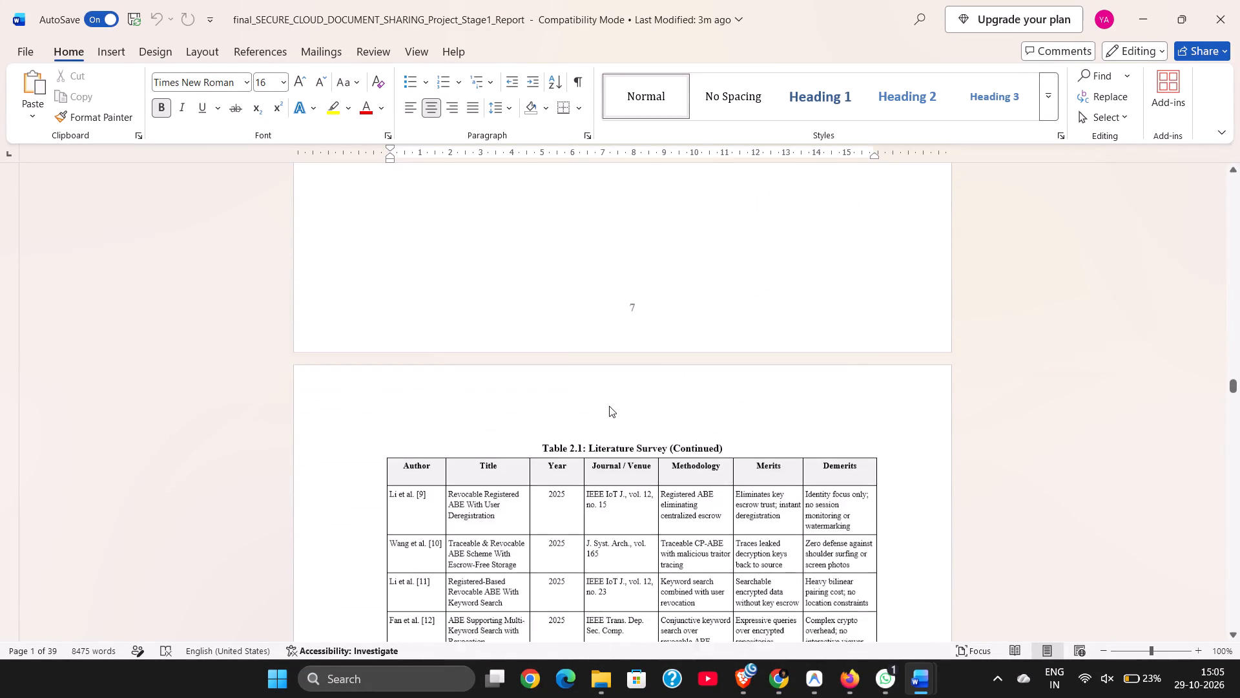
pyautogui.scroll(-6, 609, 406)
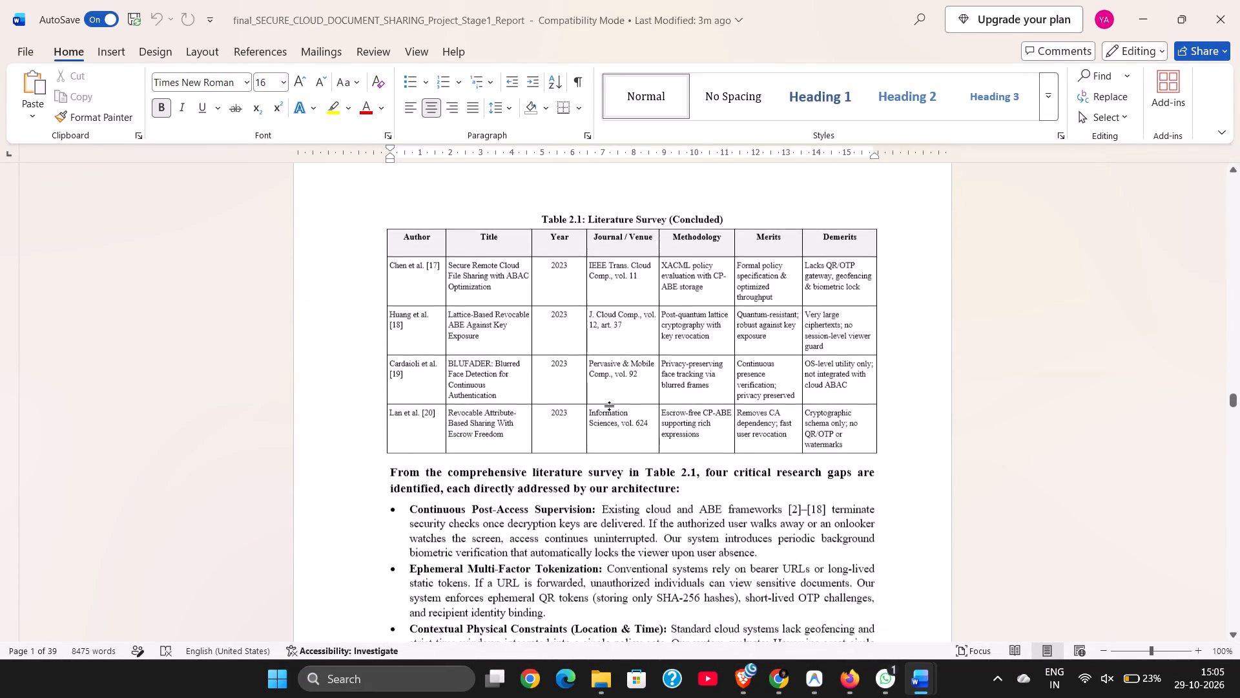
# Examine Chapter 3 of the report, covering the technologies, module descriptions, hardware requirements and UML diagrams.
pyautogui.scroll(-7, 609, 406)
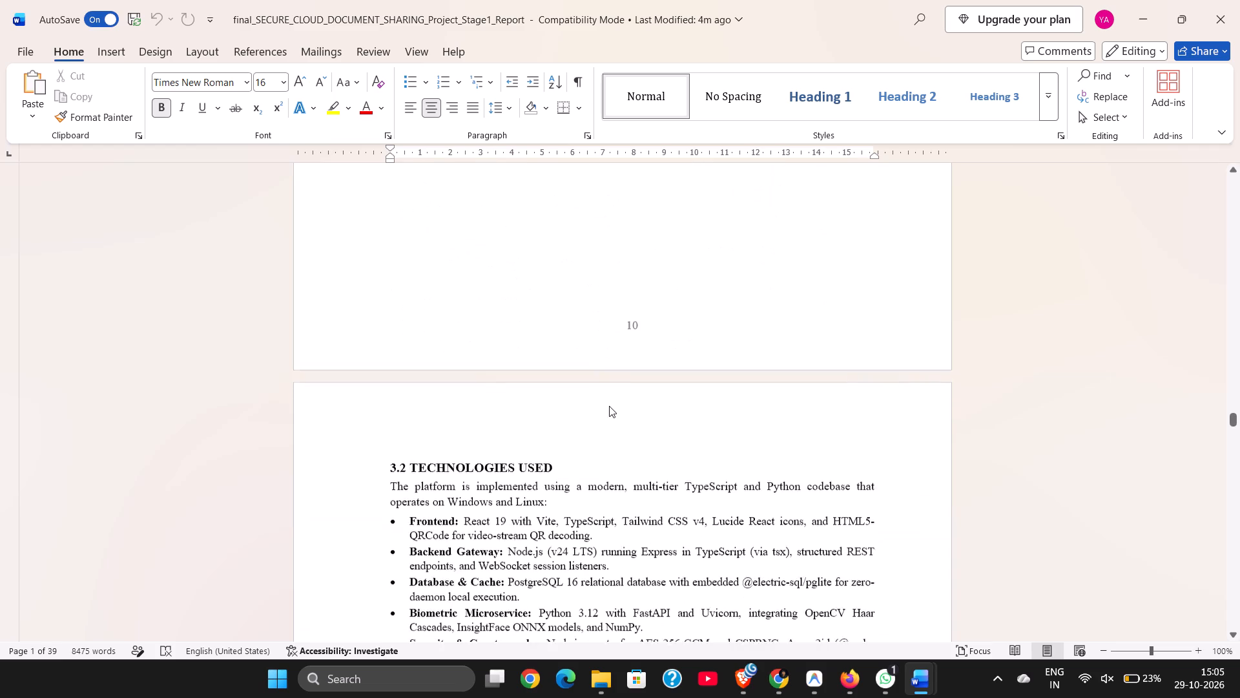
pyautogui.scroll(-7, 609, 406)
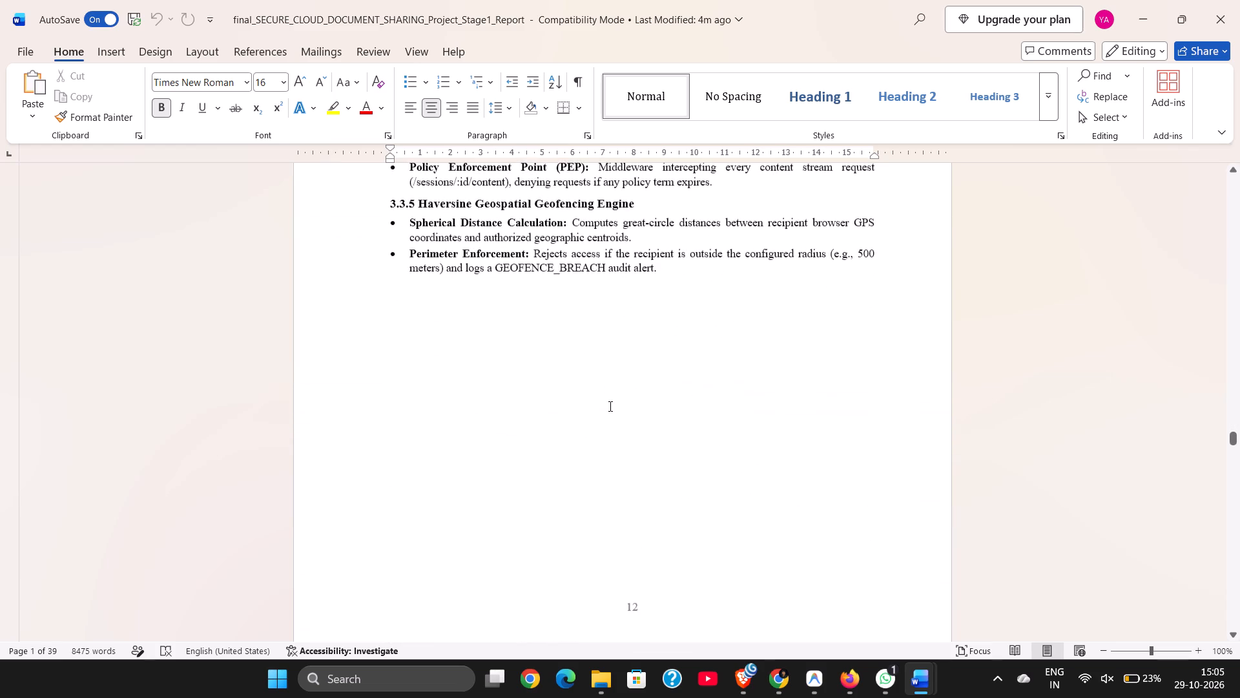
pyautogui.scroll(-8, 609, 406)
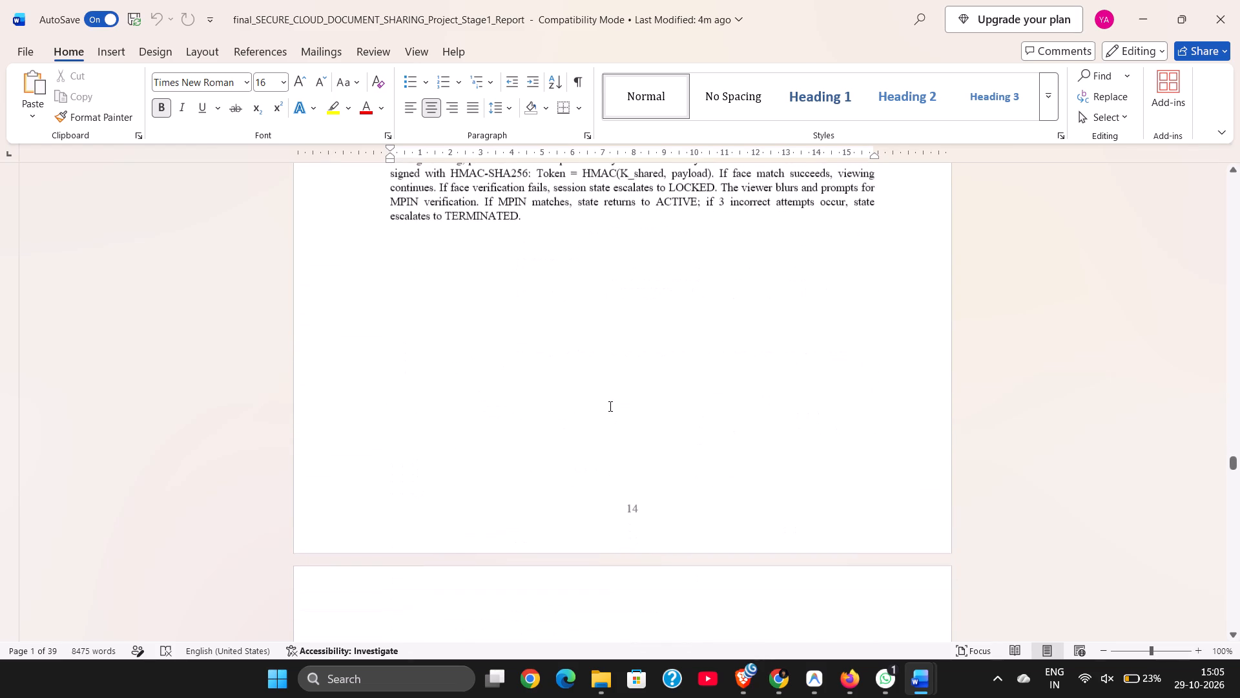
pyautogui.click(609, 406)
pyautogui.scroll(-5, 609, 406)
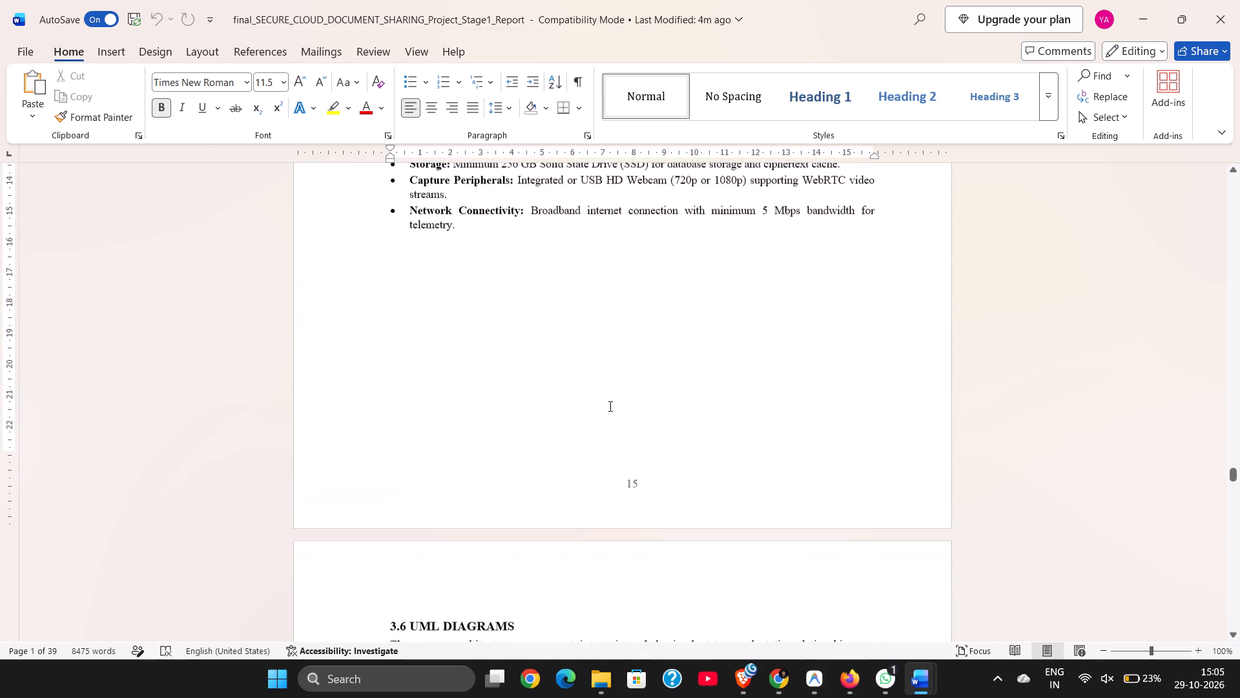
pyautogui.scroll(-5, 609, 406)
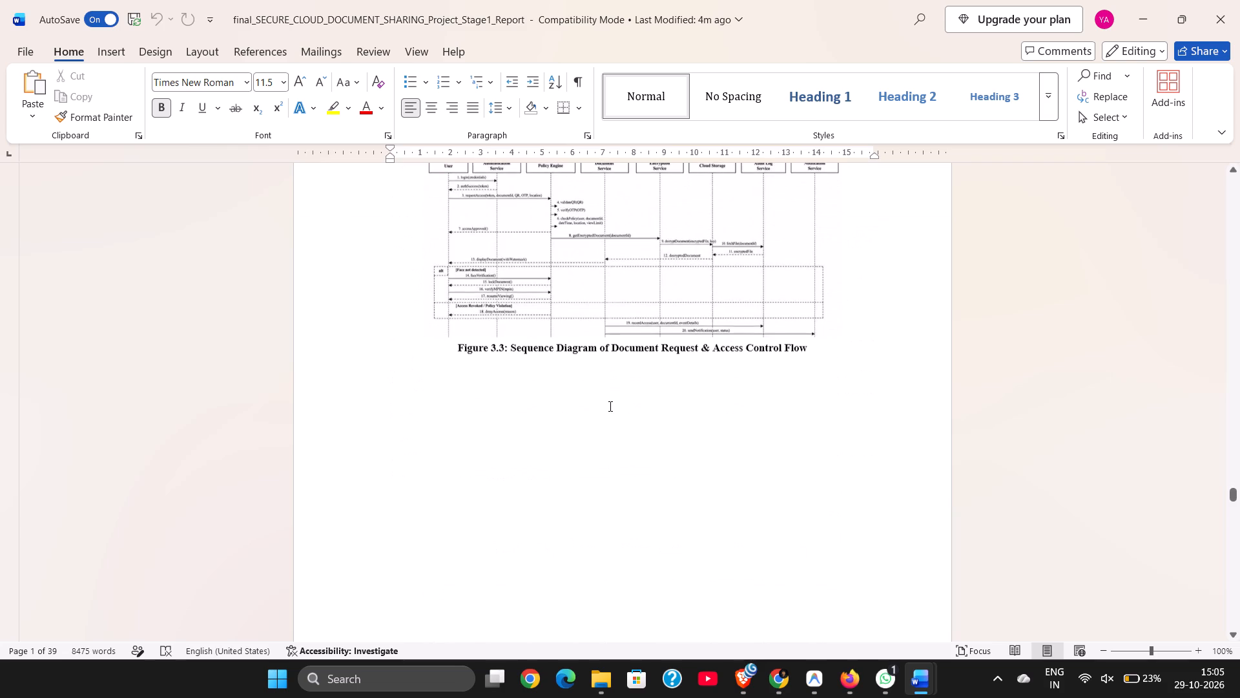
pyautogui.scroll(-5, 609, 406)
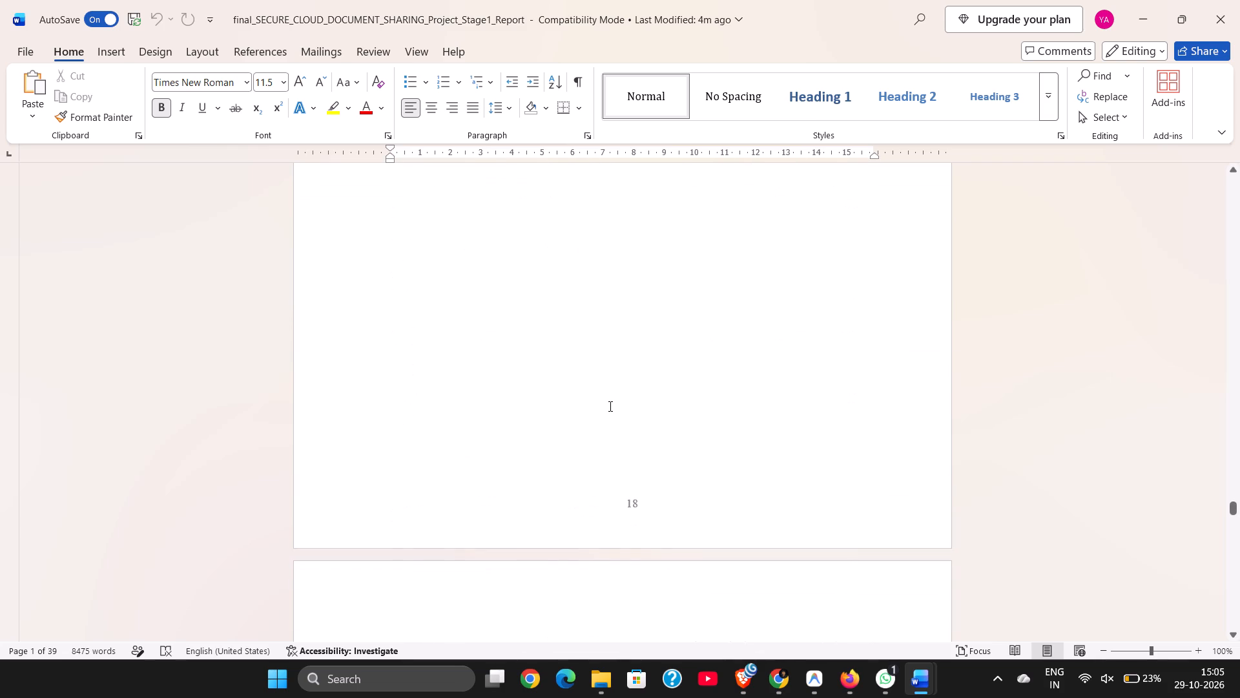
pyautogui.scroll(-6, 609, 406)
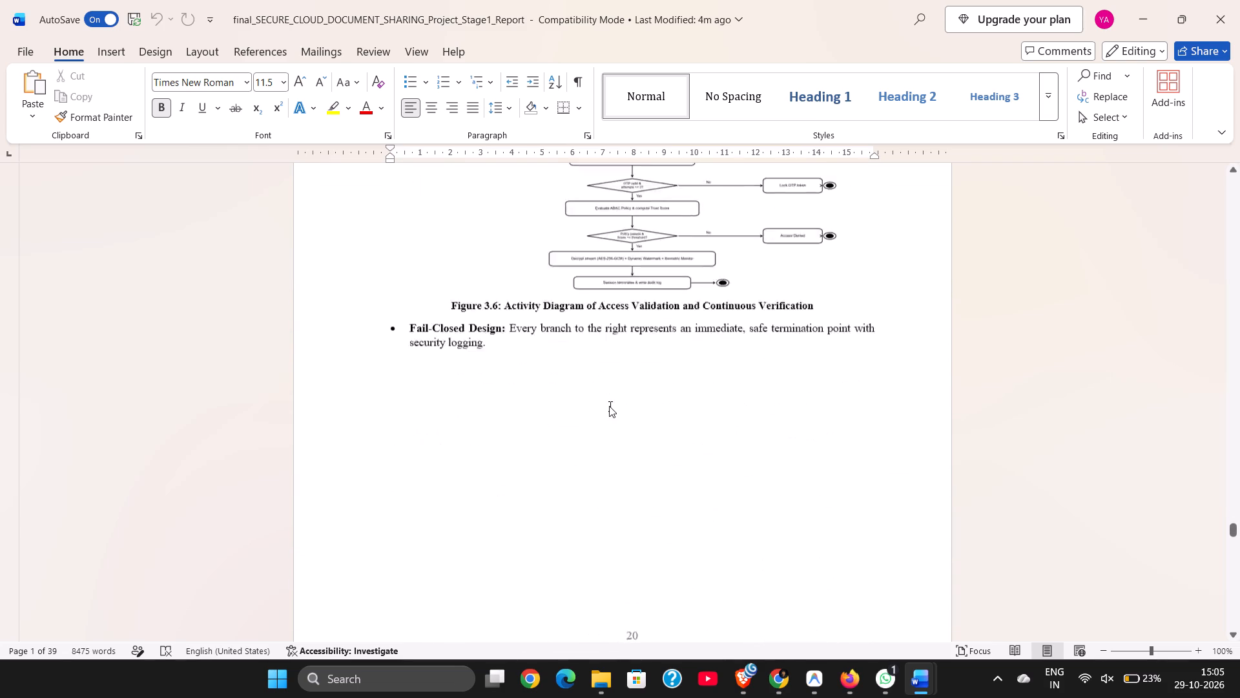
# Examine the implementation status table, test evaluation, discussion and references through to the end of the report.
pyautogui.scroll(-7, 609, 406)
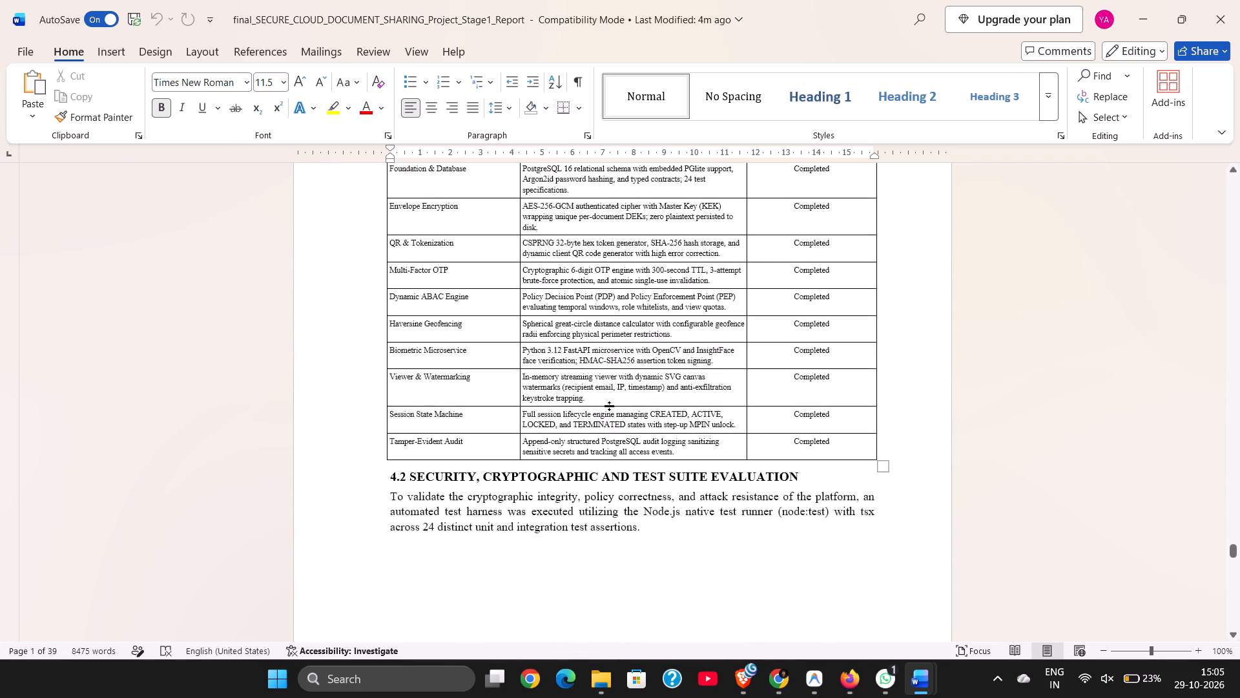
pyautogui.scroll(-6, 609, 406)
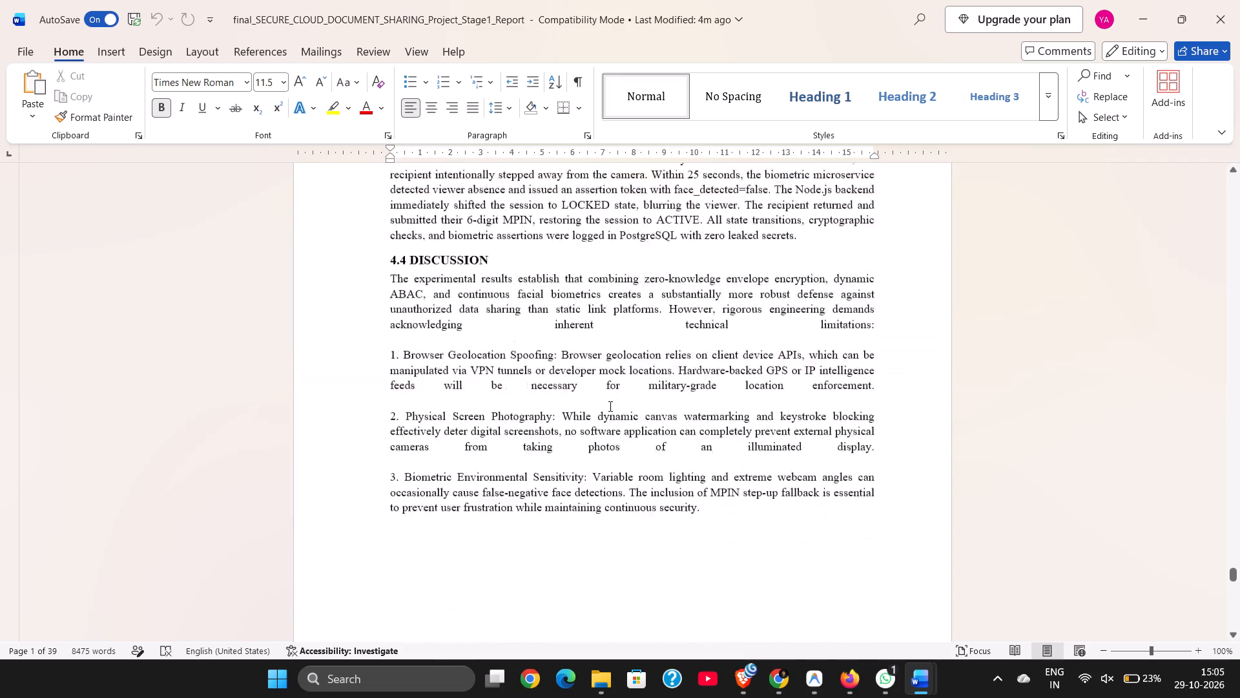
pyautogui.scroll(-8, 609, 406)
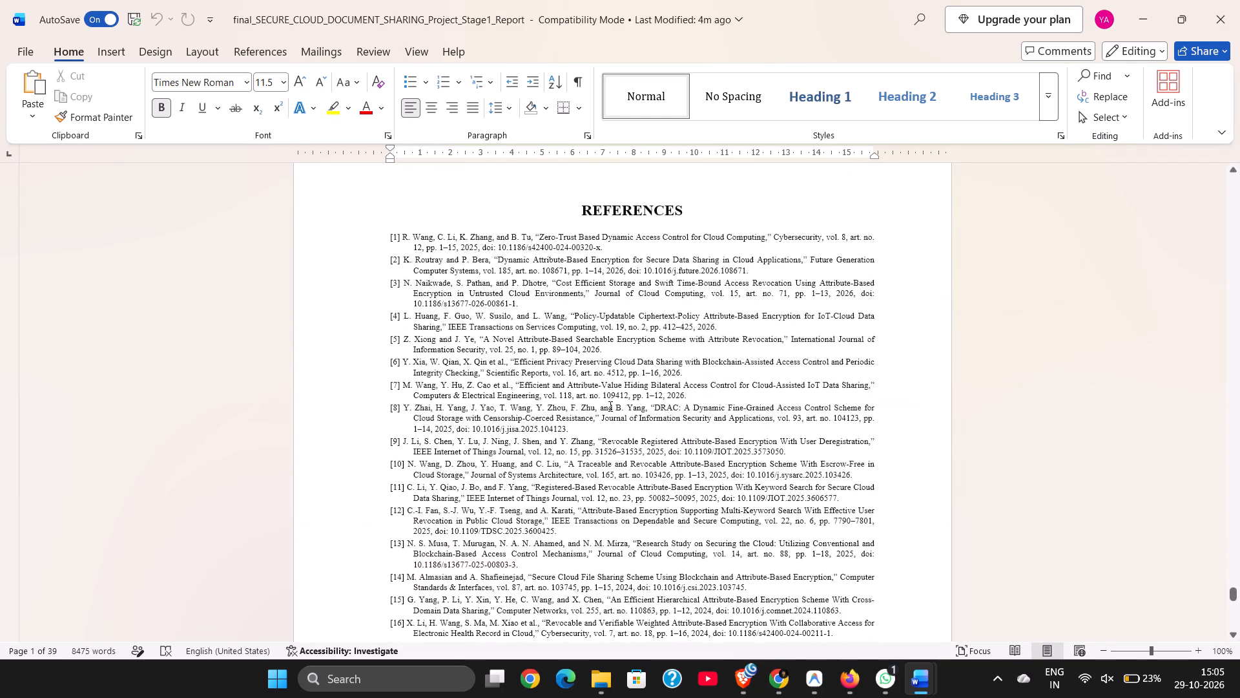
pyautogui.scroll(-8, 609, 406)
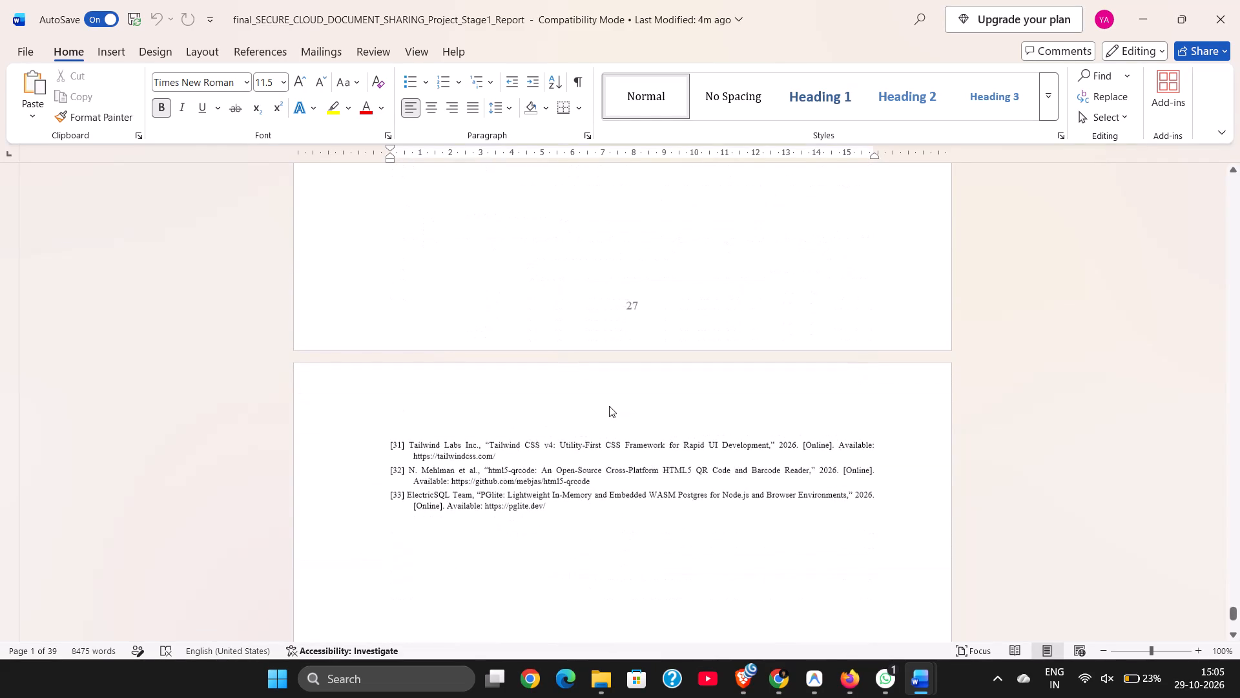
pyautogui.scroll(-6, 609, 406)
# Go back through the report to the cover page and inspect its college logo and department block.
pyautogui.scroll(2, 609, 406)
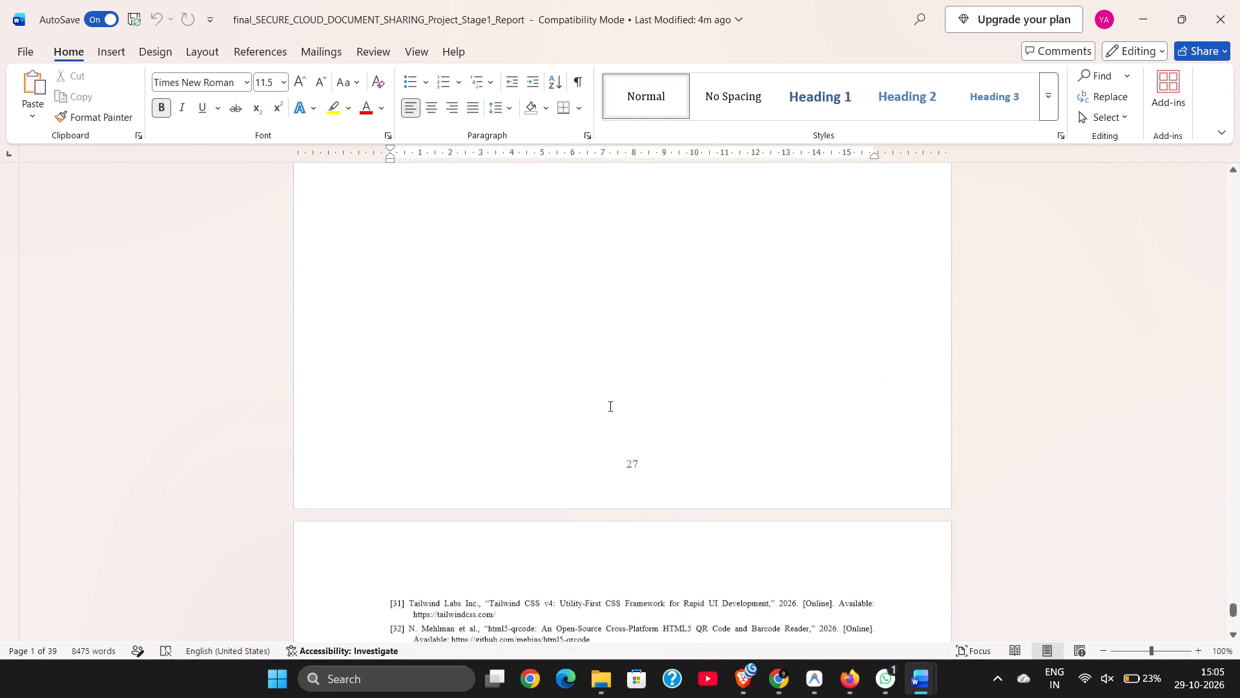
pyautogui.scroll(18, 609, 406)
pyautogui.scroll(10, 609, 406)
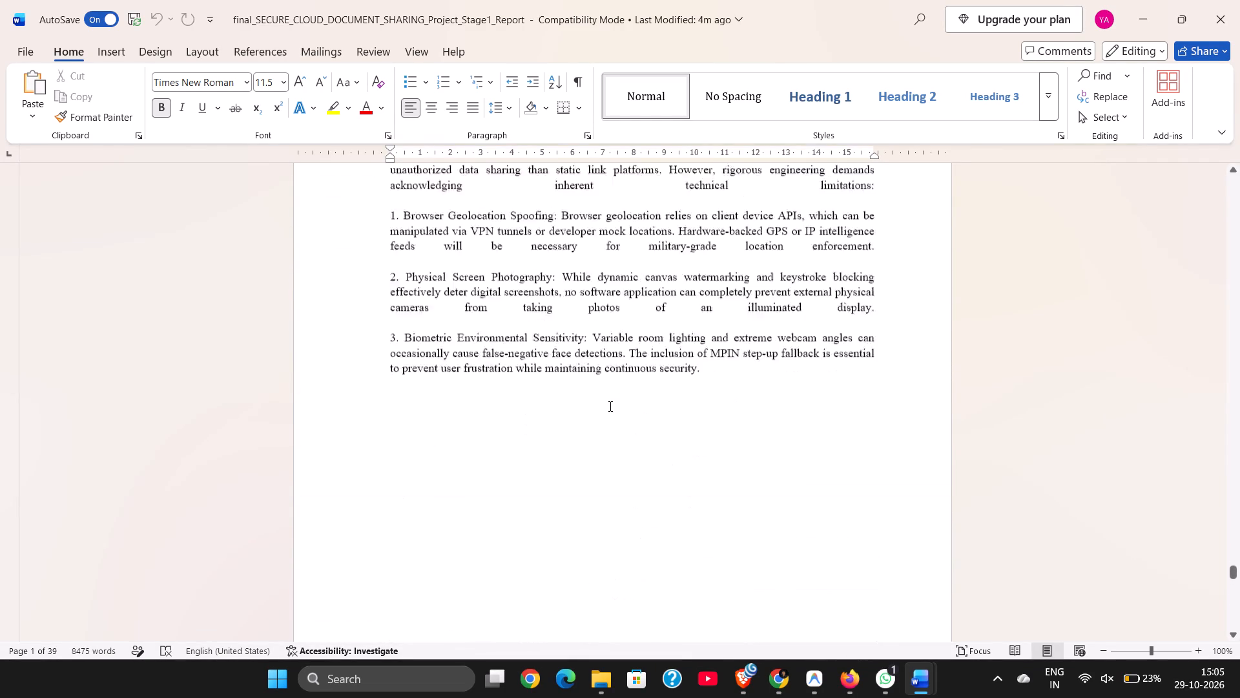
pyautogui.scroll(9, 609, 406)
pyautogui.scroll(20, 609, 406)
pyautogui.scroll(20, 609, 406)
pyautogui.scroll(20, 609, 406)
pyautogui.scroll(6, 609, 406)
pyautogui.scroll(-2, 609, 406)
pyautogui.scroll(8, 609, 406)
pyautogui.scroll(-1, 609, 406)
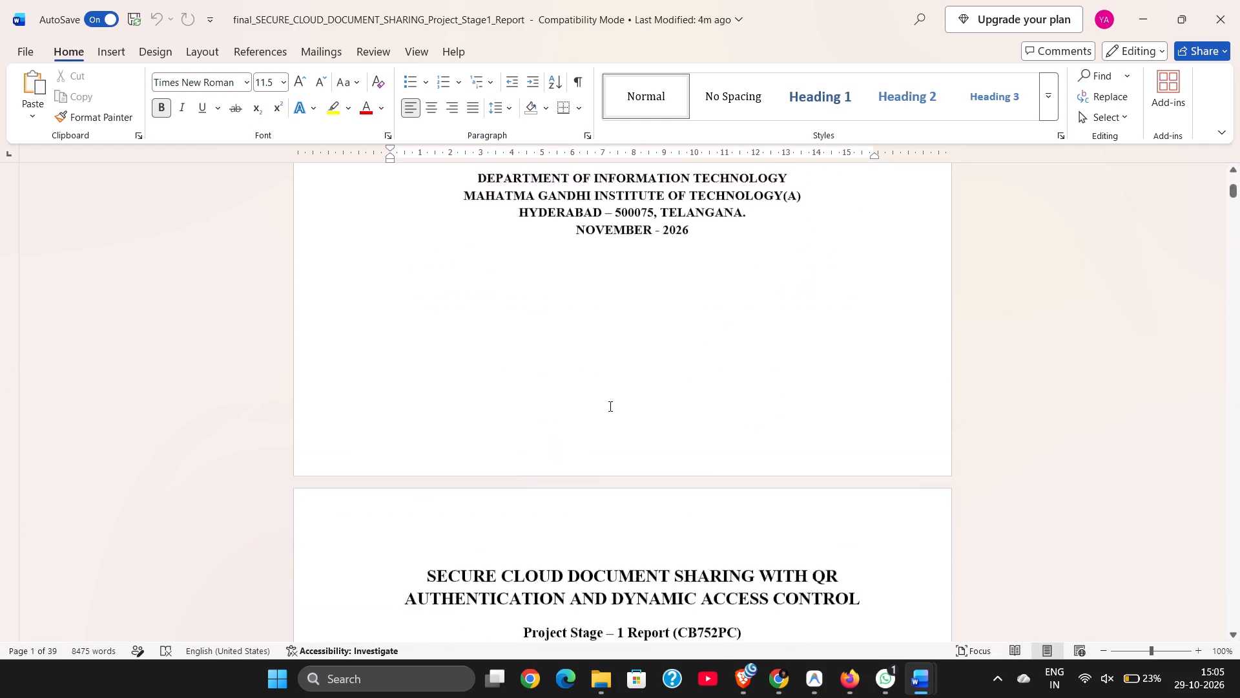
pyautogui.scroll(-1, 609, 406)
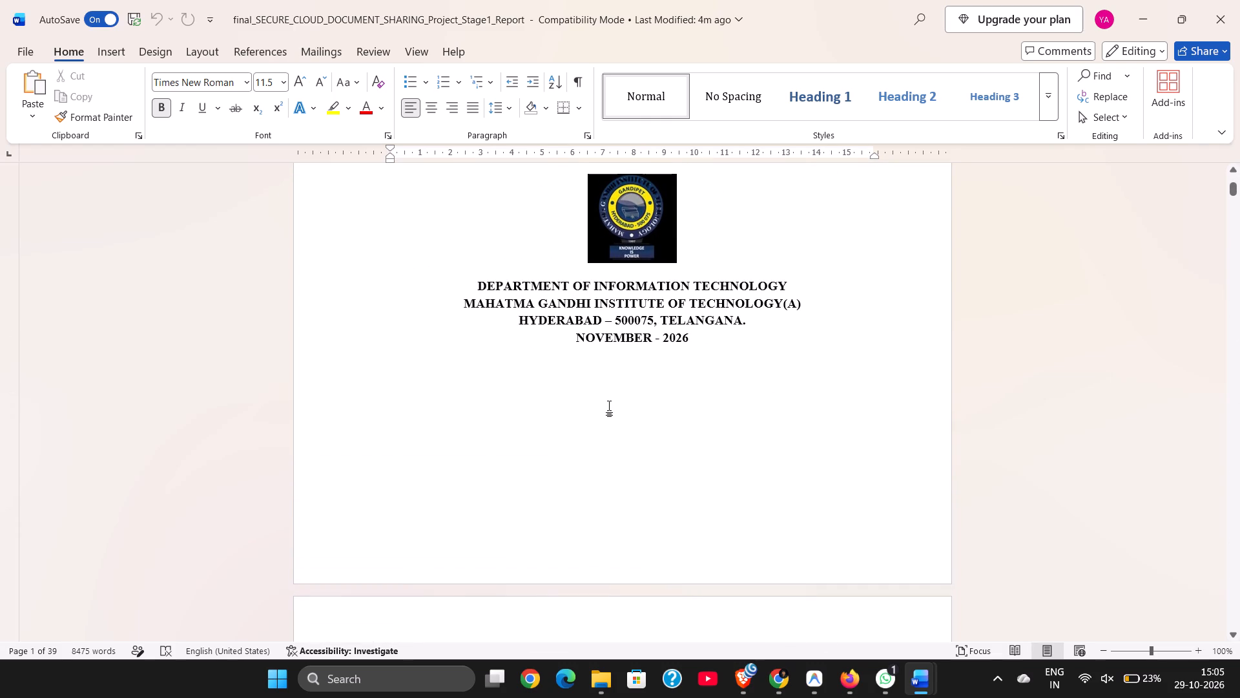
# Replace the black-background logo on the Secure Cloud report's cover page with the college logo copied from the STOCKPRO AI report's cover.
pyautogui.hotkey('alt', 'Tab')
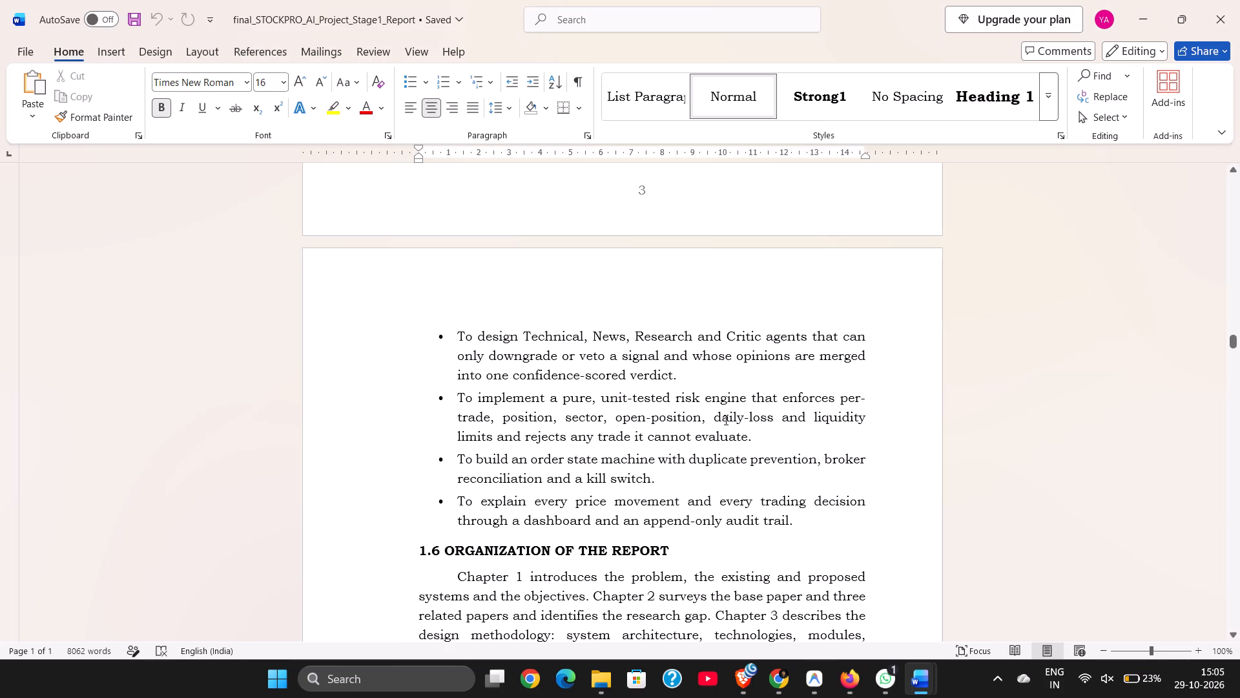
pyautogui.scroll(20, 716, 452)
pyautogui.scroll(20, 716, 452)
pyautogui.scroll(13, 716, 452)
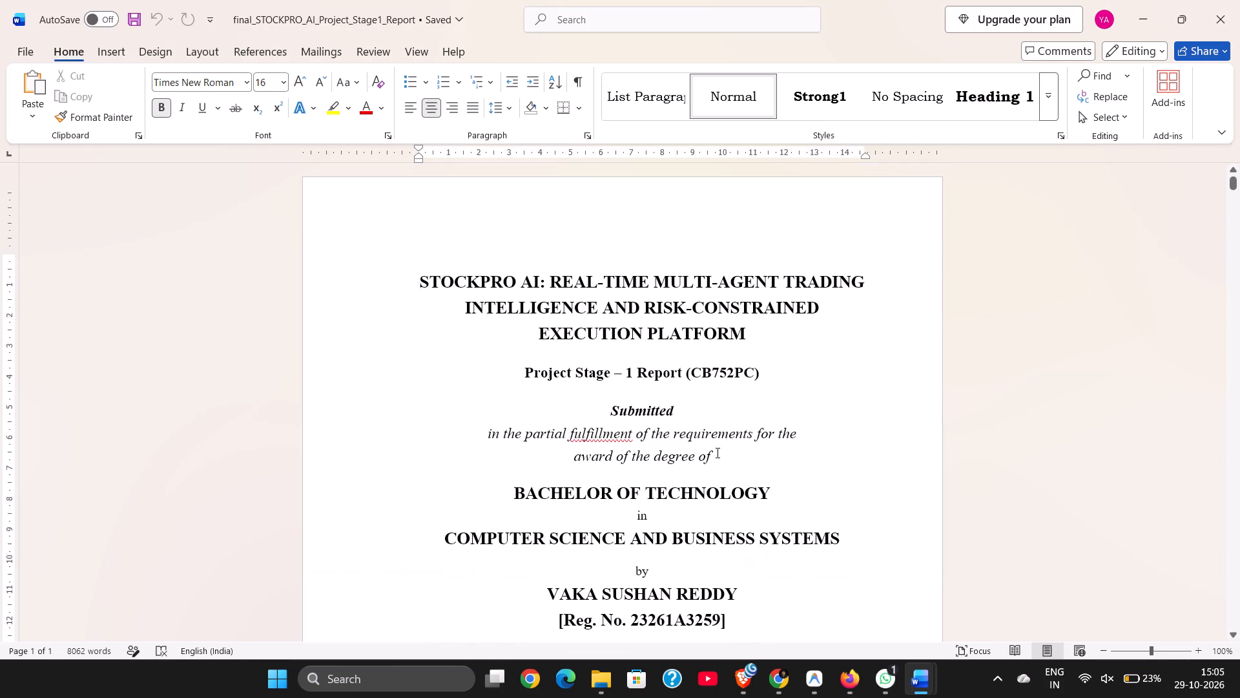
pyautogui.scroll(-3, 716, 452)
pyautogui.scroll(1, 716, 452)
pyautogui.click(651, 345)
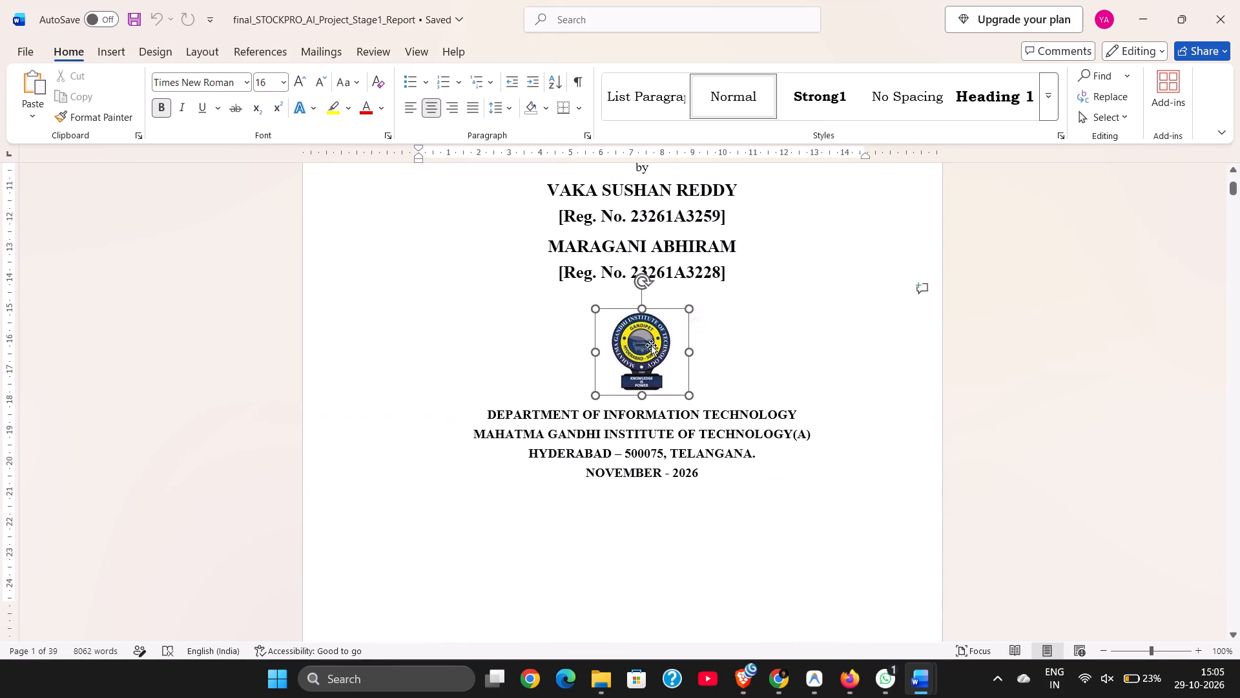
pyautogui.hotkey('ctrl', 'c')
pyautogui.hotkey('alt', 'Tab')
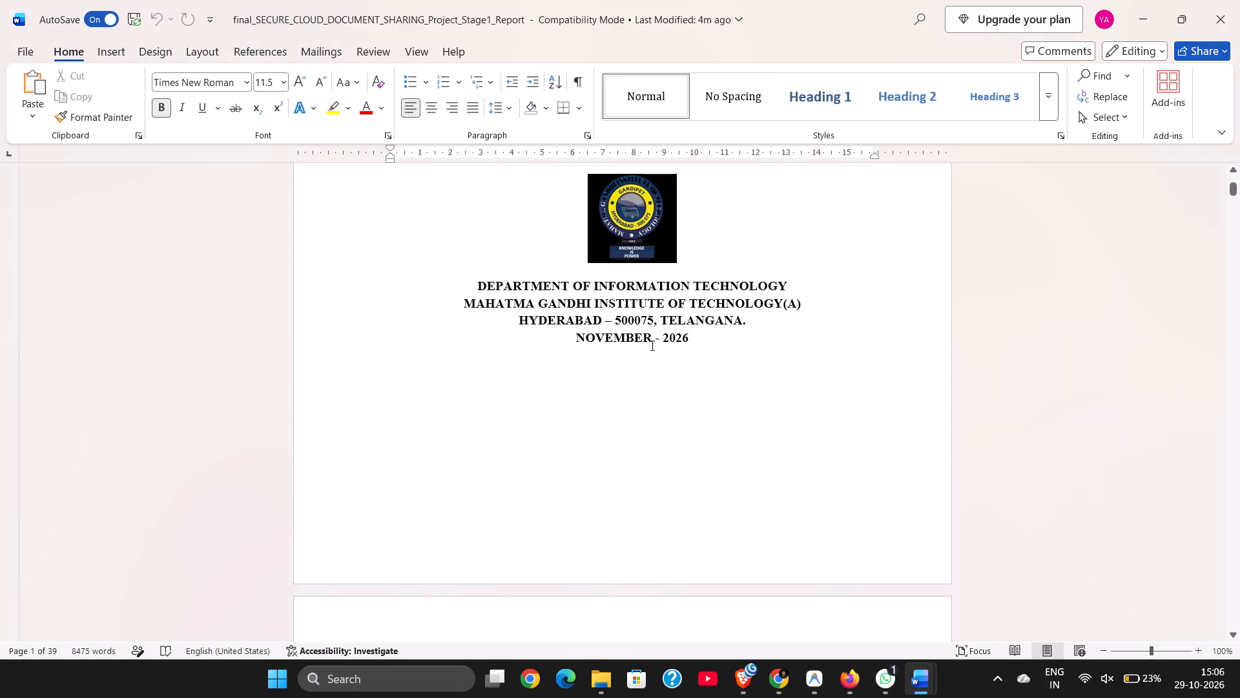
pyautogui.click(627, 207)
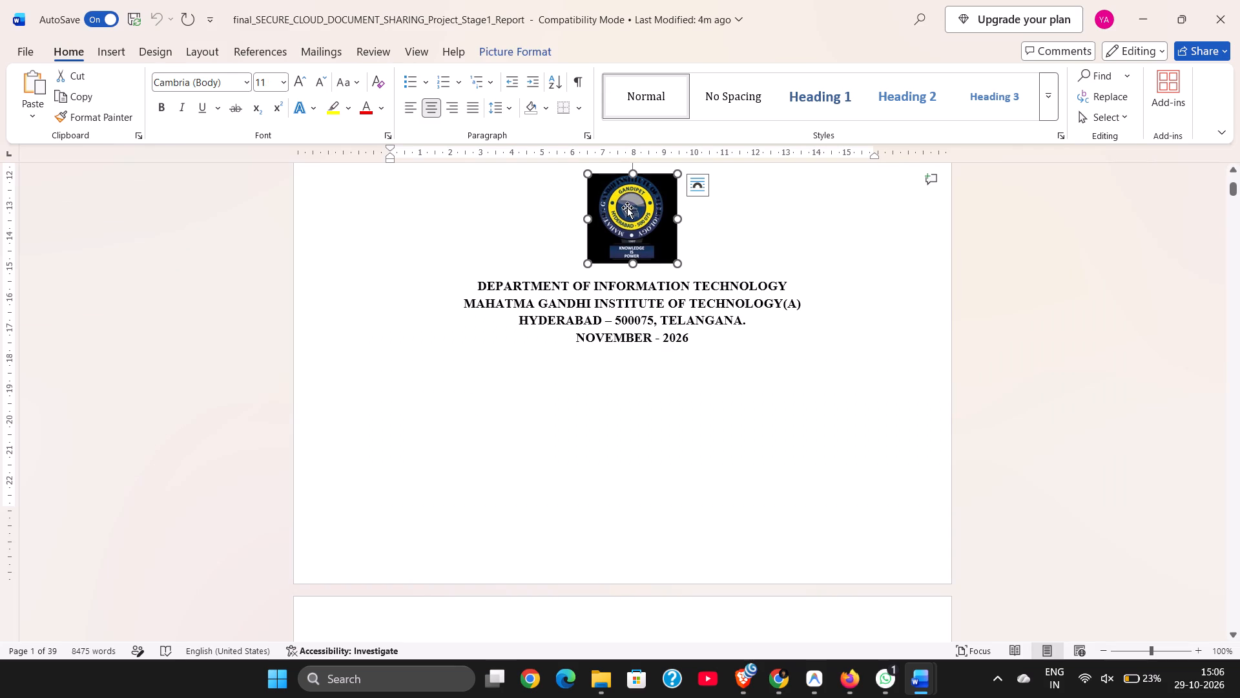
pyautogui.press('Delete')
pyautogui.hotkey('ctrl', 'v')
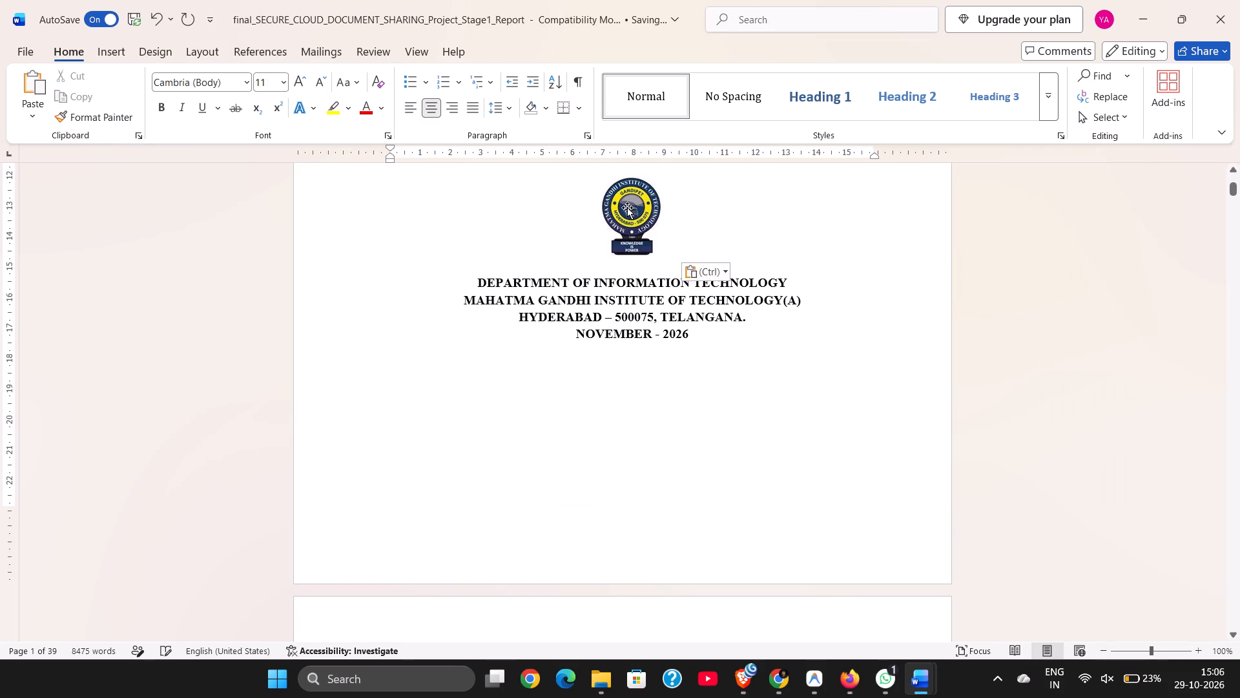
# Replace the black-background logo on the second title page, below the guide's details, with the same copied college logo.
pyautogui.scroll(-2, 628, 441)
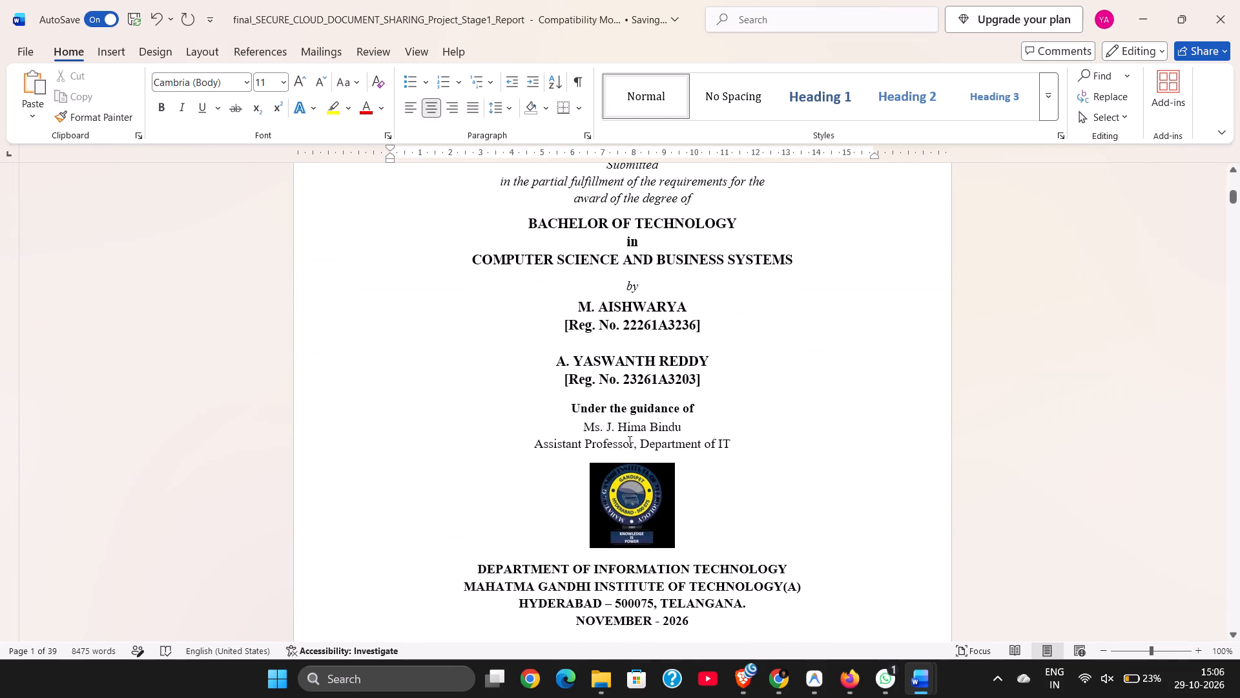
pyautogui.click(639, 517)
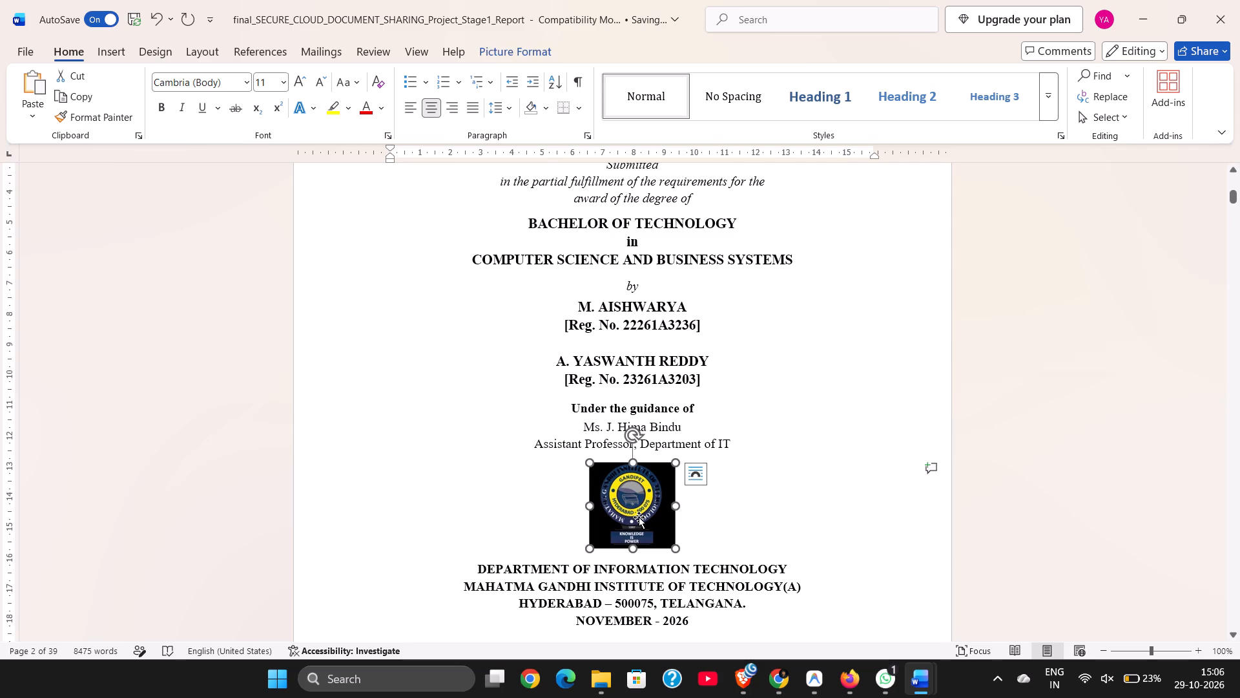
pyautogui.press('Delete')
pyautogui.hotkey('ctrl', 'v')
# Switch to the STOCKPRO AI report and copy the Mahatma Gandhi Institute of Technology banner above its CERTIFICATE heading.
pyautogui.scroll(-2, 639, 517)
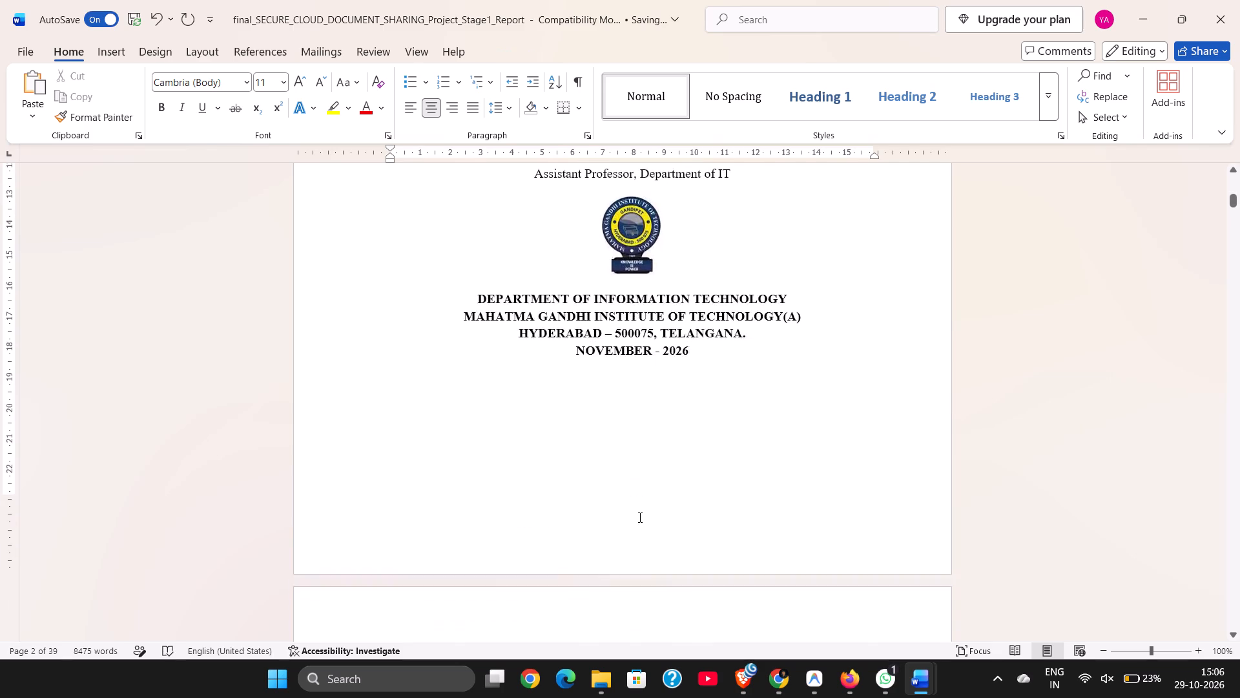
pyautogui.scroll(-2, 639, 517)
pyautogui.hotkey('alt', 'Tab')
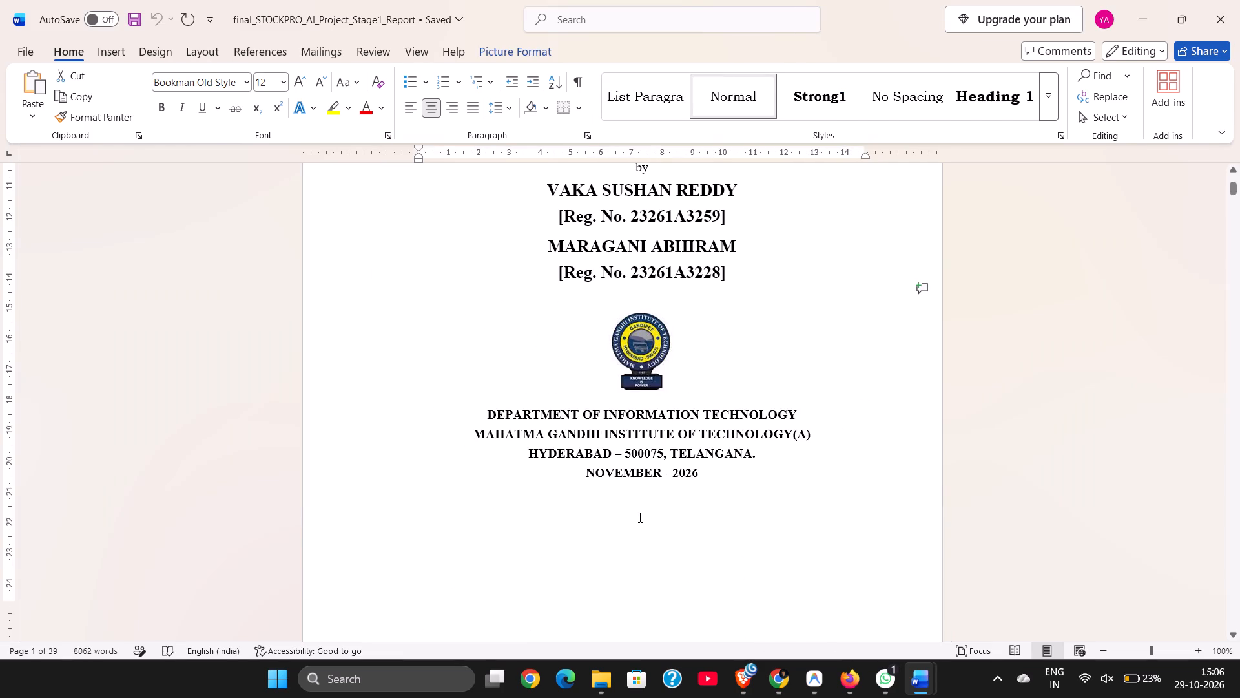
pyautogui.scroll(-5, 639, 517)
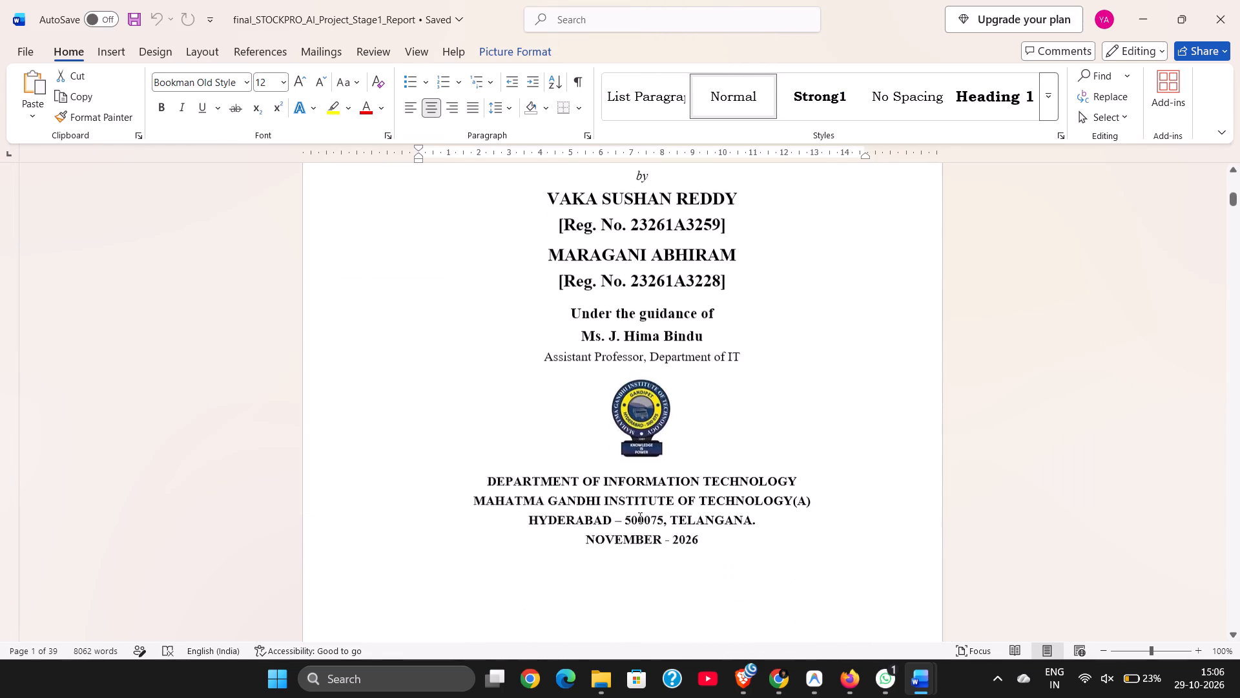
pyautogui.scroll(-1, 639, 517)
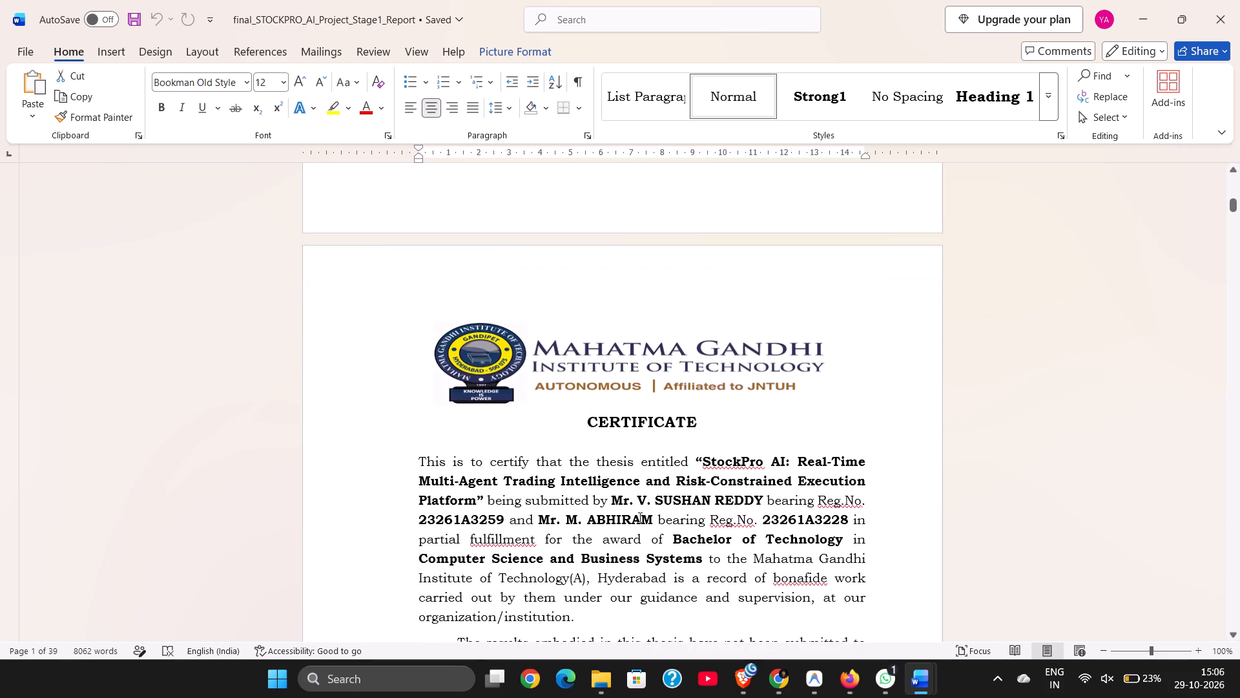
pyautogui.scroll(-1, 639, 517)
pyautogui.click(592, 372)
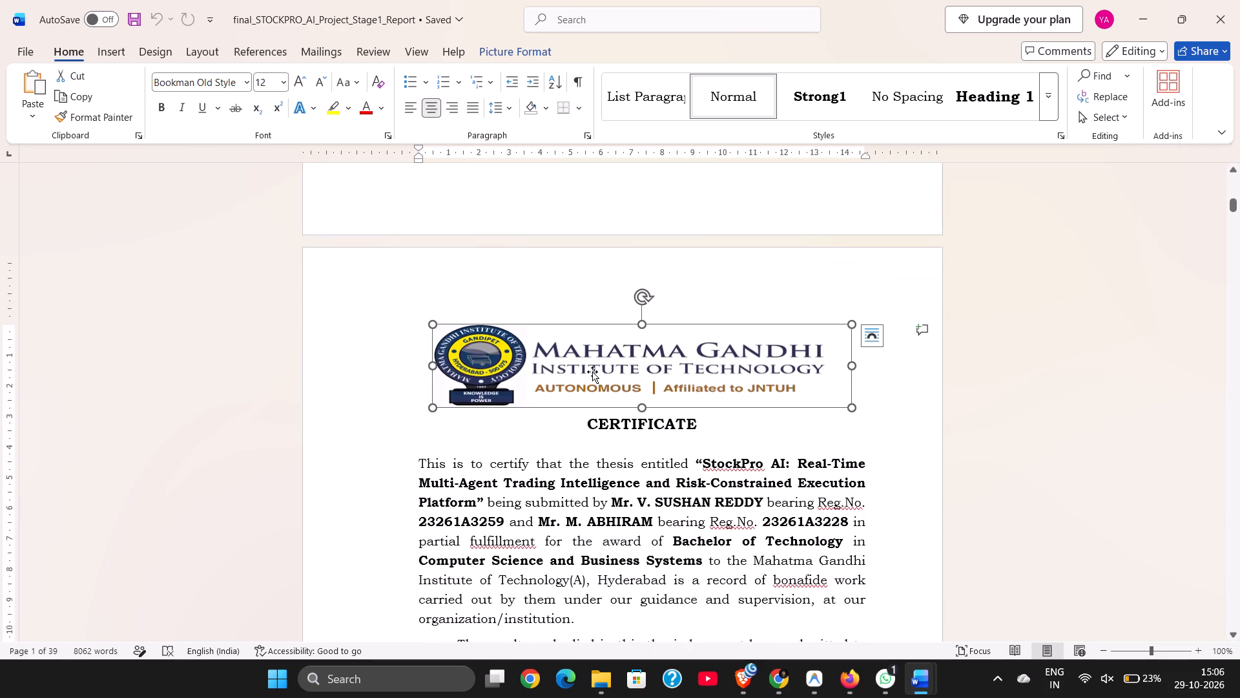
pyautogui.hotkey('ctrl', 'c')
# Replace the black-background logo and the two college name lines above the Secure Cloud report's CERTIFICATE heading with the copied banner.
pyautogui.hotkey('alt', 'Tab')
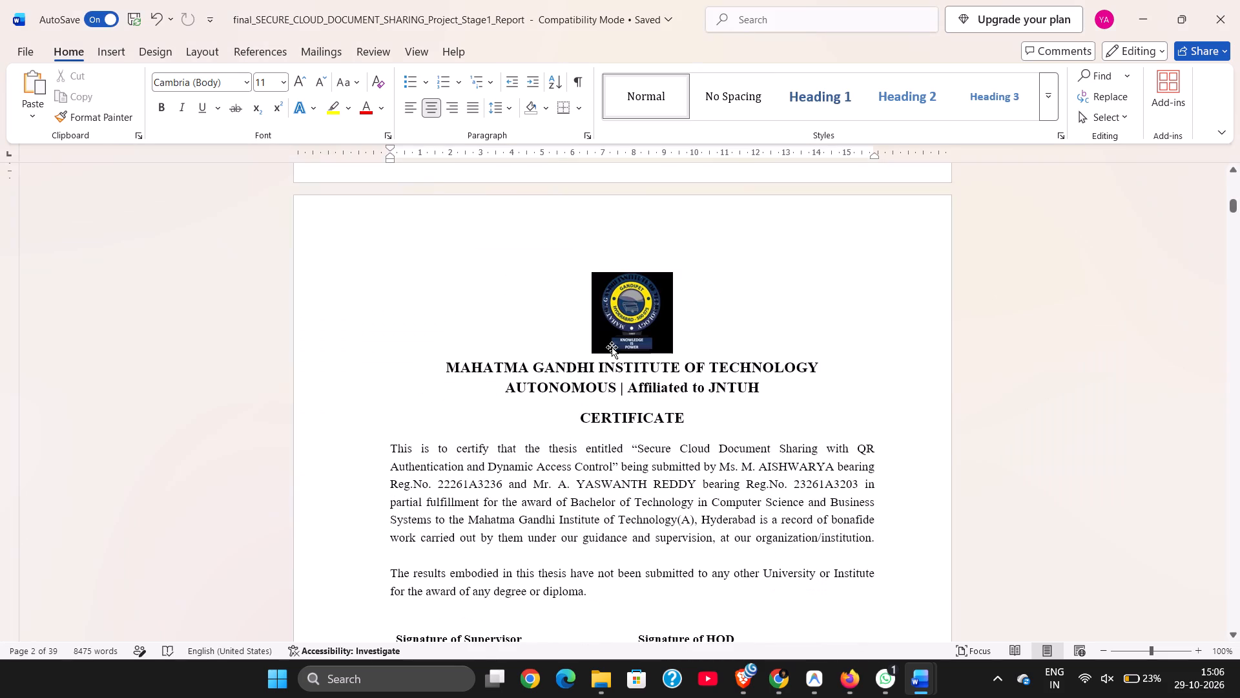
pyautogui.click(654, 326)
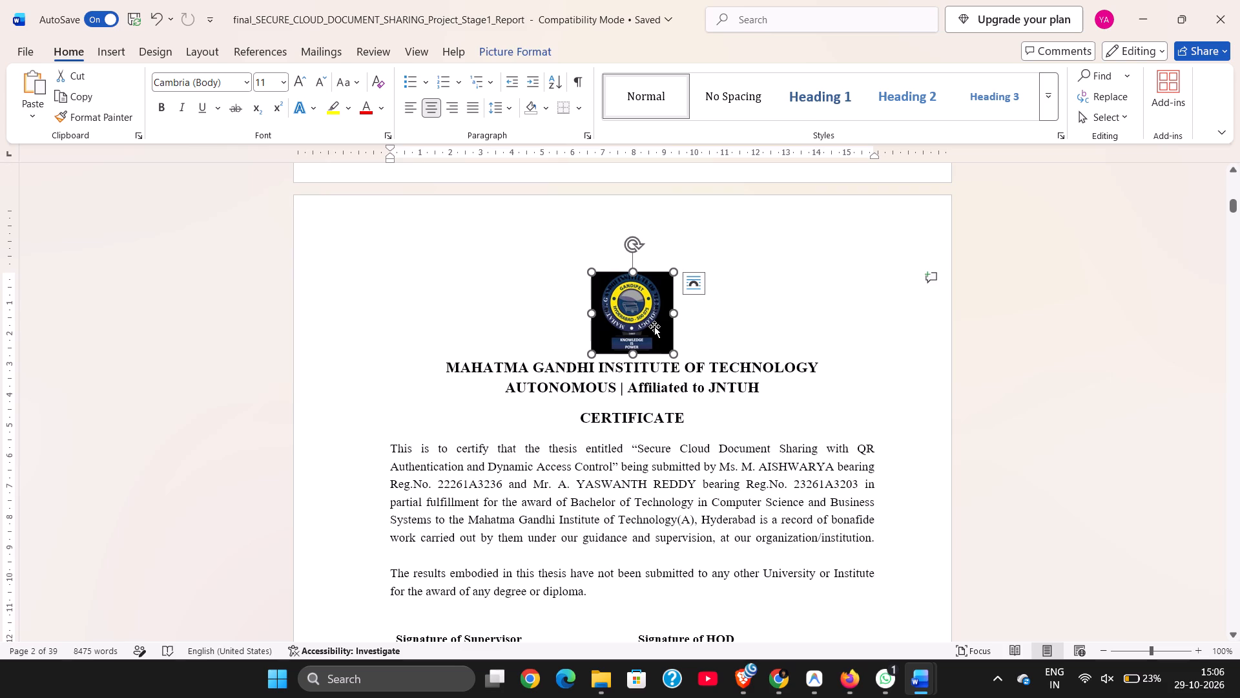
pyautogui.press('Delete')
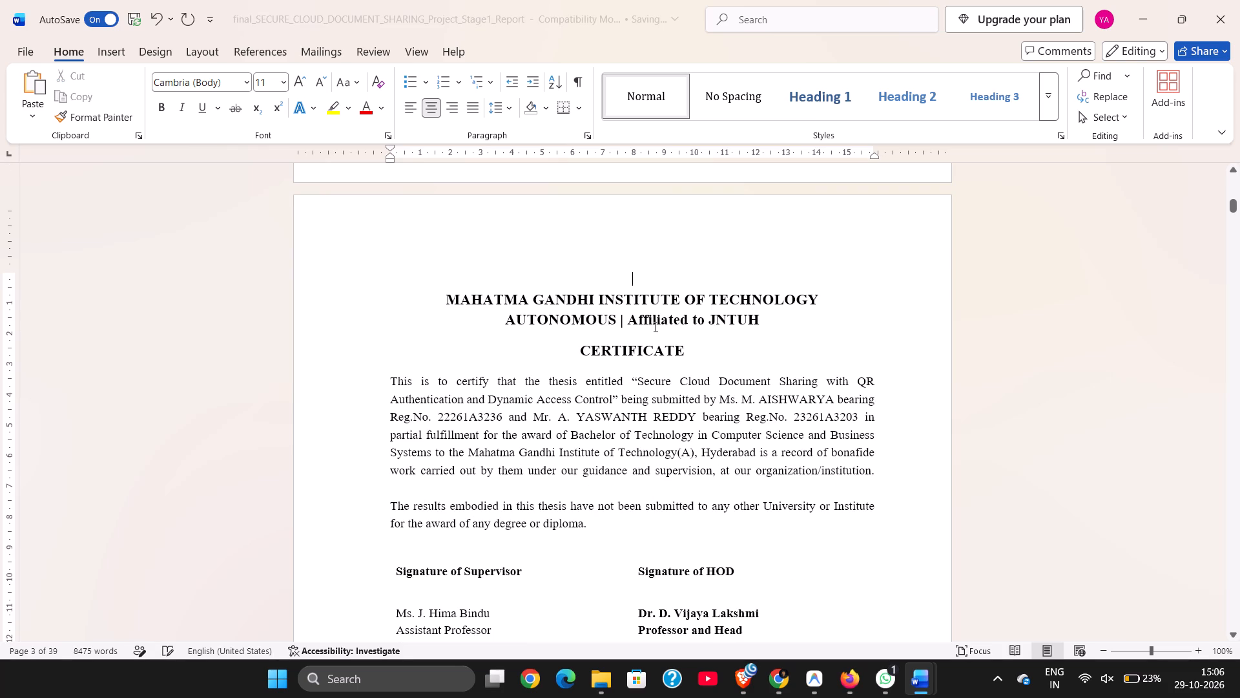
pyautogui.moveTo(765, 327); pyautogui.dragTo(450, 301)
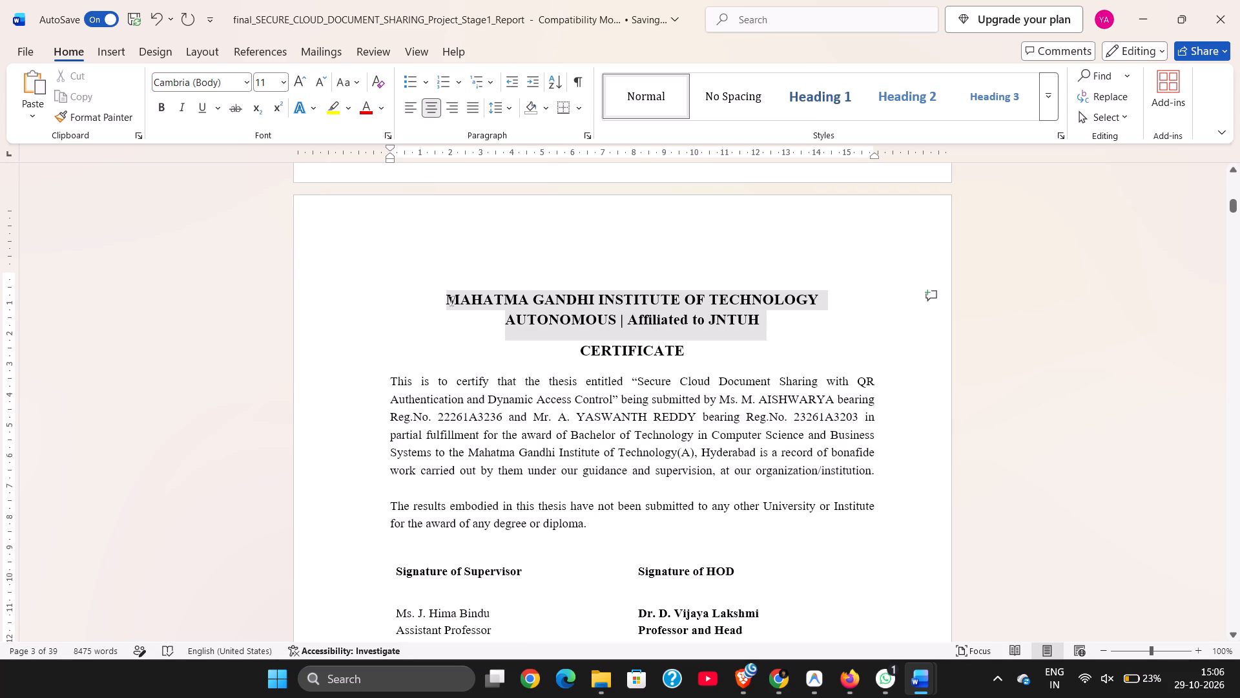
pyautogui.moveTo(450, 301); pyautogui.dragTo(443, 300)
pyautogui.press('BackSpace')
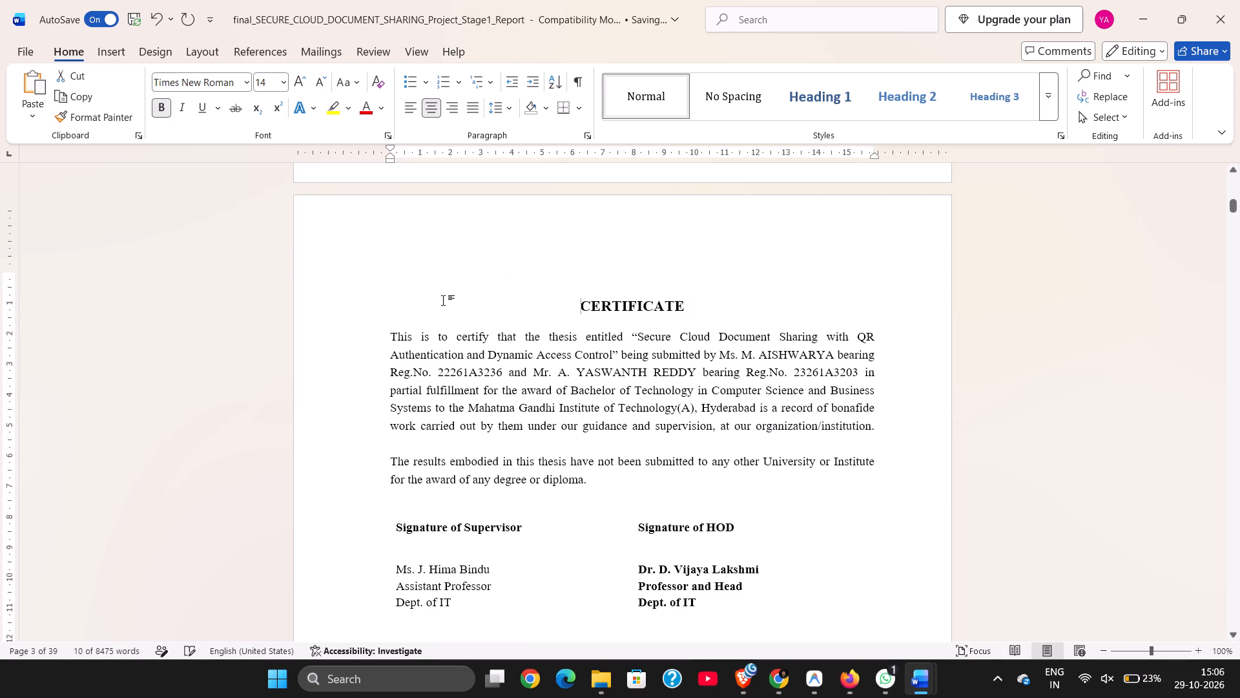
pyautogui.hotkey('ctrl', 'v')
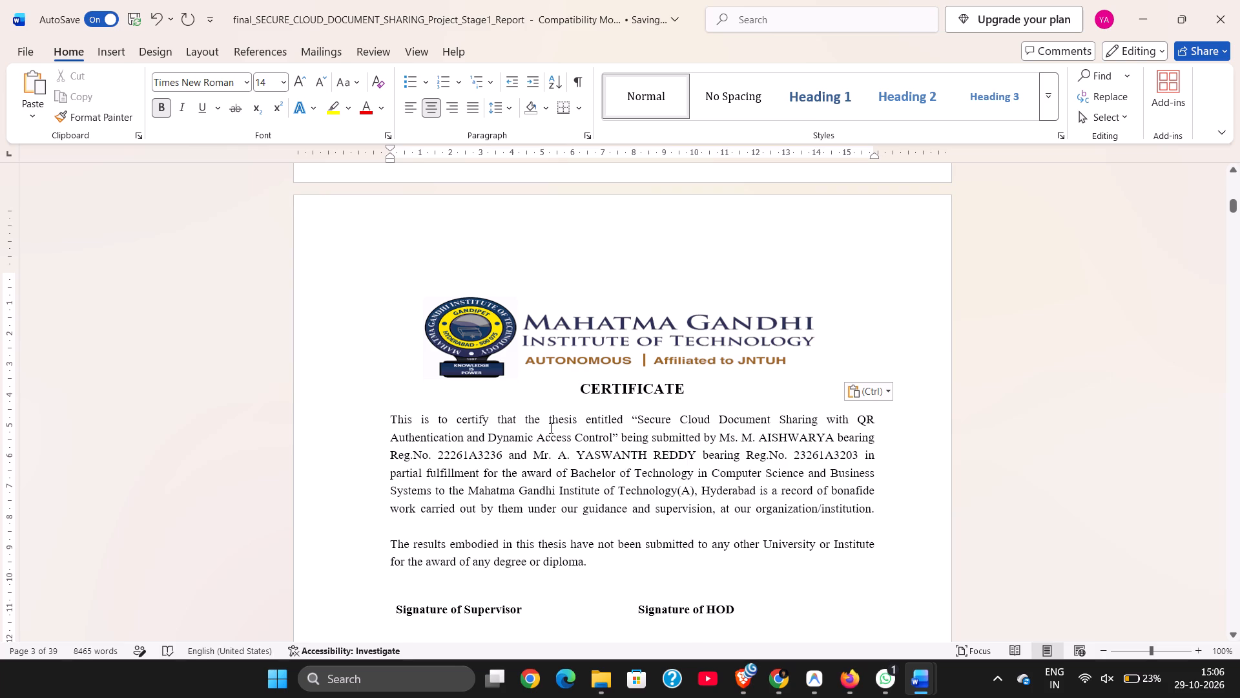
# Compare the certificate text and signature block formatting between the STOCKPRO AI and Secure Cloud reports.
pyautogui.hotkey('alt', 'Tab')
pyautogui.scroll(-1, 550, 428)
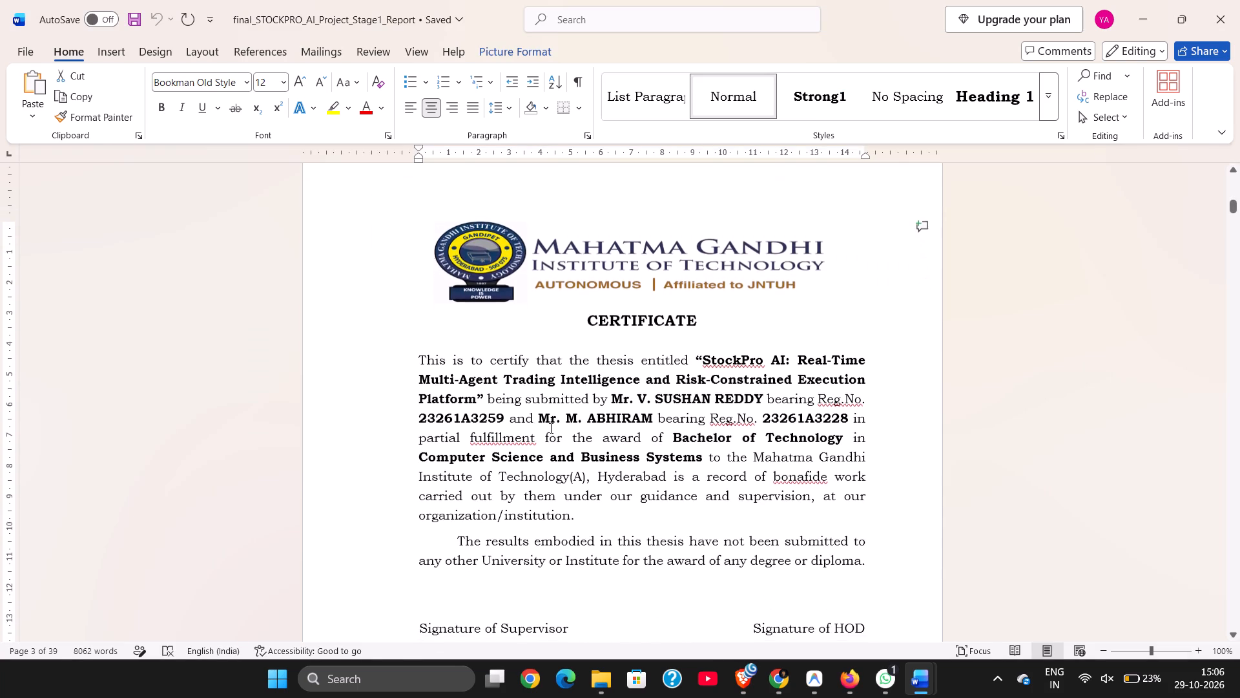
pyautogui.scroll(-1, 550, 428)
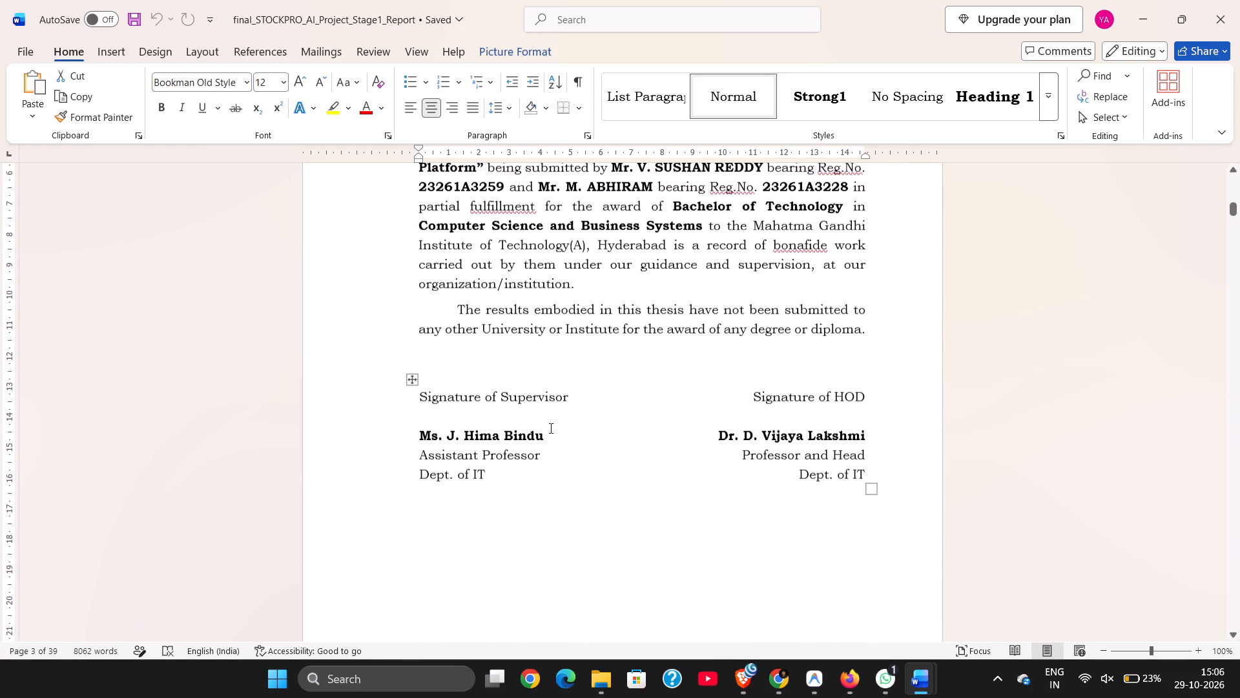
pyautogui.hotkey('alt', 'Tab')
pyautogui.scroll(1, 550, 428)
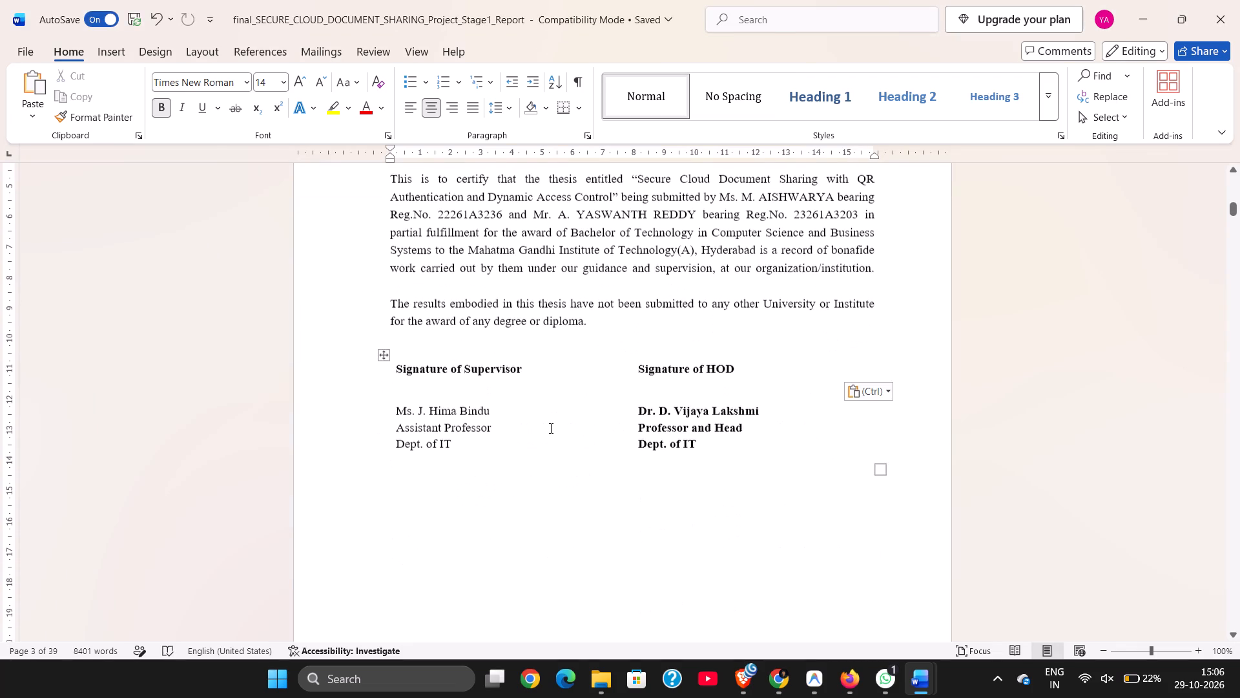
pyautogui.scroll(2, 550, 428)
pyautogui.hotkey('alt', 'Tab')
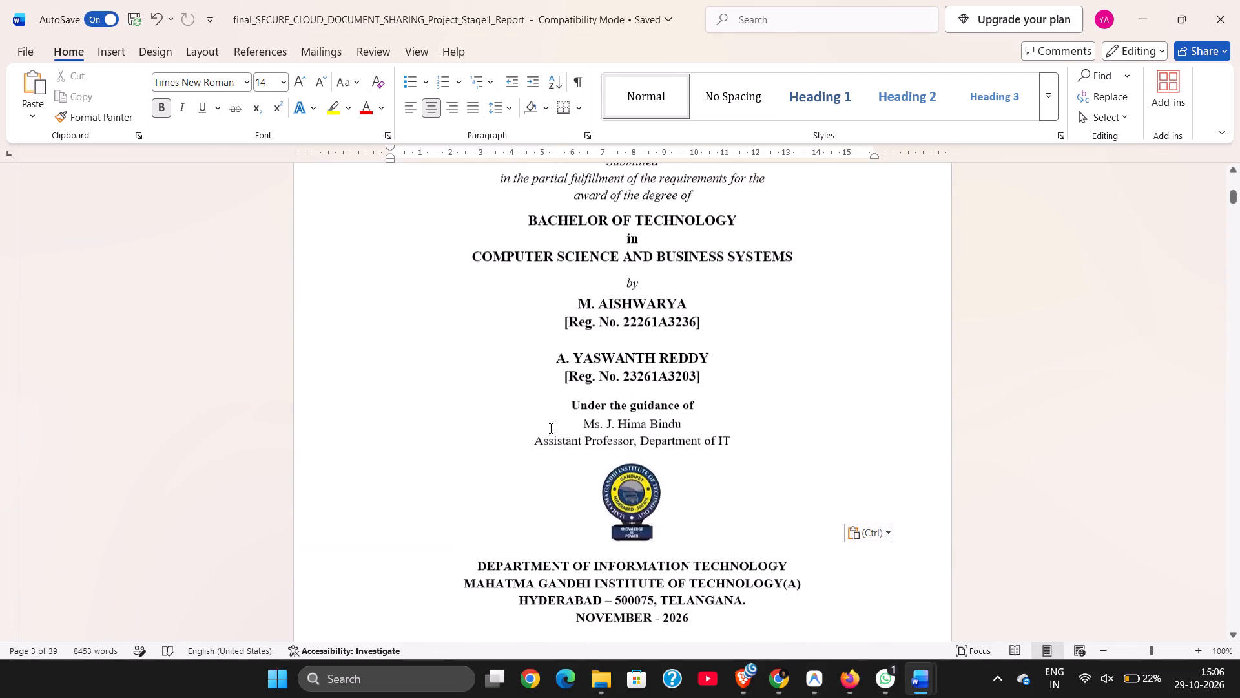
pyautogui.scroll(1, 497, 410)
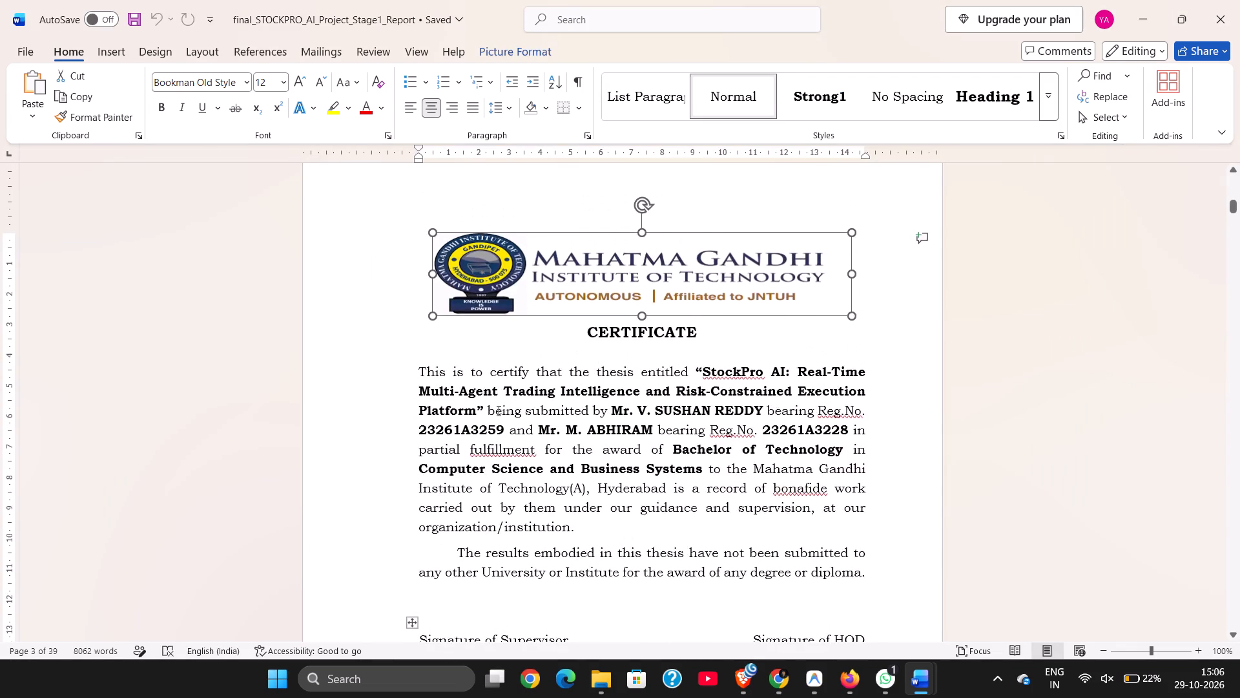
# Copy the STOCKPRO AI certificate's body text and signature block onto a new line below the Secure Cloud report's CERTIFICATE heading.
pyautogui.scroll(-1, 497, 410)
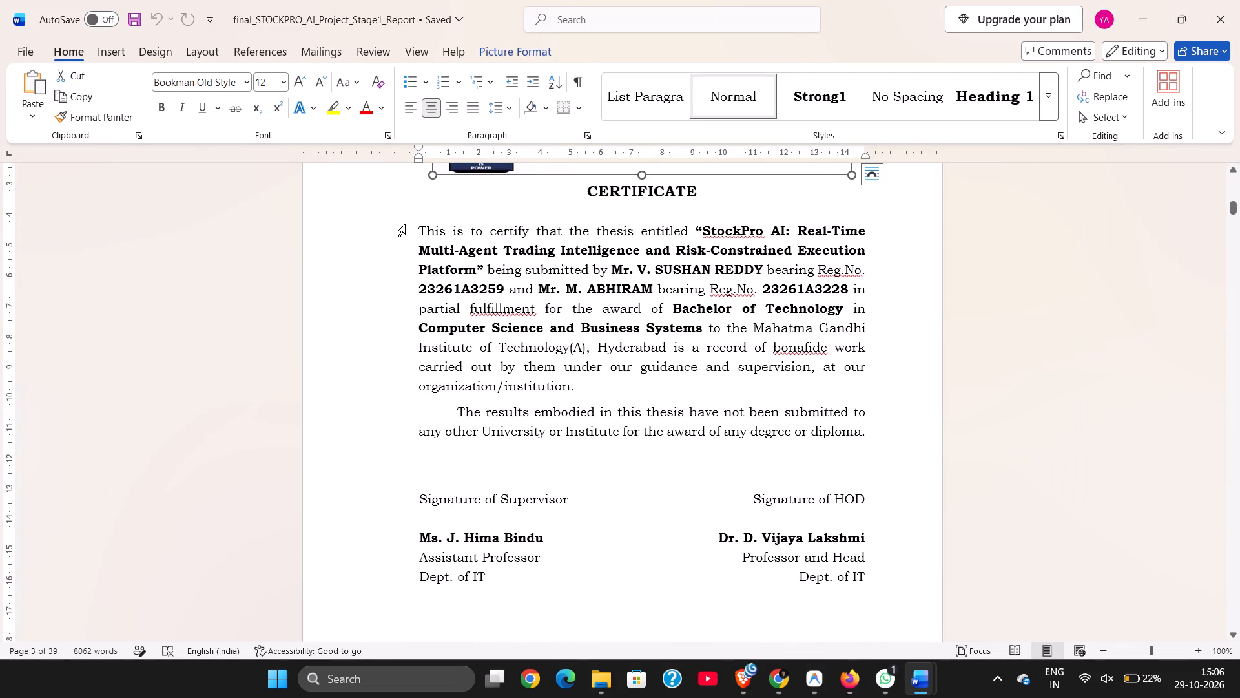
pyautogui.moveTo(405, 224); pyautogui.dragTo(637, 511)
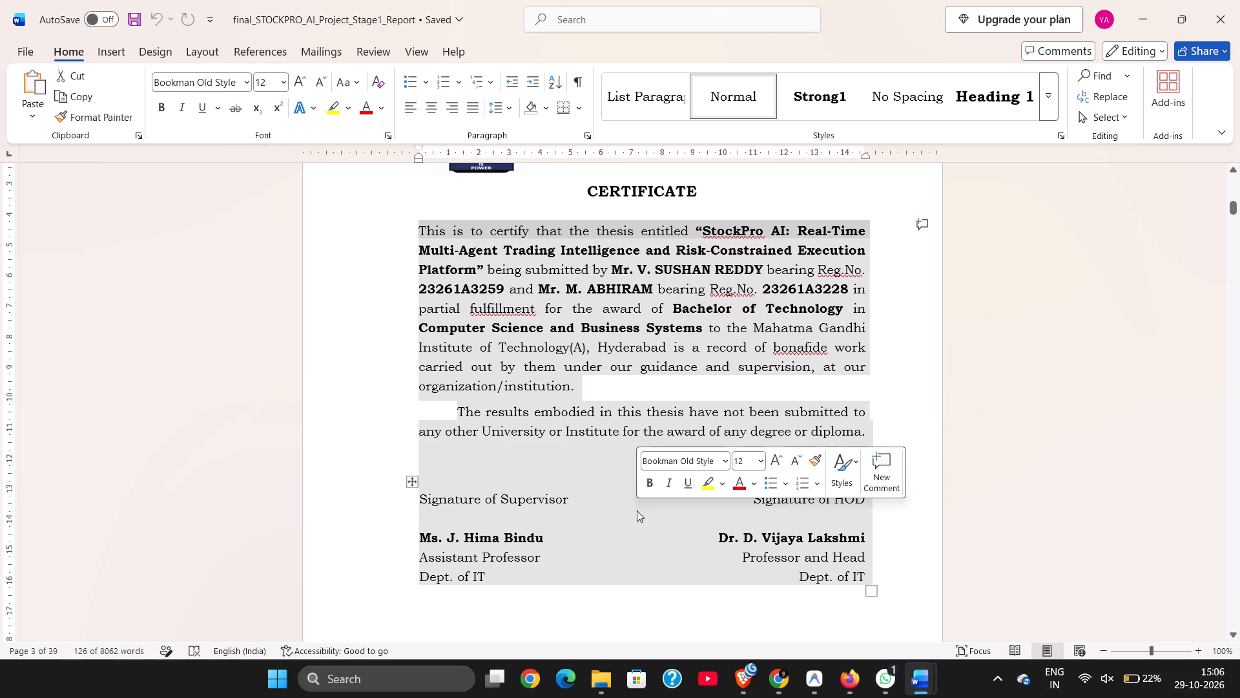
pyautogui.hotkey('ctrl', 'c')
pyautogui.hotkey('alt', 'Tab')
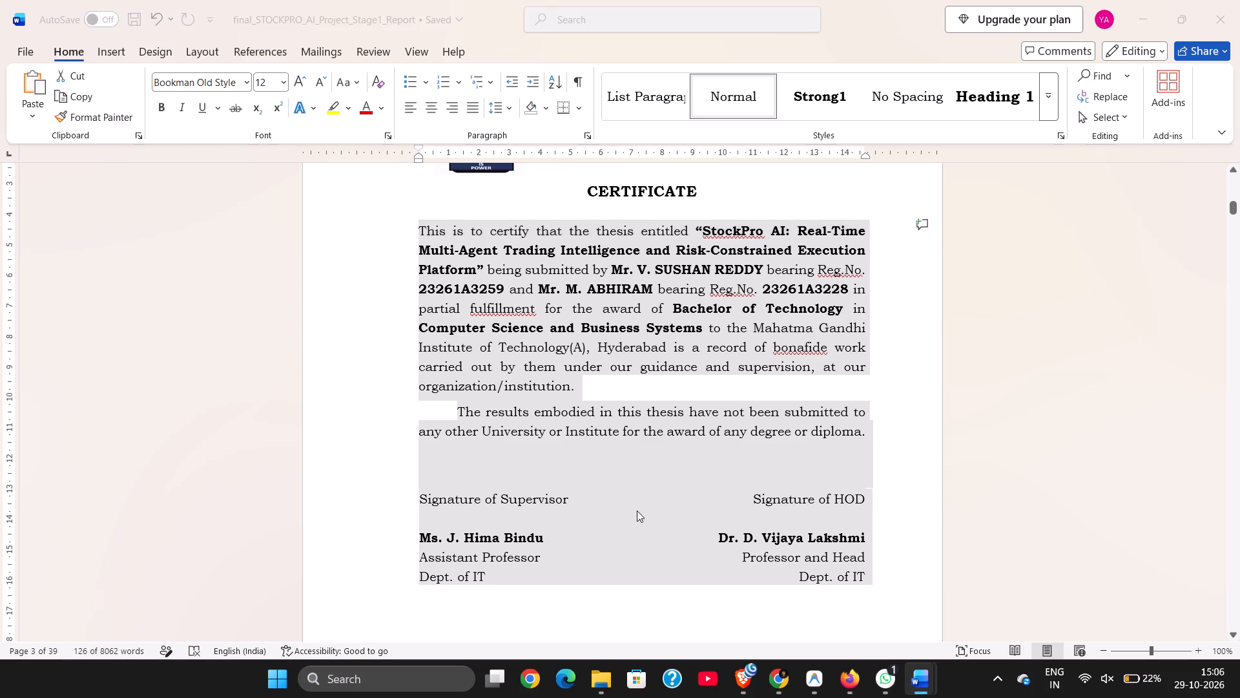
pyautogui.scroll(-4, 635, 542)
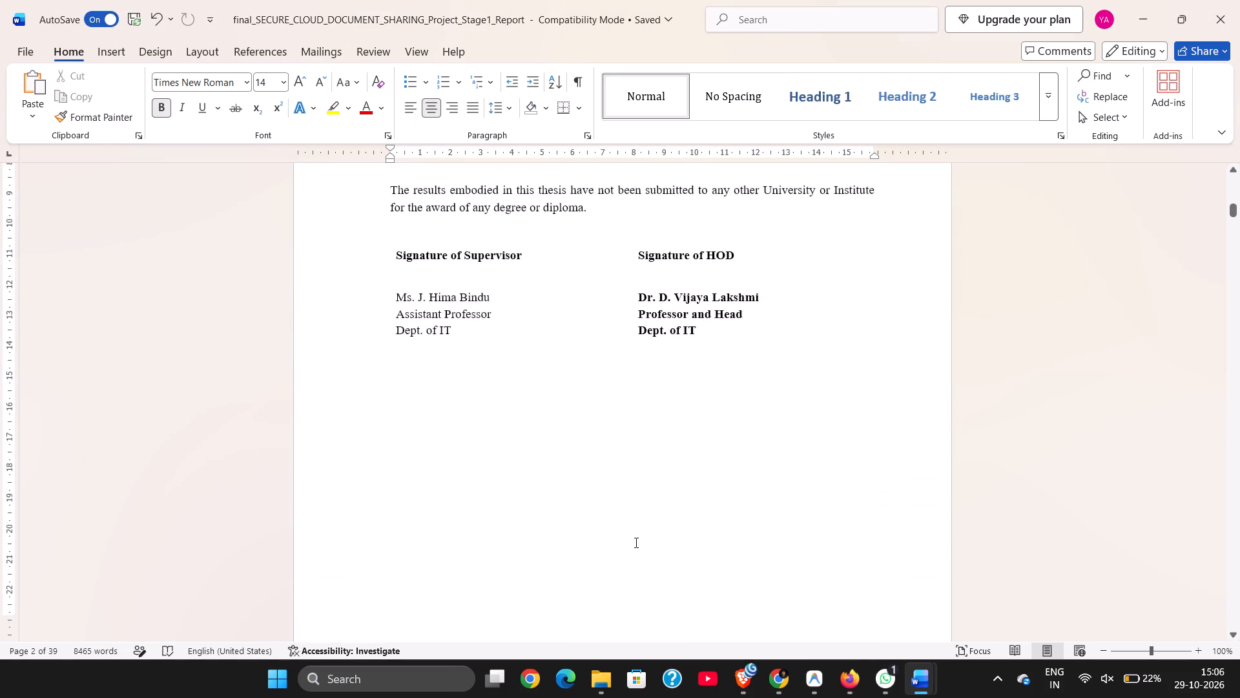
pyautogui.scroll(1, 635, 542)
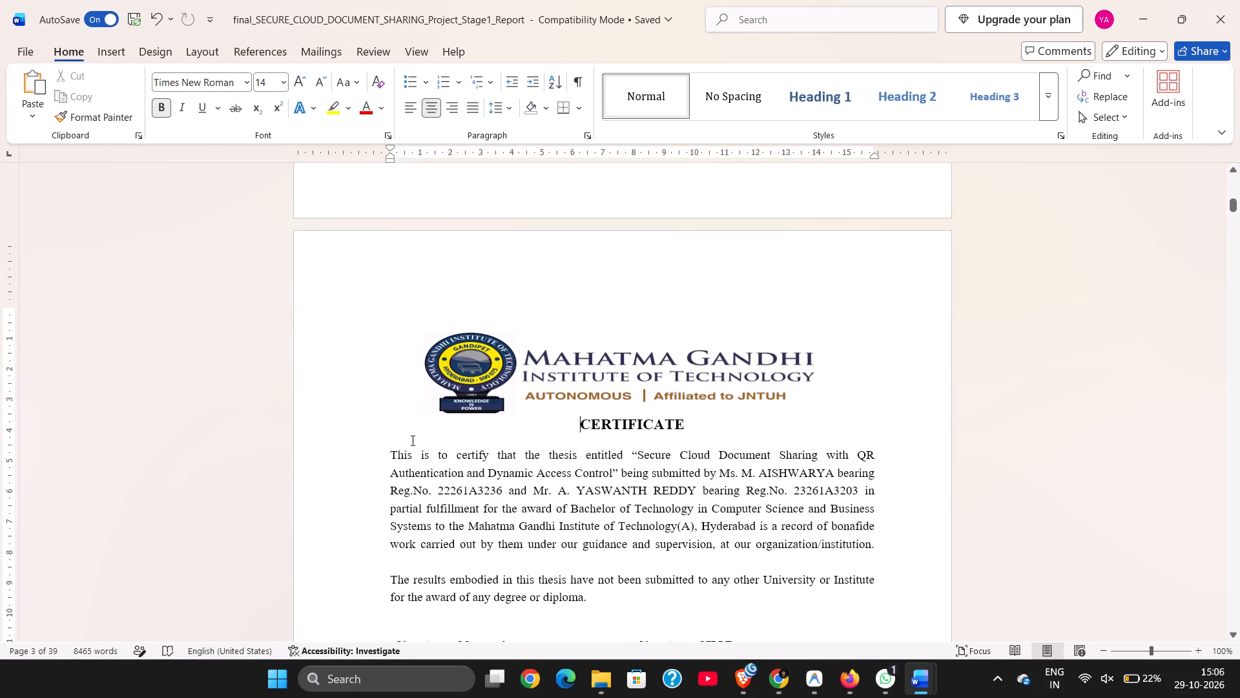
pyautogui.moveTo(387, 453); pyautogui.dragTo(674, 442)
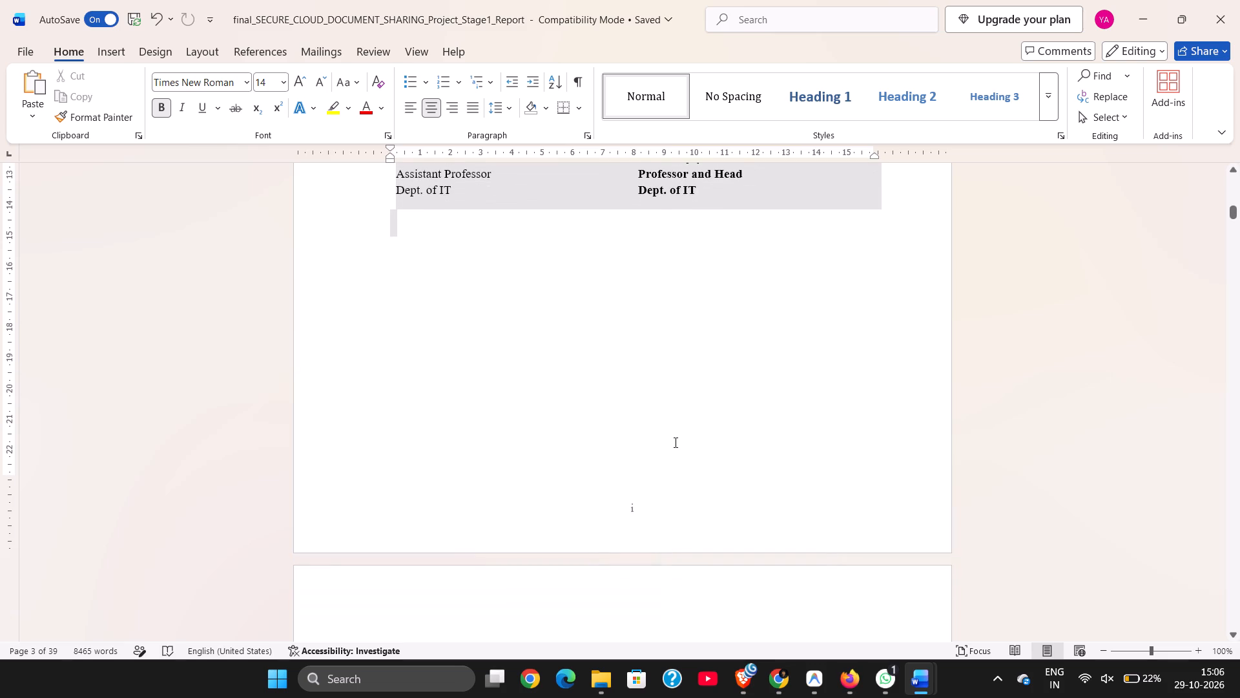
pyautogui.moveTo(674, 442); pyautogui.dragTo(639, 331)
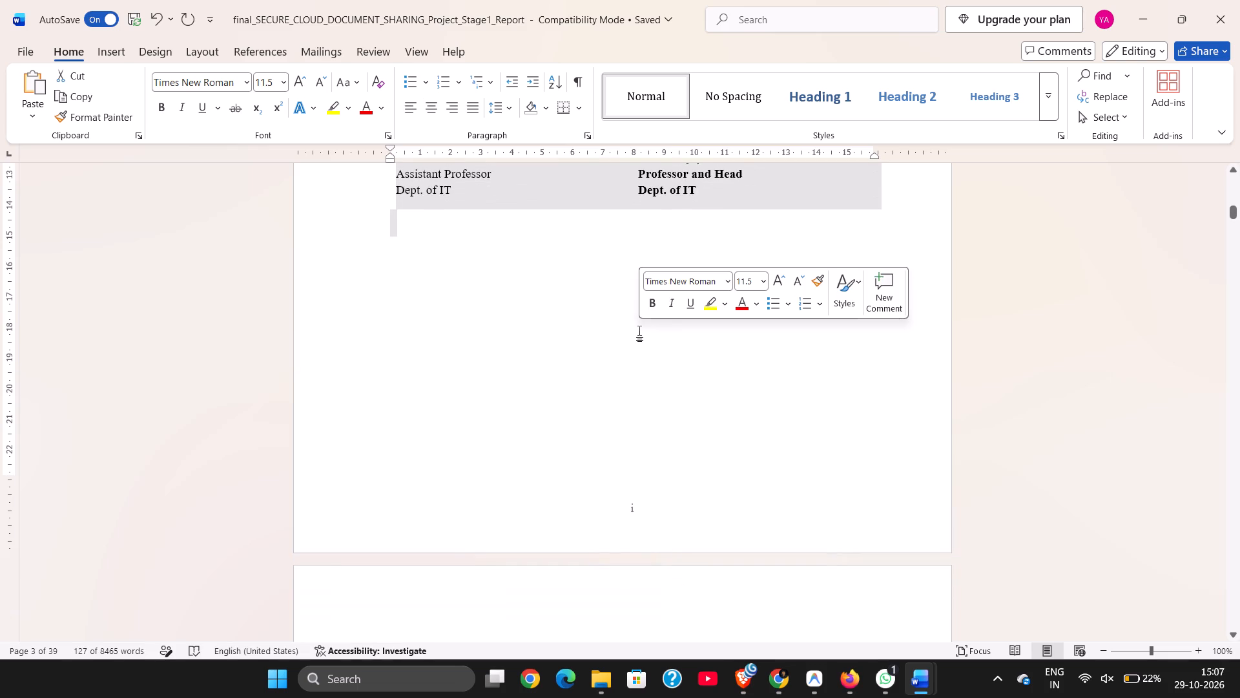
pyautogui.click(535, 351)
pyautogui.scroll(3, 535, 351)
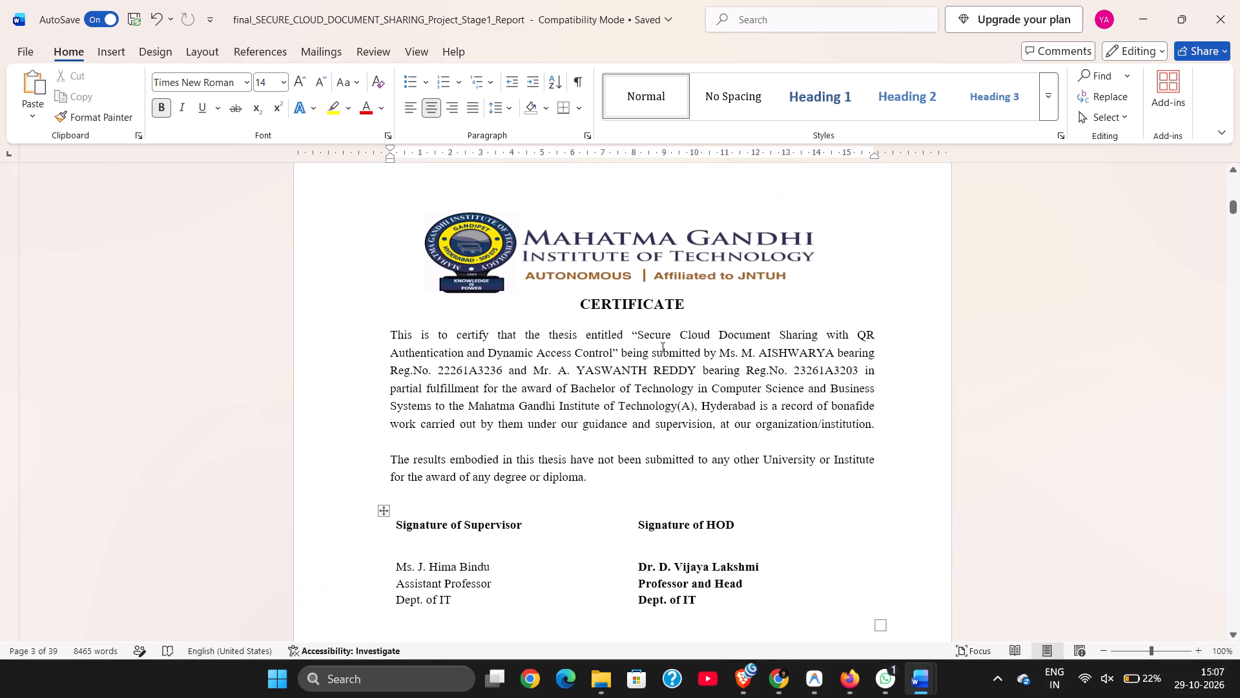
pyautogui.click(706, 299)
pyautogui.press('Return')
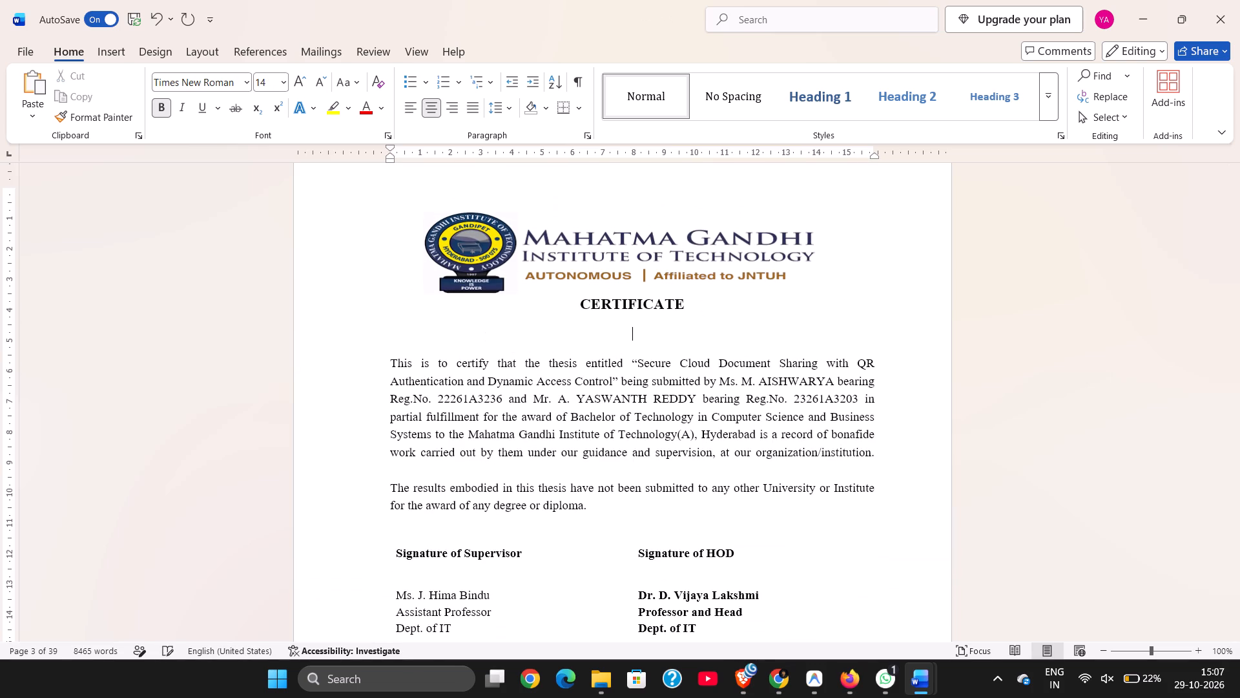
pyautogui.hotkey('ctrl', 'v')
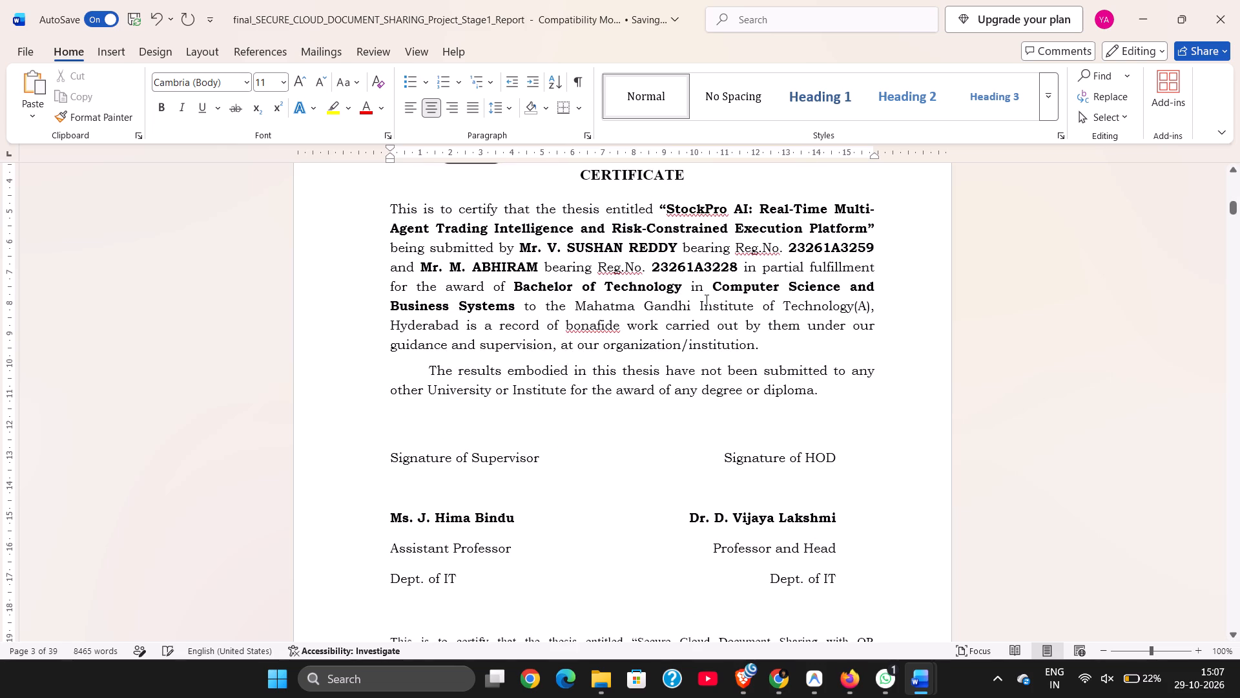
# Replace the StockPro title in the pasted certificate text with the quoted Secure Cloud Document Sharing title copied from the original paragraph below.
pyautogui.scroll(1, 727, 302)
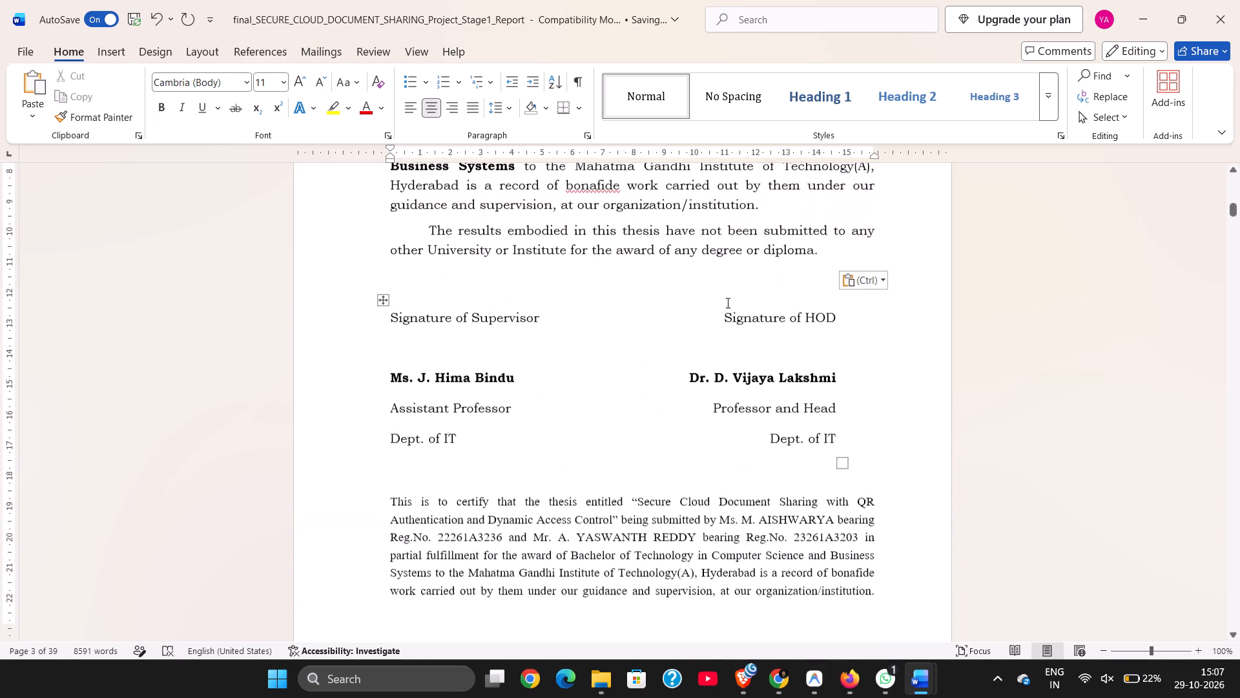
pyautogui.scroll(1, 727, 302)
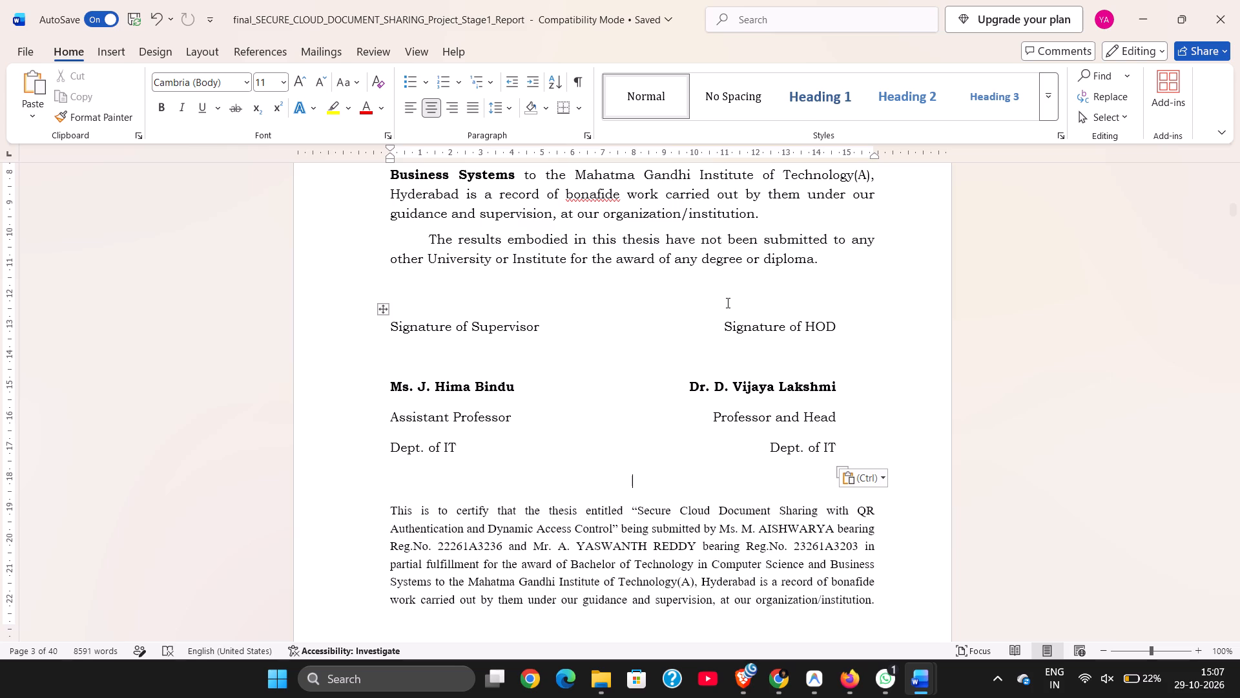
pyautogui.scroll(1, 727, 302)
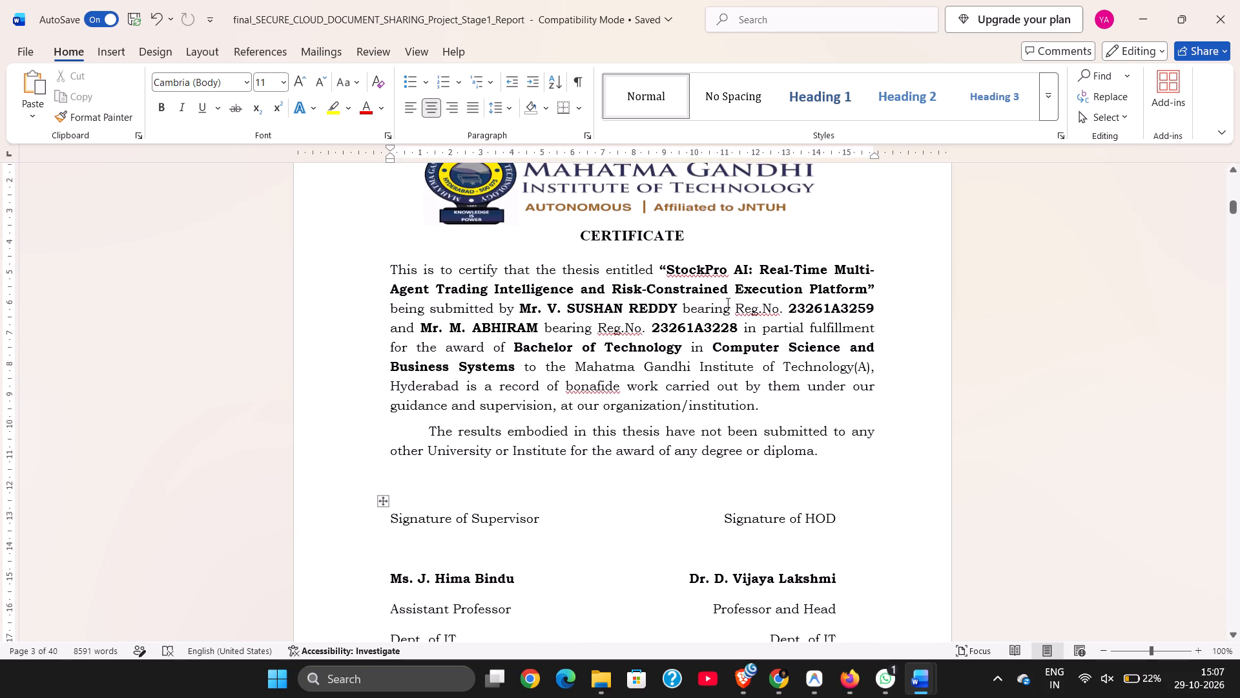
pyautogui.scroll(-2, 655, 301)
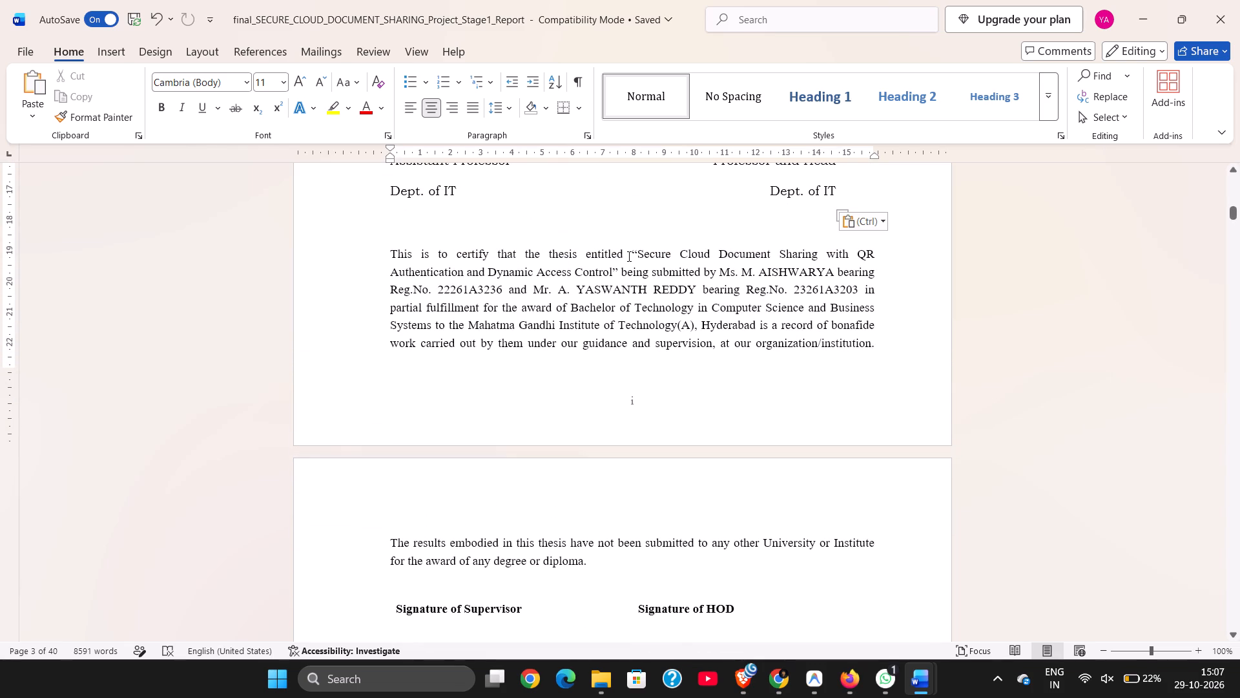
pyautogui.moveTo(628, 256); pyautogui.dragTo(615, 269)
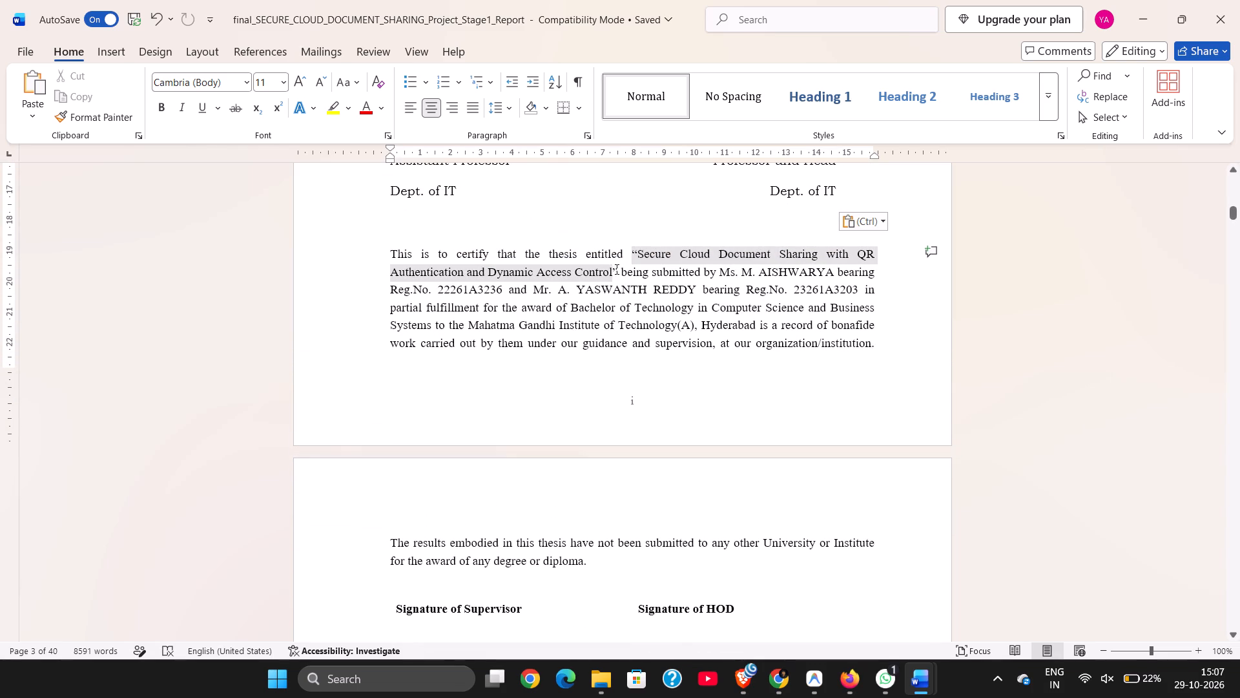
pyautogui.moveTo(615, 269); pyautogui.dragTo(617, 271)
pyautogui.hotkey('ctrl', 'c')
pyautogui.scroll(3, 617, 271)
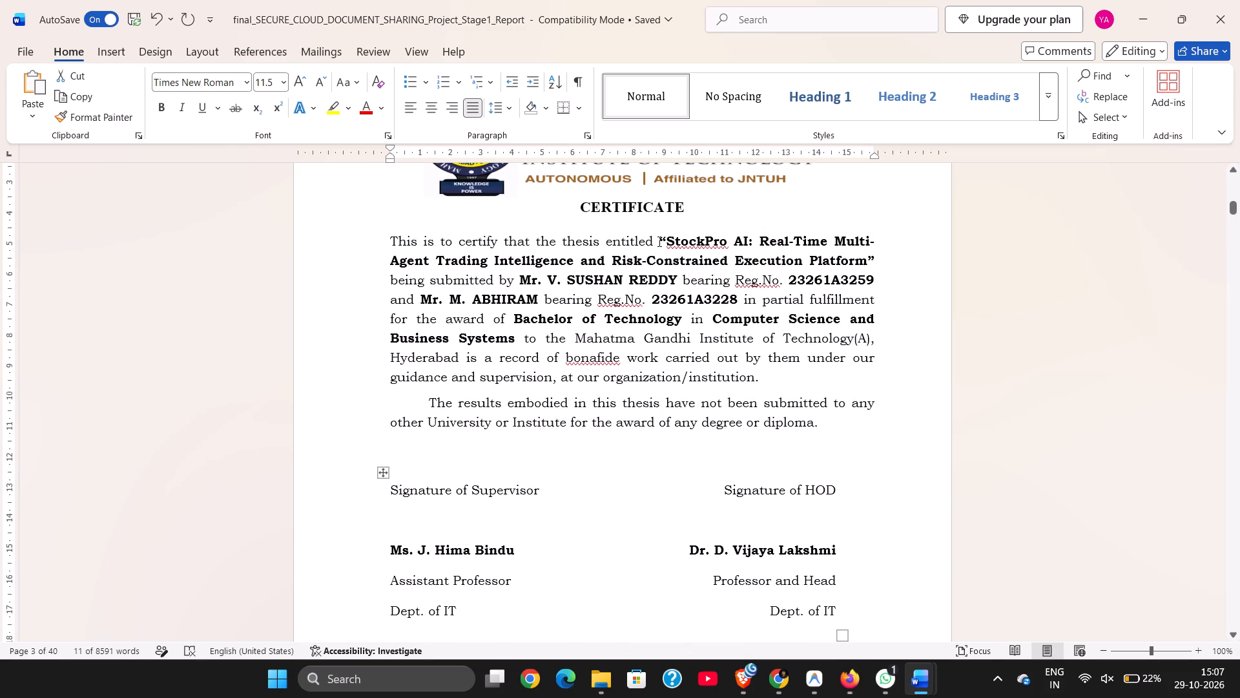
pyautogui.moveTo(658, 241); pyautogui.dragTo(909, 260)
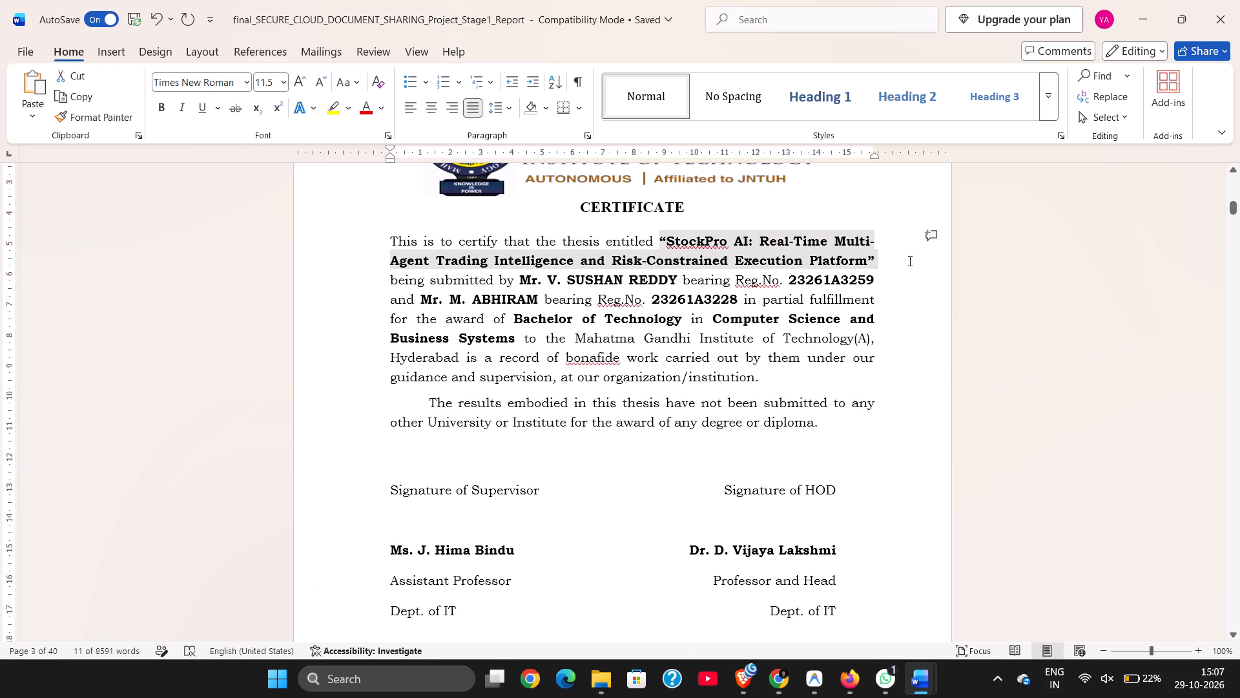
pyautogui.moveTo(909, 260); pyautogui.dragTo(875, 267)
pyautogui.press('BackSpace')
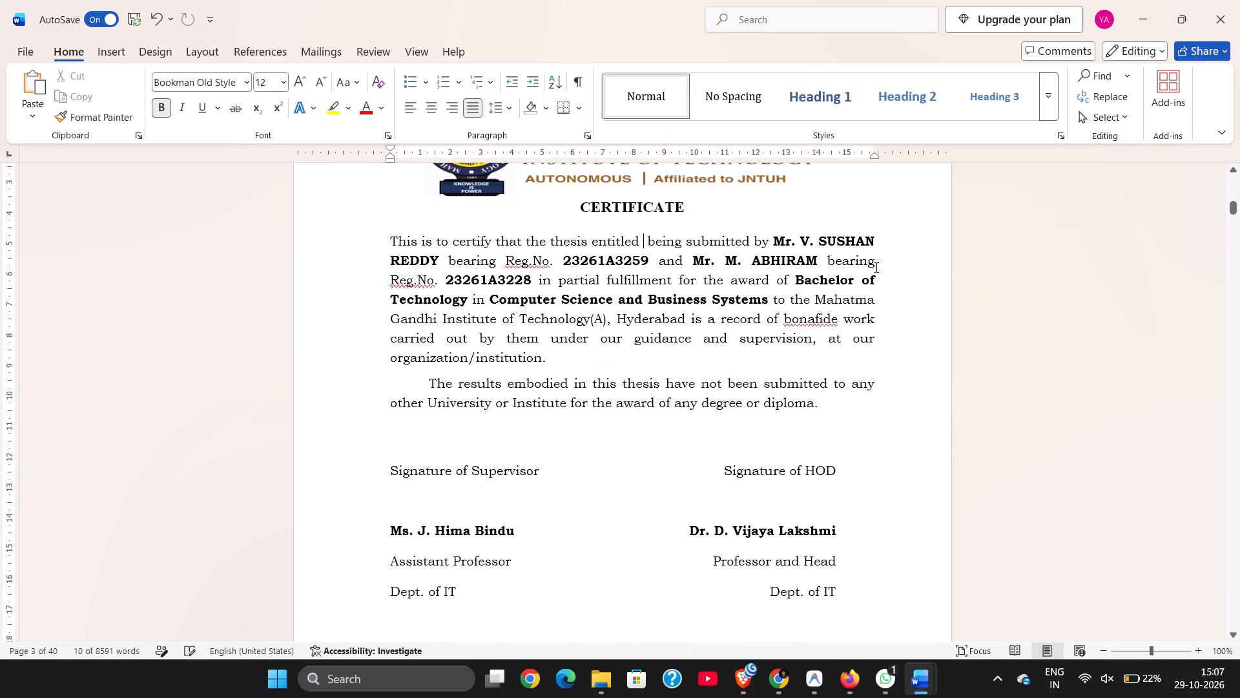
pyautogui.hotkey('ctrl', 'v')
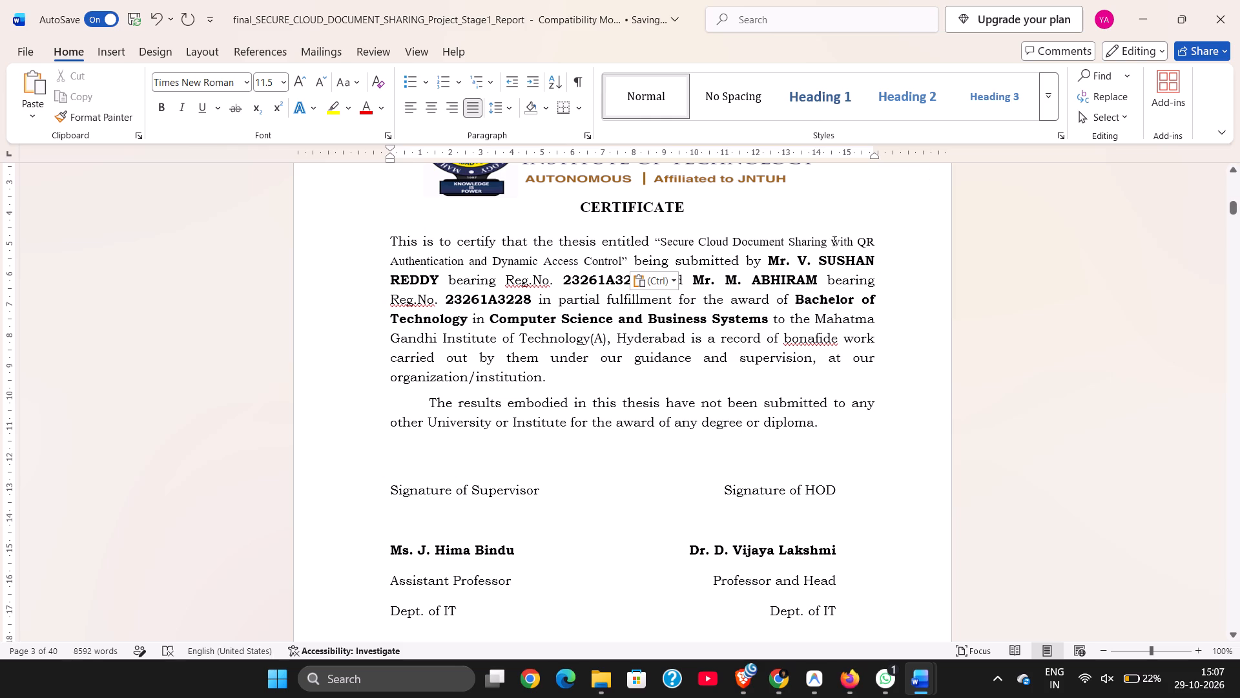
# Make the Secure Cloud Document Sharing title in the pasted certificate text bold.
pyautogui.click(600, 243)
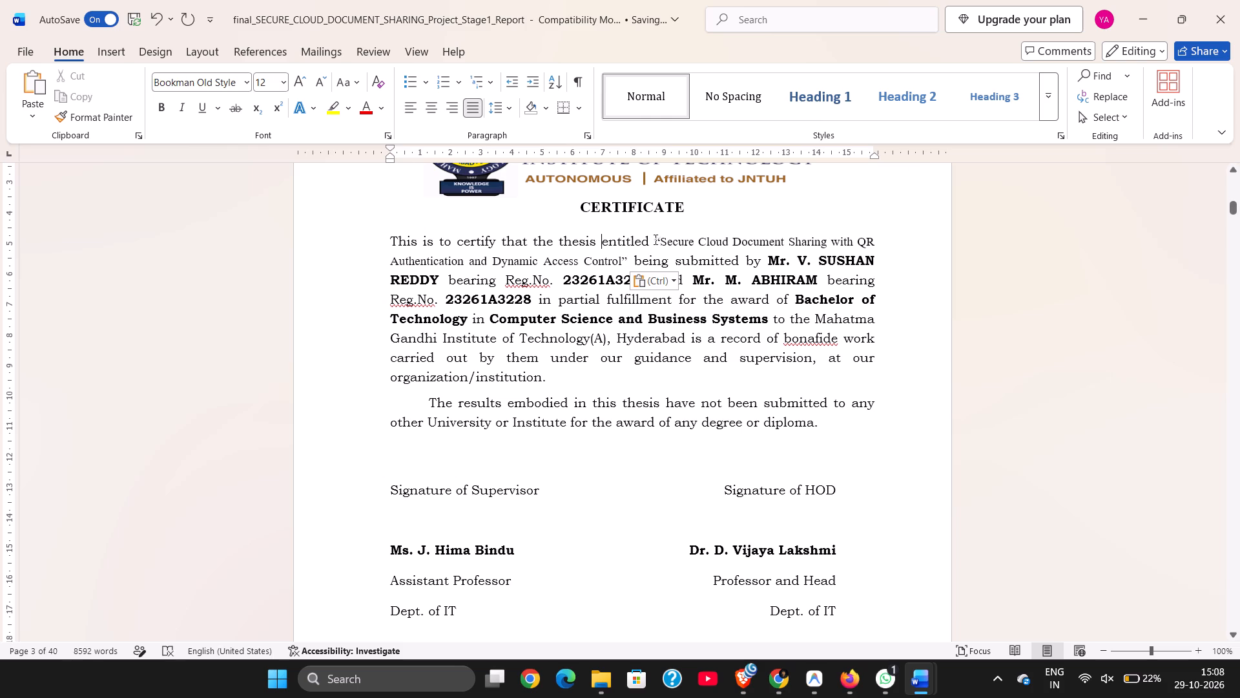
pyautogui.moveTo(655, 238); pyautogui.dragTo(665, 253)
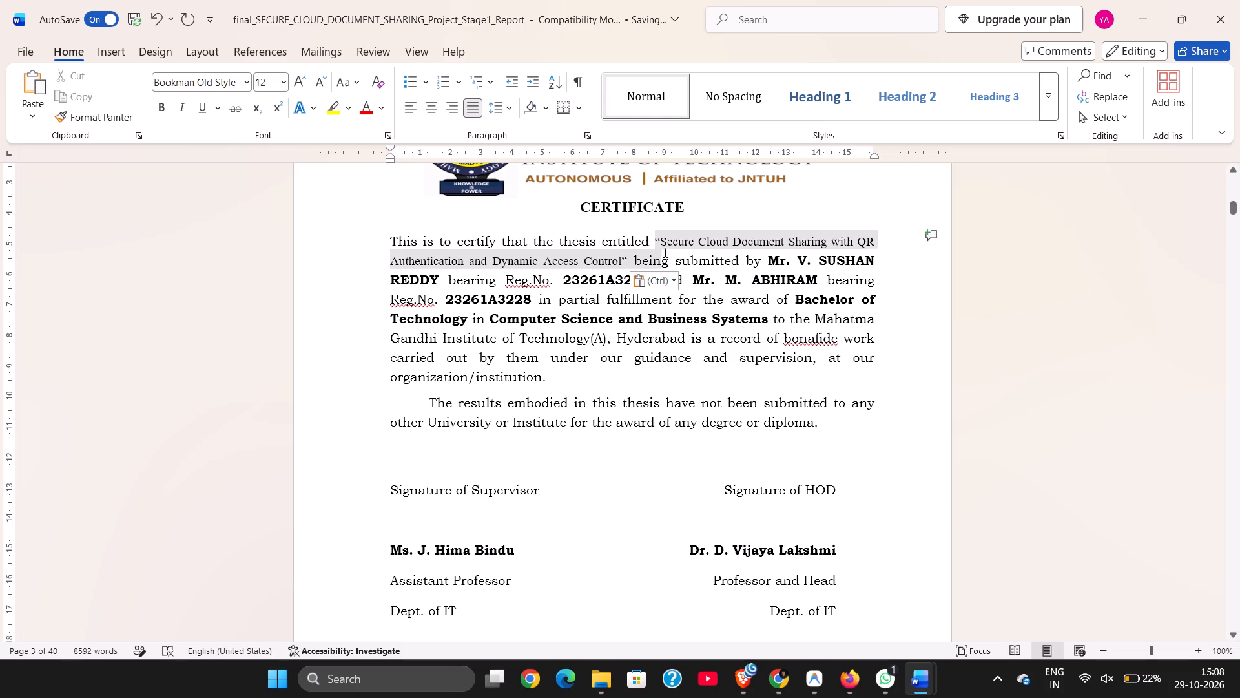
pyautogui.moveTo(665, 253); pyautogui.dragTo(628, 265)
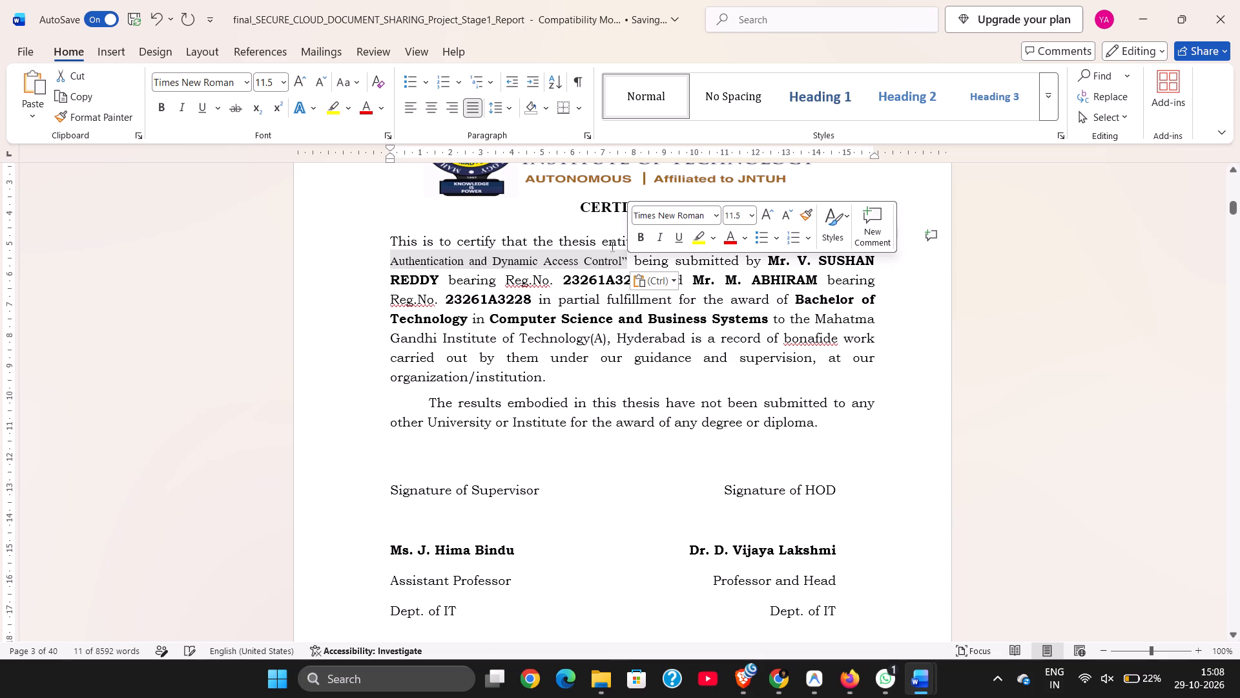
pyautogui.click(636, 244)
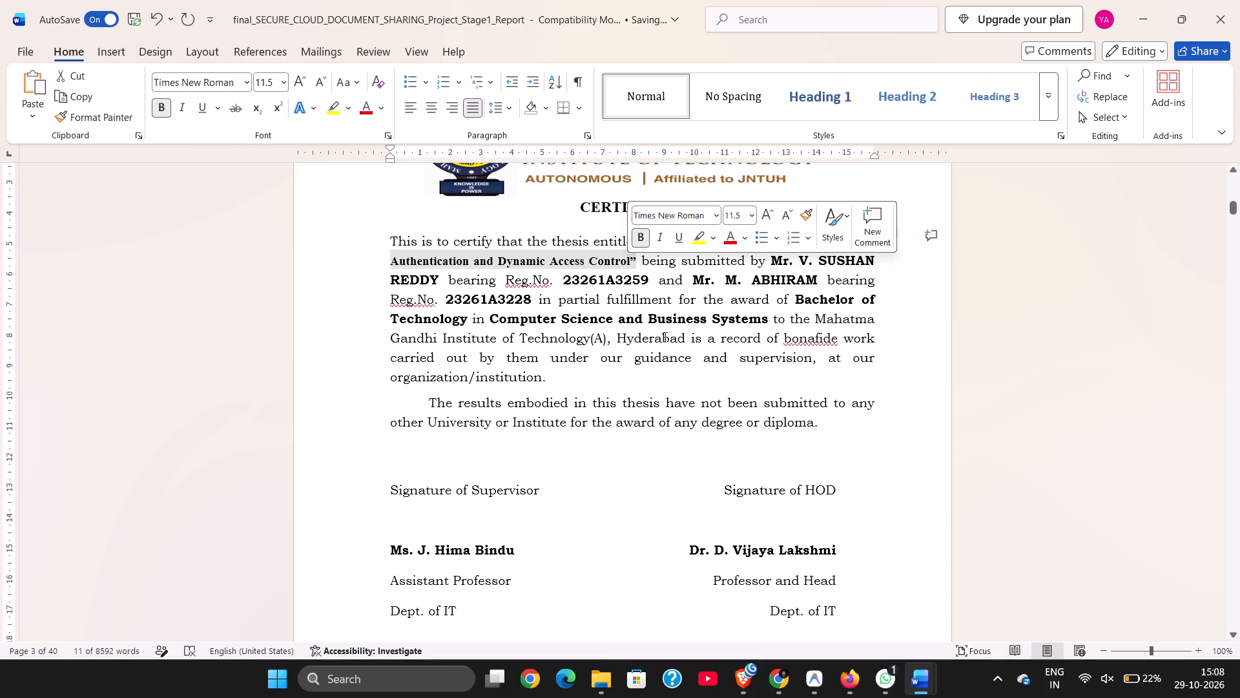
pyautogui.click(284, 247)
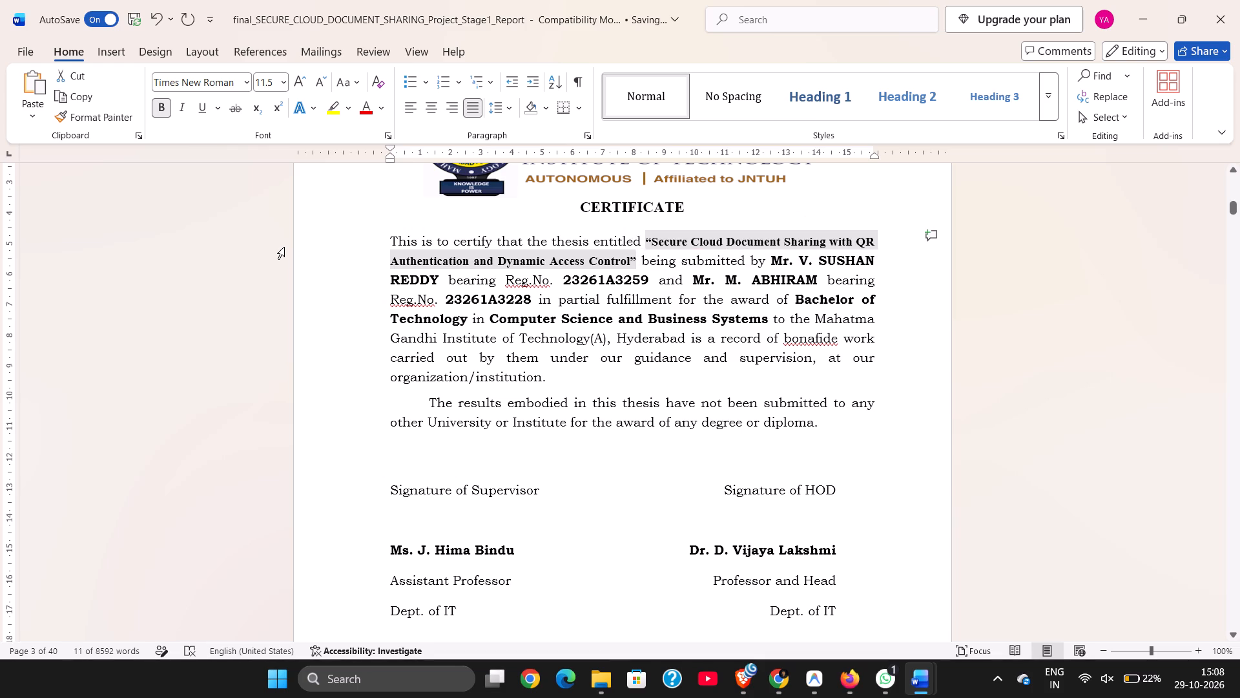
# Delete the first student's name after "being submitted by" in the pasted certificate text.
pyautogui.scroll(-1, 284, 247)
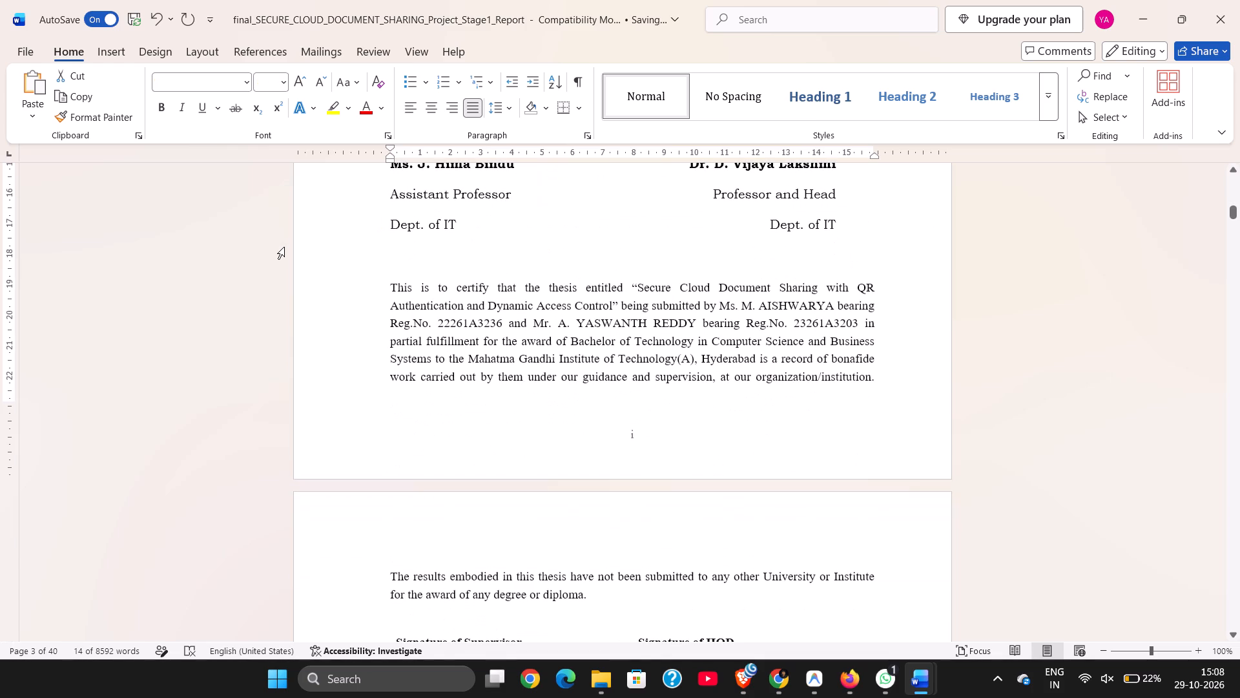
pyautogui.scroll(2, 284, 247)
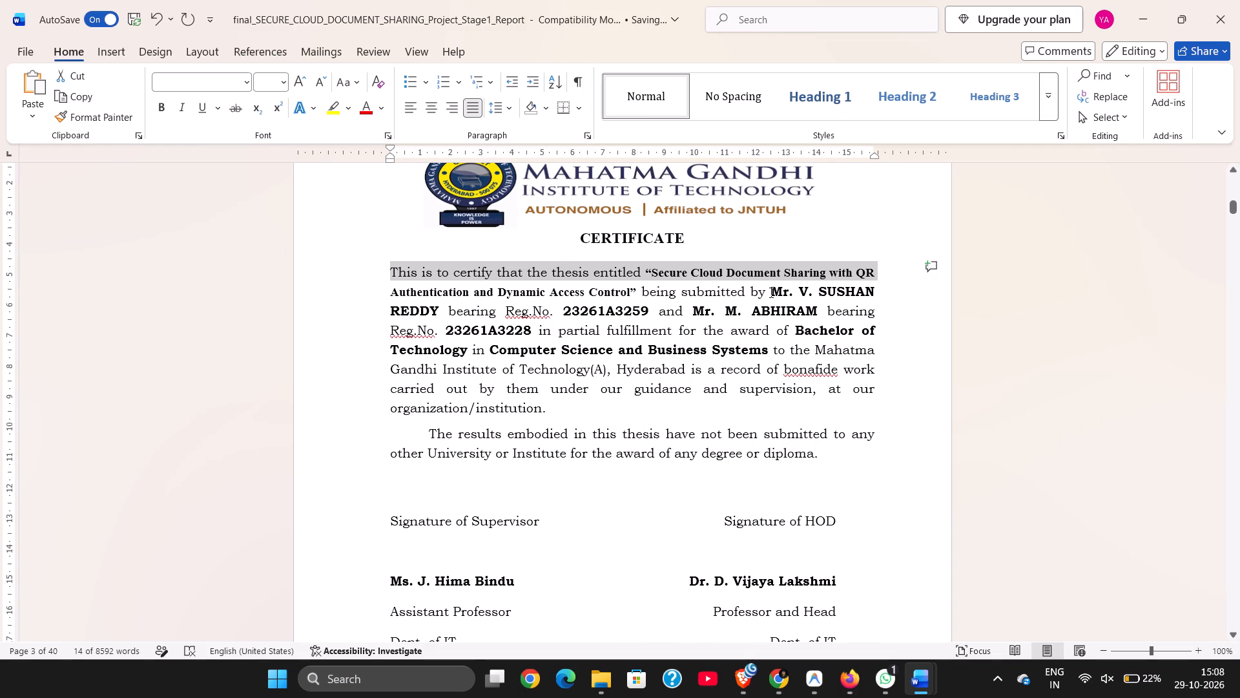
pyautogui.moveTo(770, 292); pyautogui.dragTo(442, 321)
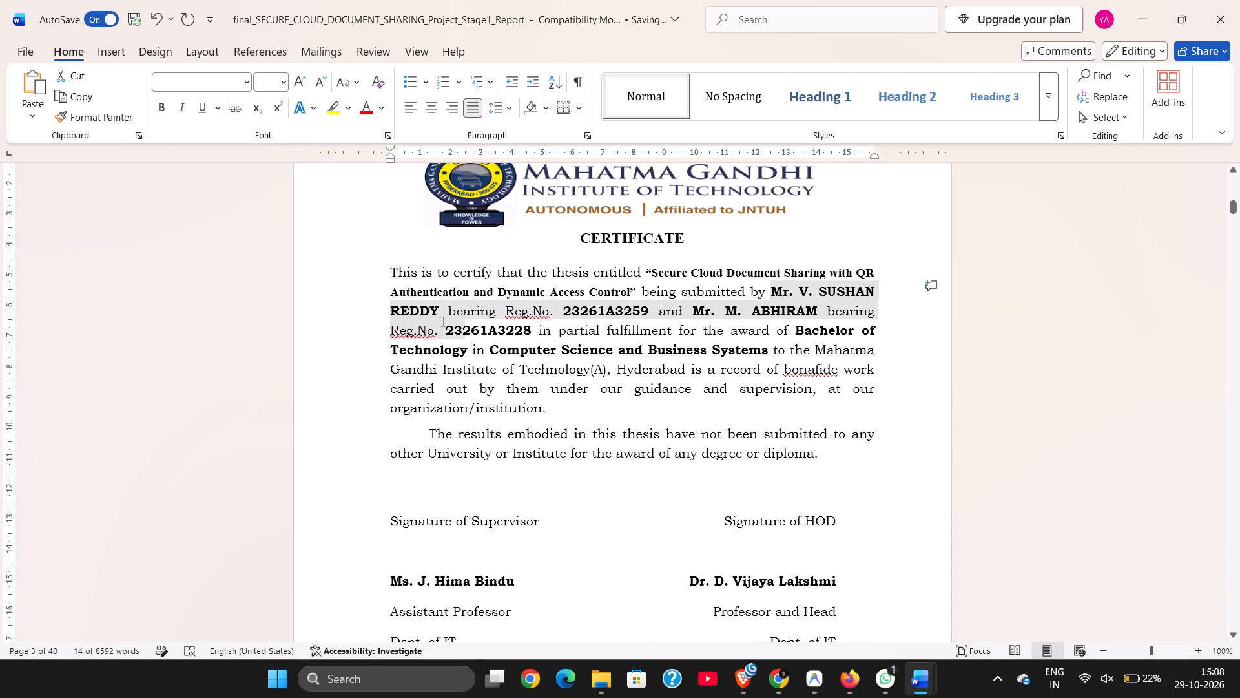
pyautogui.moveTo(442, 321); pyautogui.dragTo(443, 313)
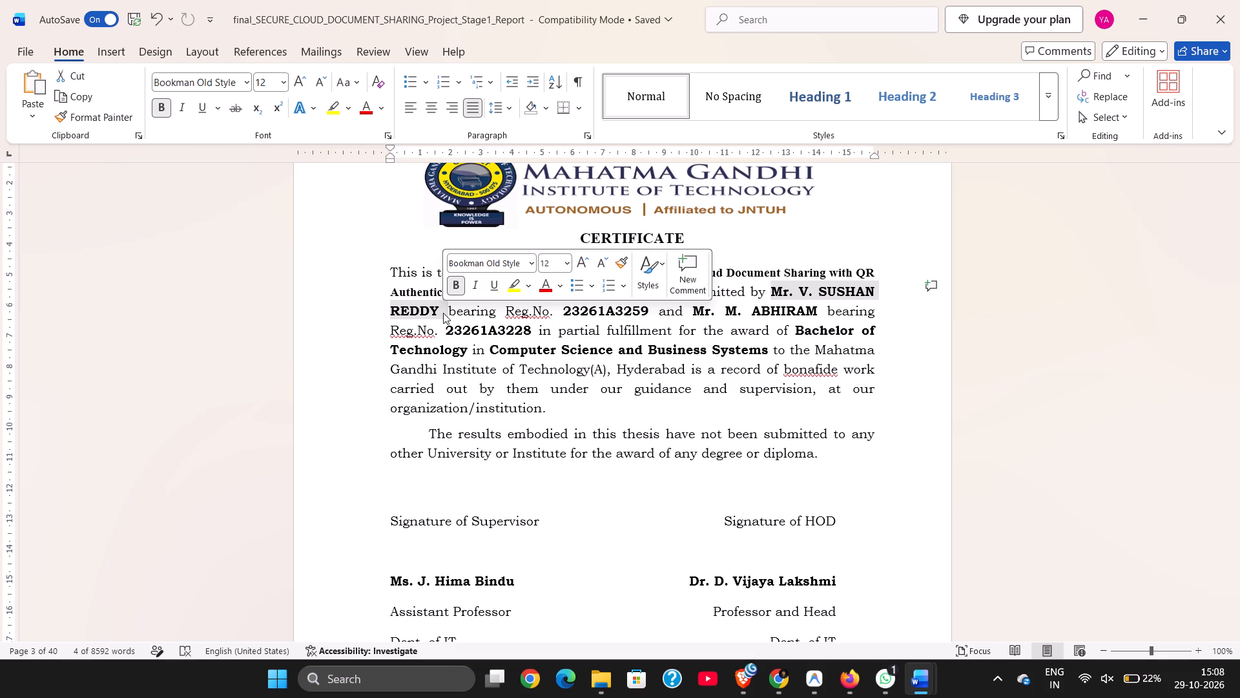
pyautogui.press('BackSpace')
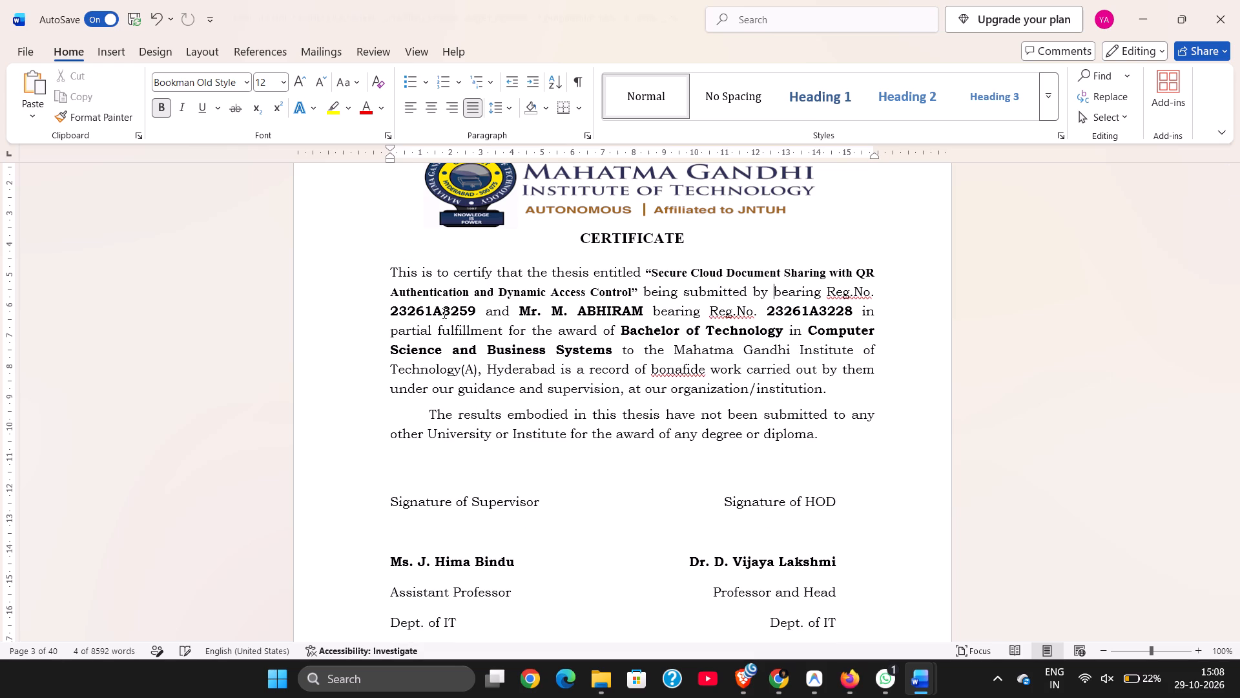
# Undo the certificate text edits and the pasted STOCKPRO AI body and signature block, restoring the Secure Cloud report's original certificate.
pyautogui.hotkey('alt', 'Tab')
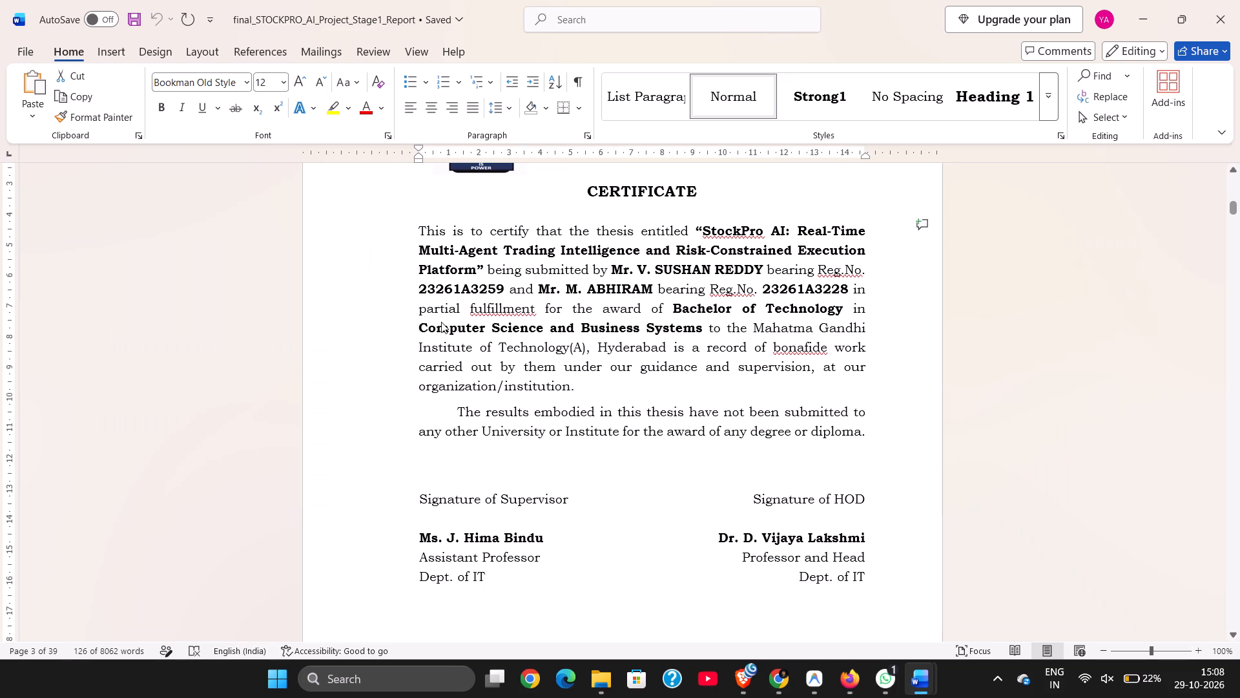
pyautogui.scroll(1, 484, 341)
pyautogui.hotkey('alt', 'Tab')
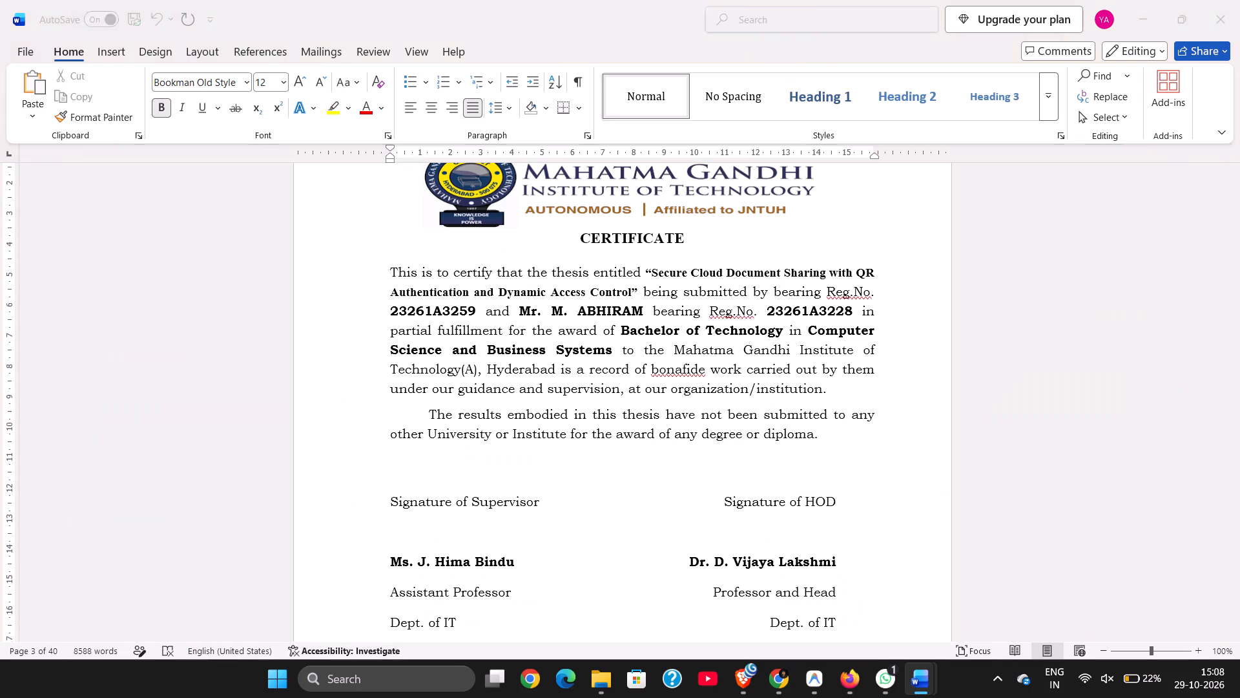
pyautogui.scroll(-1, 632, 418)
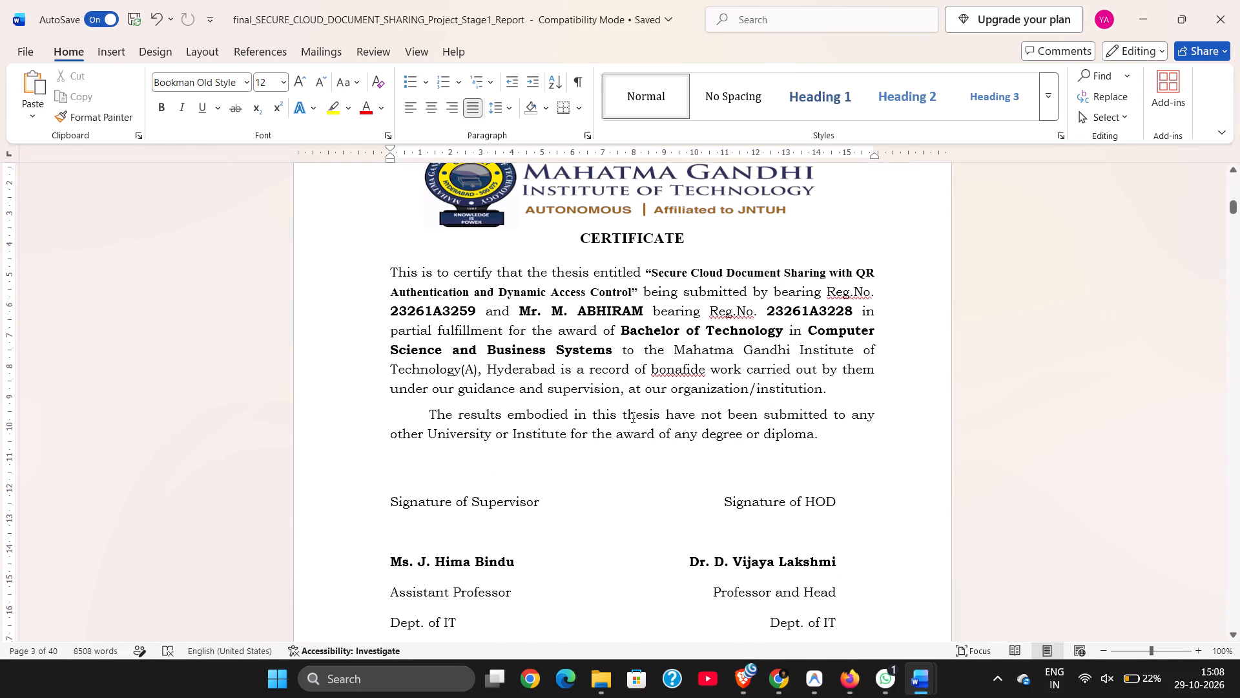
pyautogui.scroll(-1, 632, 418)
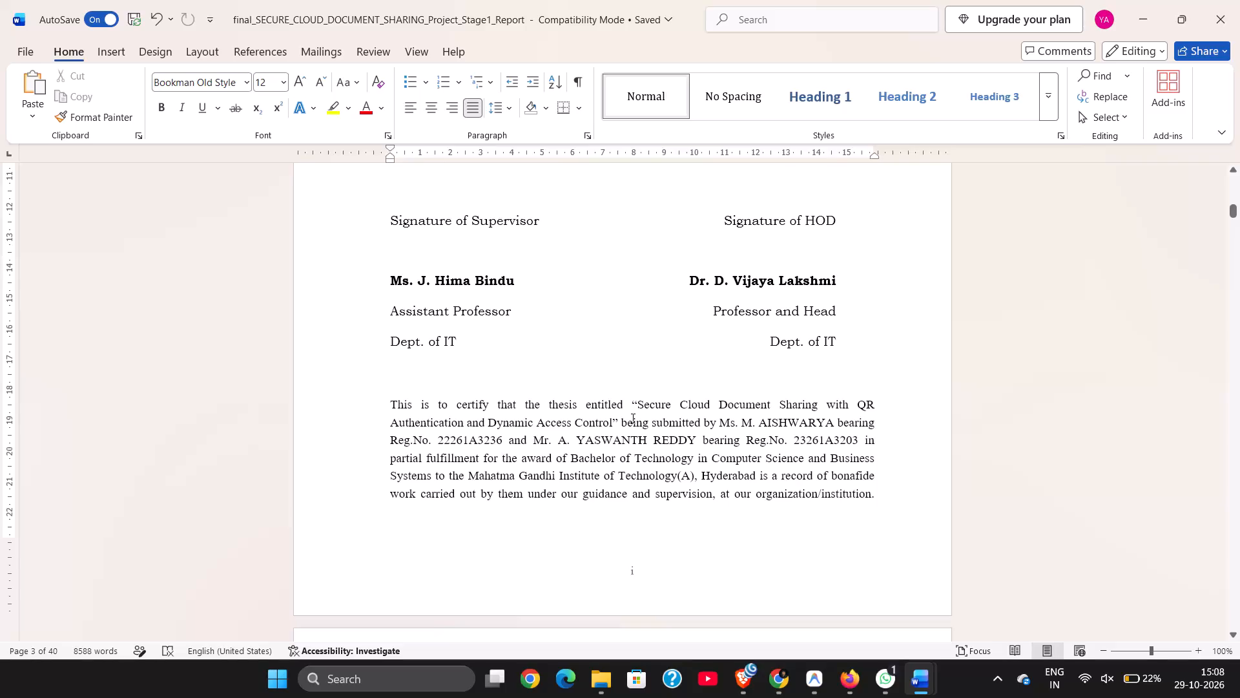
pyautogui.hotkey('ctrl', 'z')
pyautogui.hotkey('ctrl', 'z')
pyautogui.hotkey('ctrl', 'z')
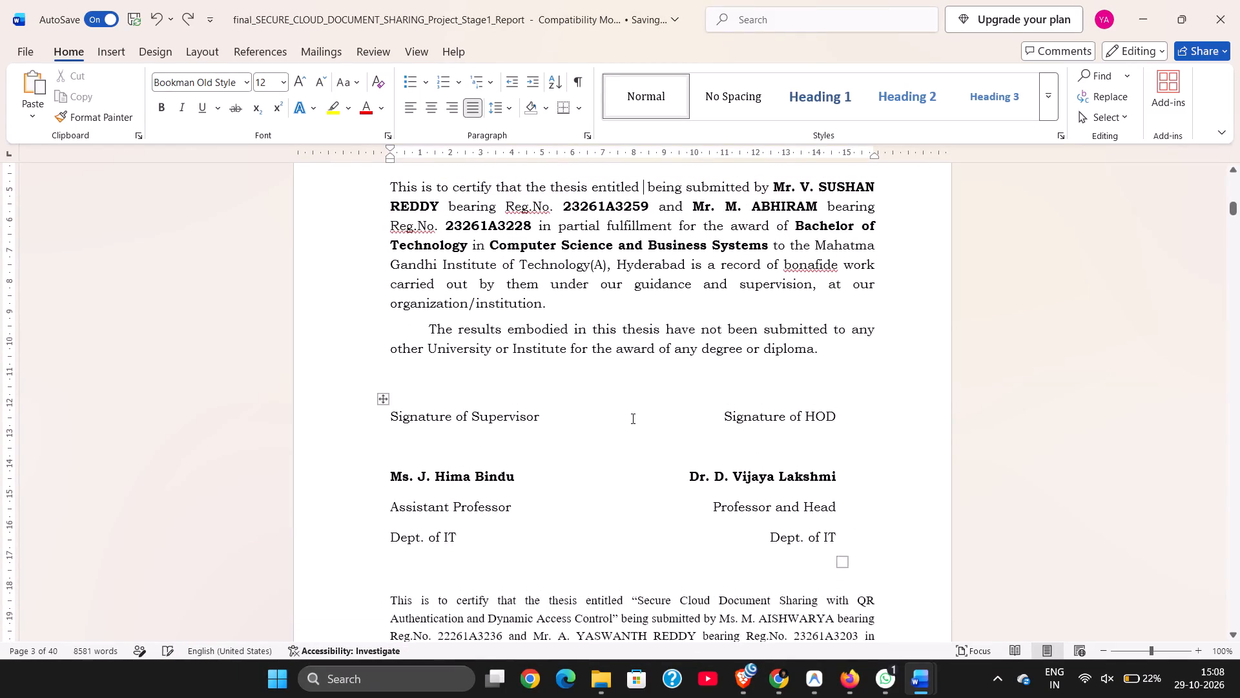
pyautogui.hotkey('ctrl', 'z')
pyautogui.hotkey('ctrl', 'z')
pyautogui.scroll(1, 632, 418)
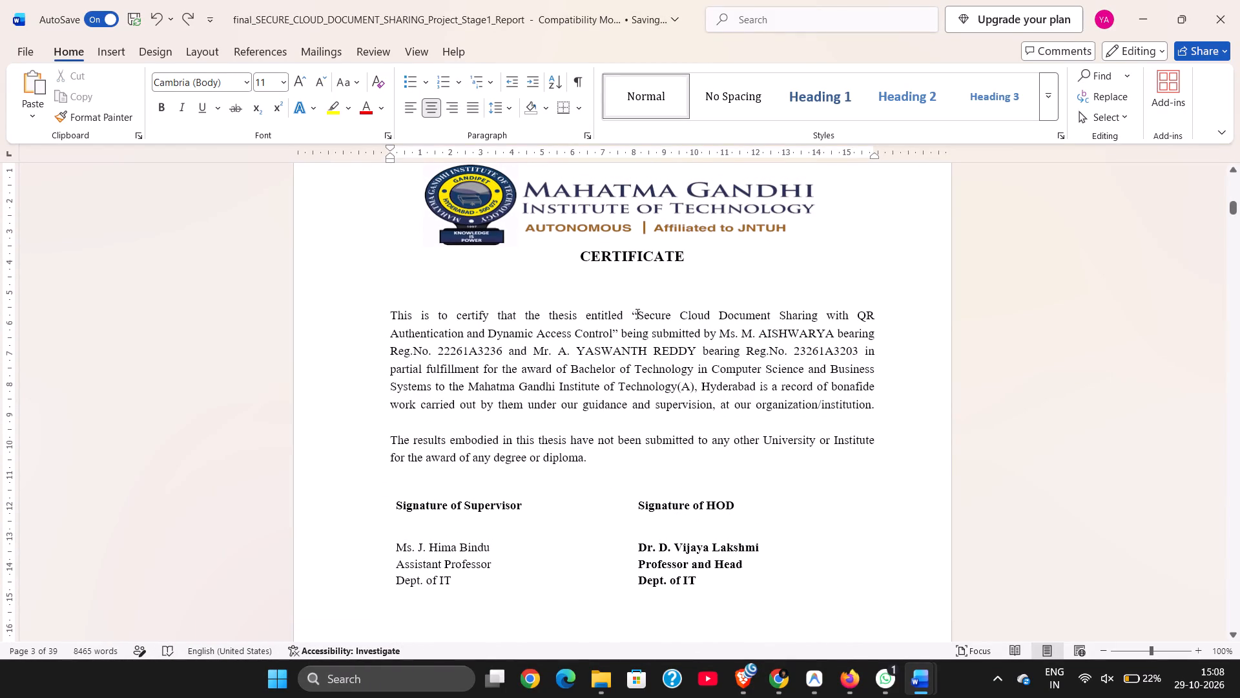
# Make the quoted title "Secure Cloud Document Sharing with QR Authentication and Dynamic Access Control" bold in the original certificate paragraph.
pyautogui.moveTo(634, 314); pyautogui.dragTo(619, 332)
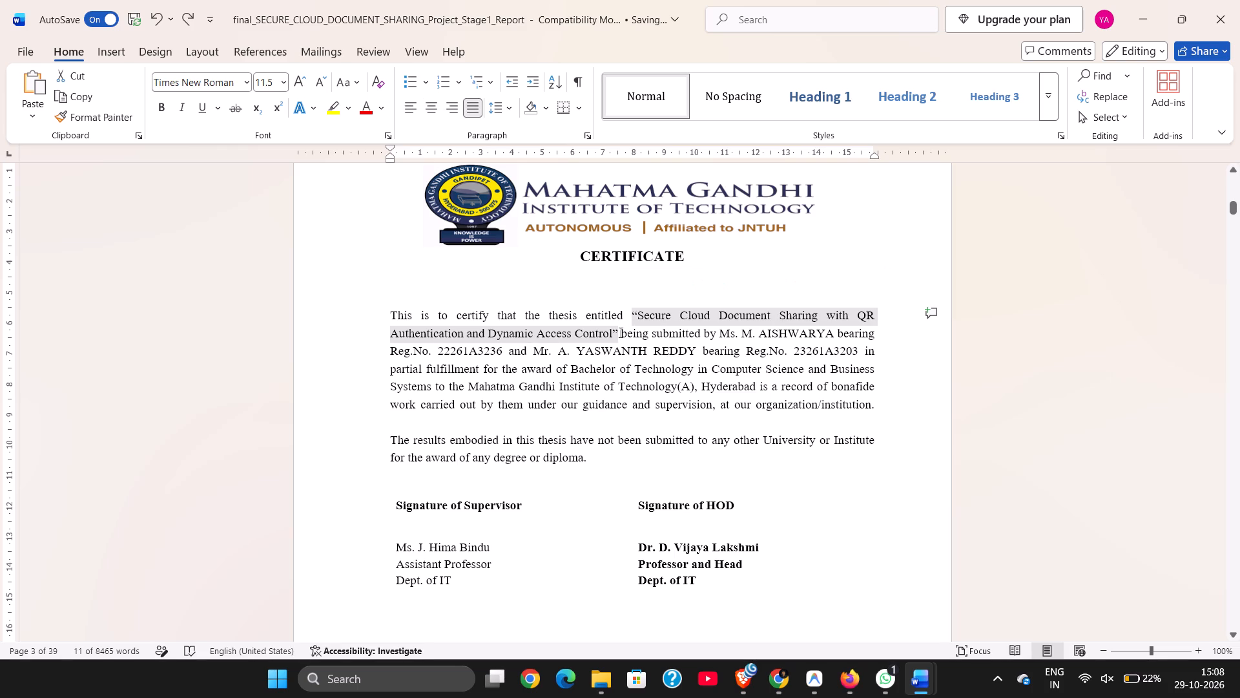
pyautogui.hotkey('ctrl', 'b')
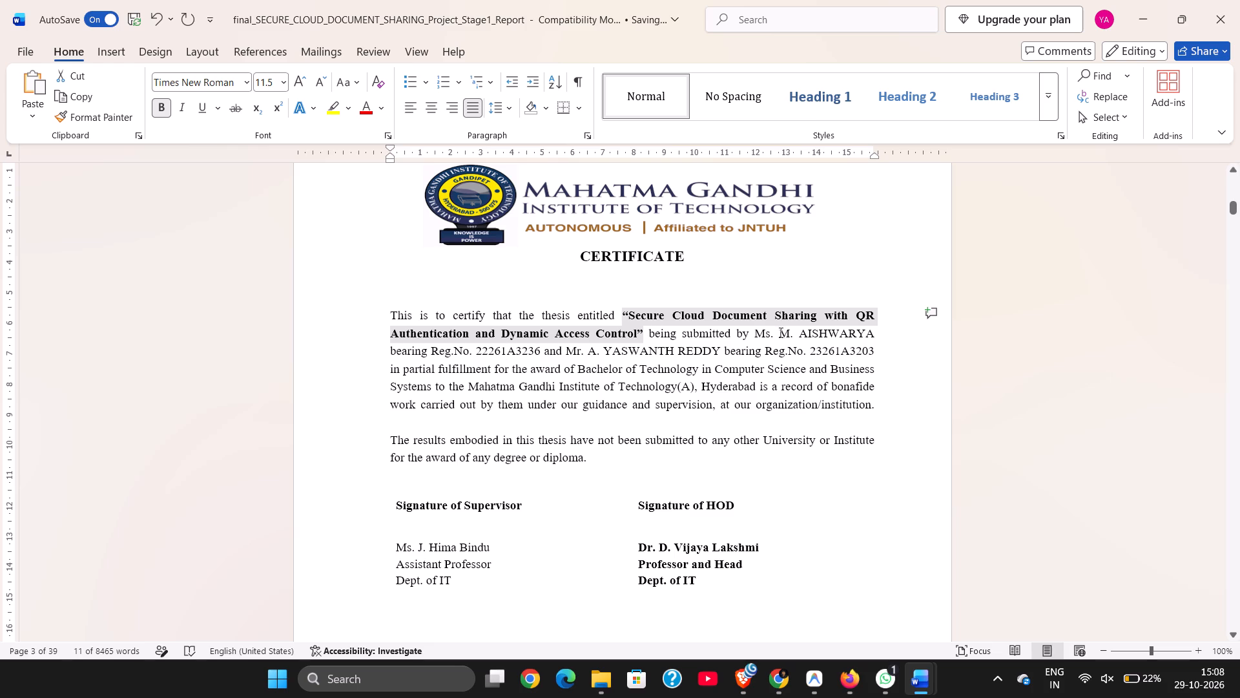
# Check the STOCKPRO AI certificate's font, bold words and paragraph indentation against the Secure Cloud report's certificate.
pyautogui.hotkey('alt', 'Tab')
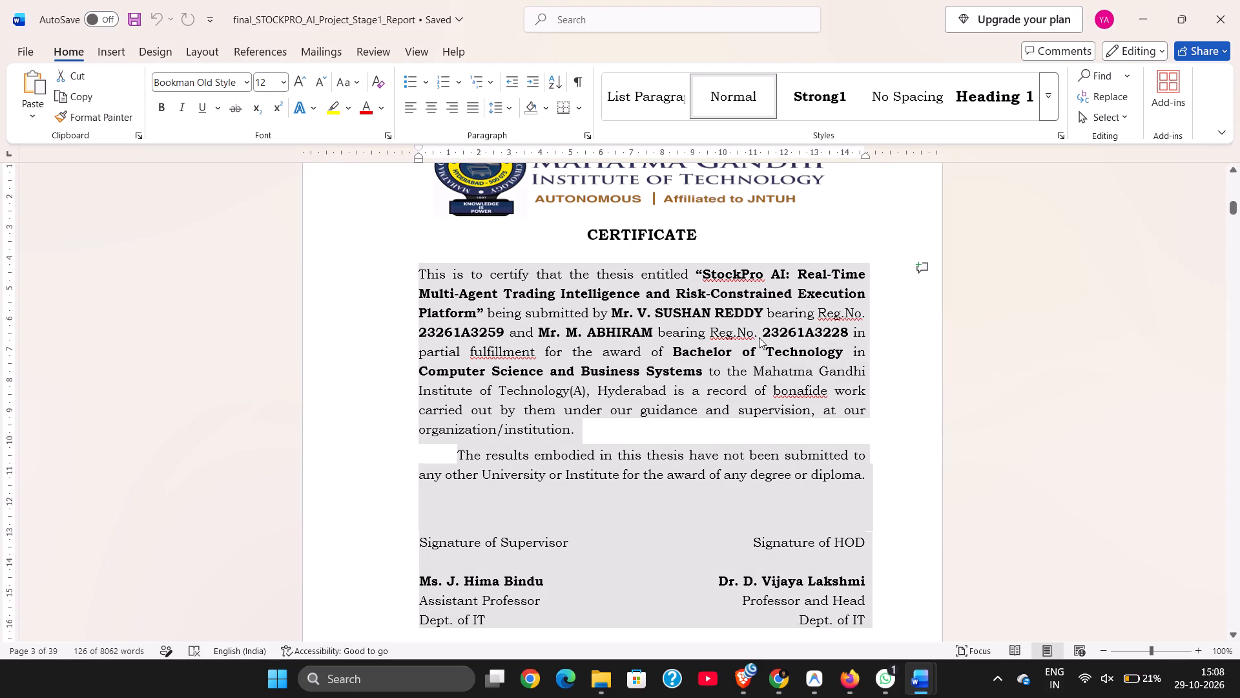
pyautogui.click(964, 352)
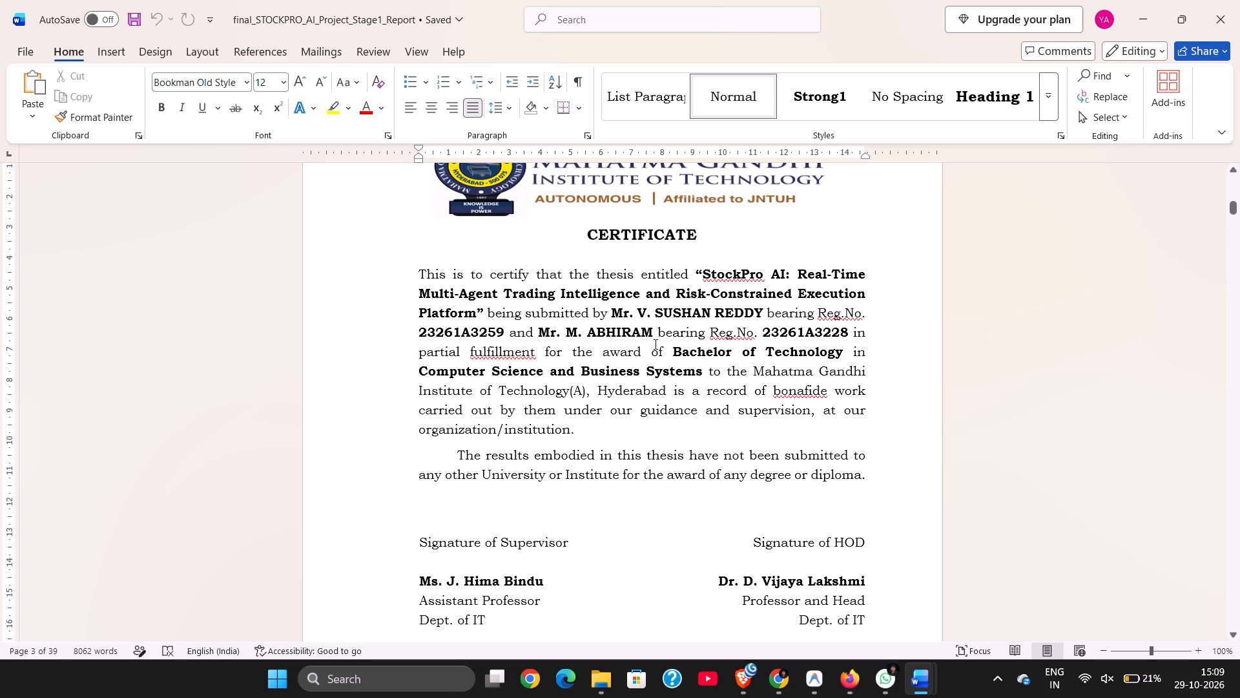
pyautogui.hotkey('alt', 'Tab')
pyautogui.hotkey('alt', 'Tab')
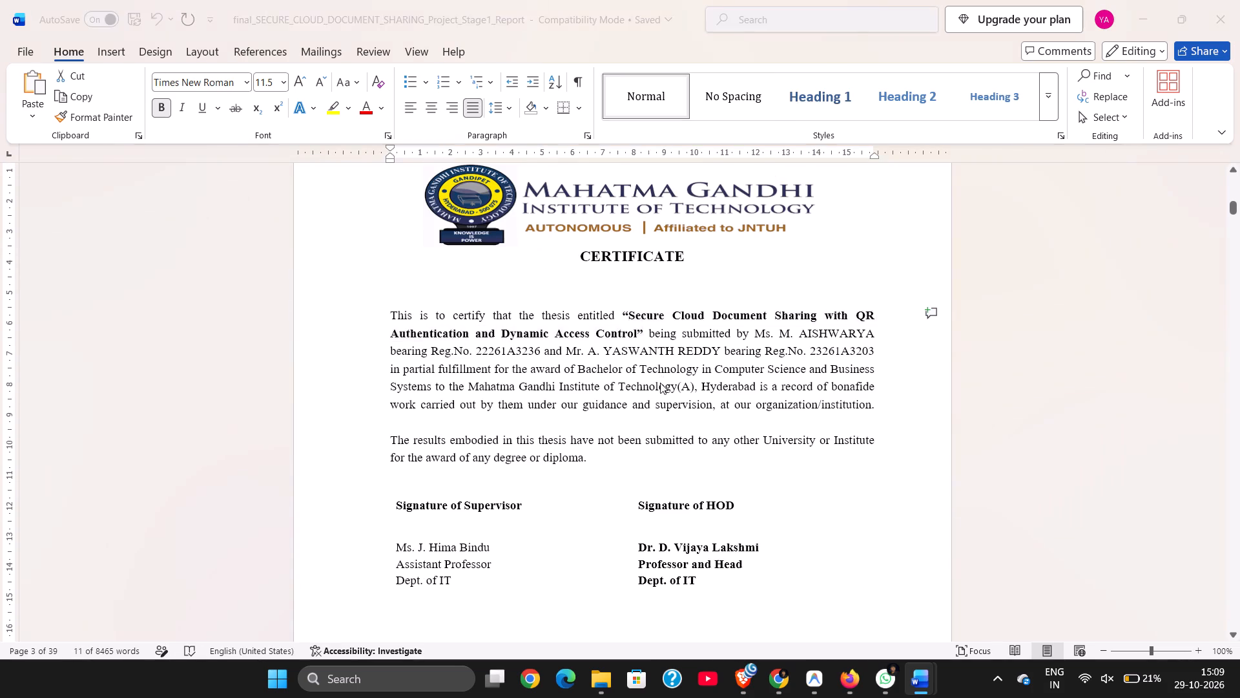
pyautogui.click(625, 340)
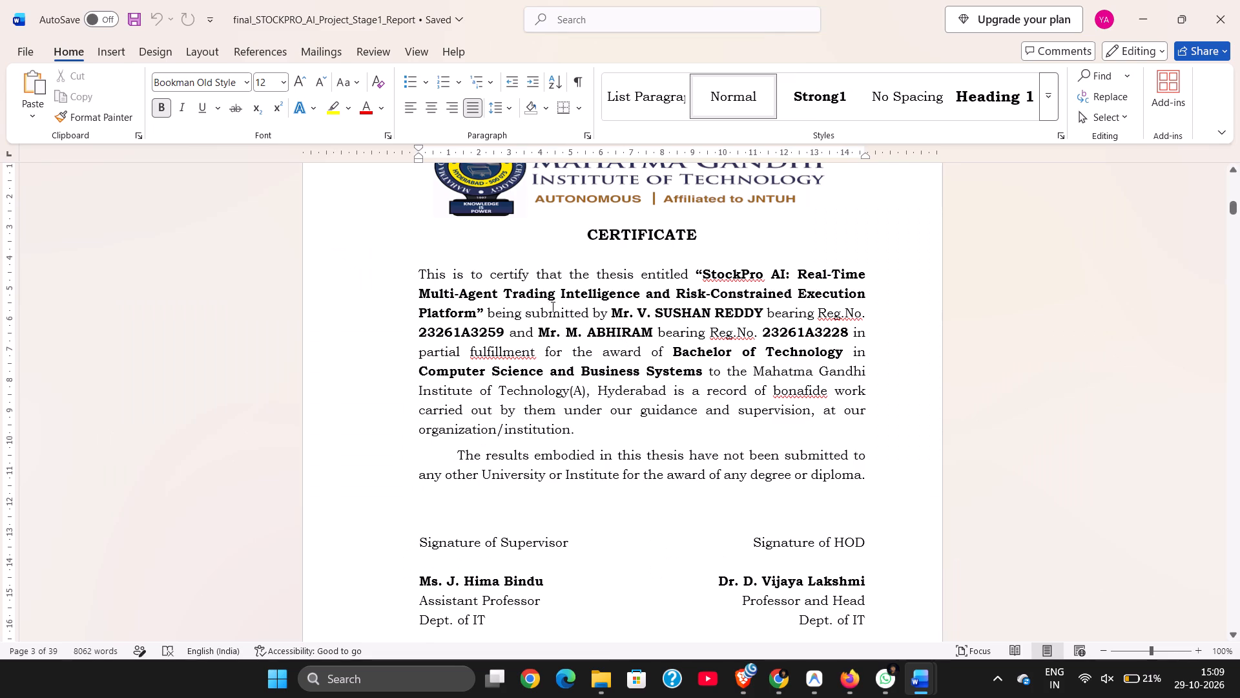
pyautogui.click(414, 262)
pyautogui.click(424, 277)
pyautogui.click(516, 460)
pyautogui.hotkey('alt', 'Tab')
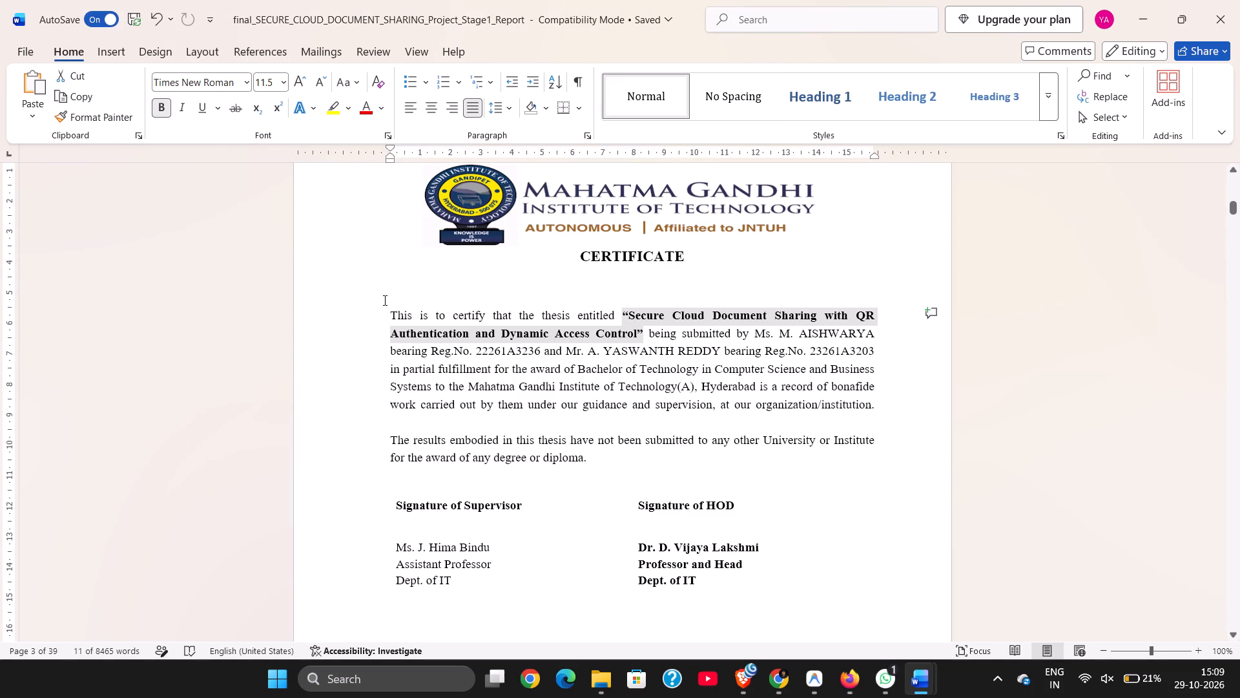
# Set the first certificate paragraph, beginning "This is to certify", to font size 12.5.
pyautogui.moveTo(386, 304); pyautogui.dragTo(859, 399)
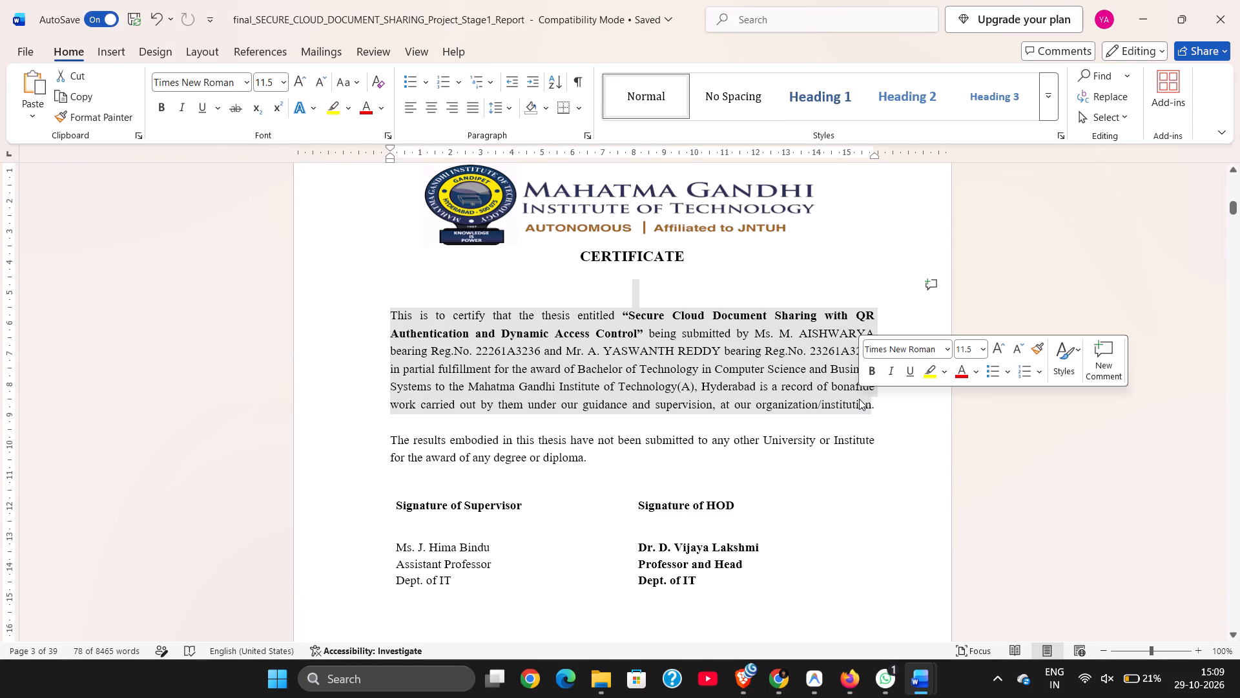
pyautogui.moveTo(888, 405); pyautogui.dragTo(371, 291)
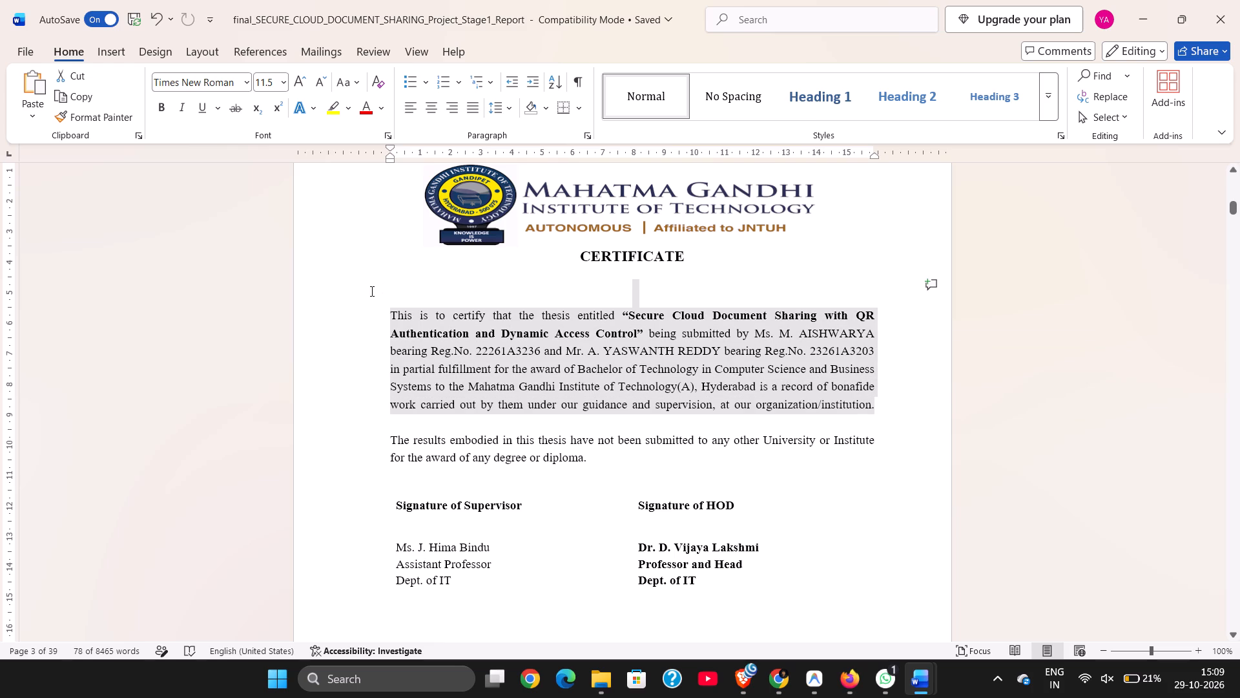
pyautogui.moveTo(371, 291); pyautogui.dragTo(375, 296)
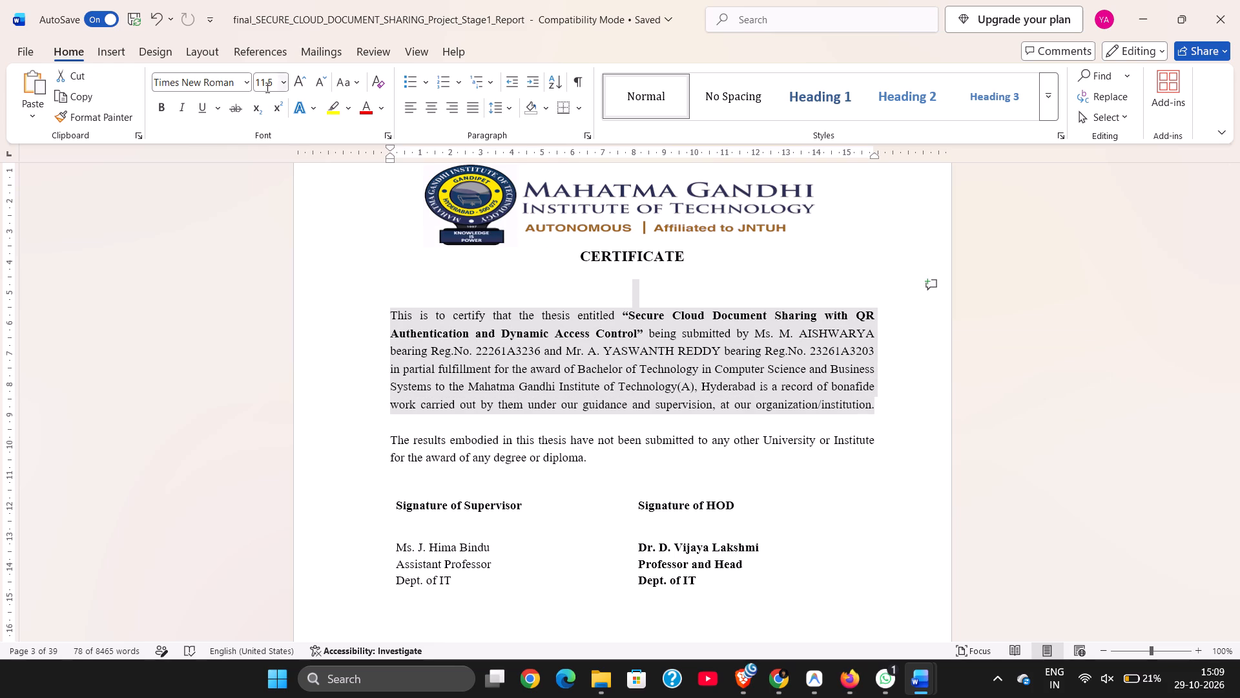
pyautogui.click(265, 87)
pyautogui.press('BackSpace')
pyautogui.write('1.')
pyautogui.press('BackSpace')
pyautogui.write('2.5')
pyautogui.press('Return')
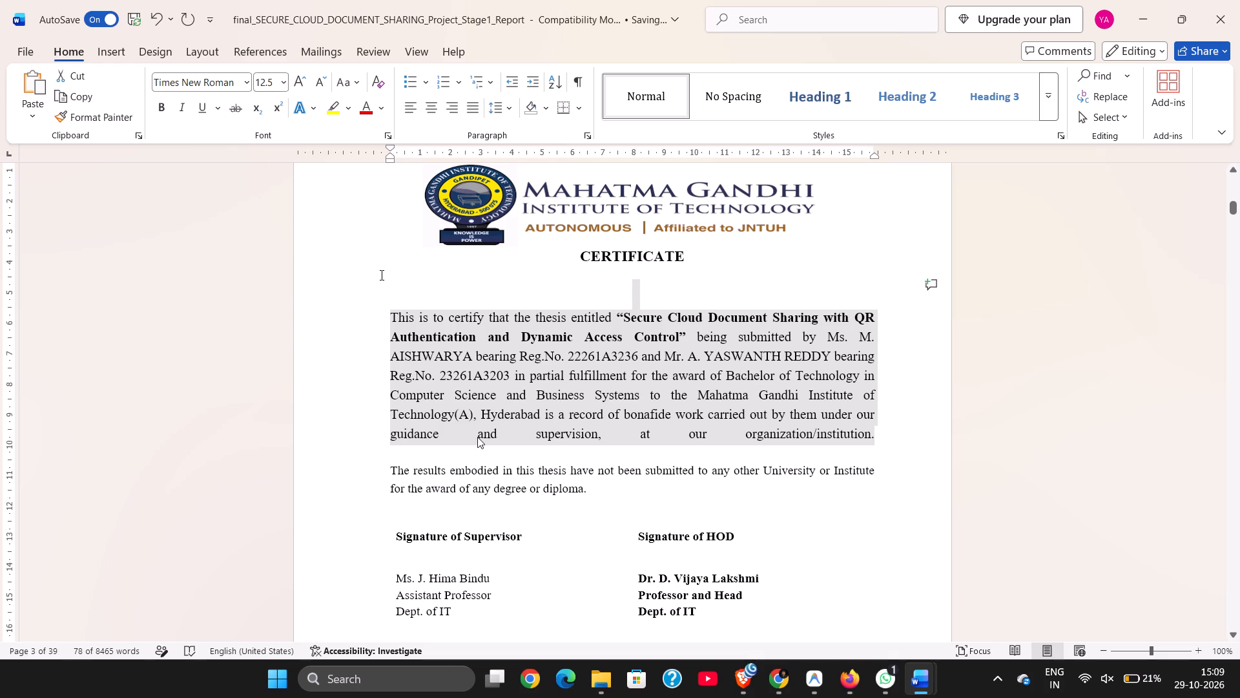
# Set the paragraph beginning "The results embodied in this thesis" to font size 12.5.
pyautogui.moveTo(390, 469); pyautogui.dragTo(581, 488)
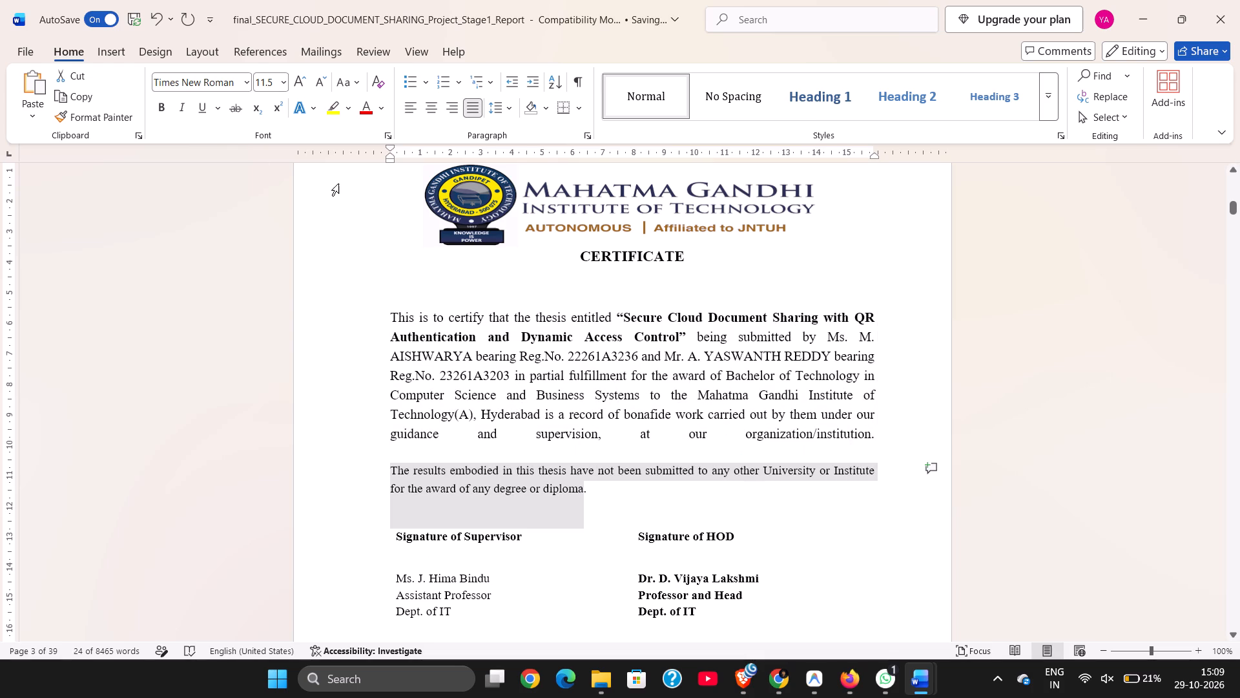
pyautogui.click(265, 82)
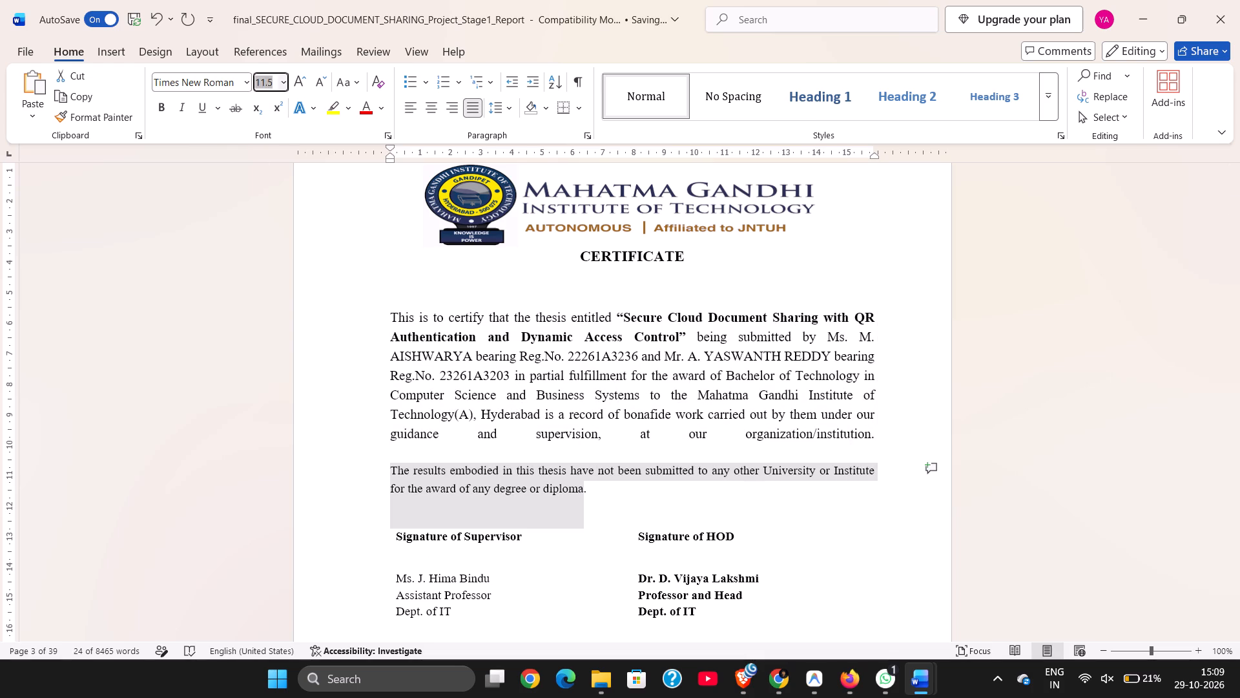
pyautogui.click(265, 82)
pyautogui.press('BackSpace')
pyautogui.press('2')
pyautogui.press('Return')
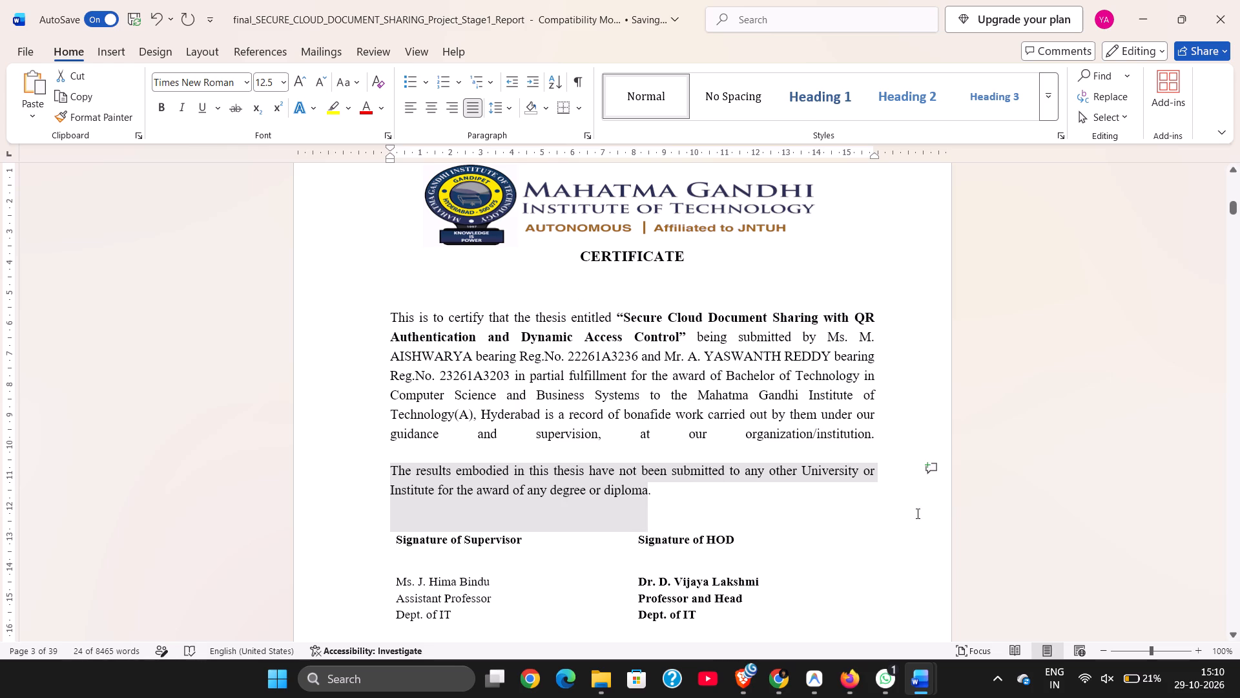
pyautogui.click(877, 514)
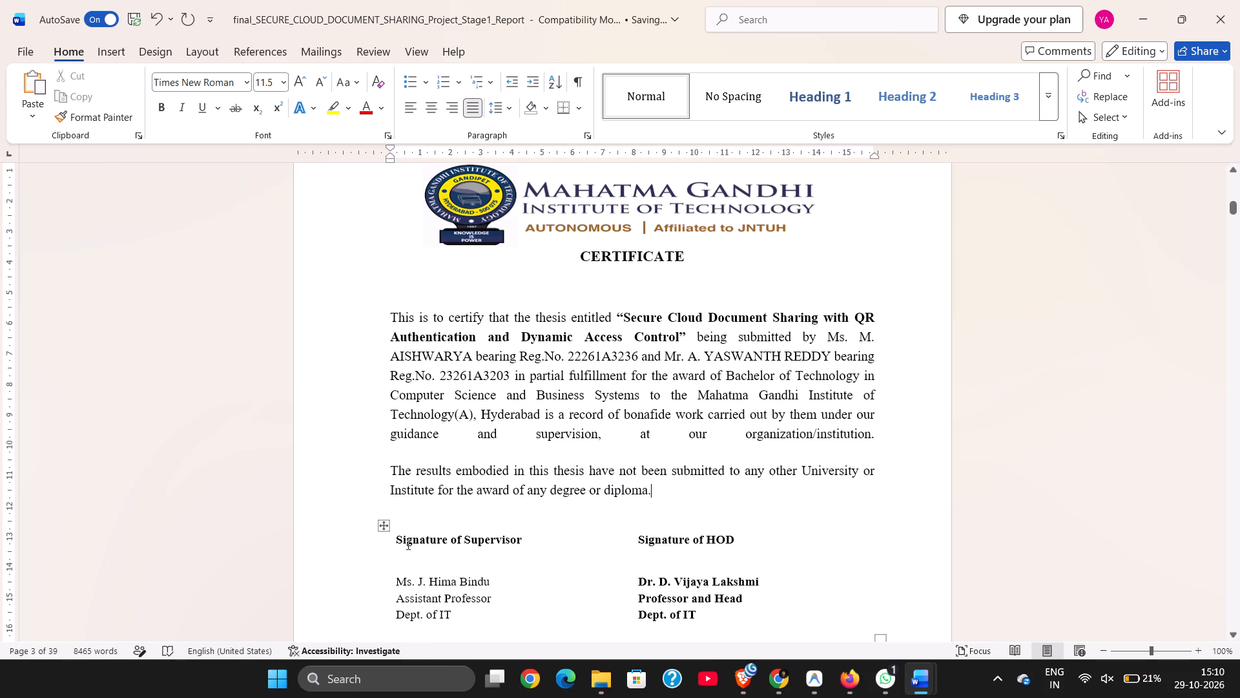
# Set all text in the supervisor and HOD signature table to font size 12.5.
pyautogui.moveTo(374, 503); pyautogui.dragTo(398, 514)
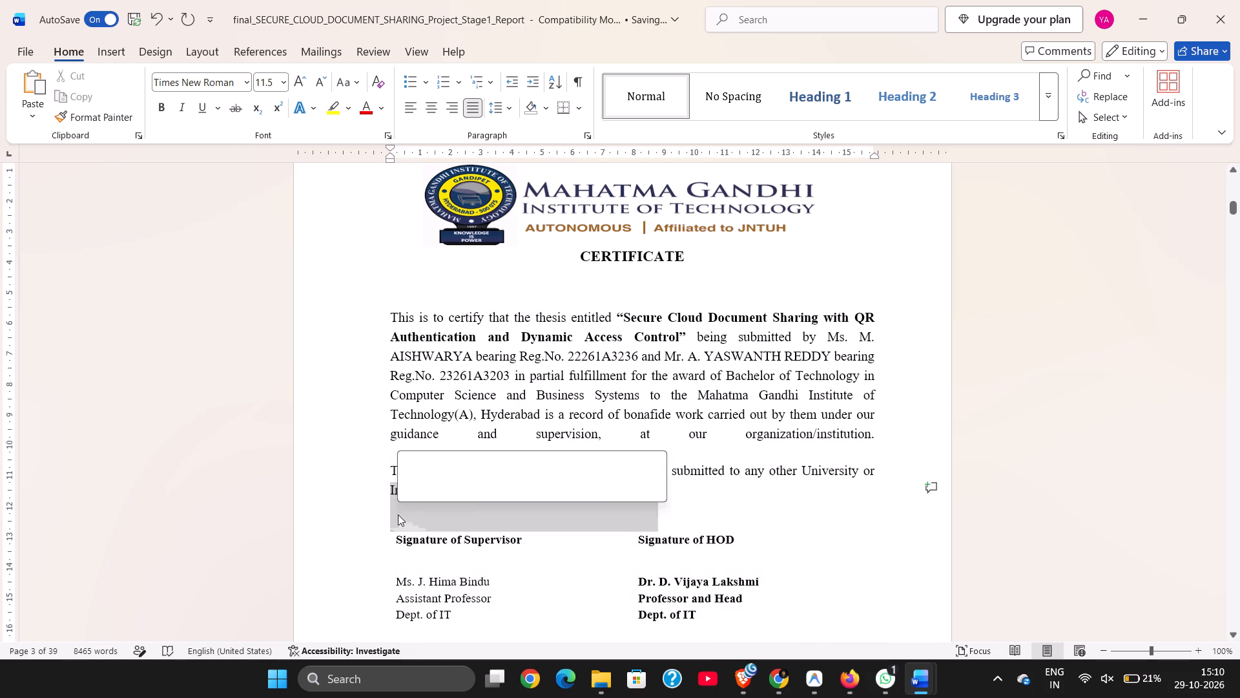
pyautogui.click(398, 514)
pyautogui.moveTo(359, 542); pyautogui.dragTo(617, 567)
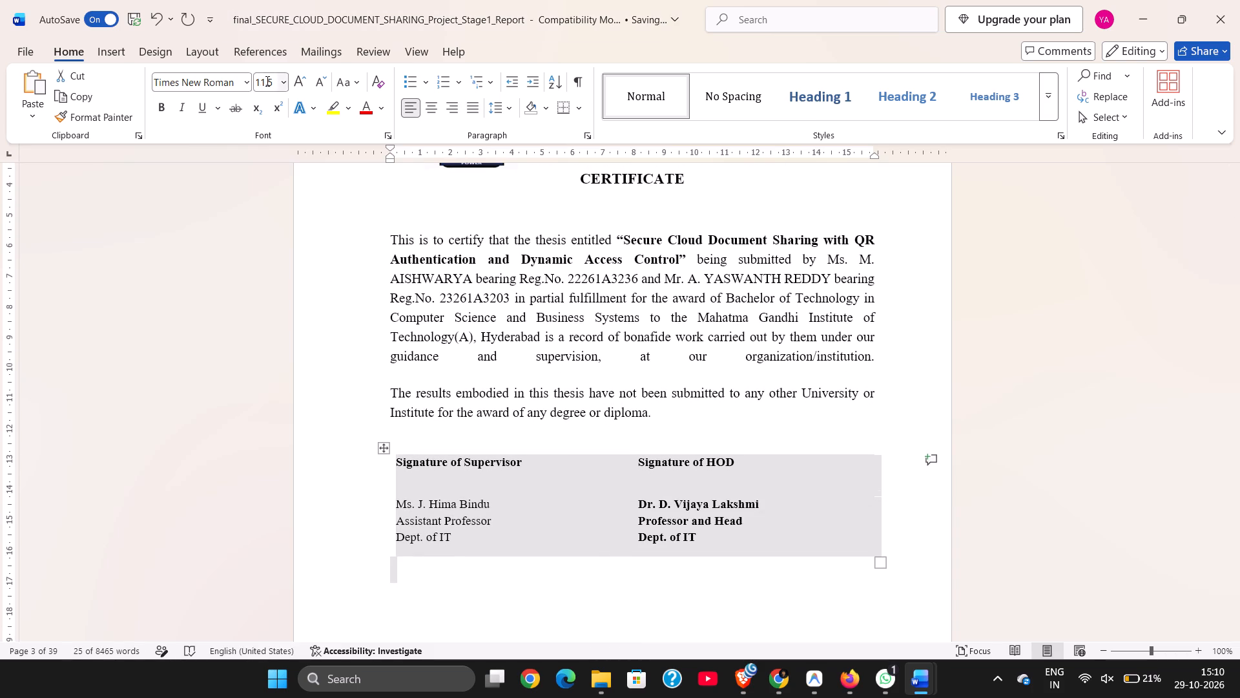
pyautogui.click(266, 81)
pyautogui.press('BackSpace')
pyautogui.write('12.5')
pyautogui.press('Return')
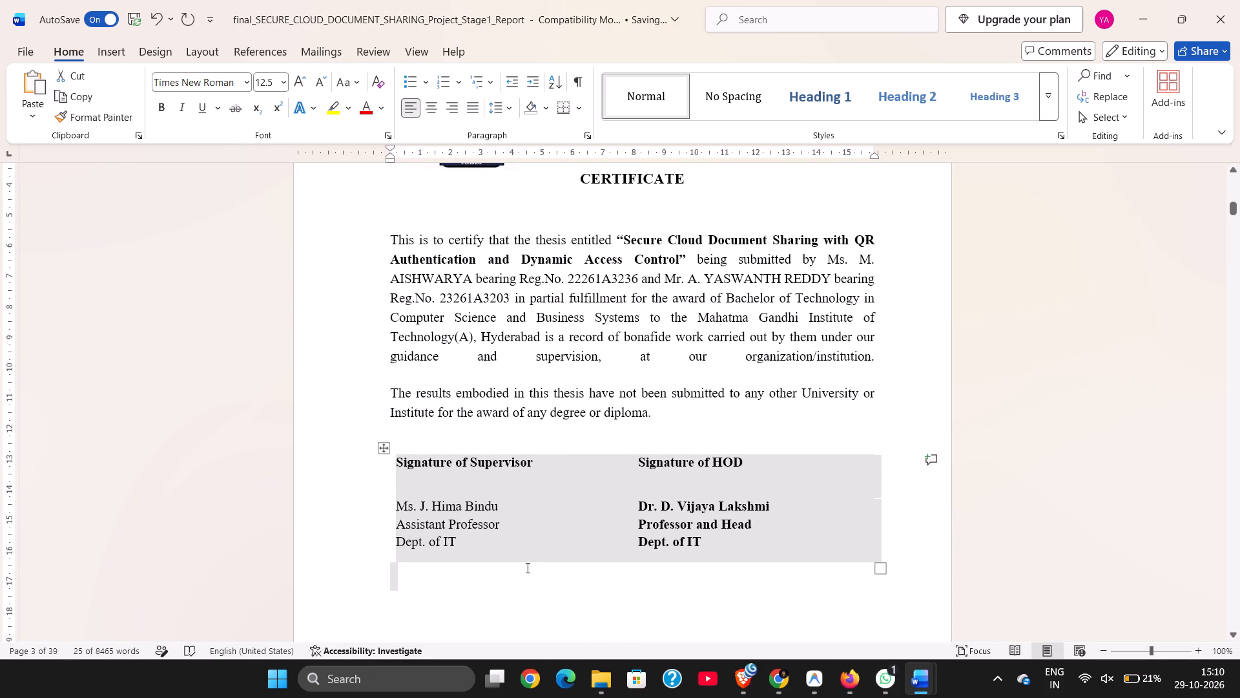
# Make the supervisor's name, "Assistant Professor" and "Dept. of IT" bold in the signature table.
pyautogui.click(526, 567)
pyautogui.moveTo(479, 556); pyautogui.dragTo(384, 495)
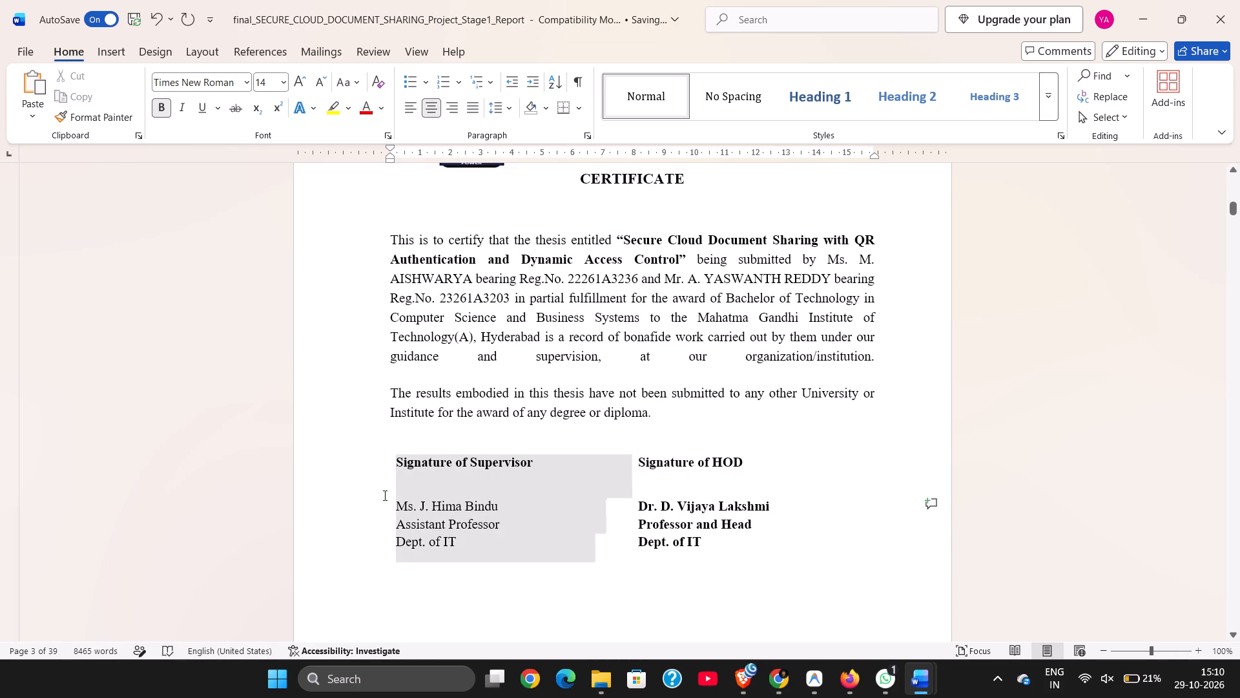
pyautogui.moveTo(384, 495); pyautogui.dragTo(380, 495)
pyautogui.click(406, 474)
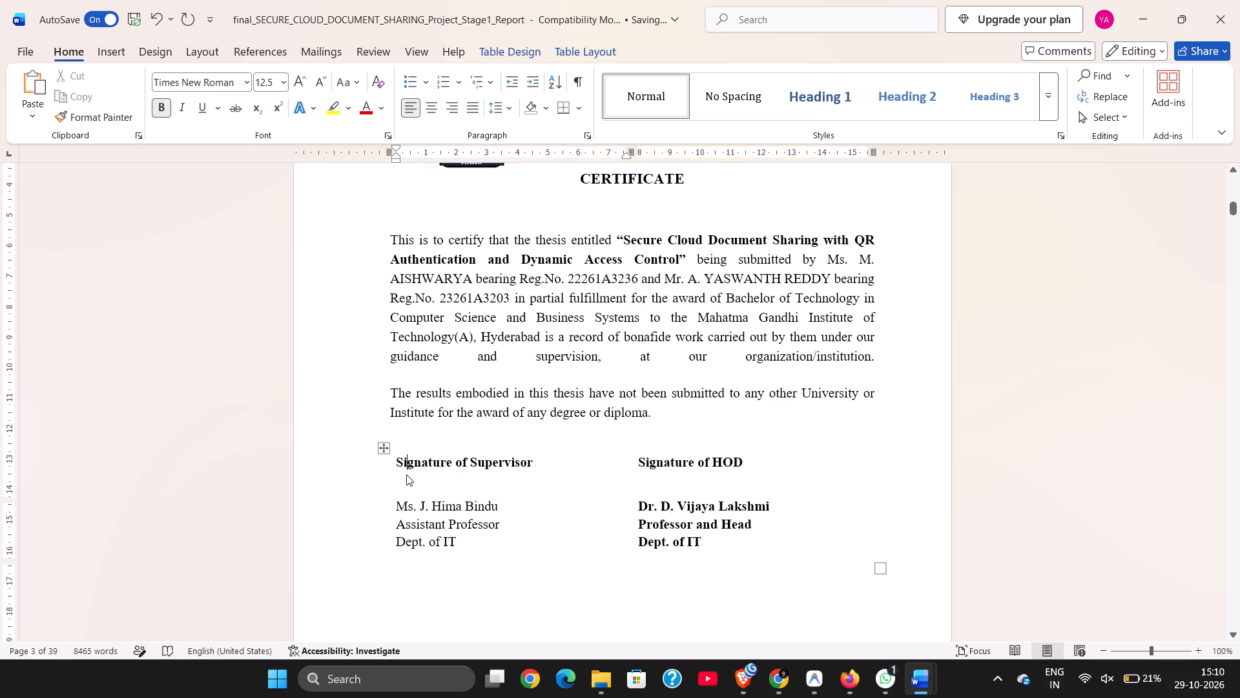
pyautogui.moveTo(397, 508); pyautogui.dragTo(459, 529)
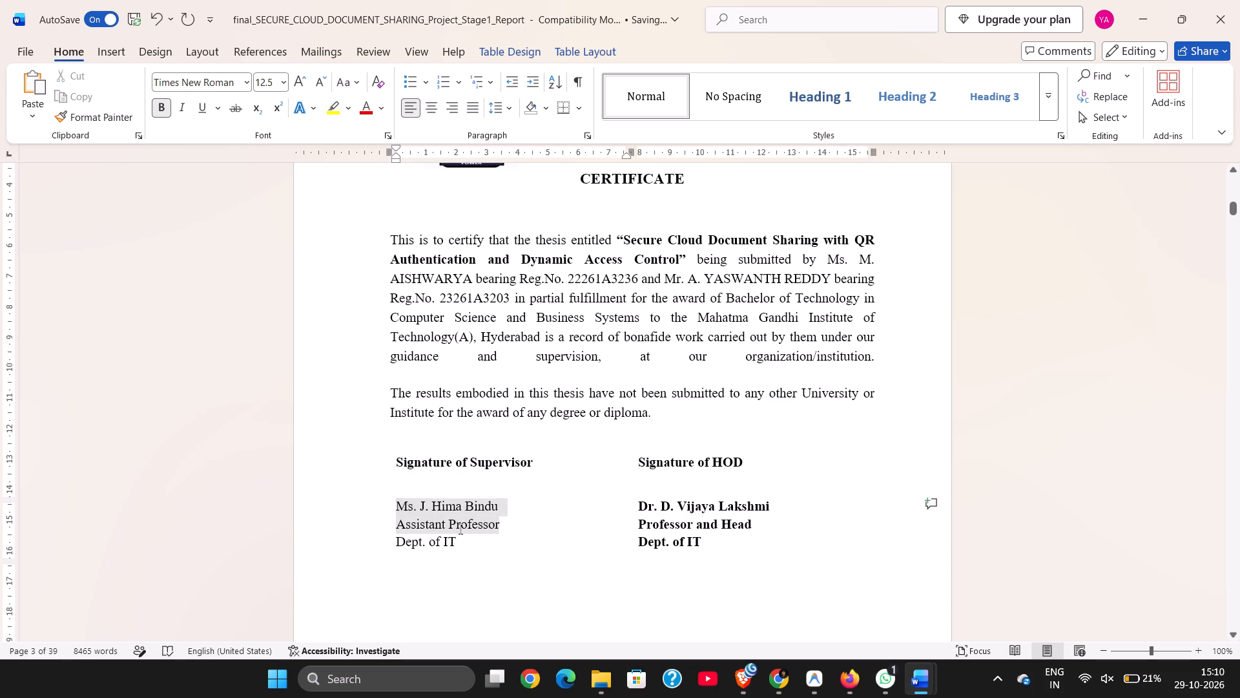
pyautogui.moveTo(459, 529); pyautogui.dragTo(464, 538)
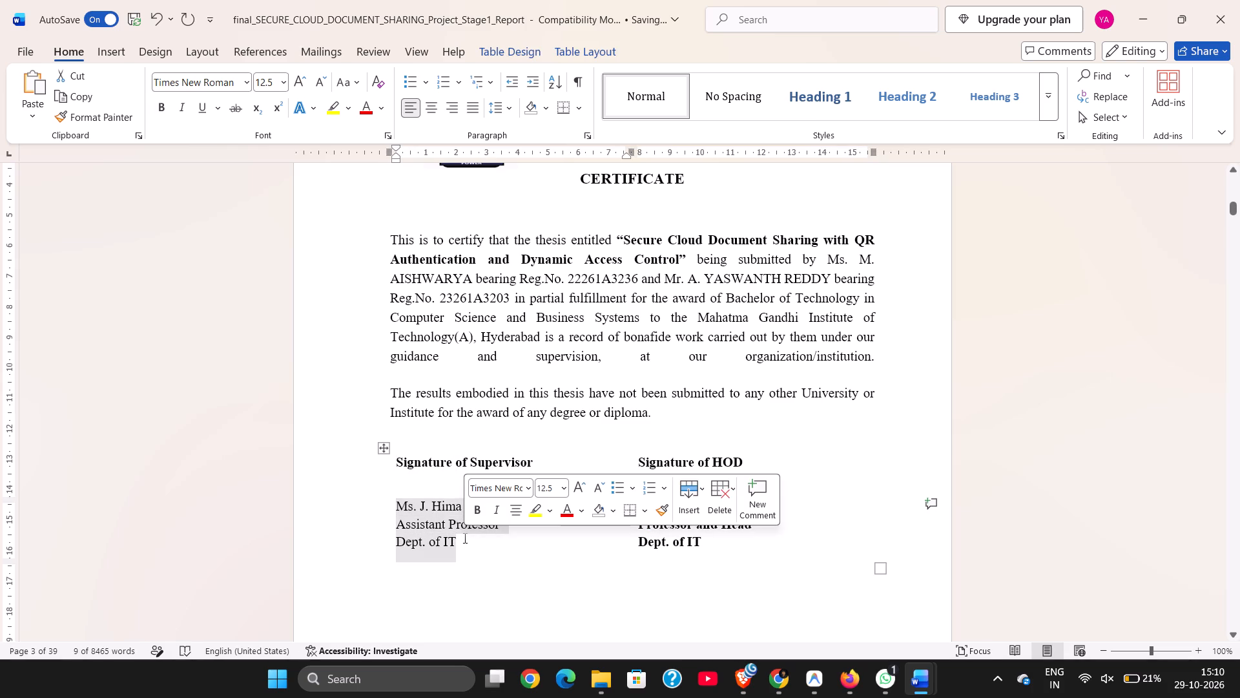
pyautogui.hotkey('ctrl', 'b')
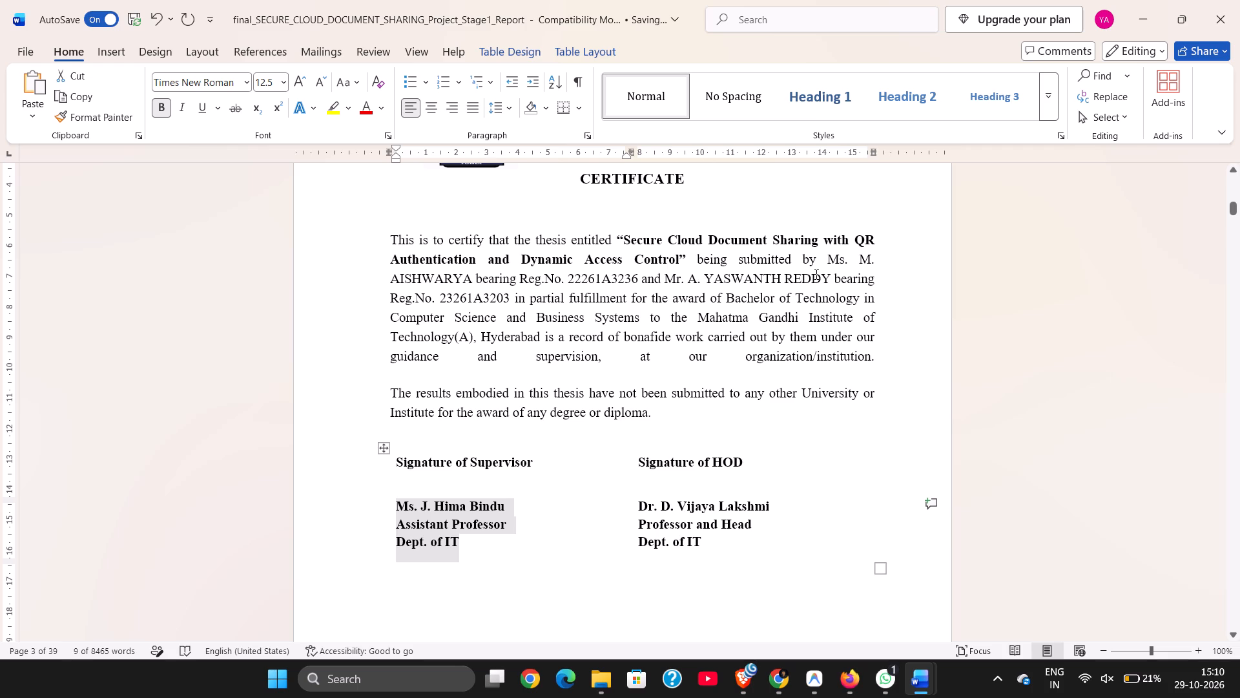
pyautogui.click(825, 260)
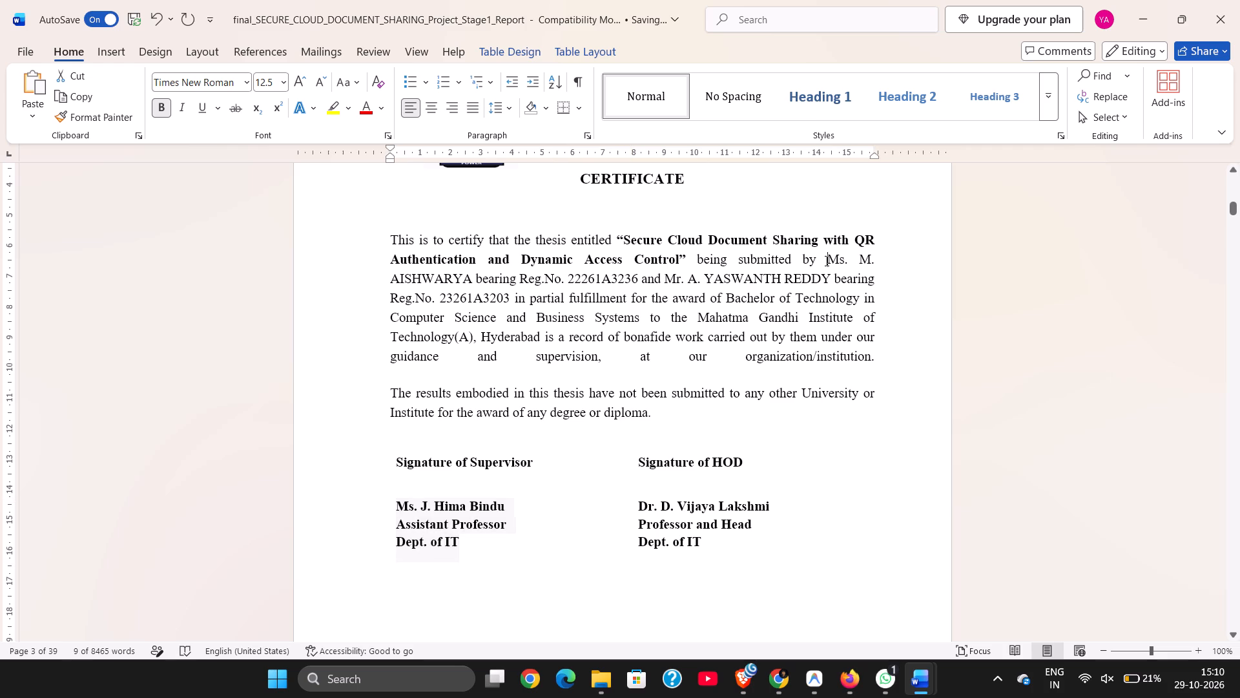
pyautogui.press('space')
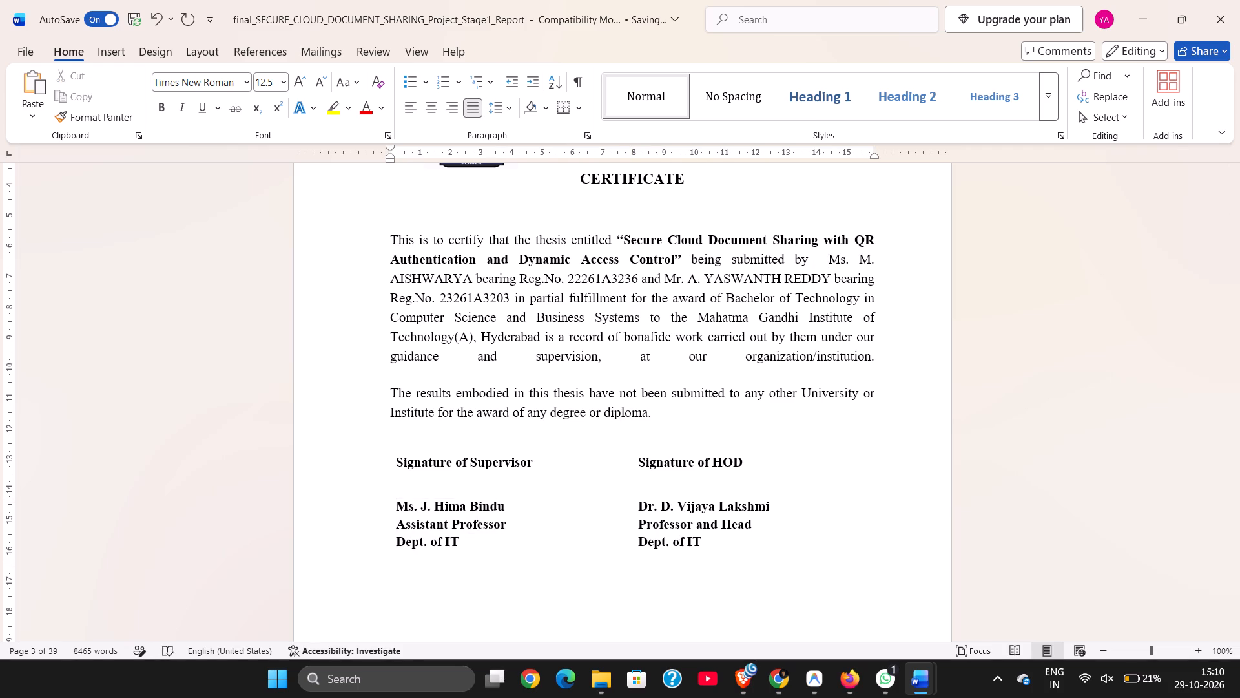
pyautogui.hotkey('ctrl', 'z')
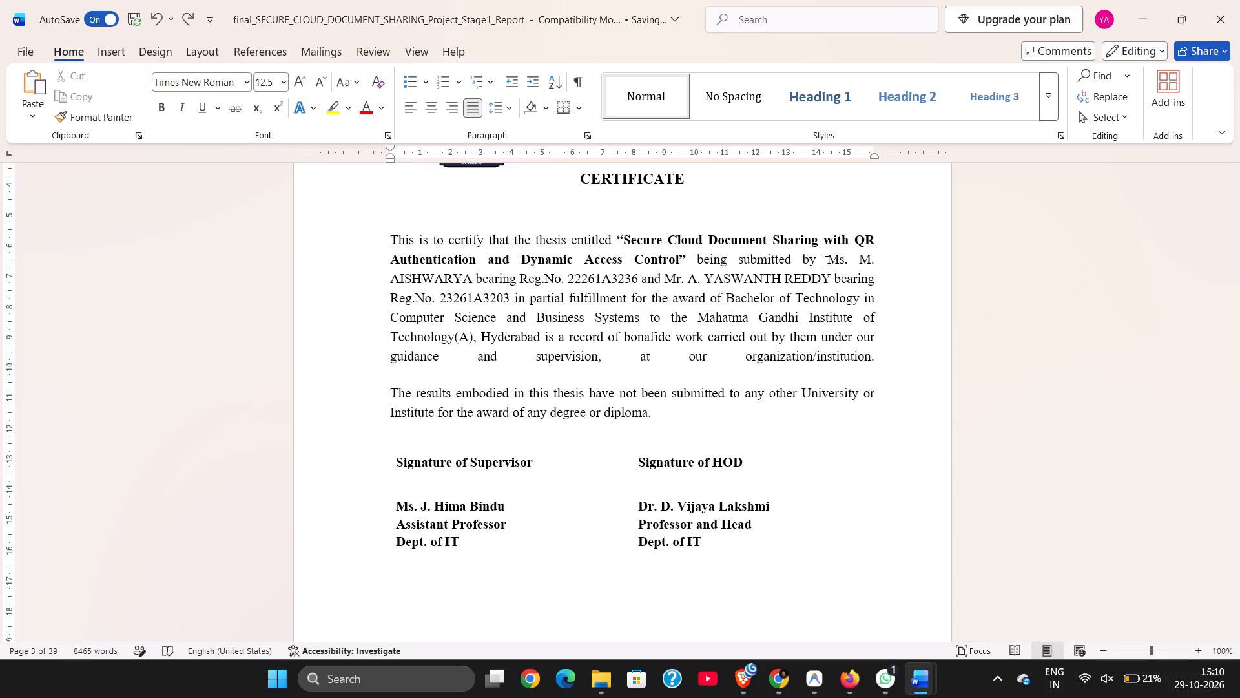
# Make both students' names, including their titles Ms. and Mr., bold in the first certificate paragraph.
pyautogui.moveTo(825, 260); pyautogui.dragTo(472, 275)
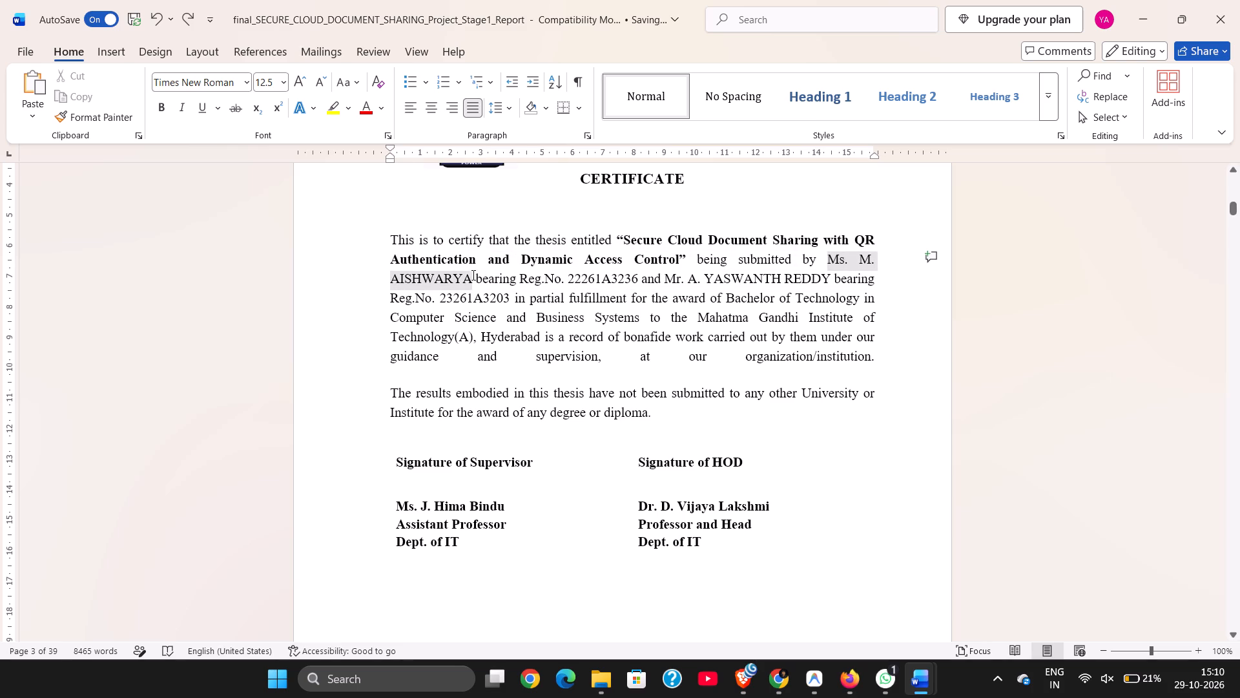
pyautogui.moveTo(472, 275); pyautogui.dragTo(471, 281)
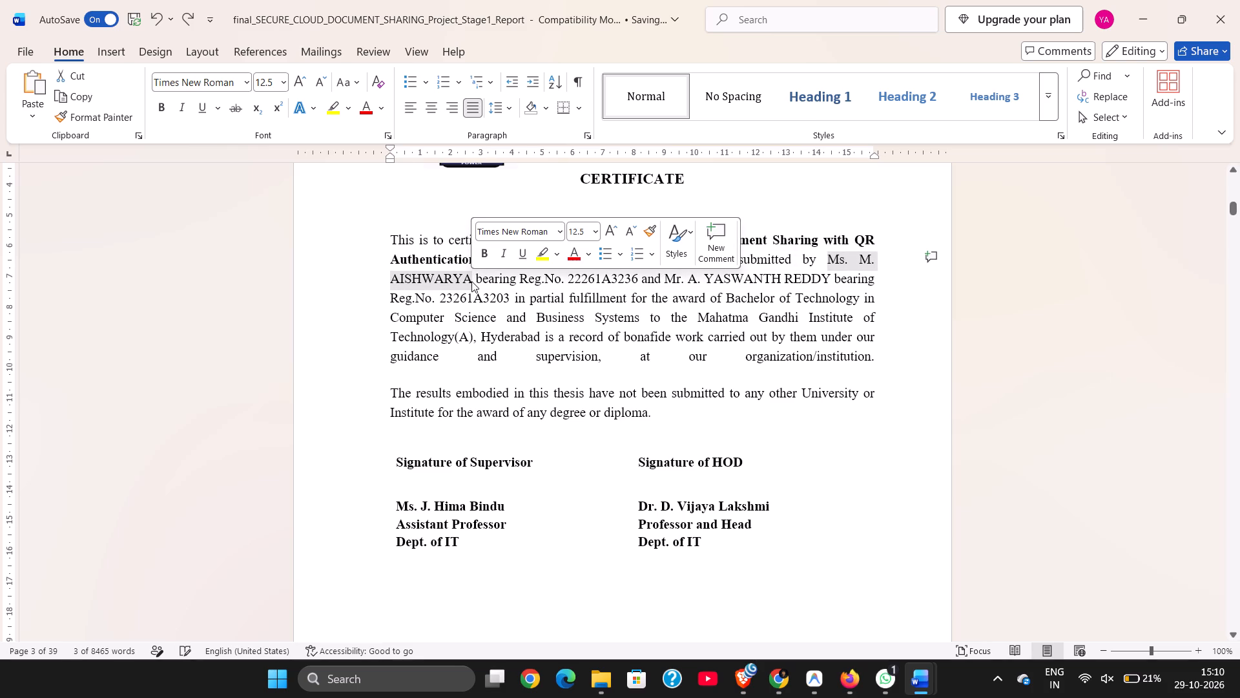
pyautogui.click(479, 263)
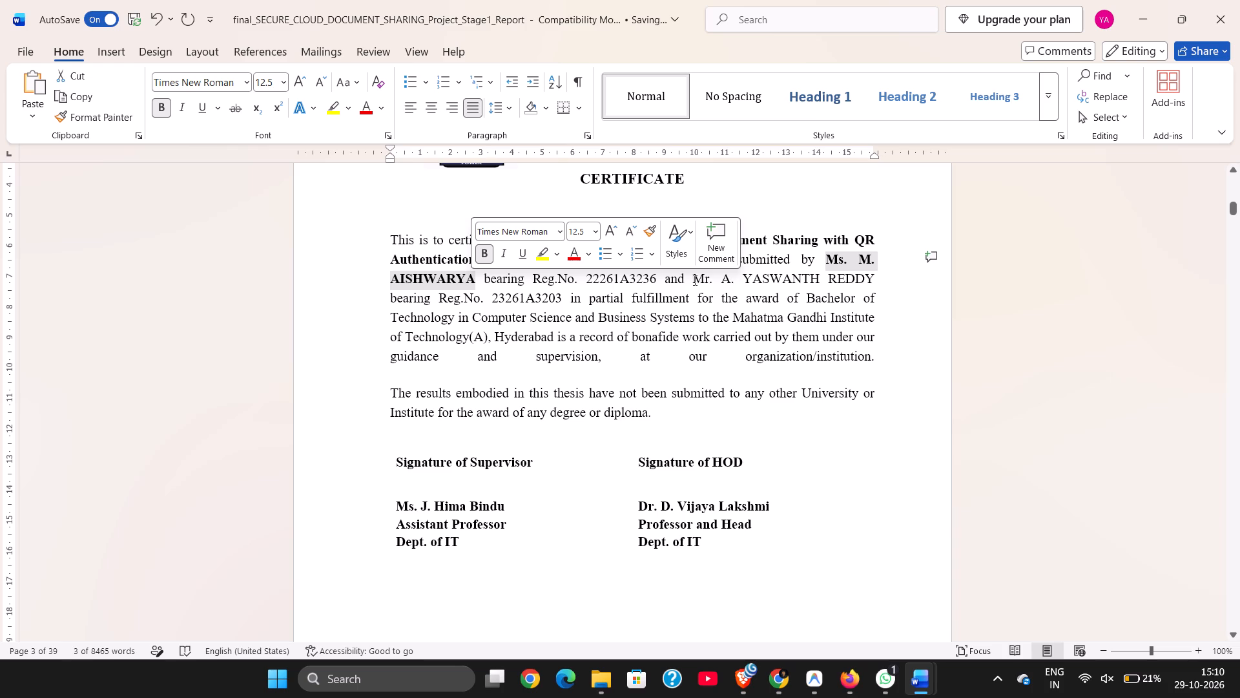
pyautogui.moveTo(692, 280); pyautogui.dragTo(868, 289)
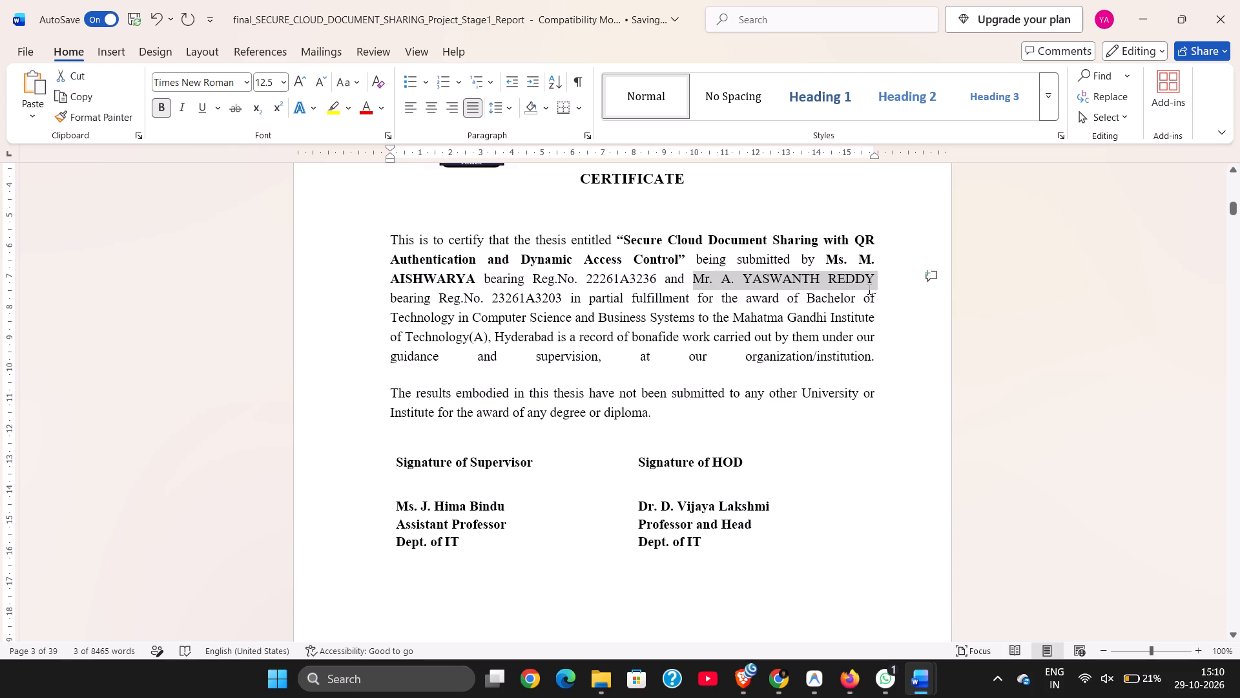
pyautogui.click(878, 266)
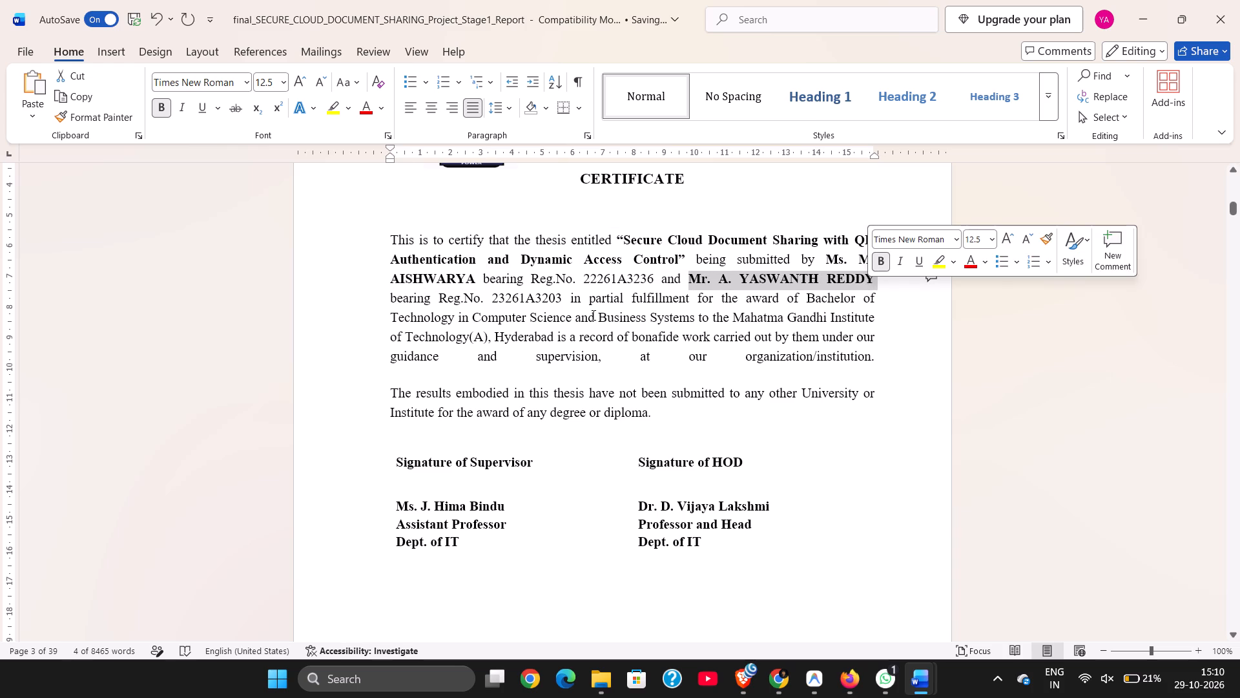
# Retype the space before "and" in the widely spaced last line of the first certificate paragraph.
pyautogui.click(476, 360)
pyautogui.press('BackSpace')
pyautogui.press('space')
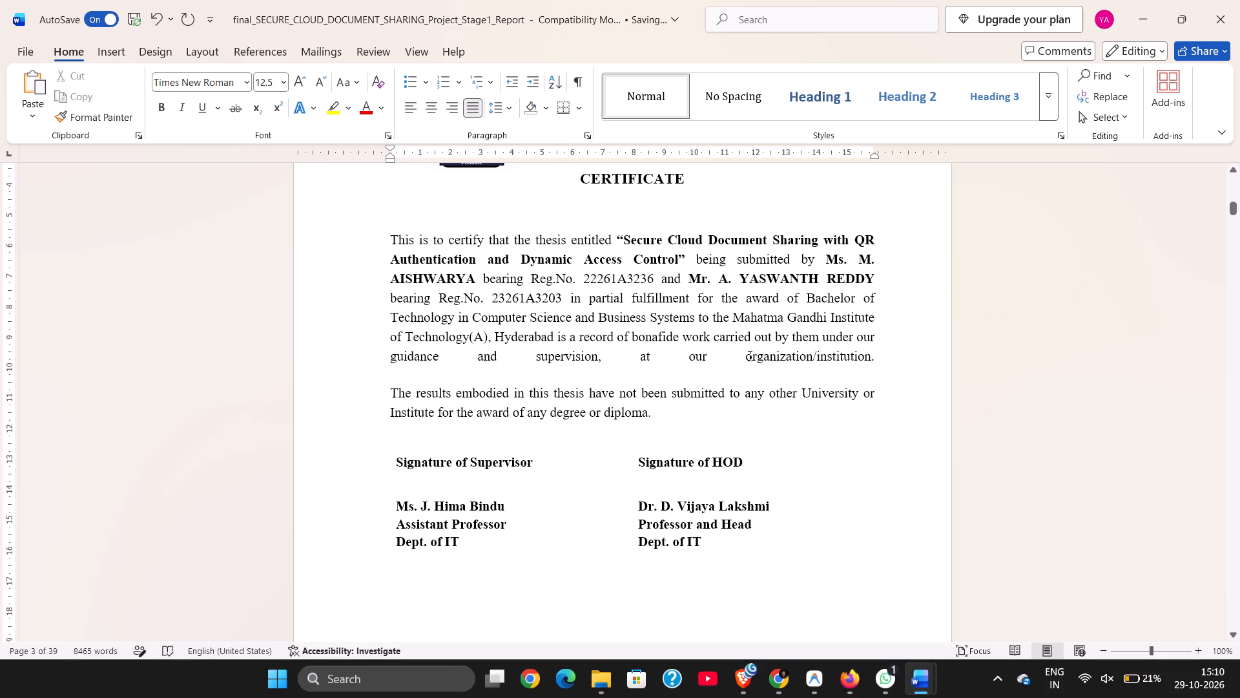
# Insert a blank line between the "results embodied in this thesis" paragraph and the signature table.
pyautogui.scroll(-2, 749, 355)
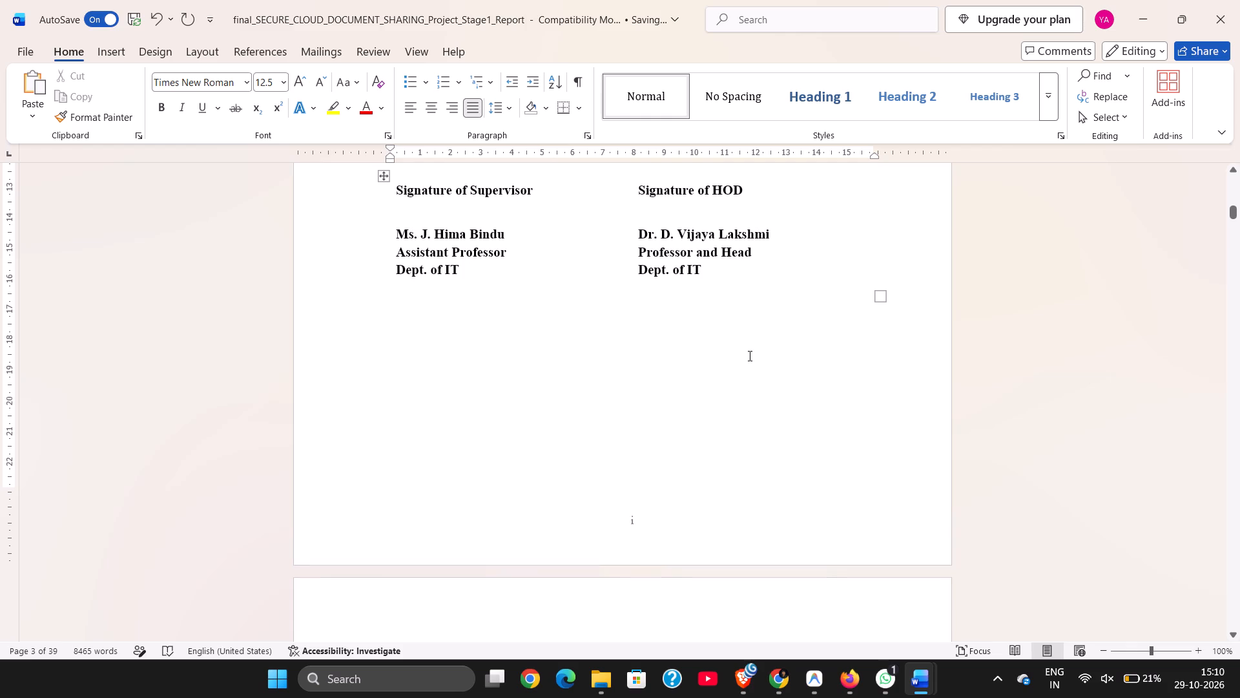
pyautogui.scroll(2, 431, 227)
pyautogui.click(367, 473)
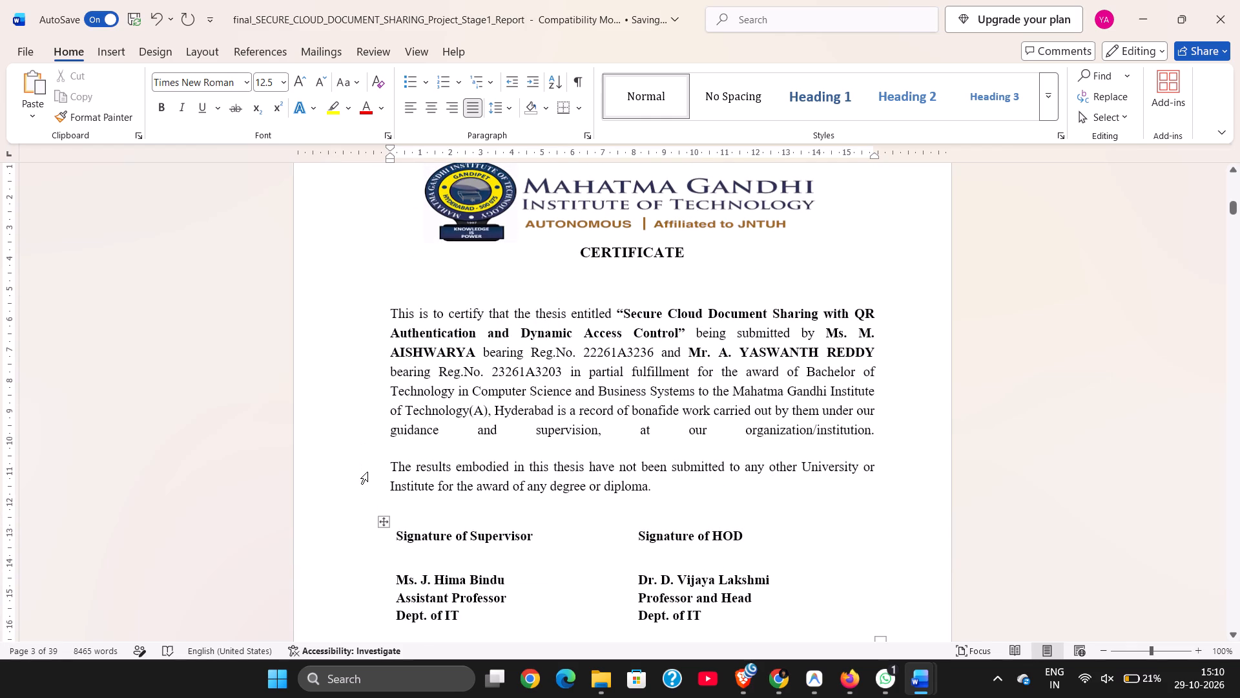
pyautogui.click(687, 497)
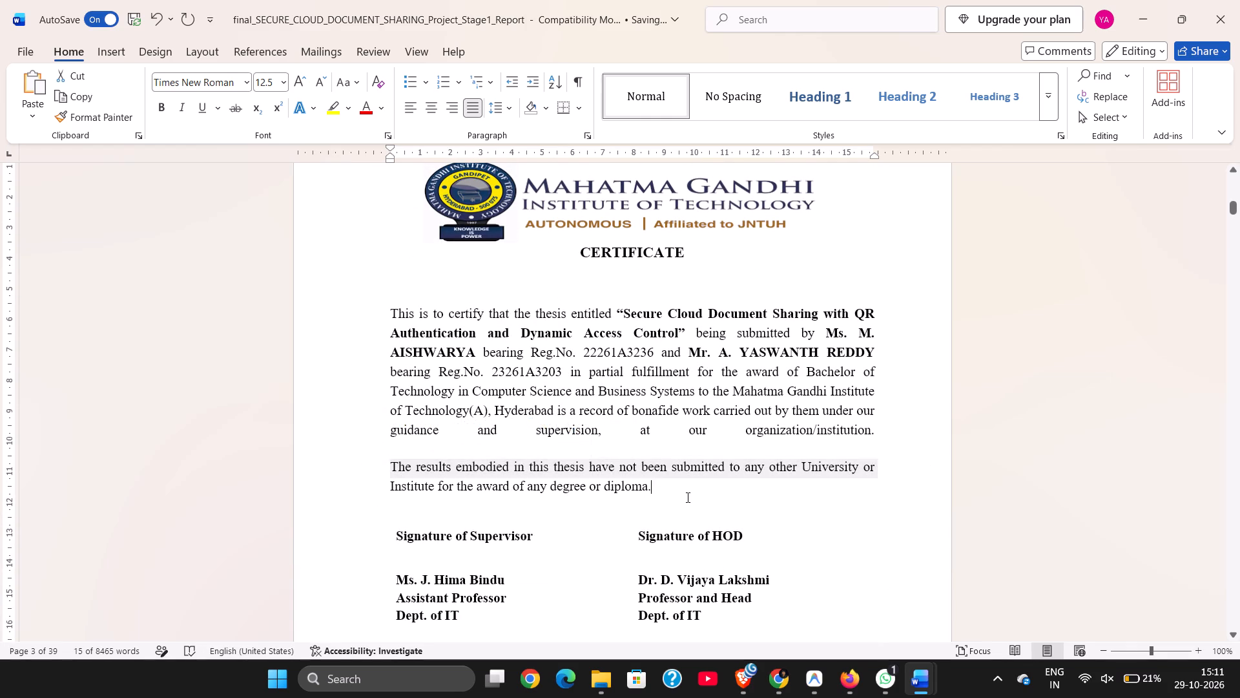
pyautogui.press('Return')
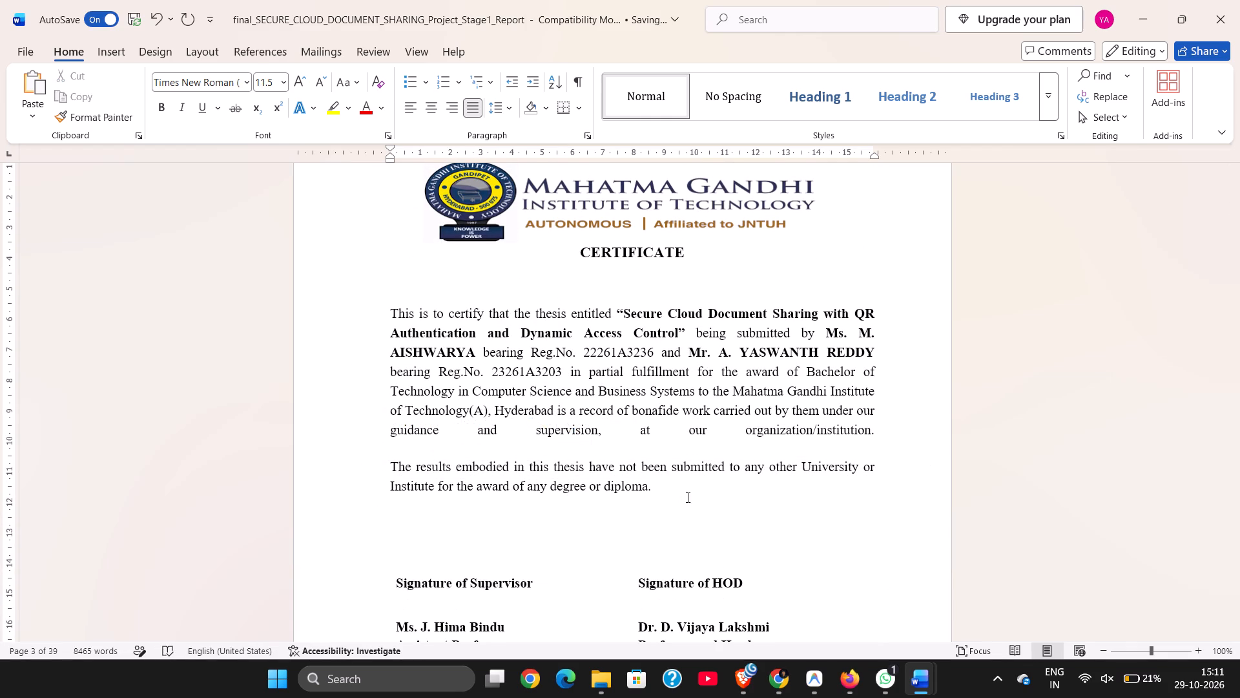
# Reposition the signature table slightly so its first column's text lines up with the left edge of the certificate paragraphs.
pyautogui.scroll(-2, 687, 497)
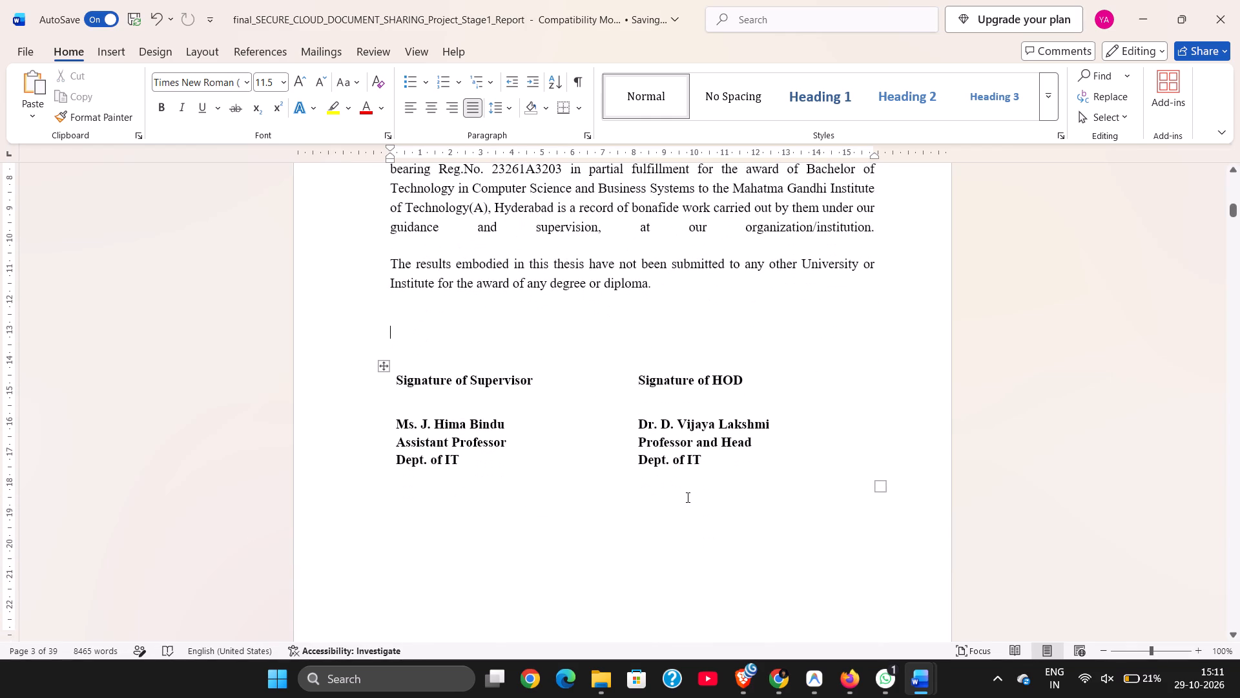
pyautogui.scroll(-1, 687, 497)
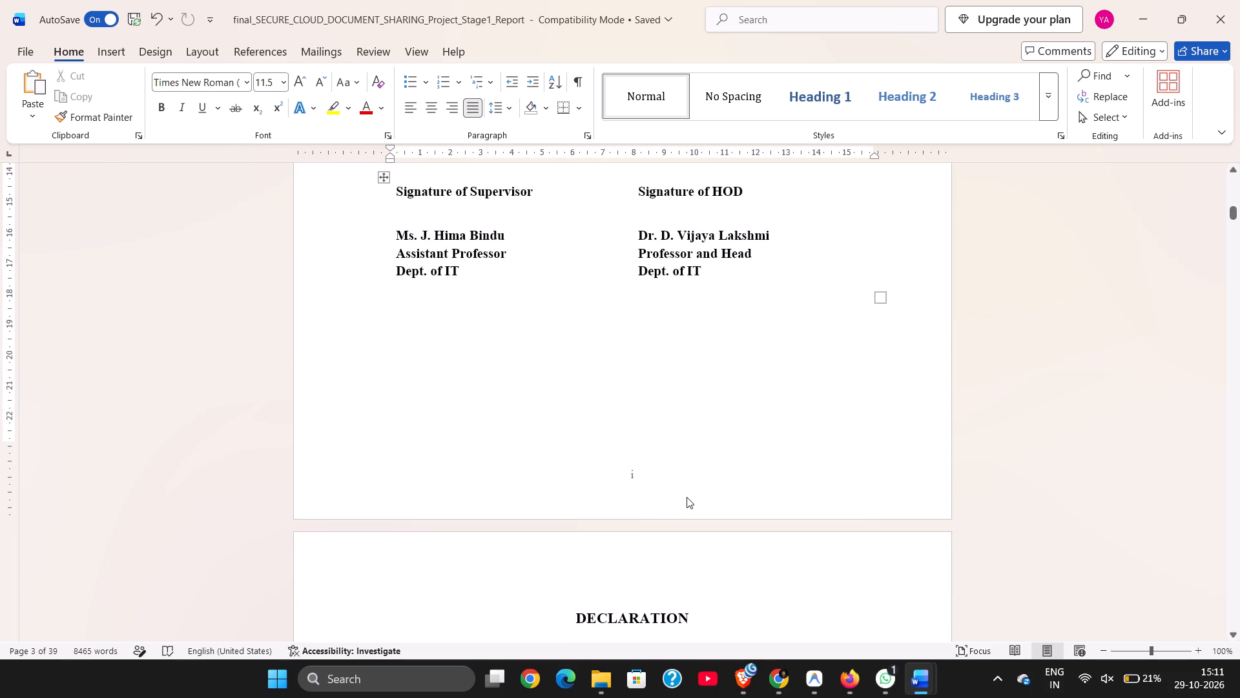
pyautogui.click(601, 230)
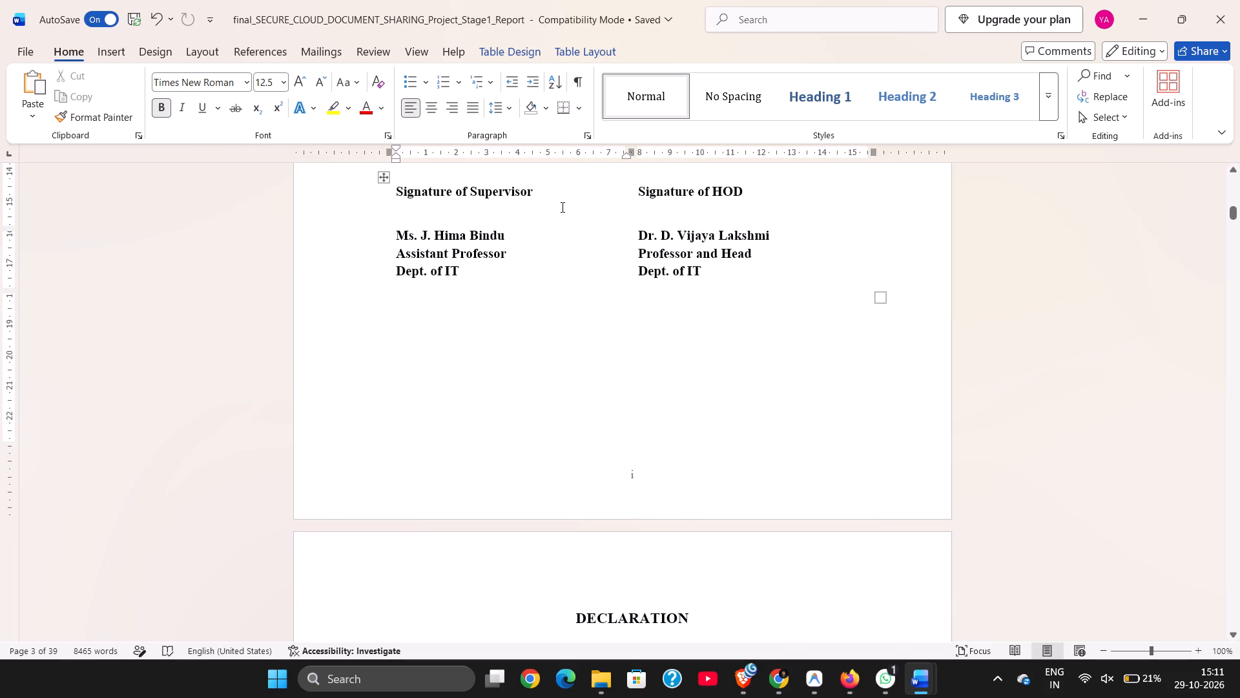
pyautogui.moveTo(382, 178); pyautogui.dragTo(402, 186)
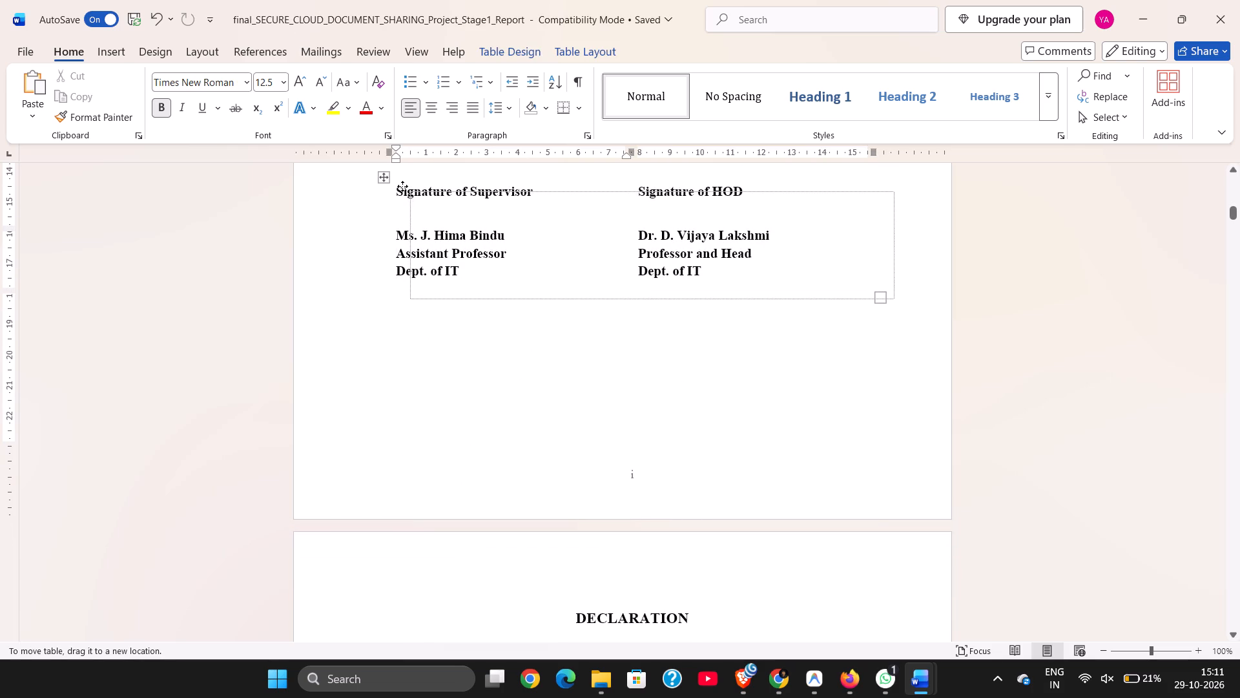
pyautogui.moveTo(402, 186); pyautogui.dragTo(400, 185)
pyautogui.moveTo(377, 180); pyautogui.dragTo(402, 187)
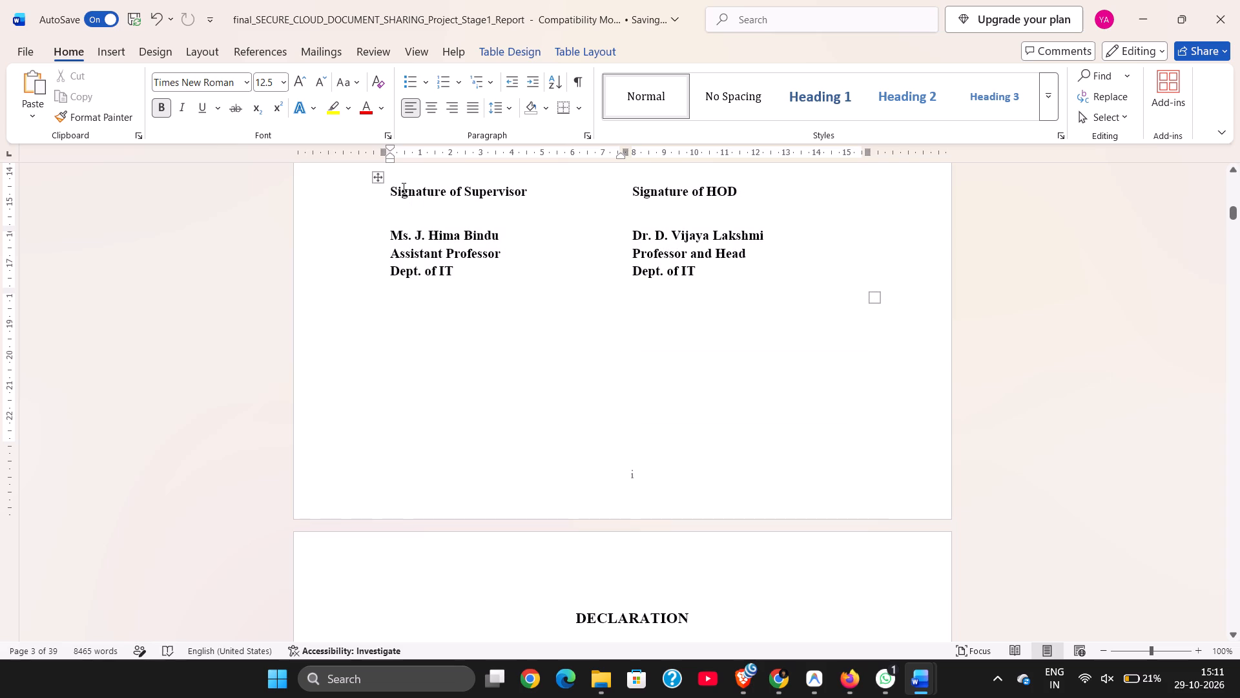
# Compare the Secure Cloud report's Declaration page with the STOCKPRO AI report's Declaration for font size and bold text.
pyautogui.scroll(2, 367, 176)
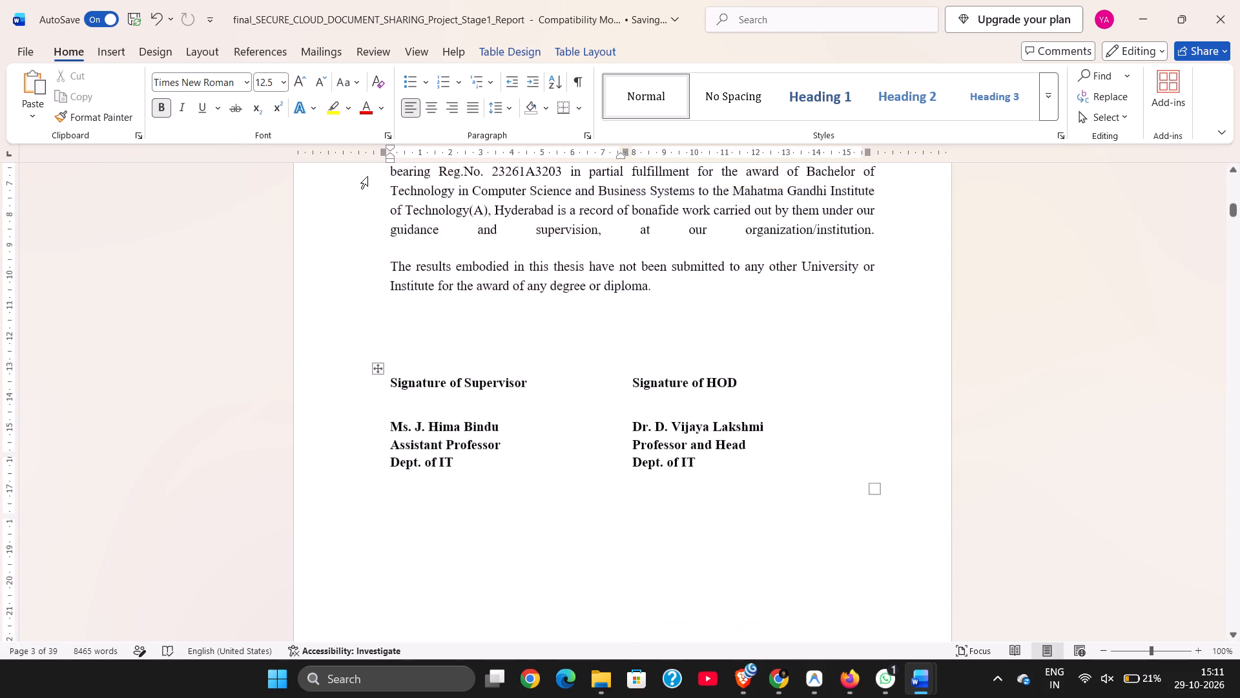
pyautogui.scroll(1, 367, 176)
pyautogui.scroll(-3, 367, 176)
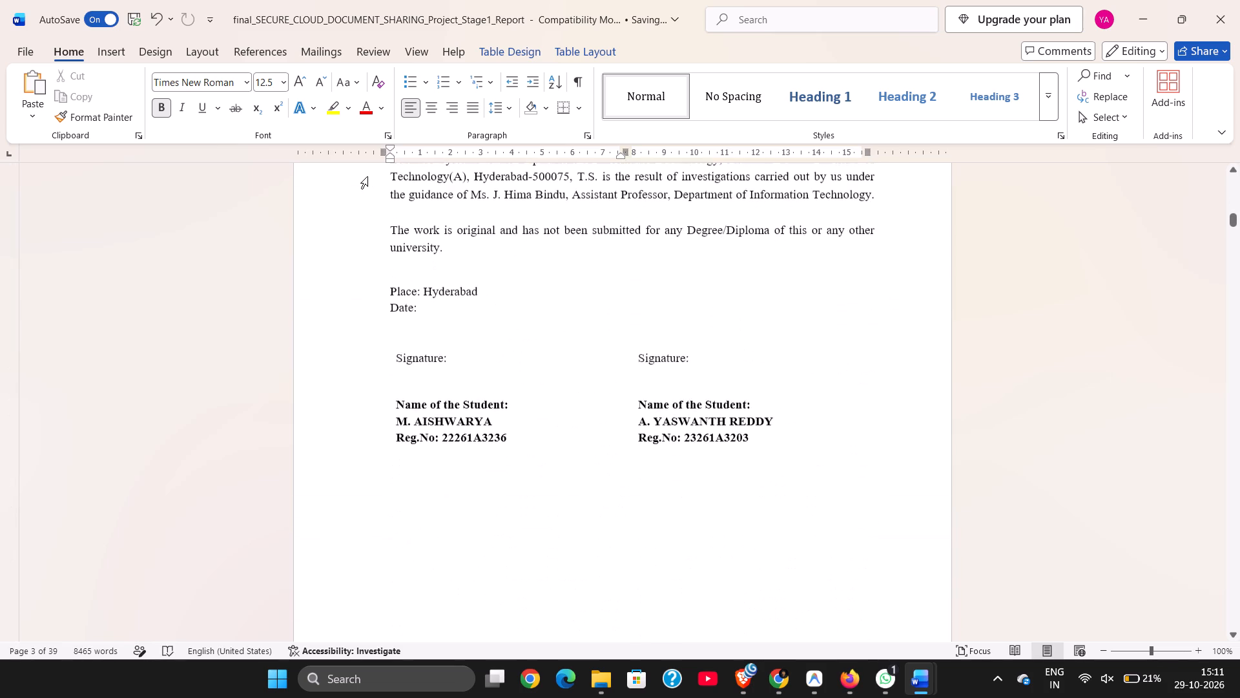
pyautogui.scroll(1, 367, 176)
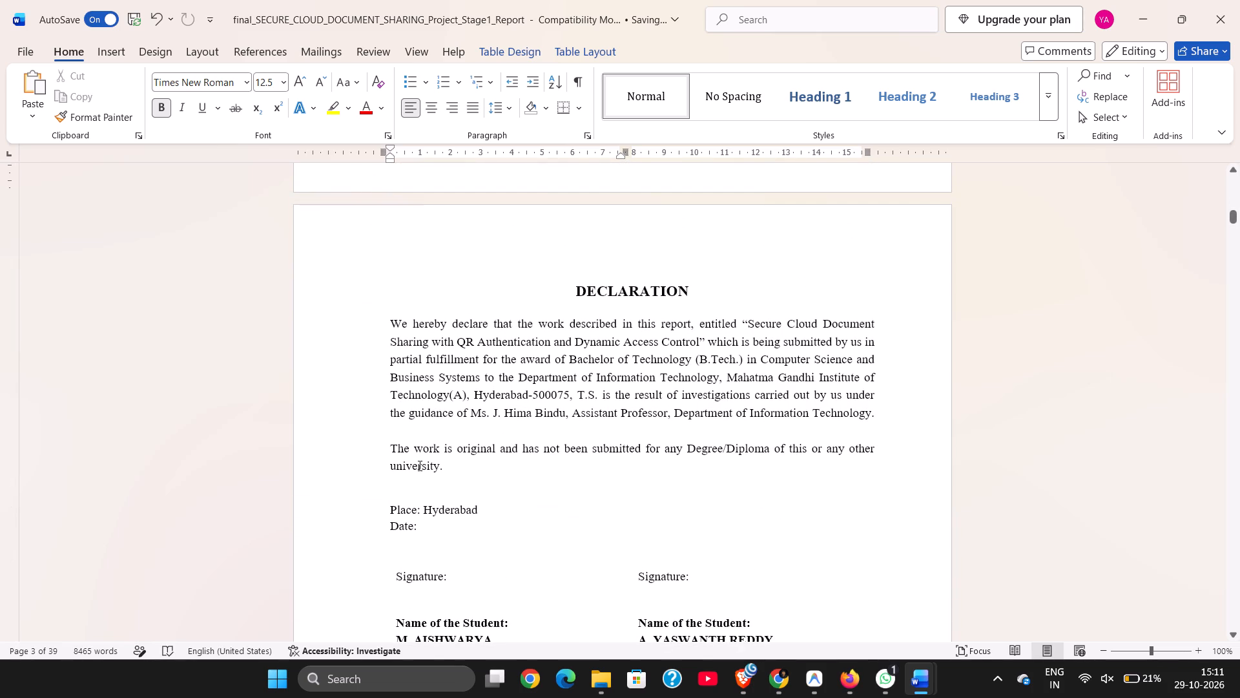
pyautogui.moveTo(392, 328); pyautogui.dragTo(460, 456)
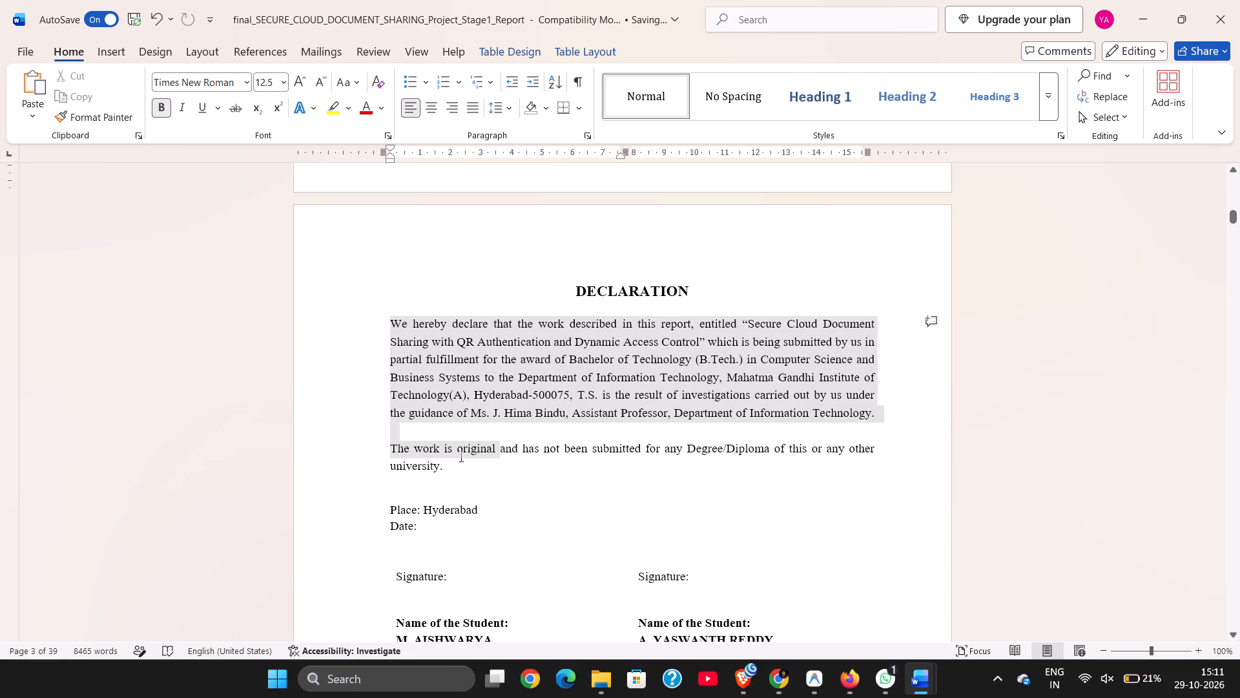
pyautogui.moveTo(460, 456); pyautogui.dragTo(460, 460)
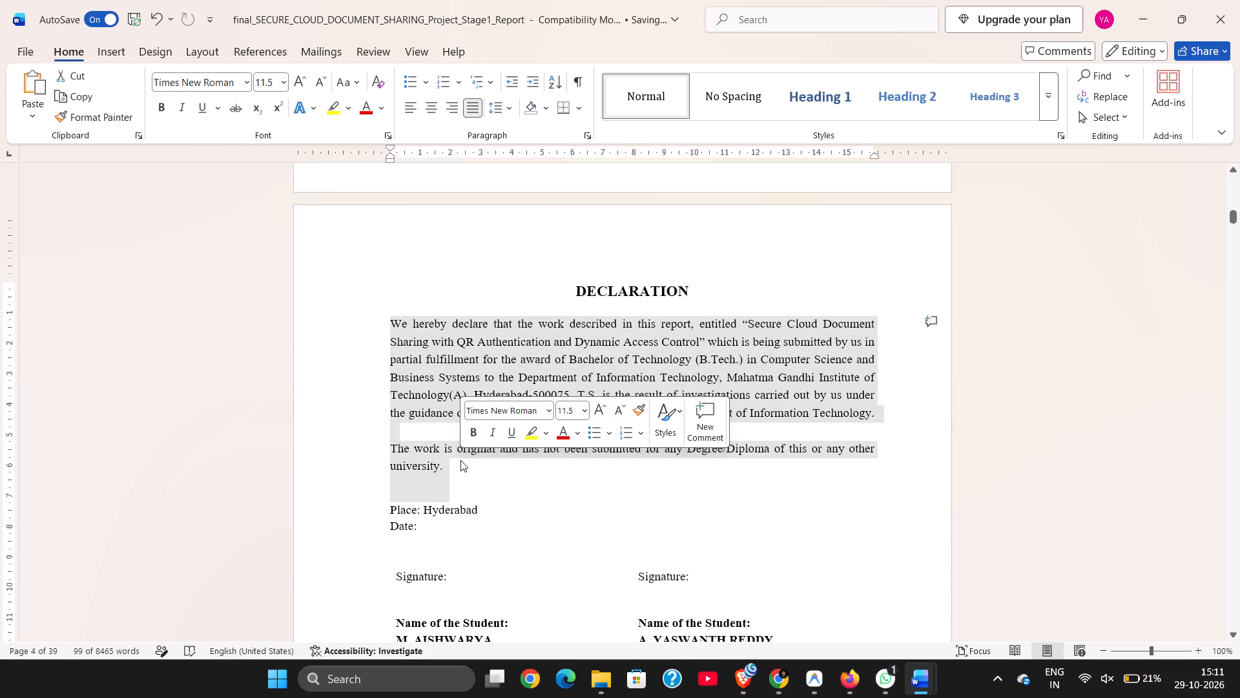
pyautogui.click(364, 381)
pyautogui.hotkey('alt', 'Tab')
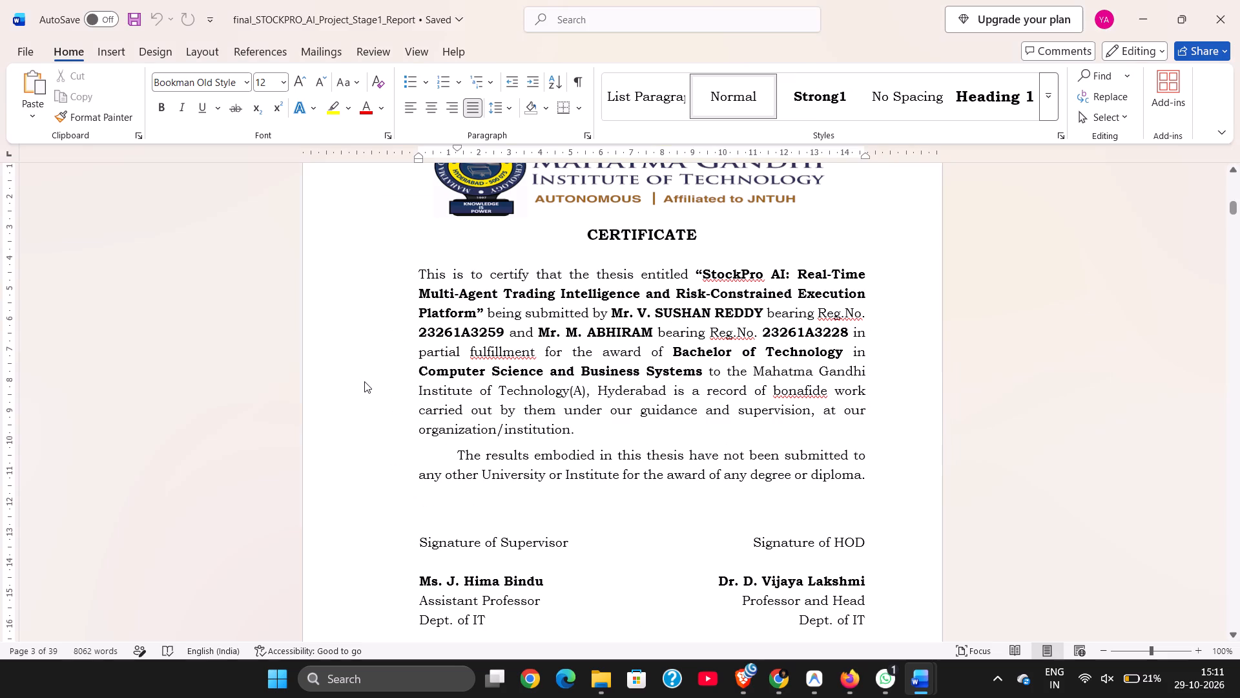
pyautogui.scroll(-2, 364, 381)
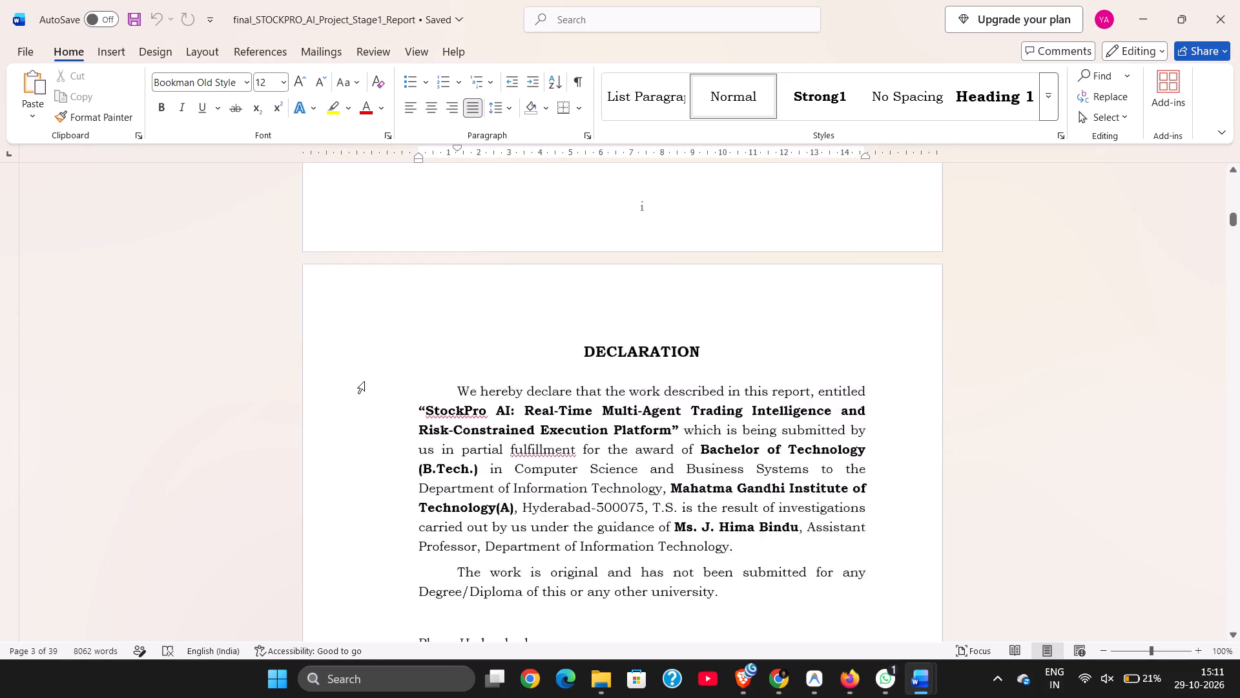
pyautogui.click(464, 388)
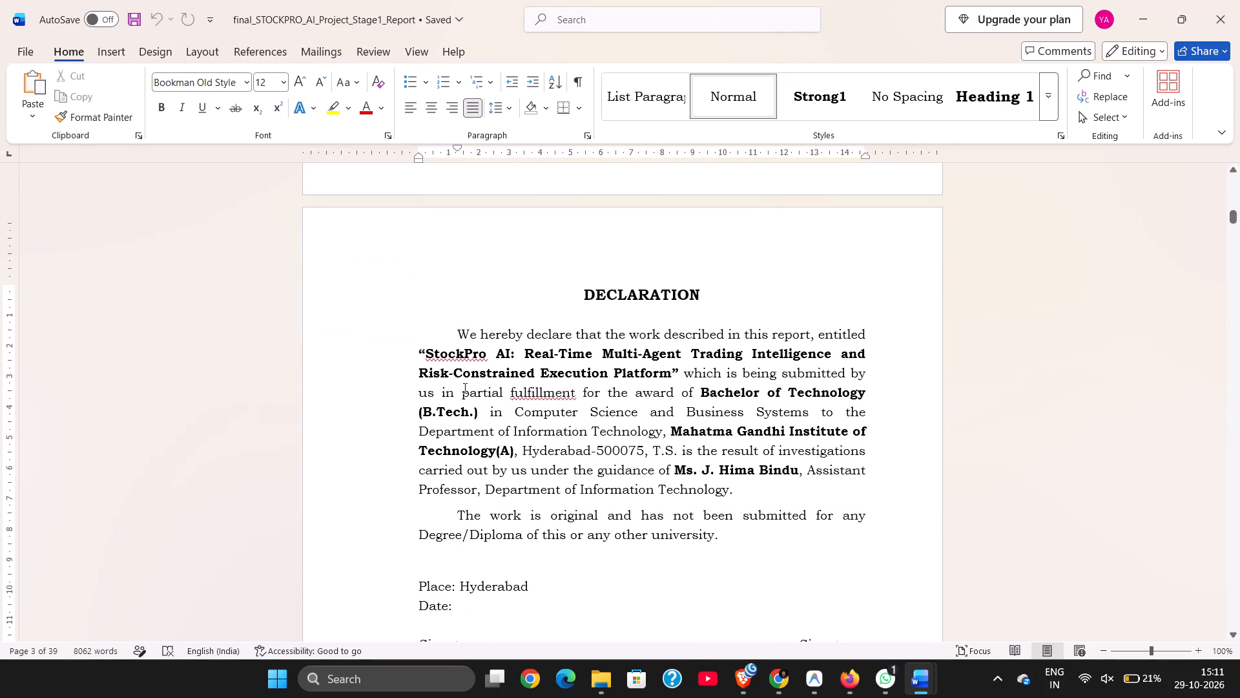
pyautogui.hotkey('alt', 'Tab')
# Set the whole Declaration page of the Secure Cloud report, from its heading through the student signature table, to font size 12.
pyautogui.moveTo(377, 312); pyautogui.dragTo(380, 315)
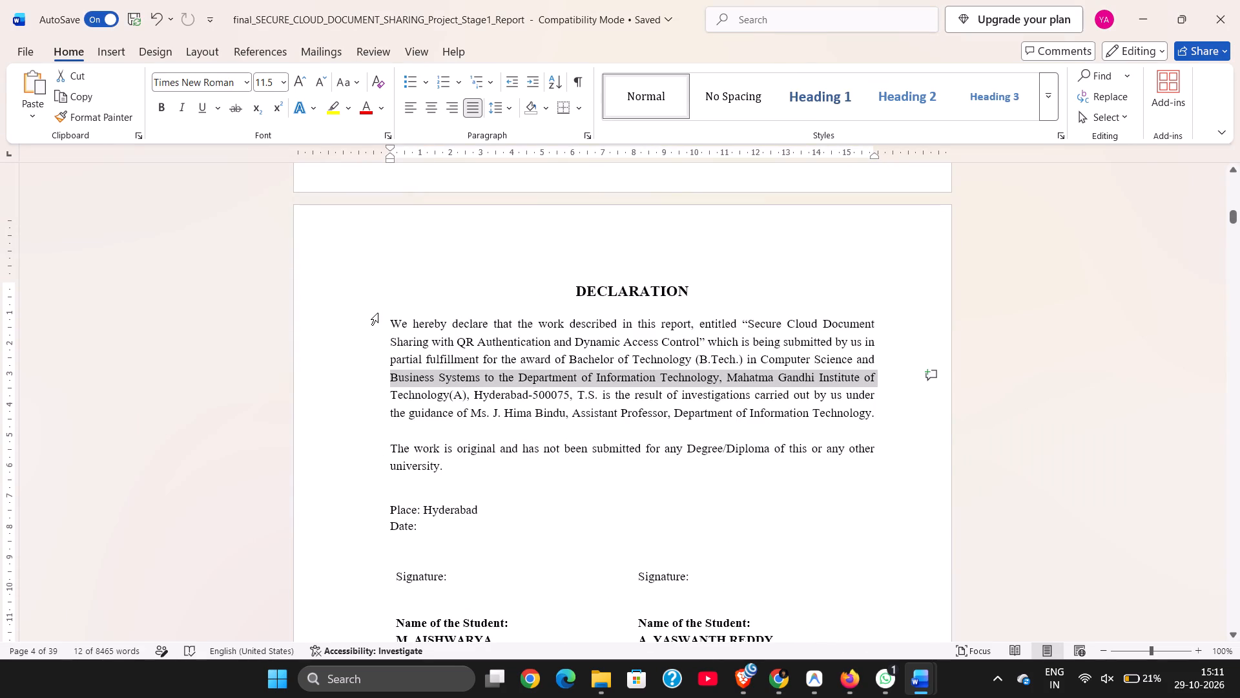
pyautogui.moveTo(380, 315); pyautogui.dragTo(492, 576)
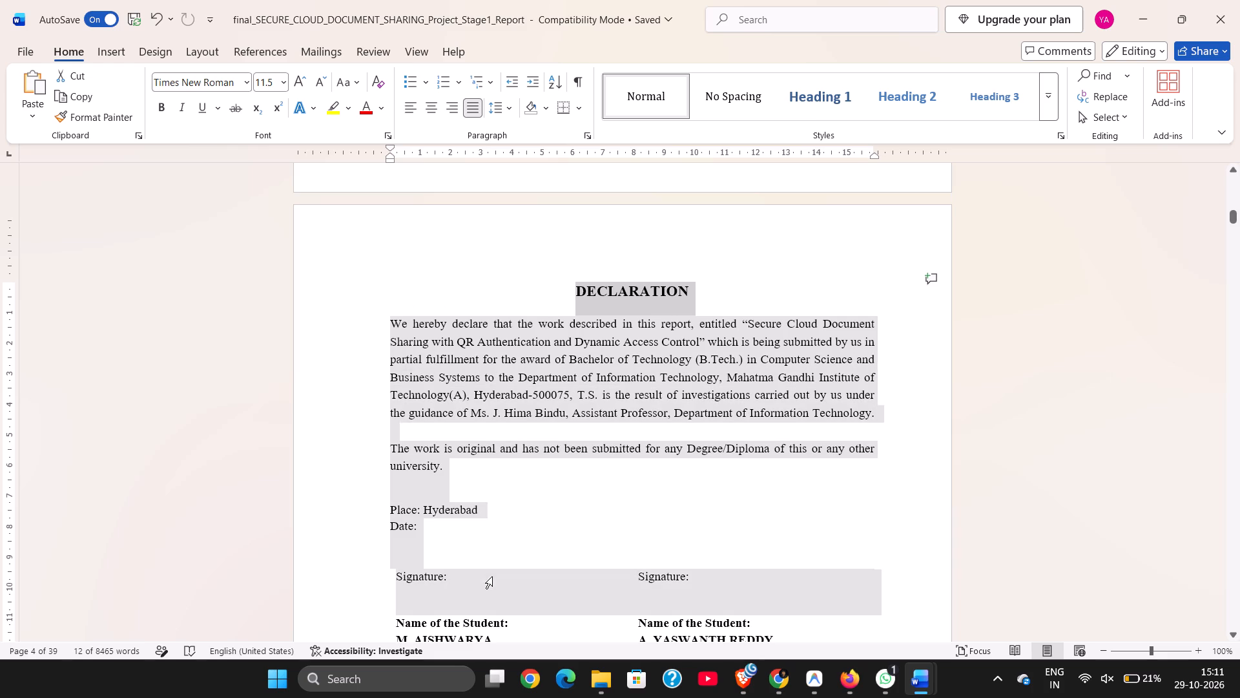
pyautogui.moveTo(492, 576); pyautogui.dragTo(497, 631)
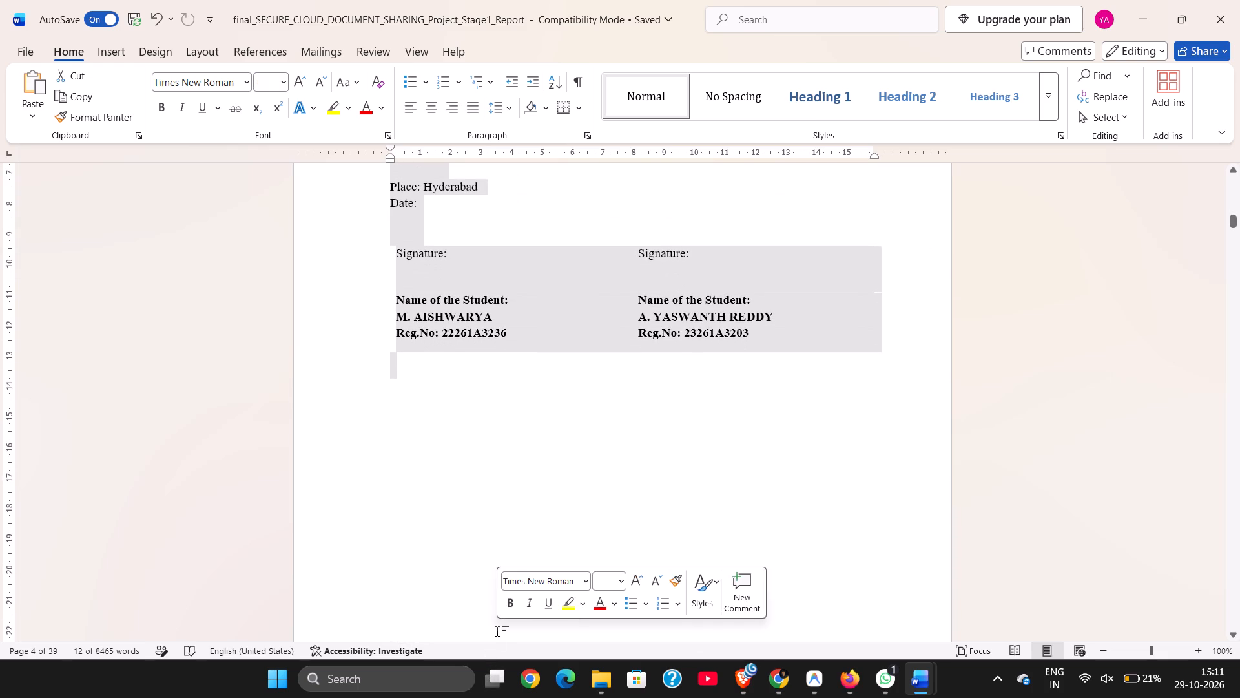
pyautogui.click(263, 89)
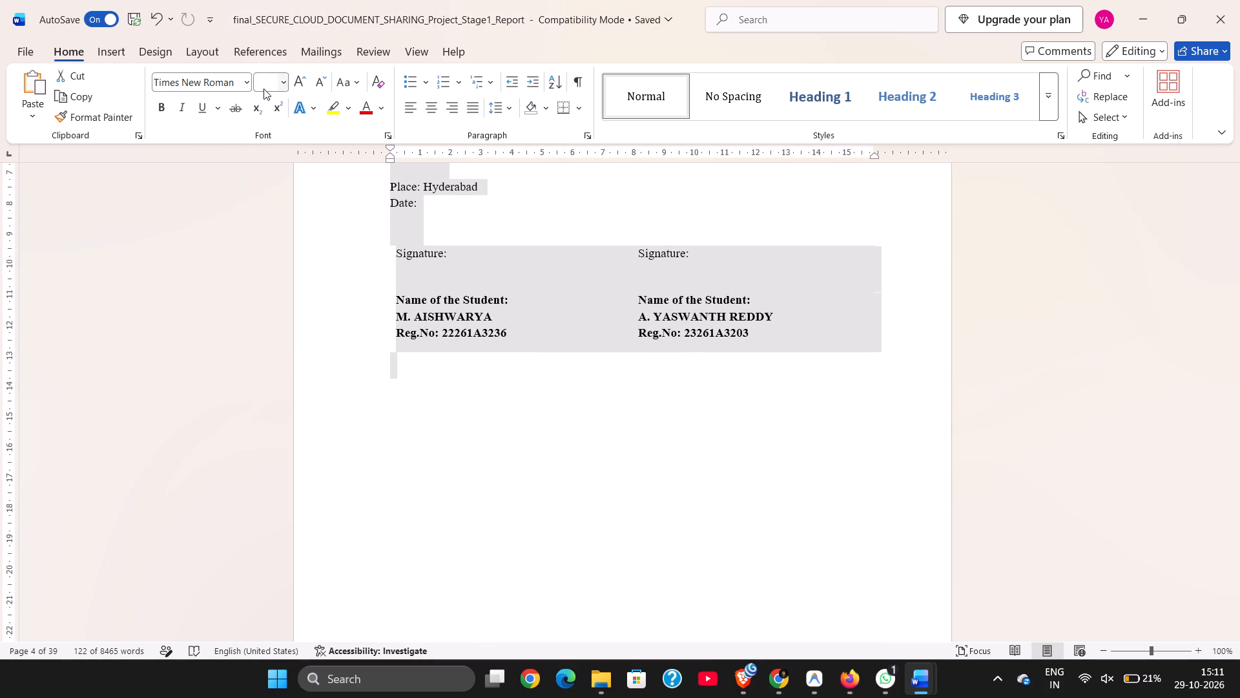
pyautogui.click(263, 83)
pyautogui.write('12')
pyautogui.press('Return')
pyautogui.click(573, 333)
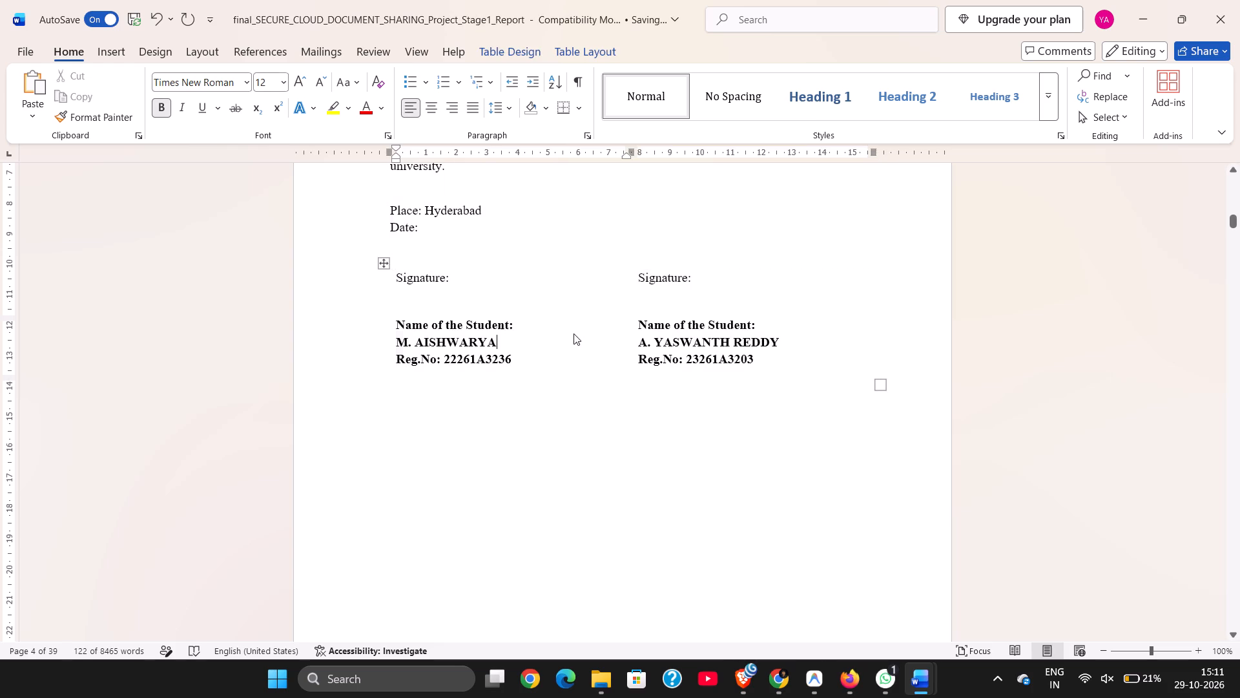
# Make the quoted project title “Secure Cloud Document Sharing with QR Authentication and Dynamic Access Control” bold in the first Declaration paragraph.
pyautogui.scroll(2, 589, 436)
pyautogui.scroll(-1, 589, 436)
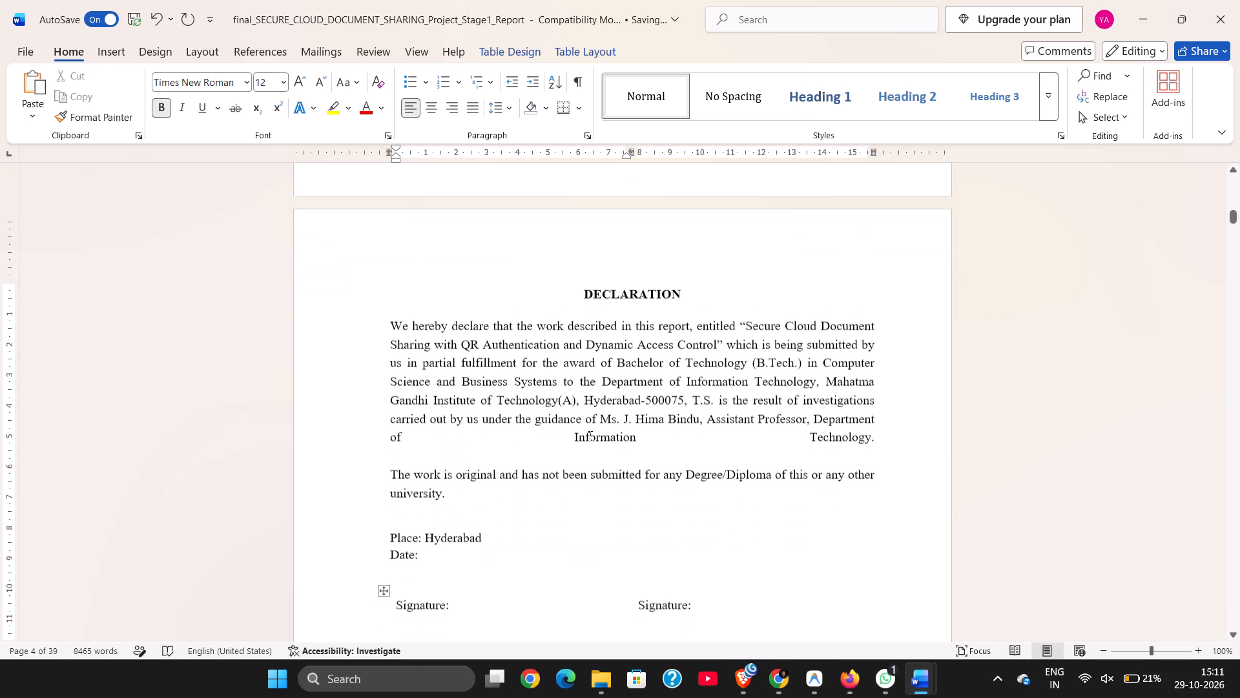
pyautogui.scroll(-2, 589, 436)
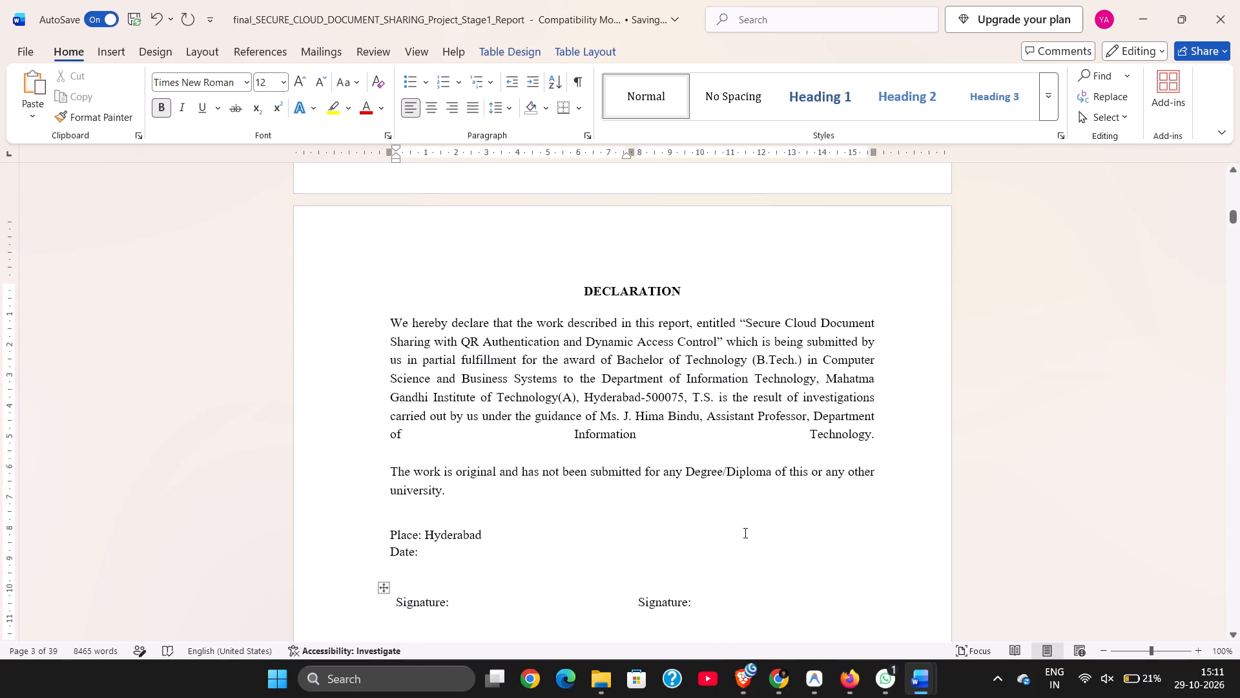
pyautogui.hotkey('alt', 'Tab')
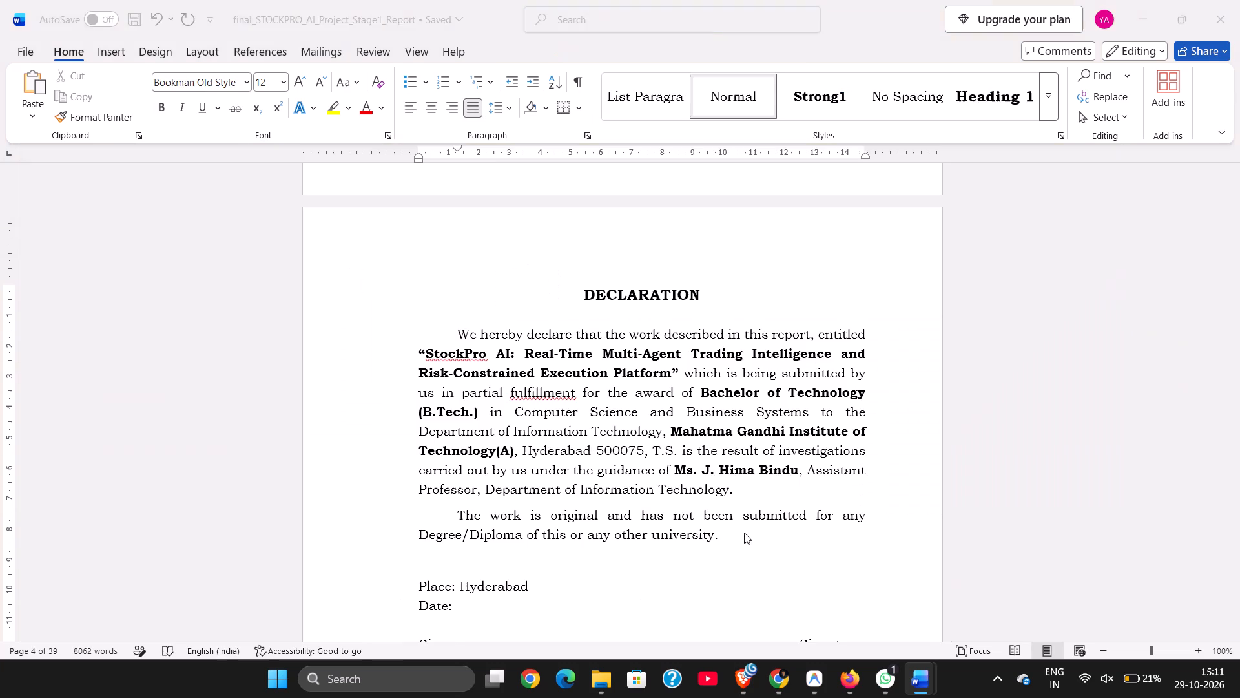
pyautogui.hotkey('alt', 'Tab')
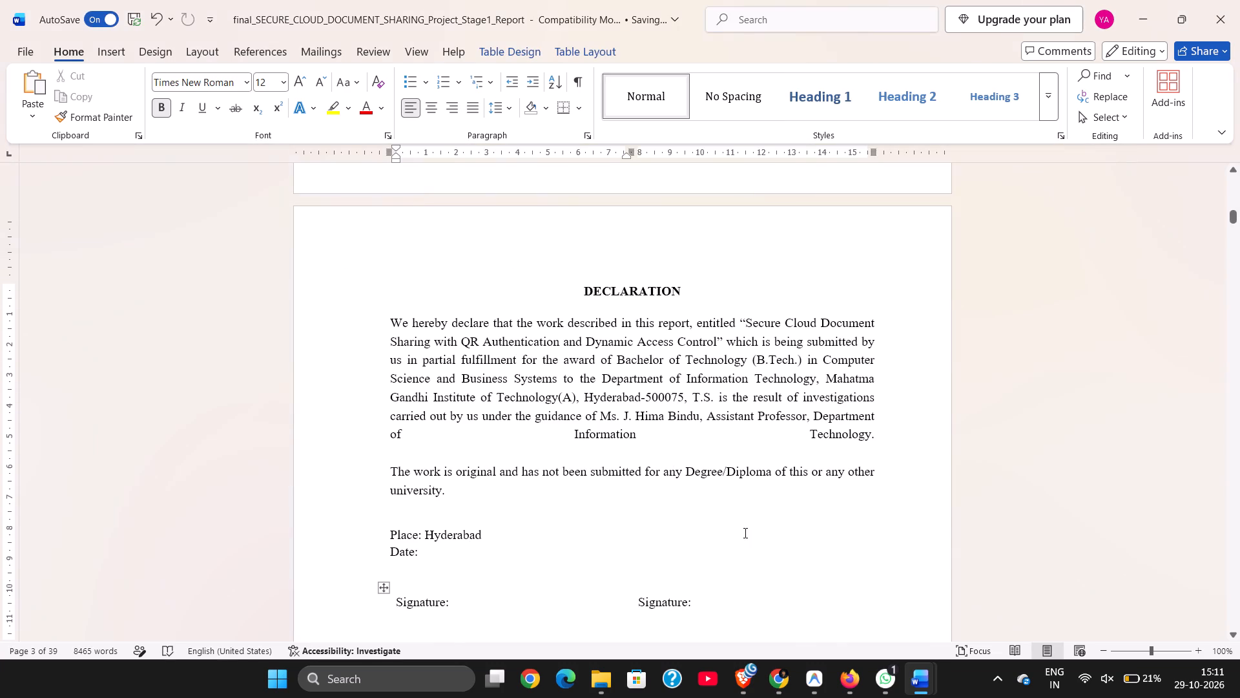
pyautogui.moveTo(742, 319); pyautogui.dragTo(837, 364)
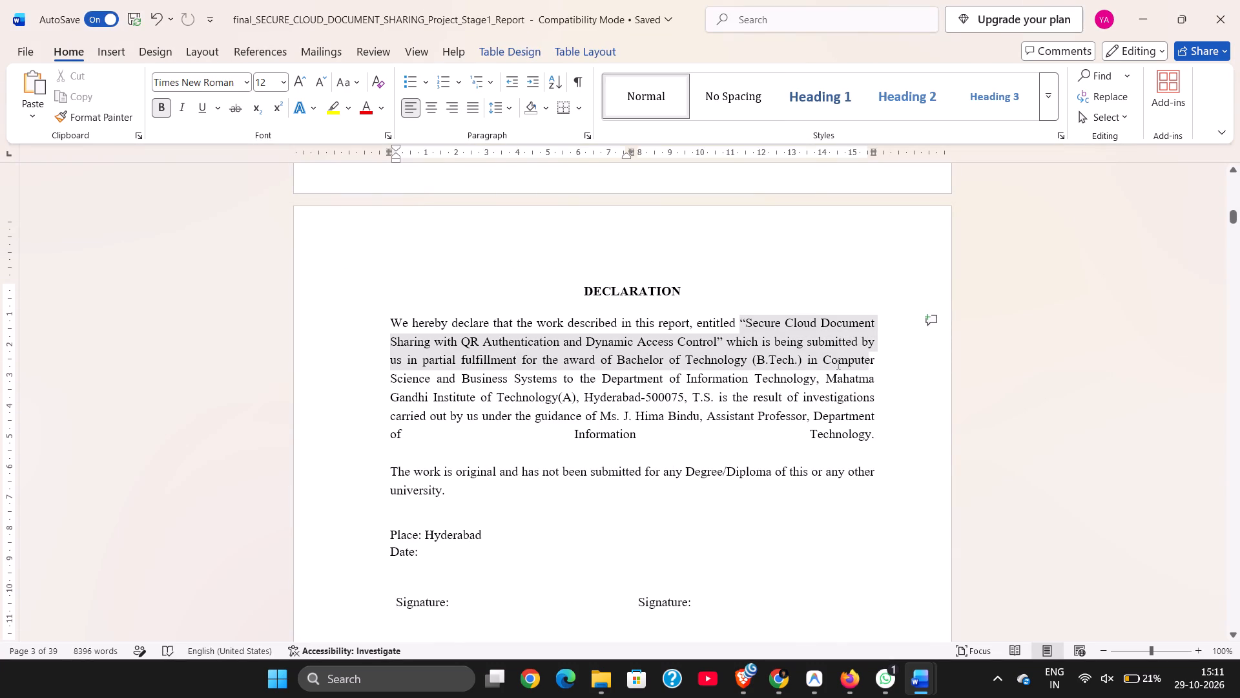
pyautogui.moveTo(837, 364); pyautogui.dragTo(720, 343)
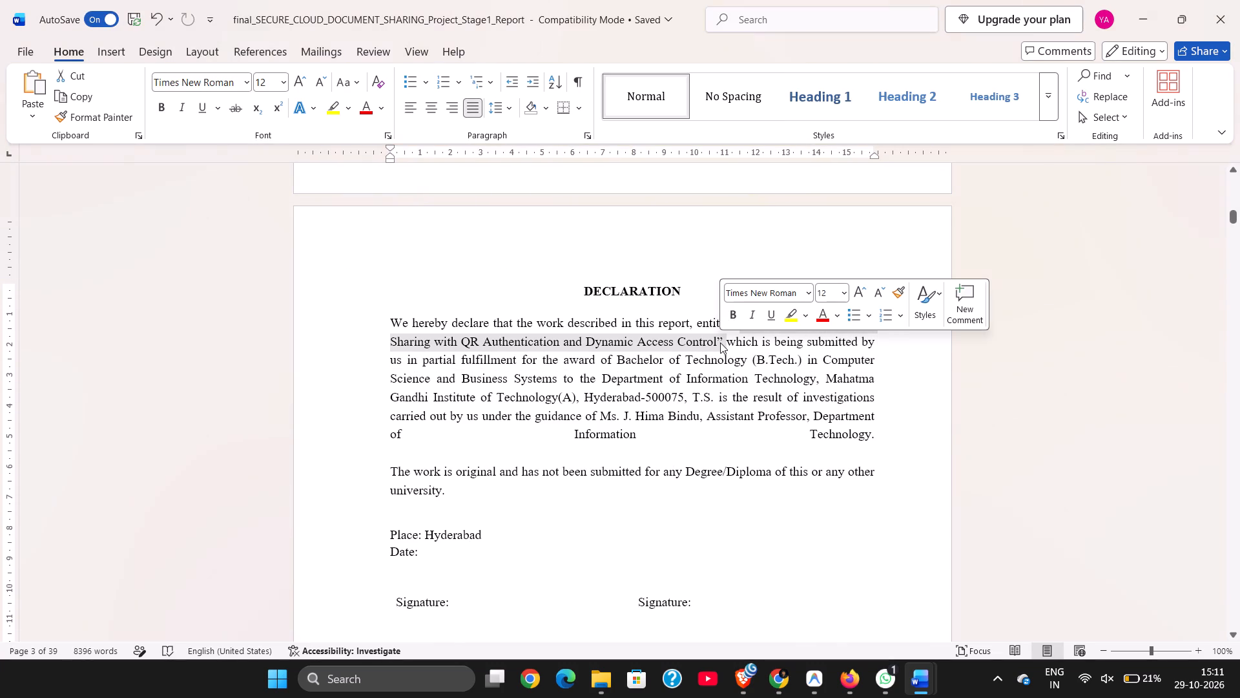
pyautogui.click(734, 306)
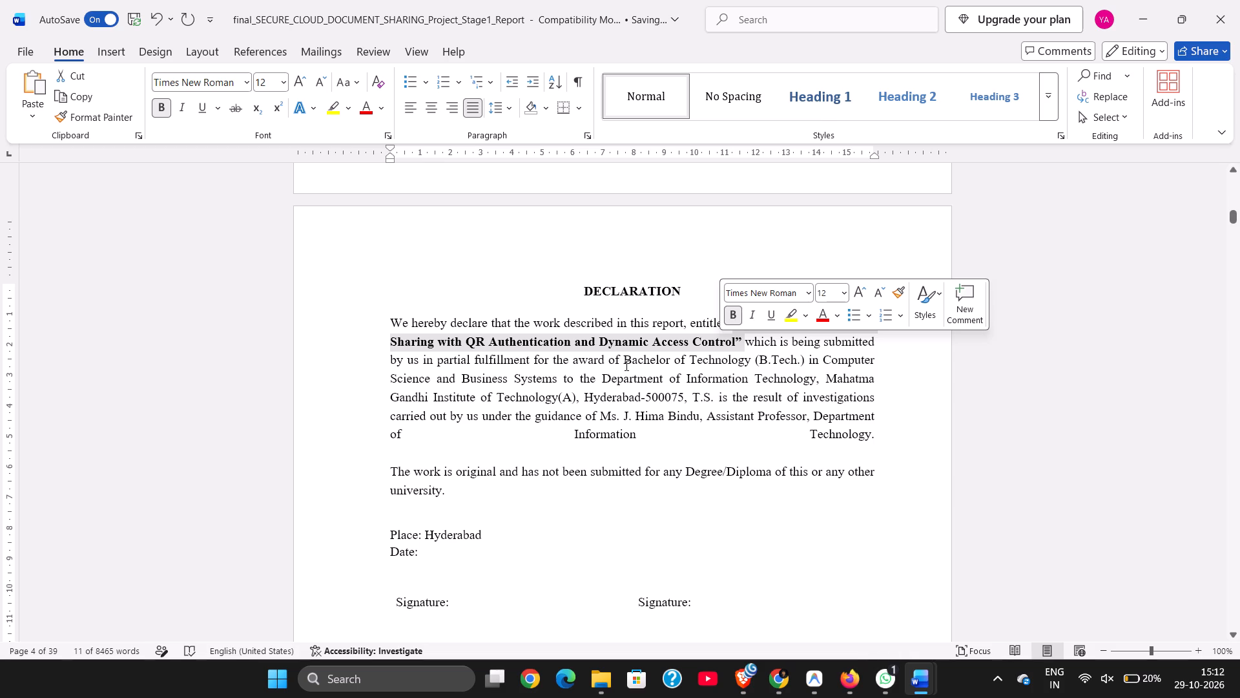
# Make “Bachelor of Technology (B.Tech.)” bold in the first Declaration paragraph, following the STOCKPRO AI report.
pyautogui.hotkey('alt', 'Tab')
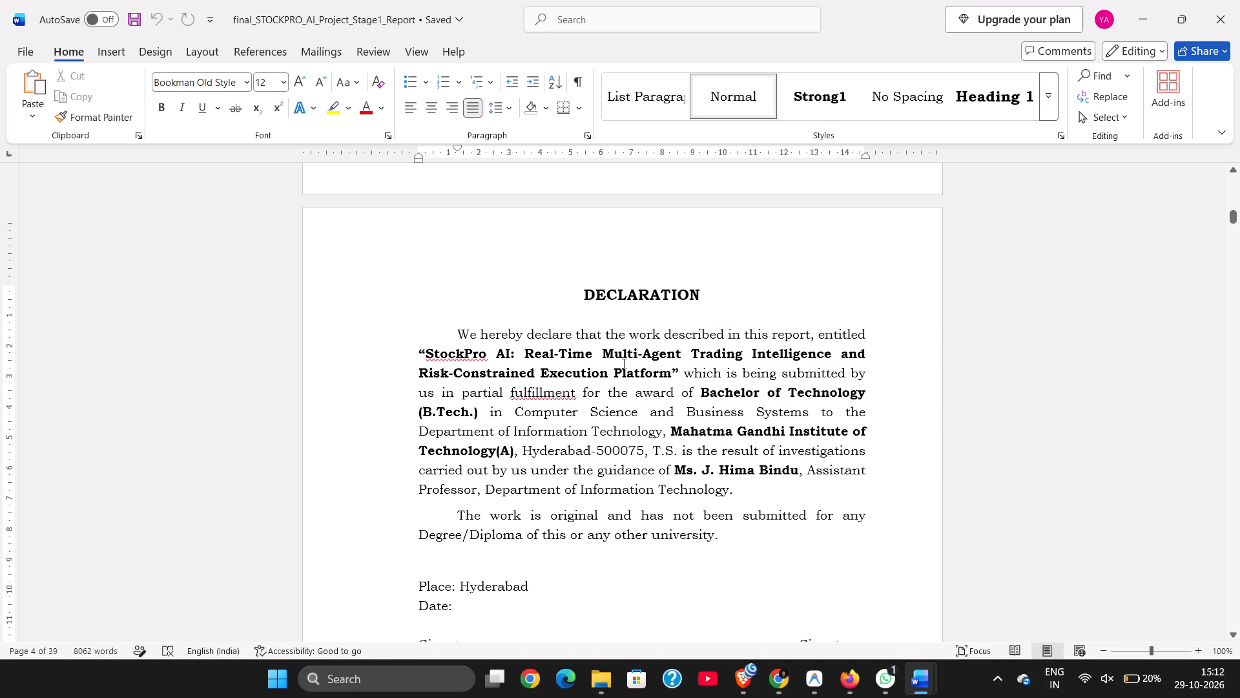
pyautogui.hotkey('alt', 'Tab')
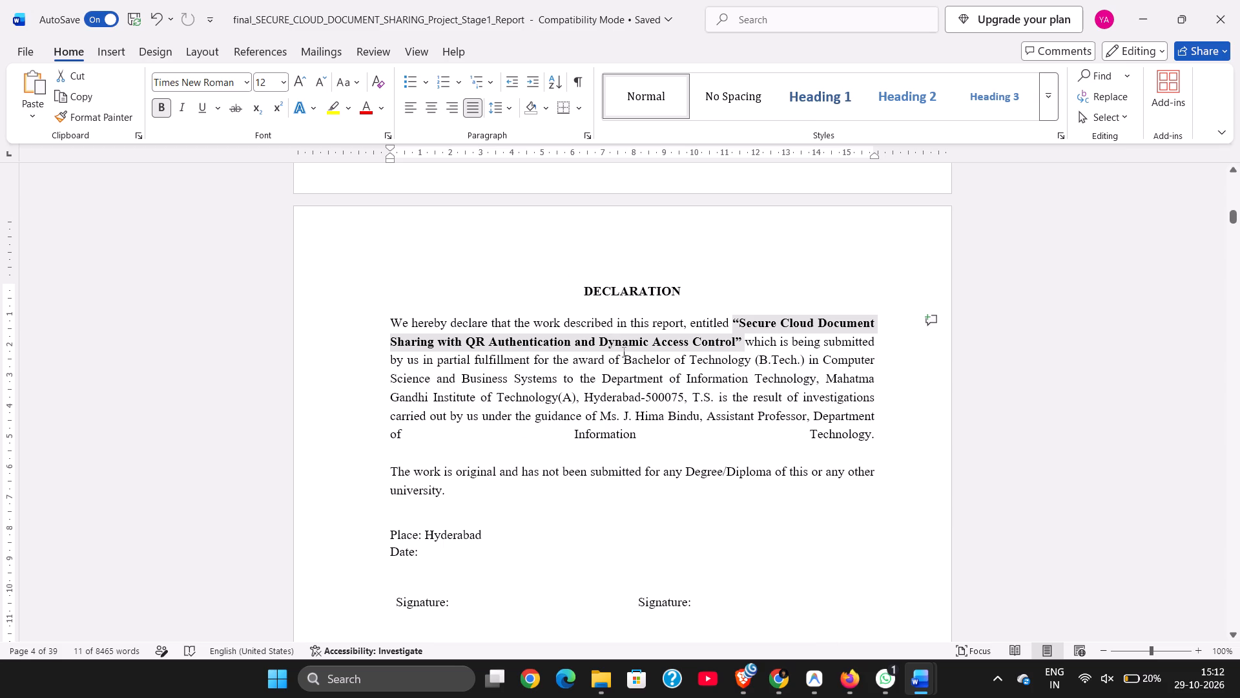
pyautogui.moveTo(625, 357); pyautogui.dragTo(794, 363)
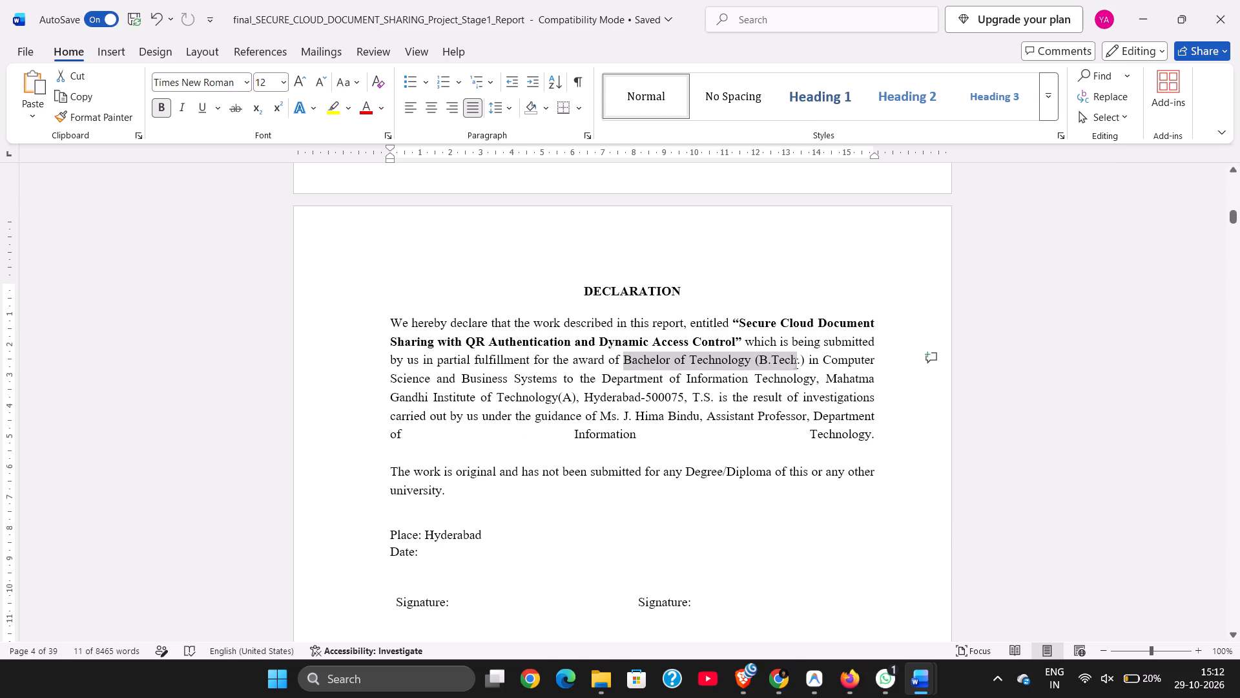
pyautogui.moveTo(794, 363); pyautogui.dragTo(801, 363)
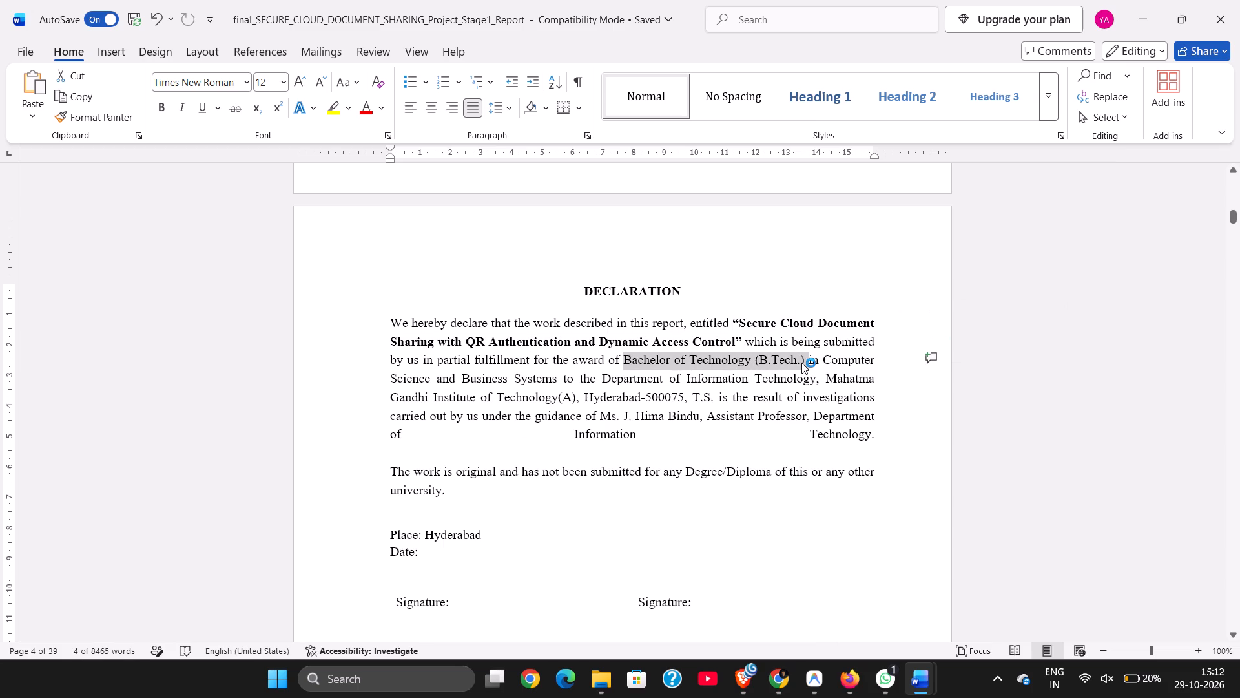
pyautogui.hotkey('ctrl', 'b')
# Examine the STOCKPRO AI report's Declaration bold text and student signature block as reference for the Secure Cloud report.
pyautogui.hotkey('alt', 'Tab')
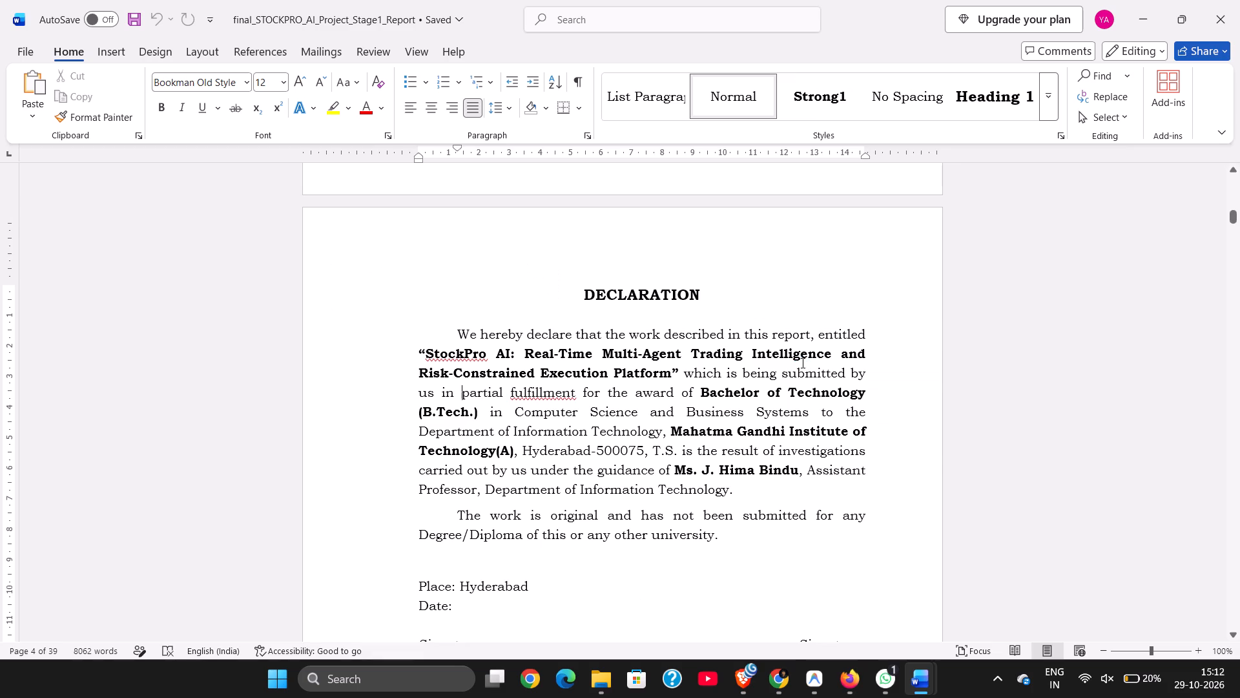
pyautogui.click(666, 367)
pyautogui.scroll(-3, 575, 361)
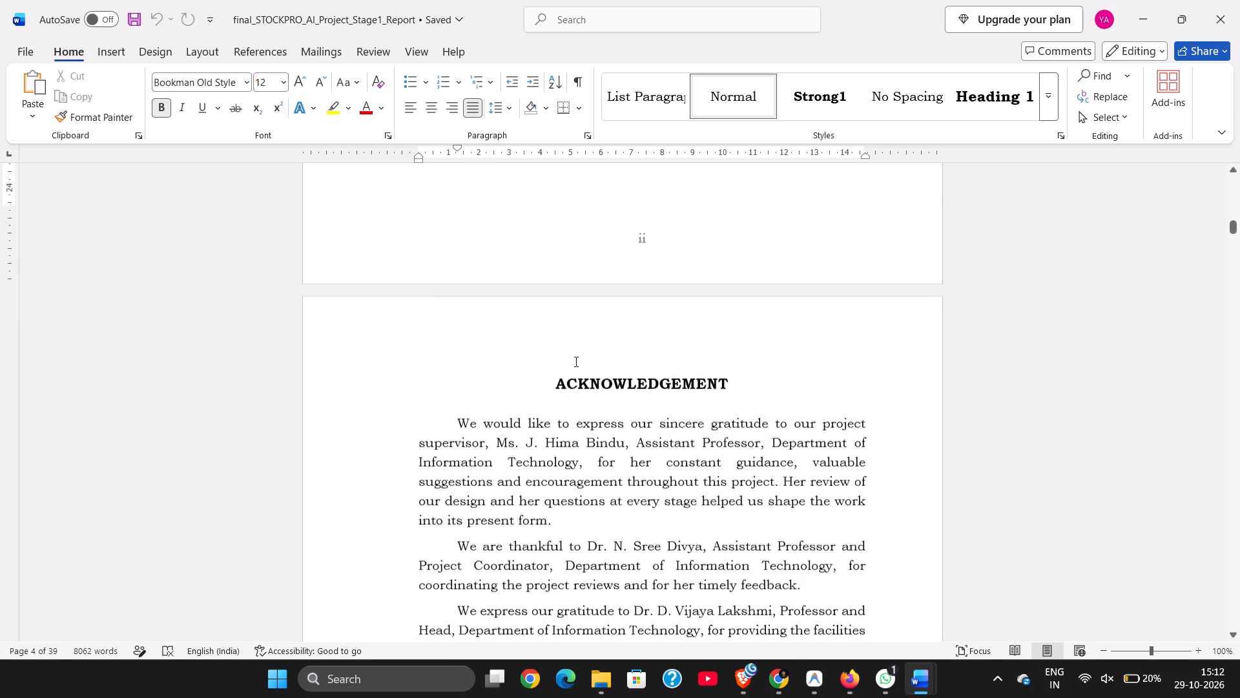
pyautogui.scroll(-17, 575, 361)
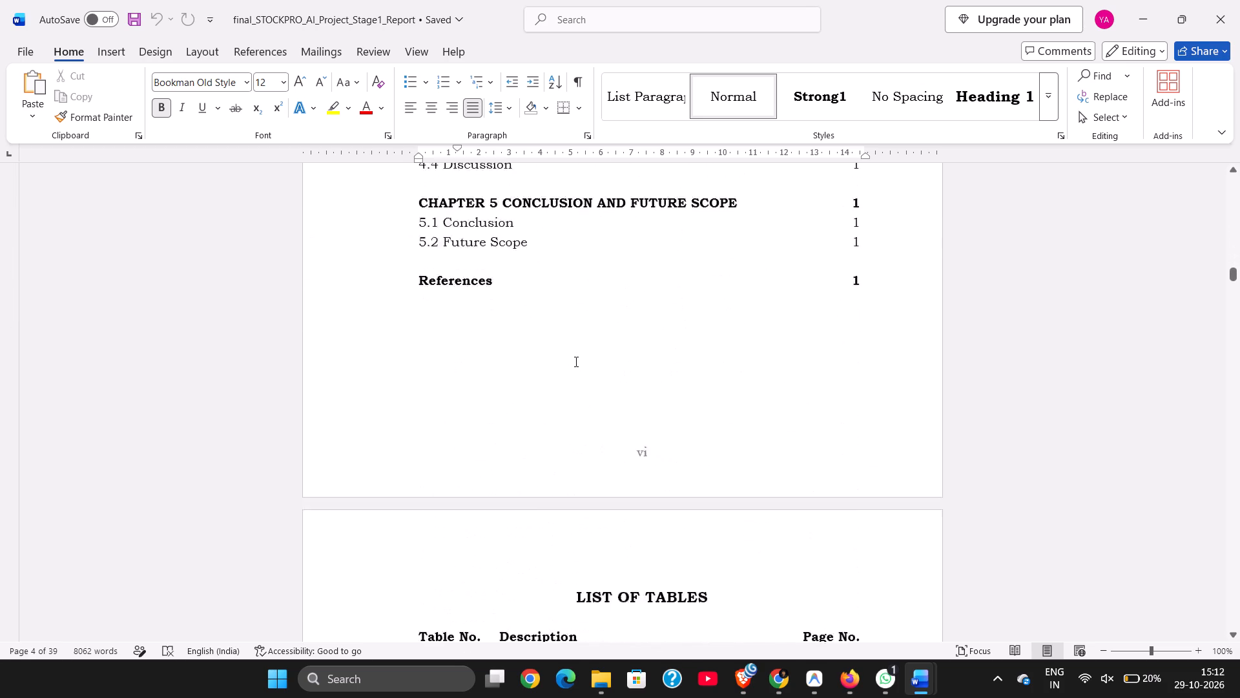
pyautogui.scroll(-5, 575, 361)
pyautogui.scroll(10, 575, 361)
pyautogui.scroll(12, 575, 361)
pyautogui.scroll(11, 575, 361)
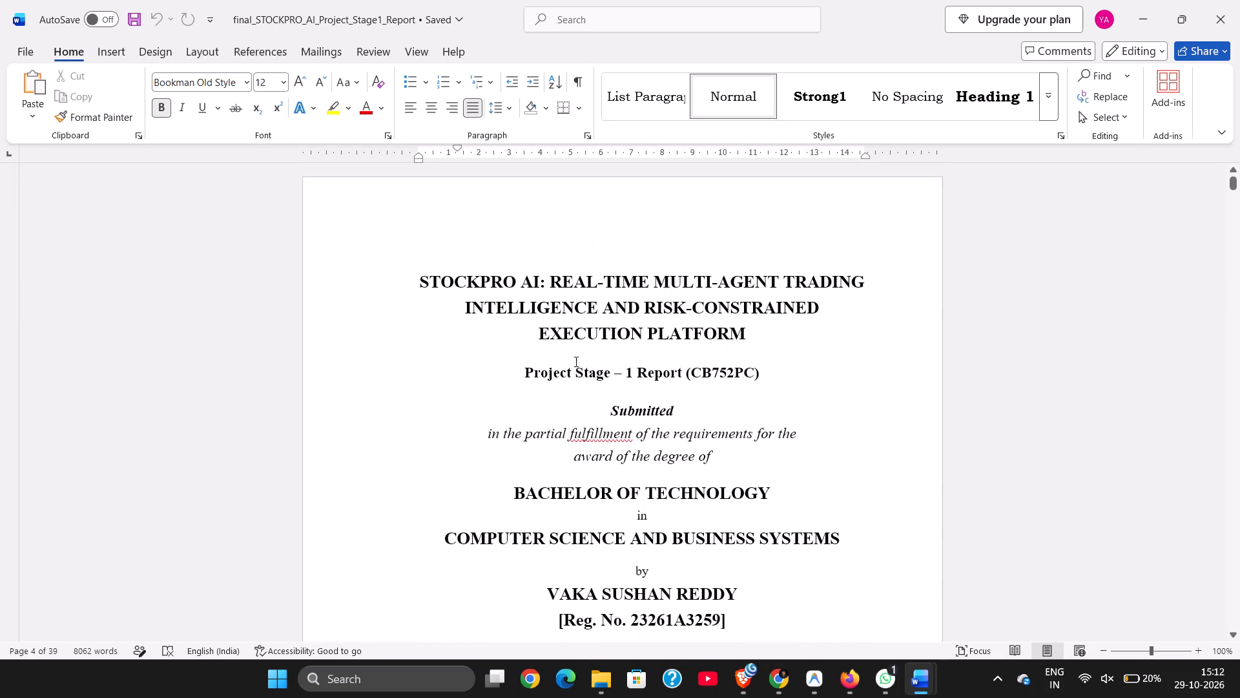
pyautogui.hotkey('alt', 'Tab')
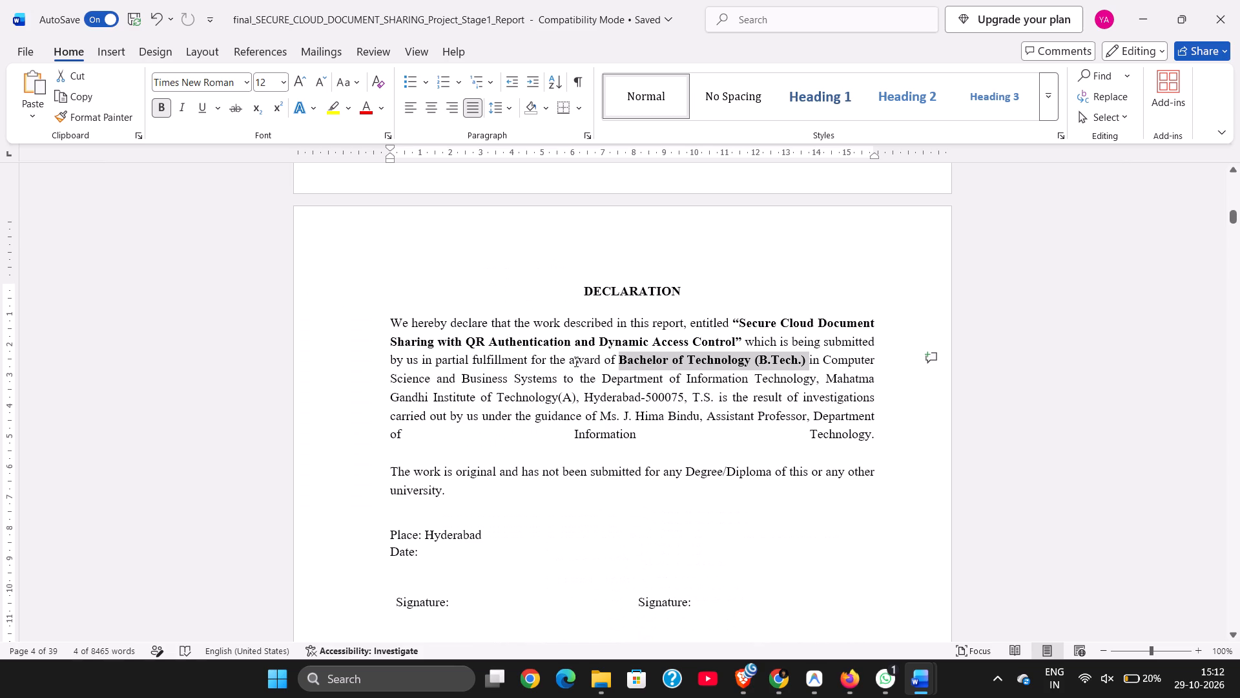
pyautogui.hotkey('alt', 'Tab')
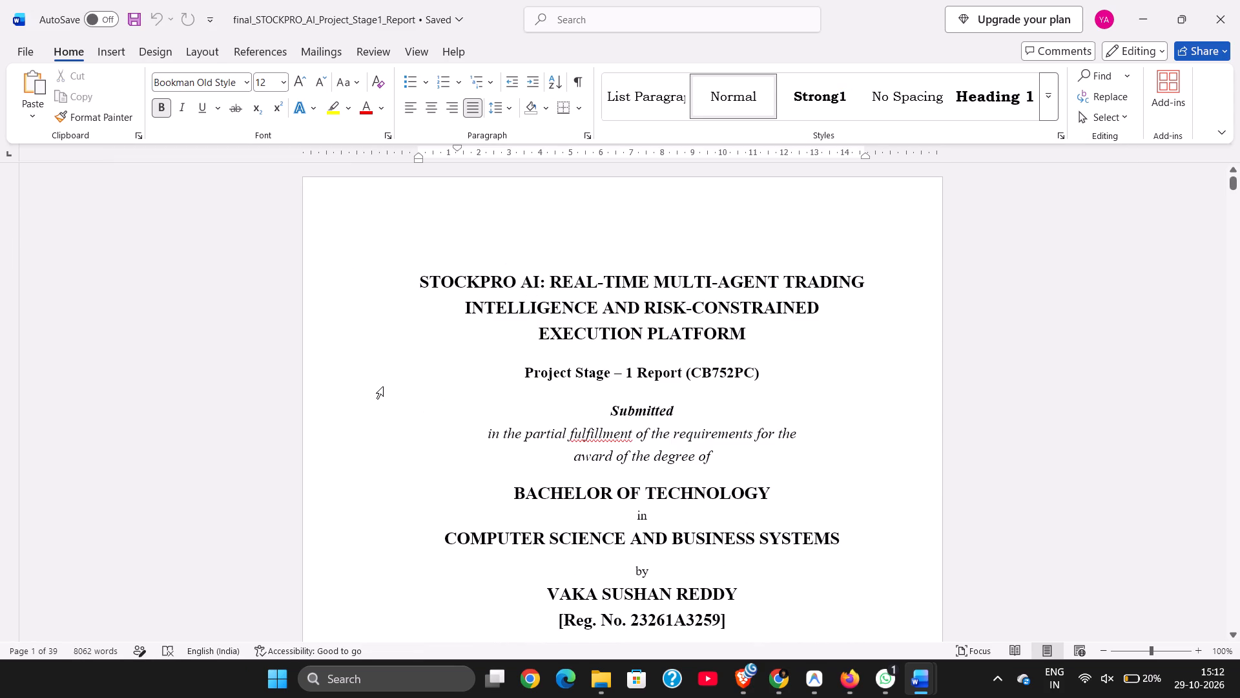
pyautogui.scroll(-8, 383, 386)
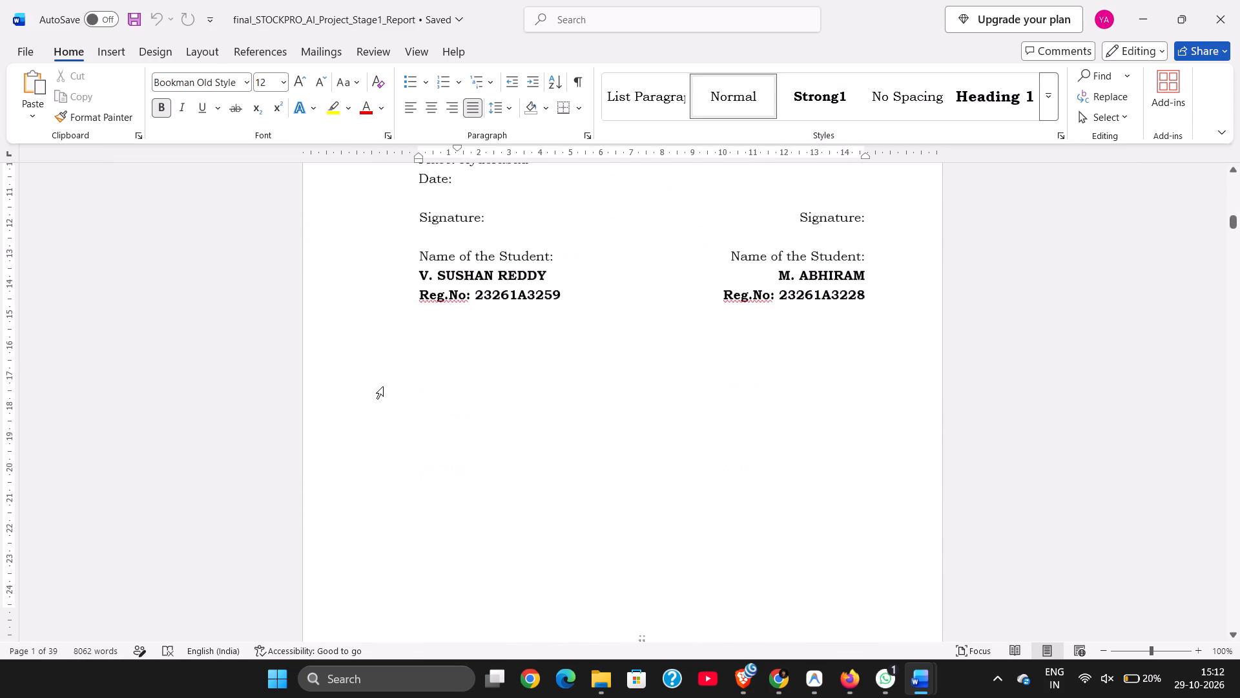
pyautogui.scroll(-1, 383, 386)
pyautogui.click(418, 162)
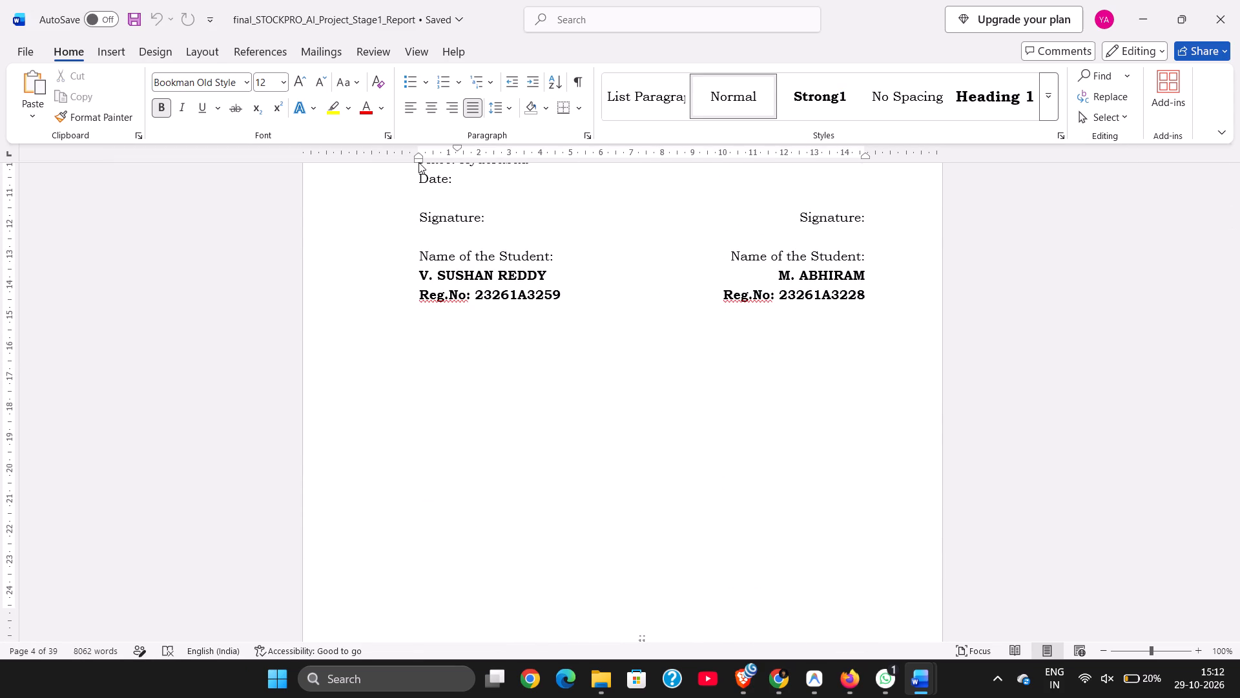
pyautogui.click(418, 162)
# Examine the STOCKPRO AI report's Acknowledgement page, the start of its Abstract and its Declaration text as formatting reference.
pyautogui.scroll(-2, 418, 162)
pyautogui.scroll(-1, 462, 315)
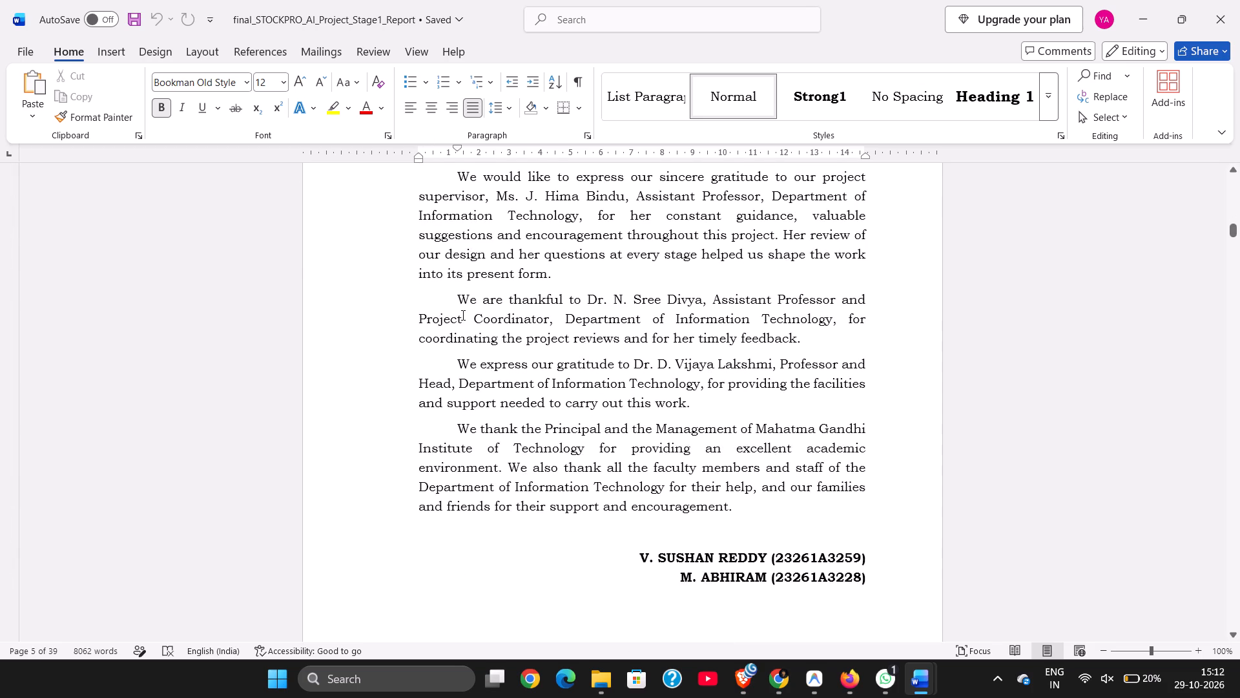
pyautogui.scroll(-3, 462, 315)
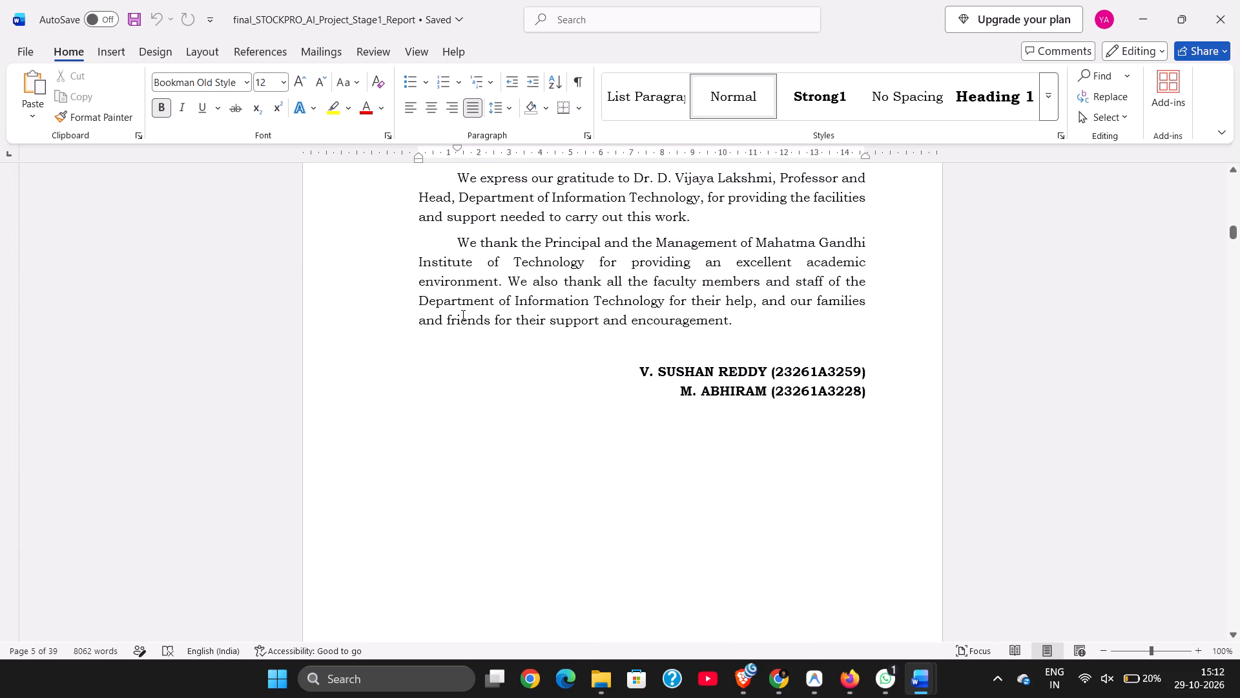
pyautogui.scroll(-1, 462, 315)
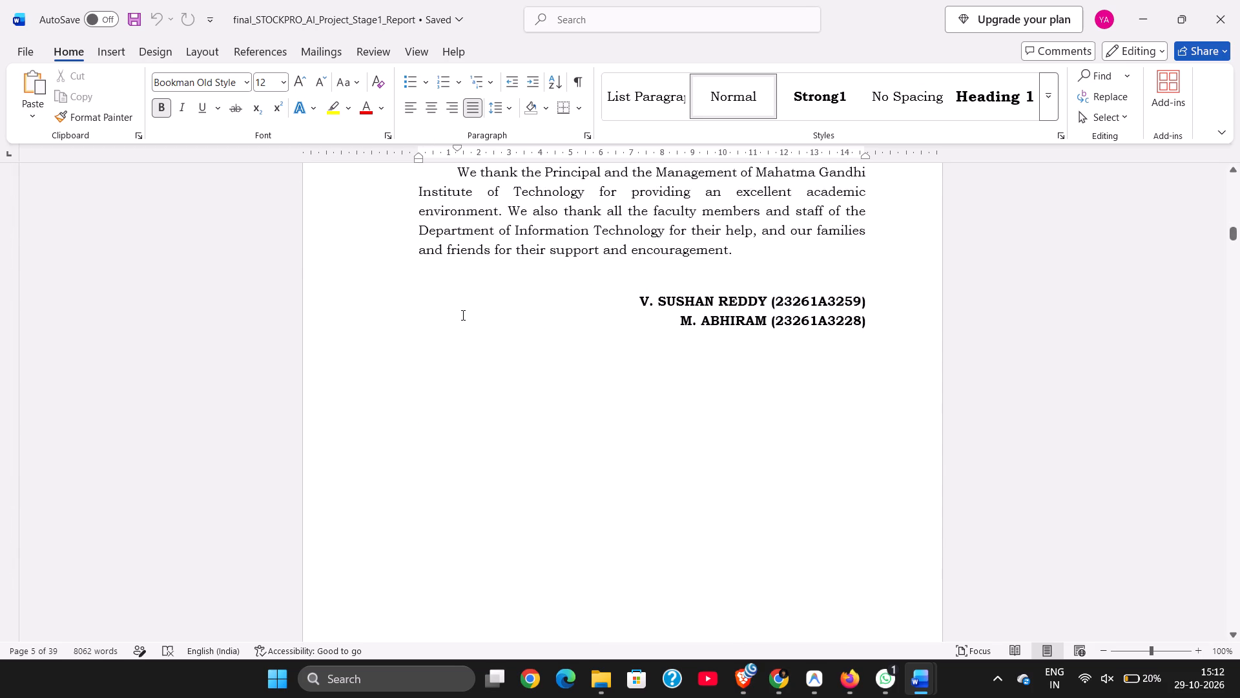
pyautogui.scroll(-3, 462, 315)
pyautogui.scroll(2, 462, 315)
pyautogui.scroll(-1, 462, 315)
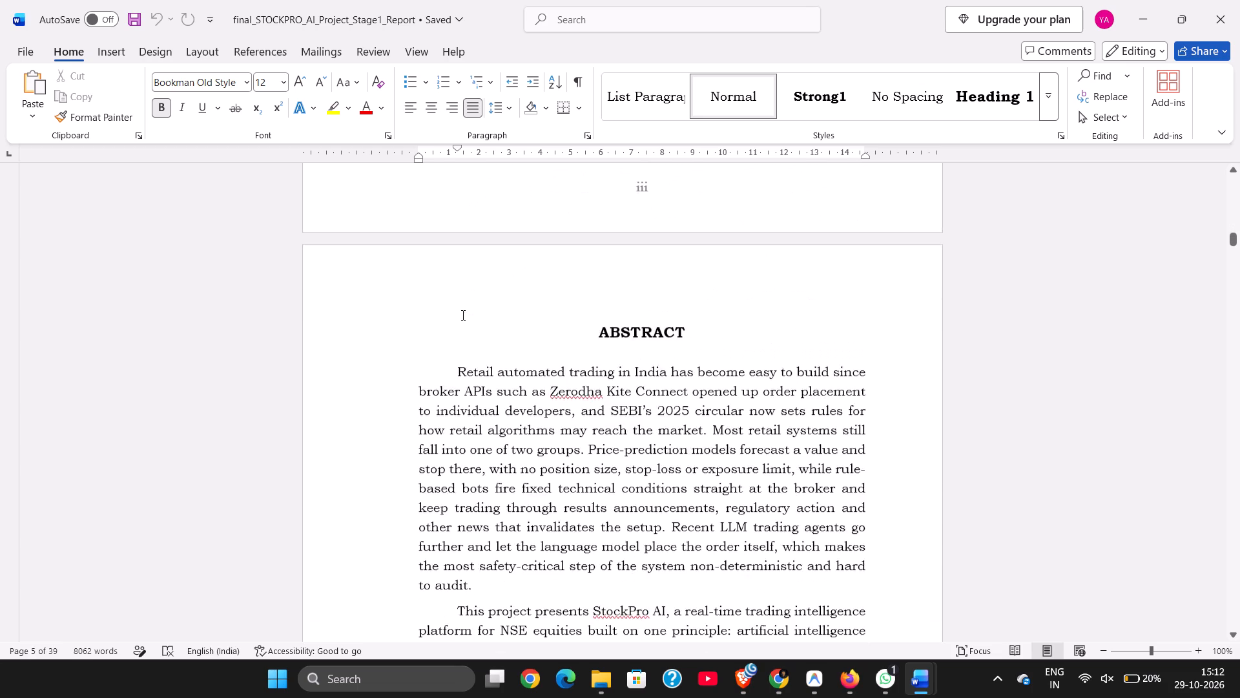
pyautogui.scroll(2, 462, 315)
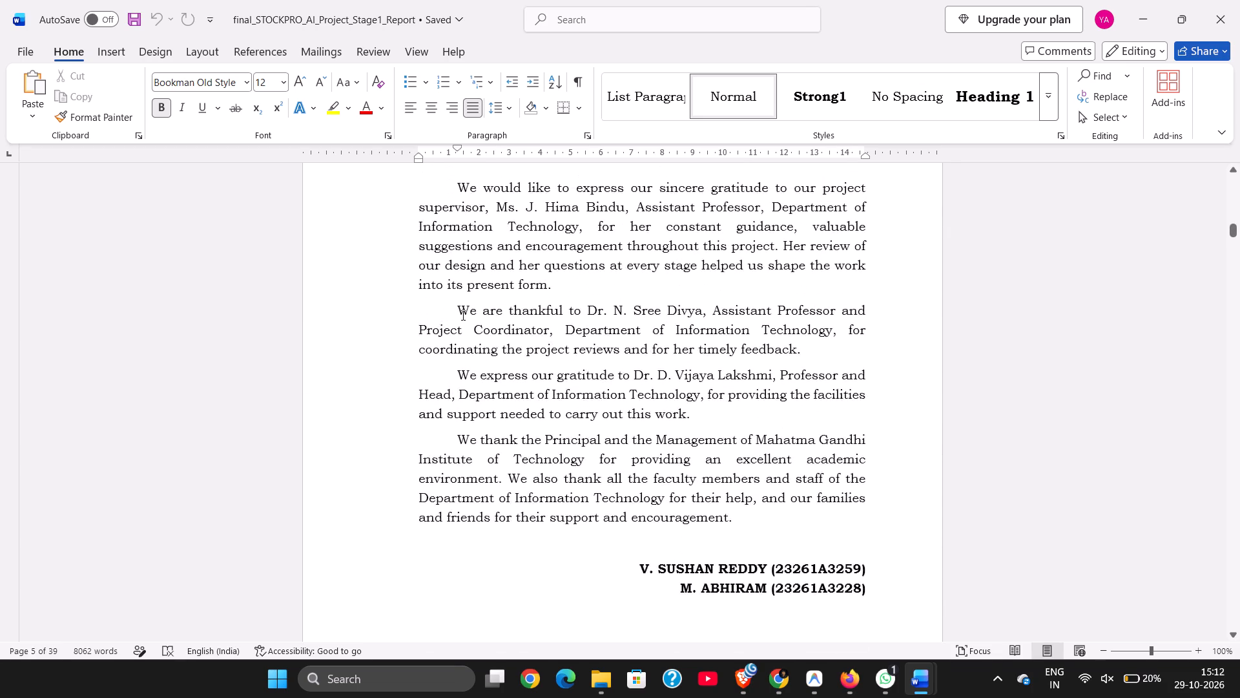
pyautogui.scroll(4, 462, 315)
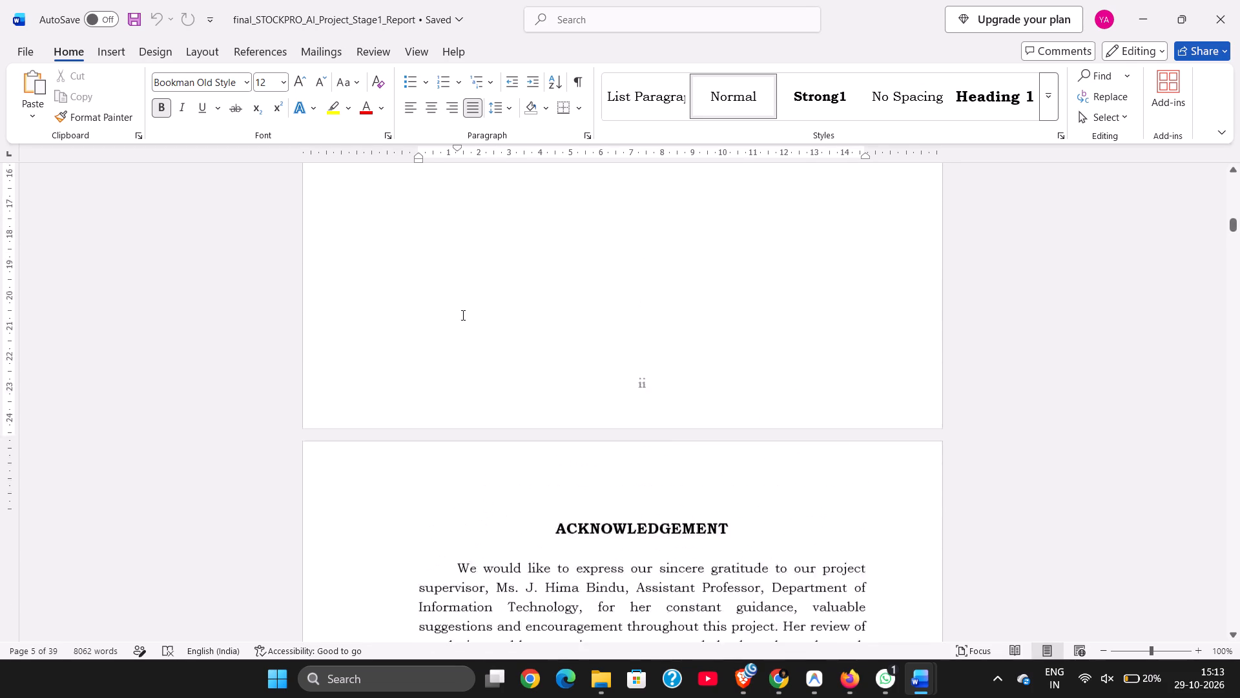
pyautogui.scroll(4, 462, 315)
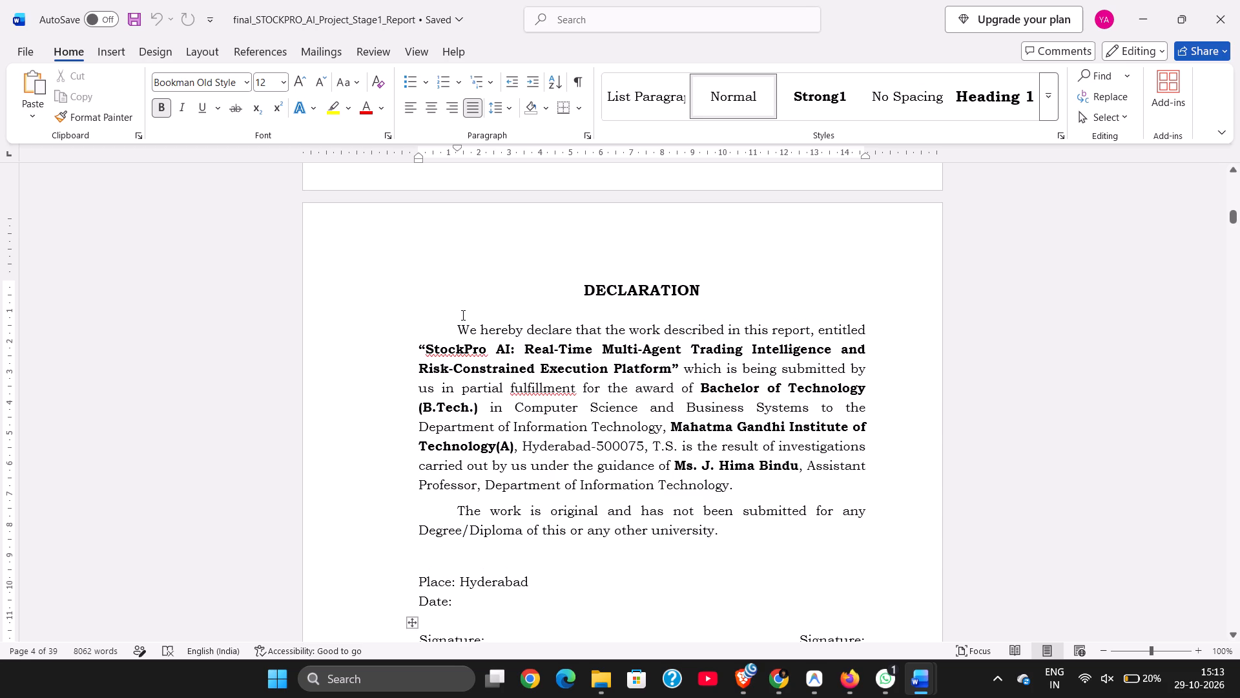
# Switch to the Secure Cloud report and make “Mahatma Gandhi Institute of Technology(A)” bold in the first Declaration paragraph.
pyautogui.hotkey('alt', 'Tab')
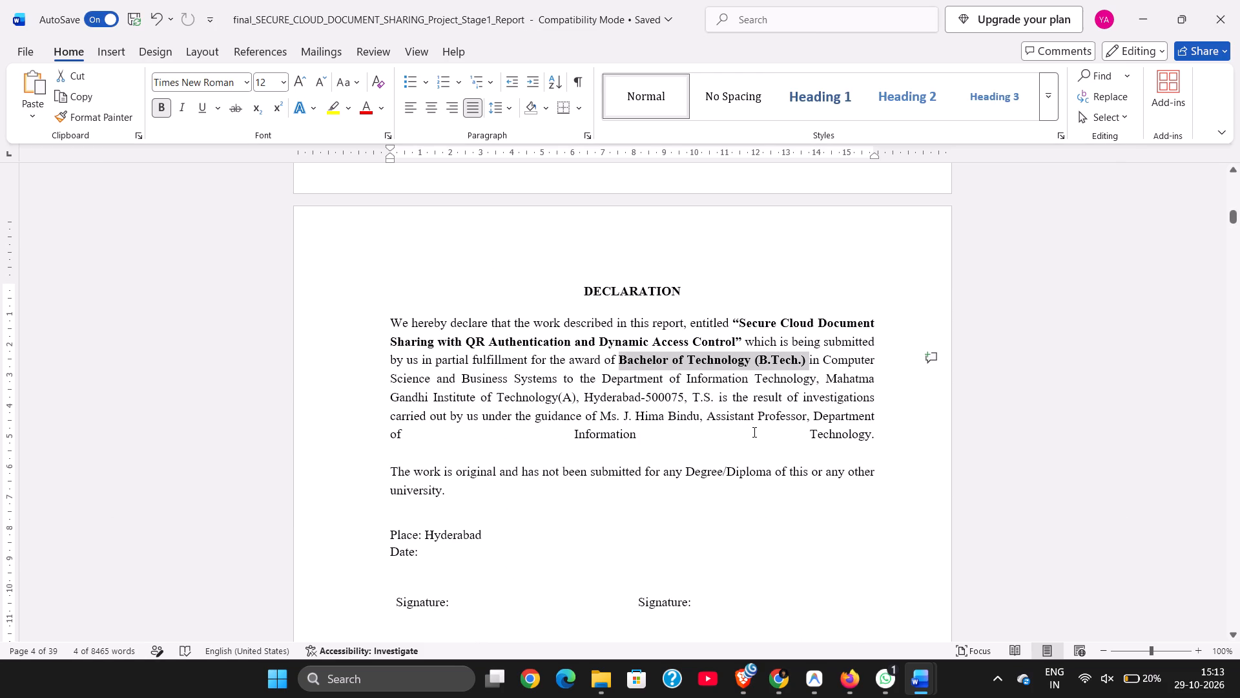
pyautogui.moveTo(821, 379); pyautogui.dragTo(719, 397)
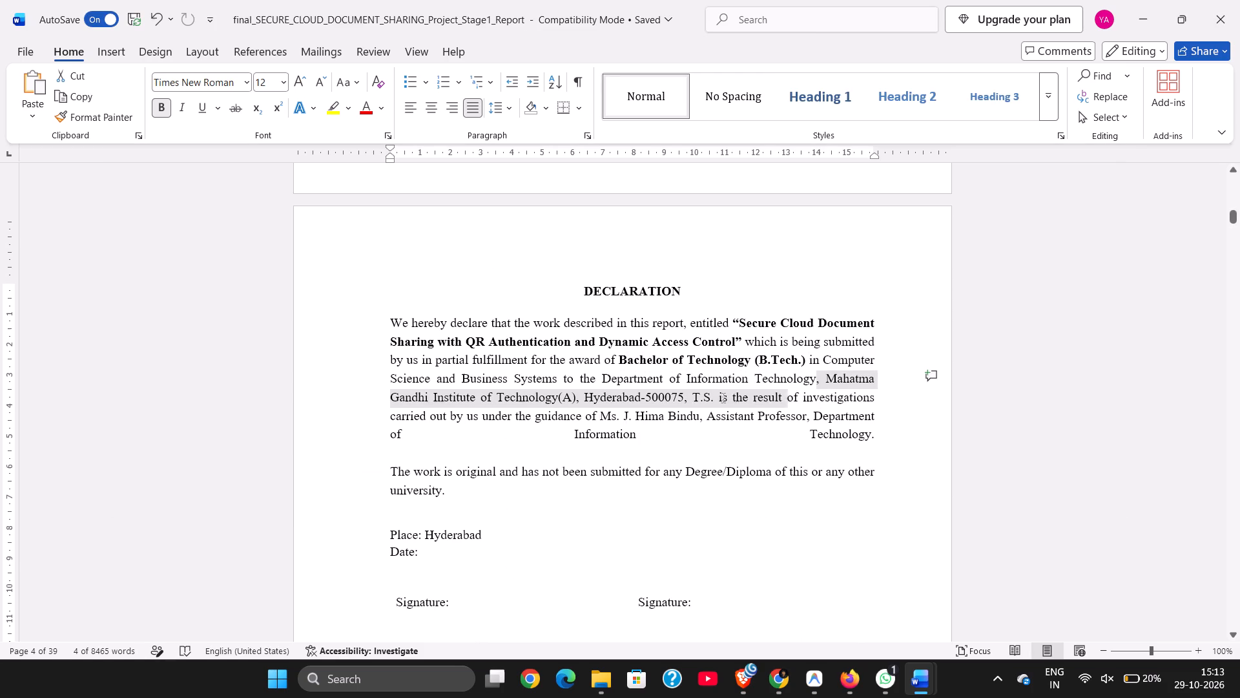
pyautogui.moveTo(719, 397); pyautogui.dragTo(576, 397)
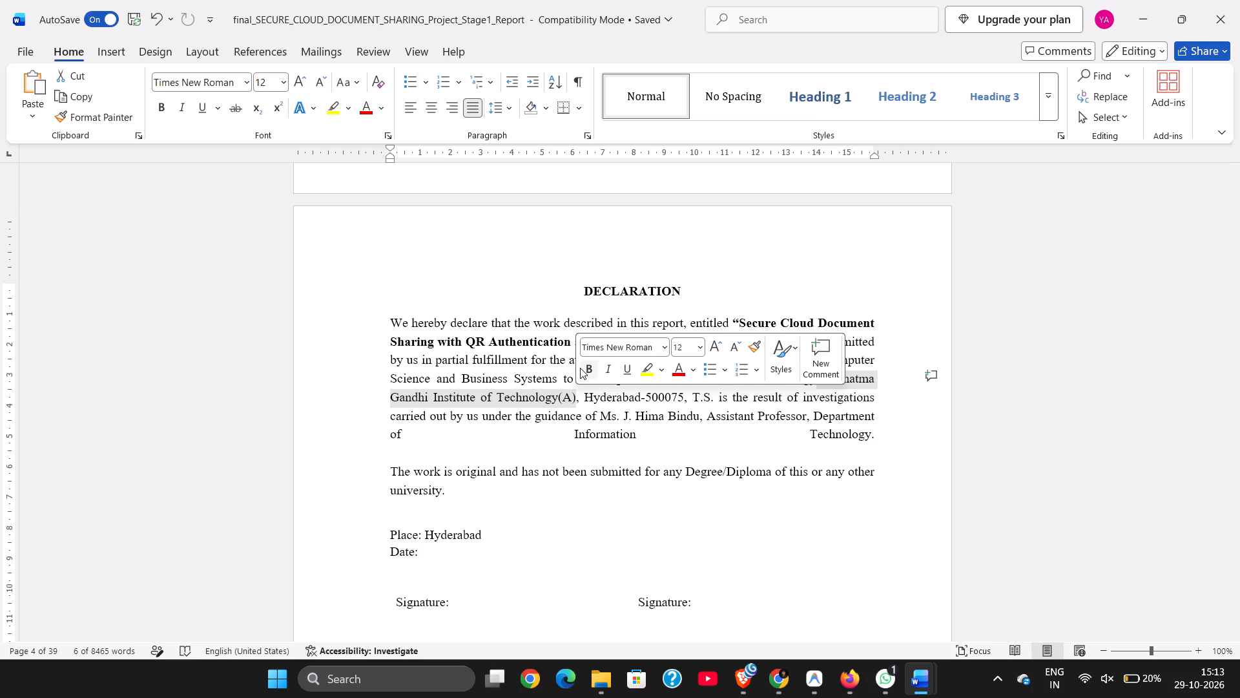
pyautogui.click(580, 368)
# Compare with the STOCKPRO AI Declaration and make the guide's name, including “Ms.”, bold in the Secure Cloud report's first Declaration paragraph.
pyautogui.hotkey('alt', 'Tab')
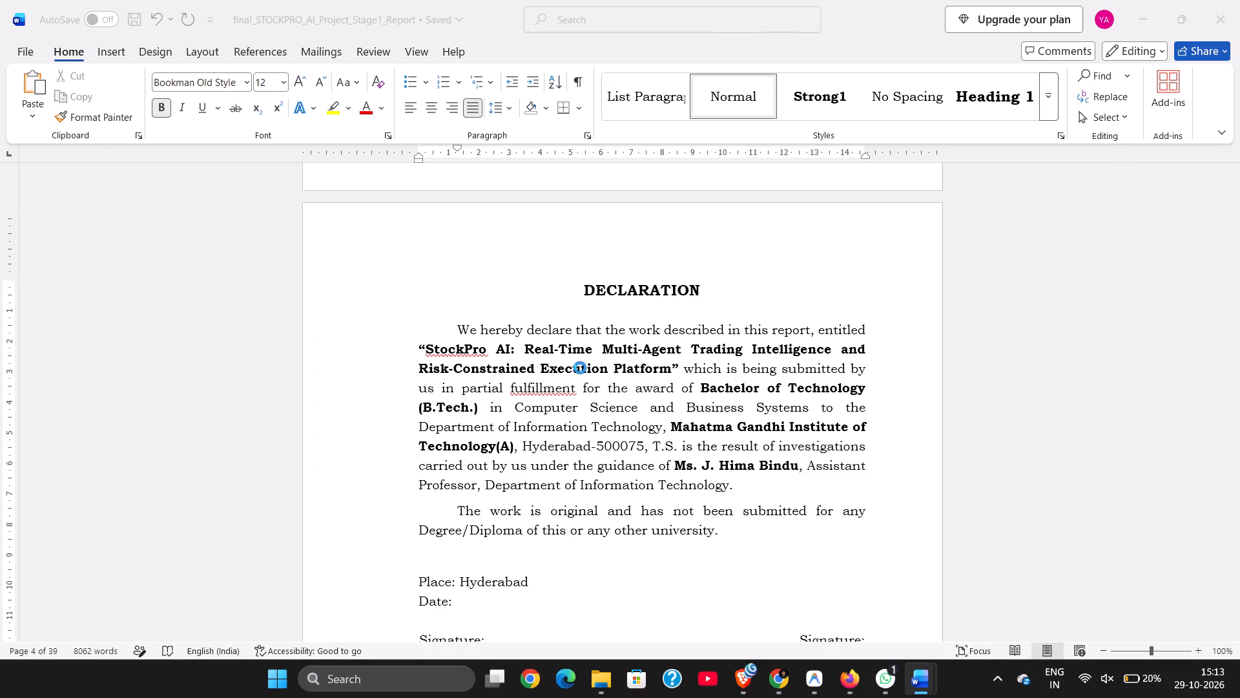
pyautogui.hotkey('alt', 'Tab')
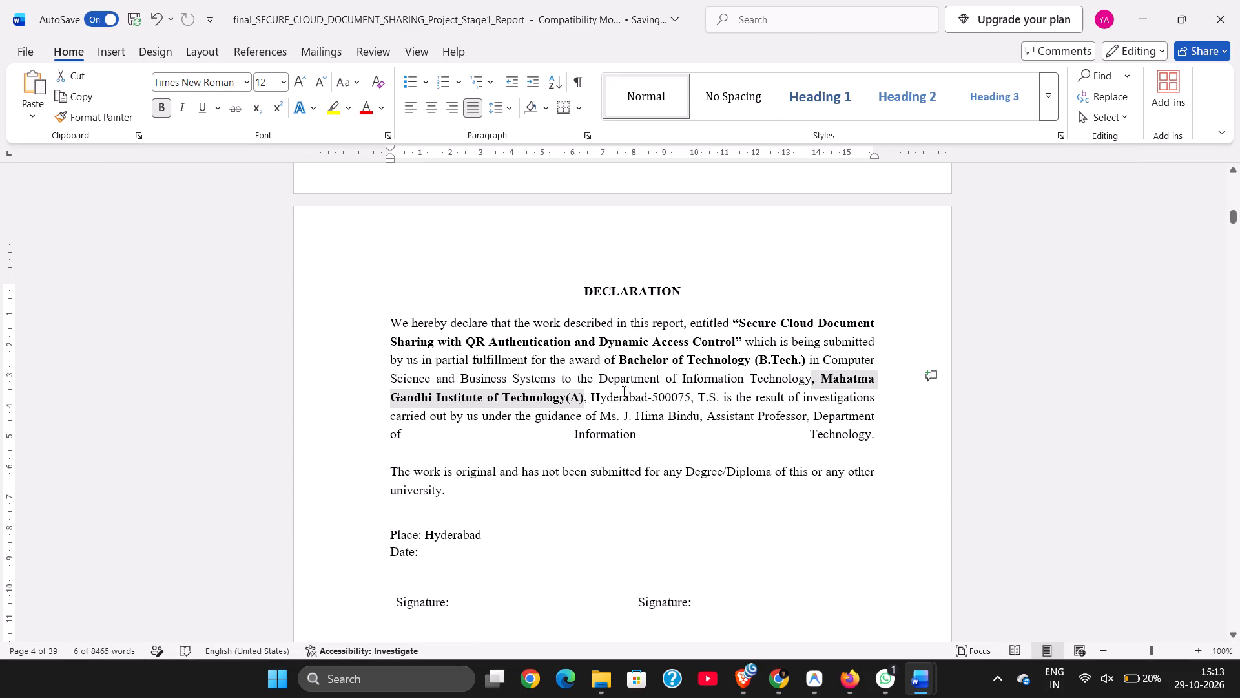
pyautogui.hotkey('alt', 'Tab')
pyautogui.hotkey('alt', 'Tab')
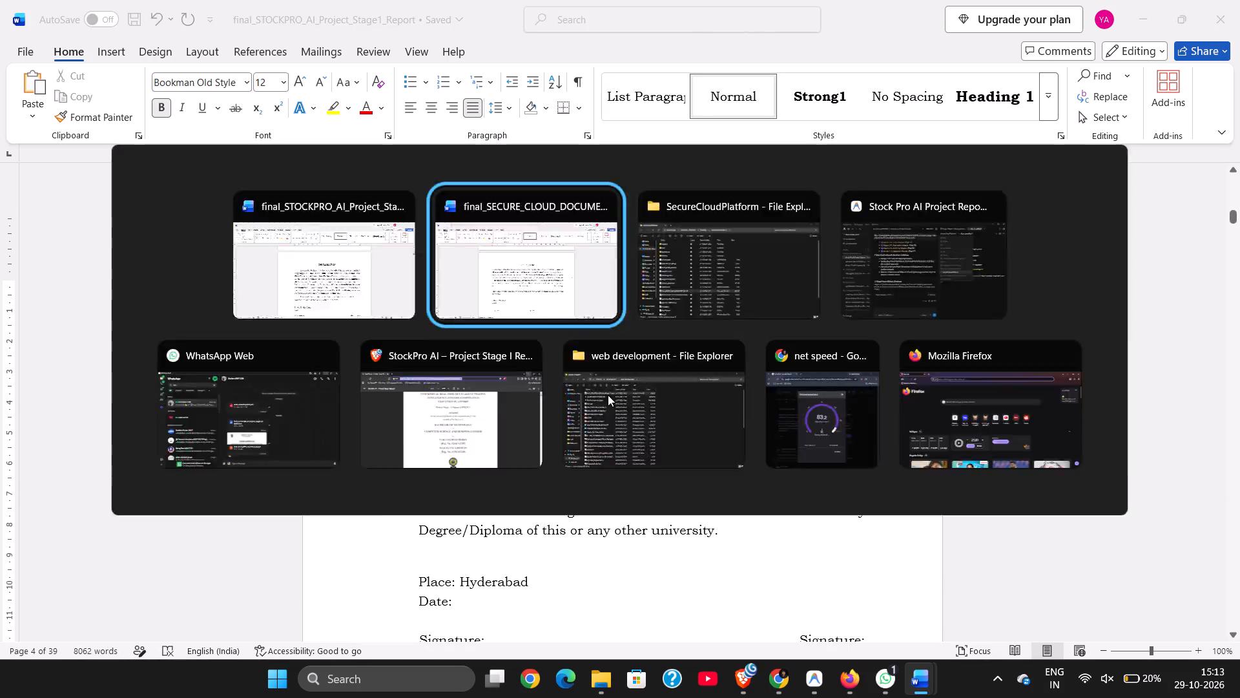
pyautogui.hotkey('alt', 'Tab')
pyautogui.hotkey('alt', 'Tab')
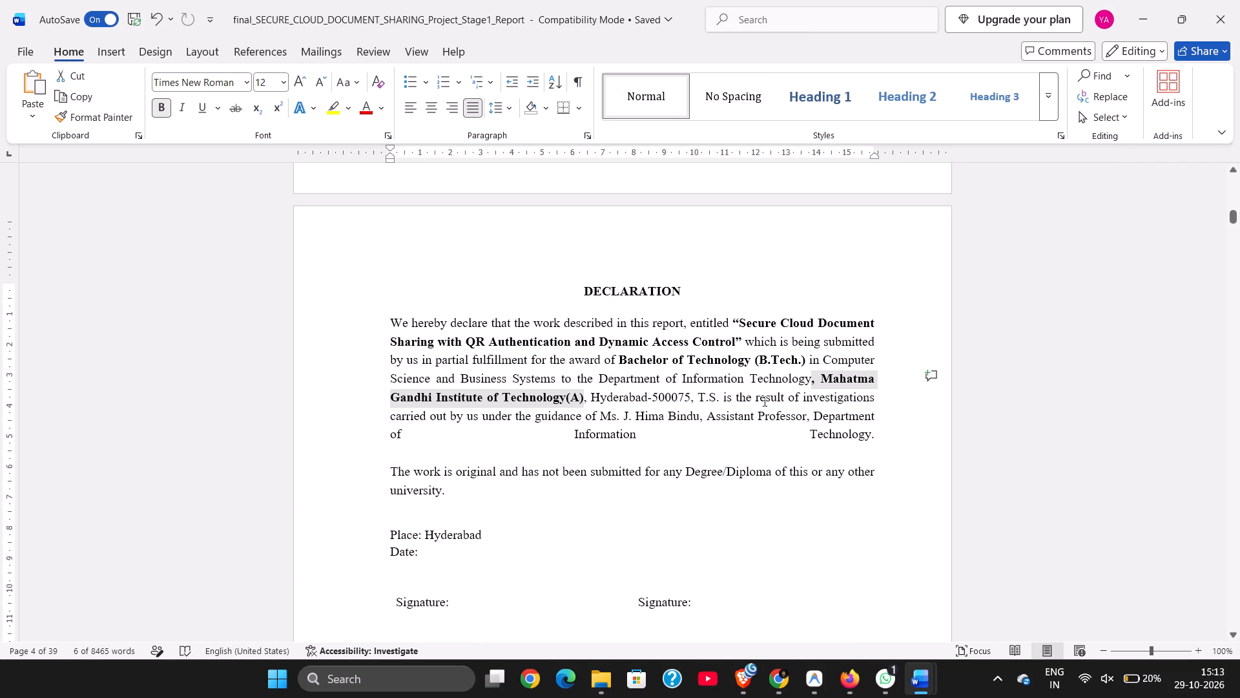
pyautogui.hotkey('alt', 'Tab')
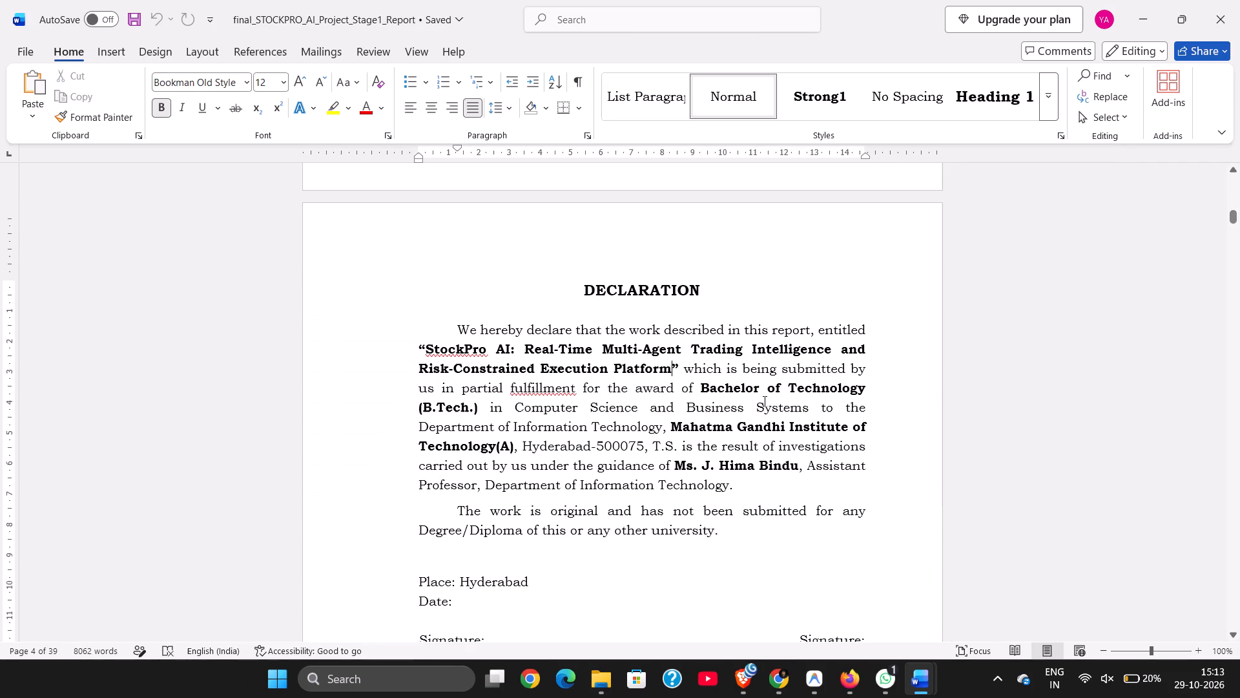
pyautogui.hotkey('alt', 'Tab')
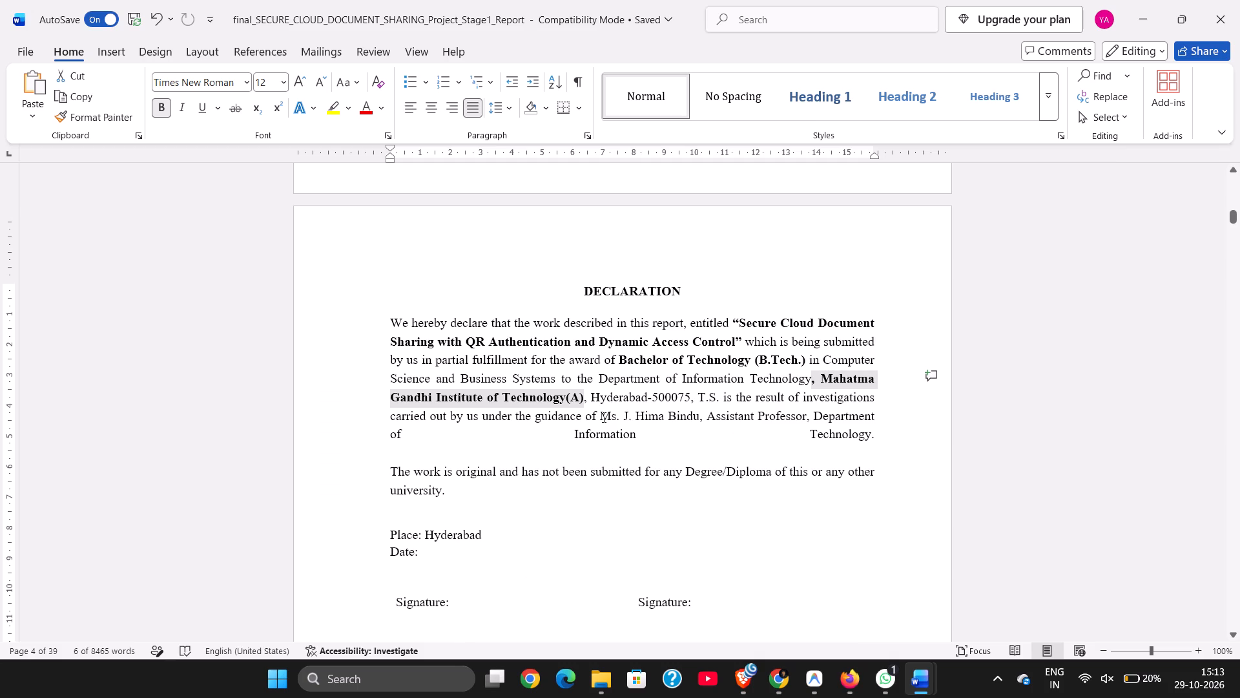
pyautogui.moveTo(603, 417); pyautogui.dragTo(680, 418)
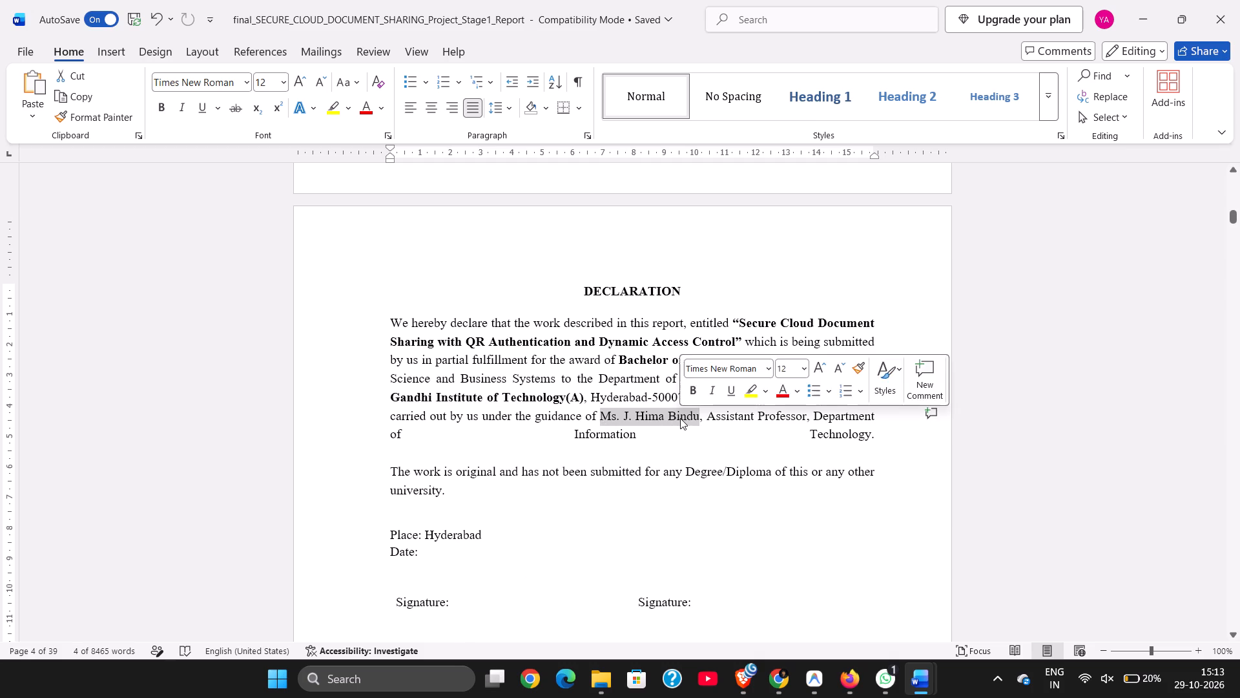
pyautogui.hotkey('ctrl', 'b')
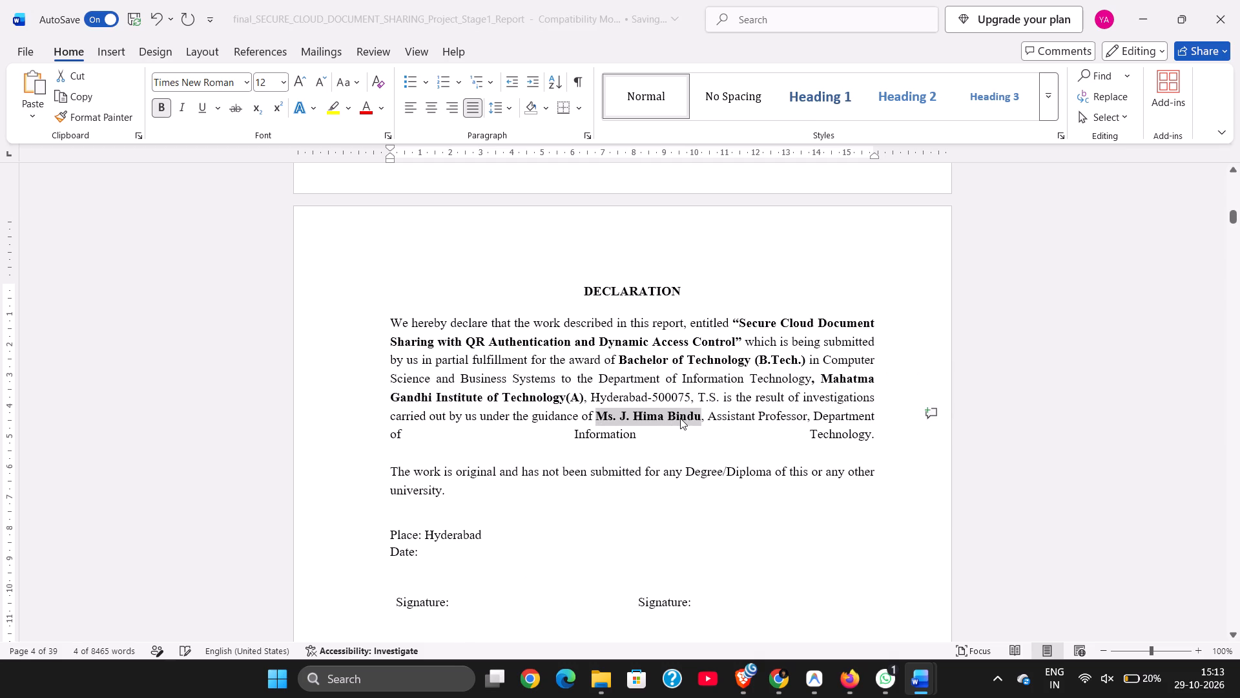
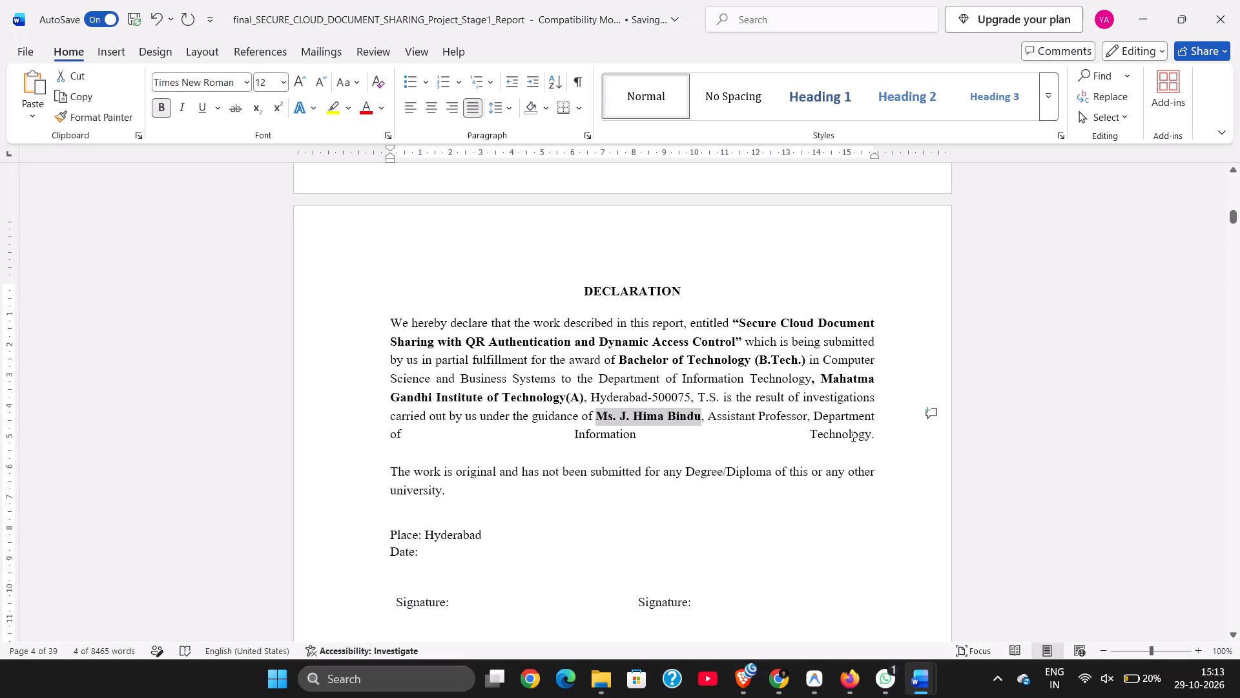
# Indent the first line of the first Declaration paragraph, starting “We hereby declare”, by one tab stop.
pyautogui.click(390, 323)
pyautogui.press('Tab')
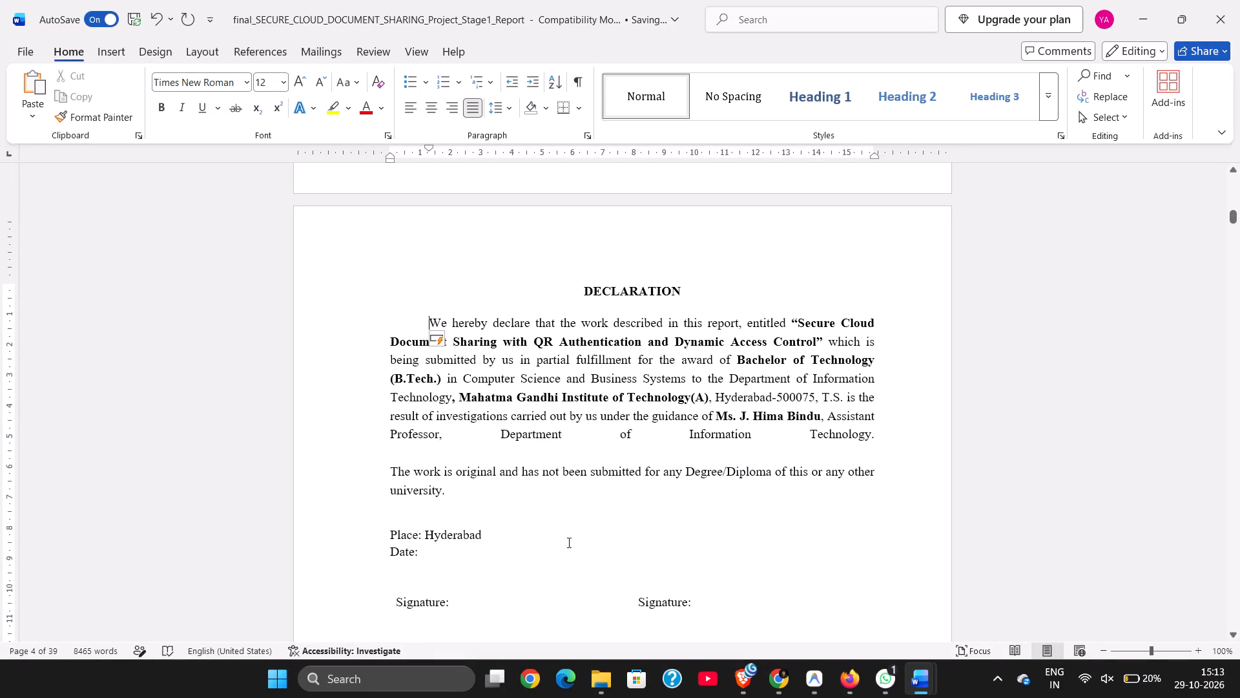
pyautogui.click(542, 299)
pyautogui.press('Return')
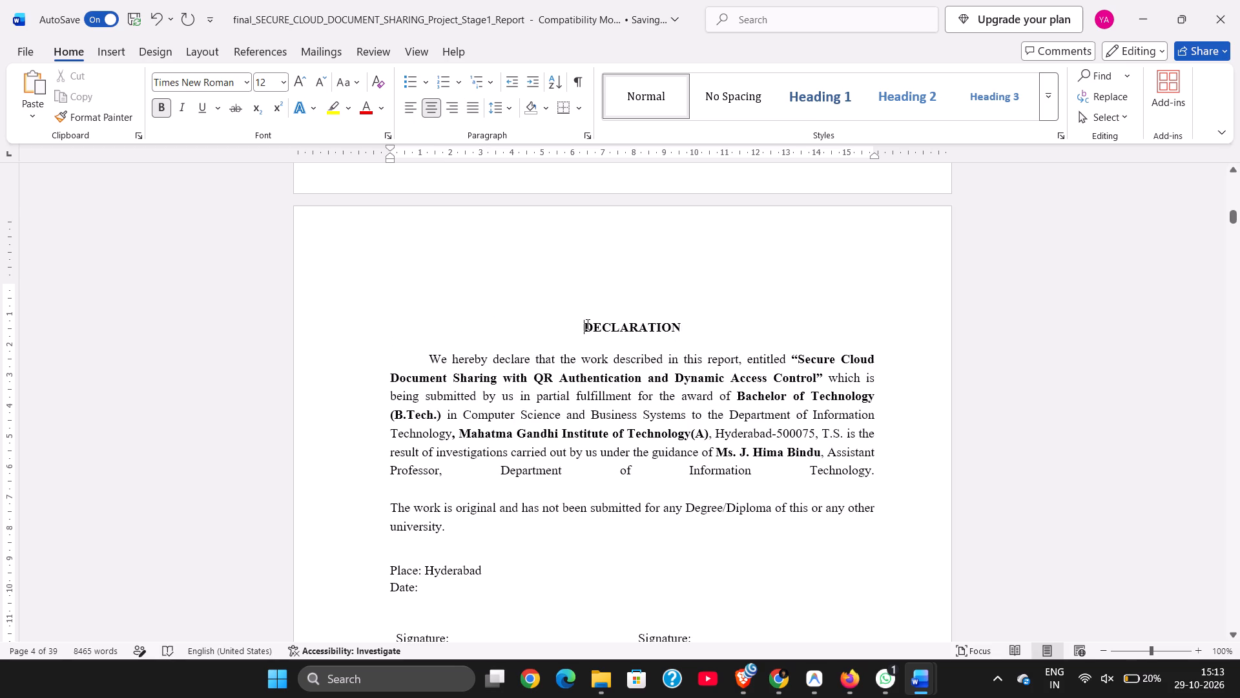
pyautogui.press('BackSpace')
# Insert a blank line between the DECLARATION heading and the first paragraph.
pyautogui.click(707, 287)
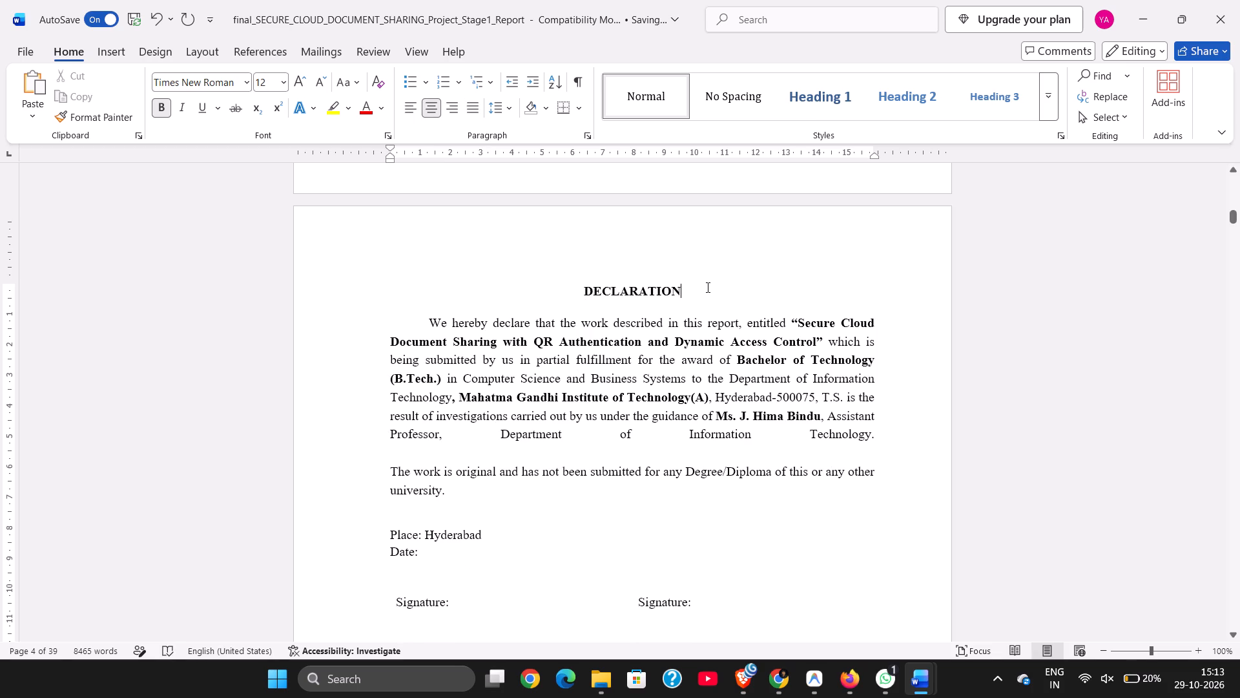
pyautogui.press('Return')
# Try to shift the two-column student signature table slightly inward from the margin below Place and Date on the Declaration page.
pyautogui.scroll(-1, 772, 562)
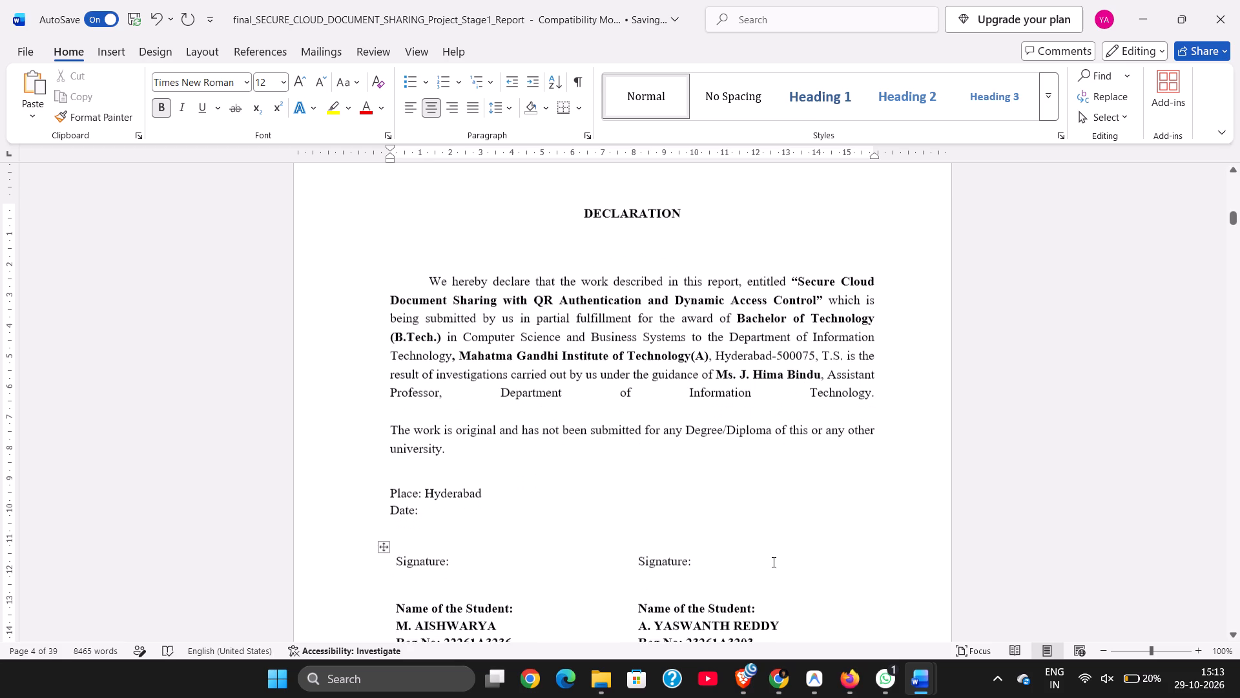
pyautogui.scroll(-1, 835, 427)
pyautogui.scroll(1, 835, 427)
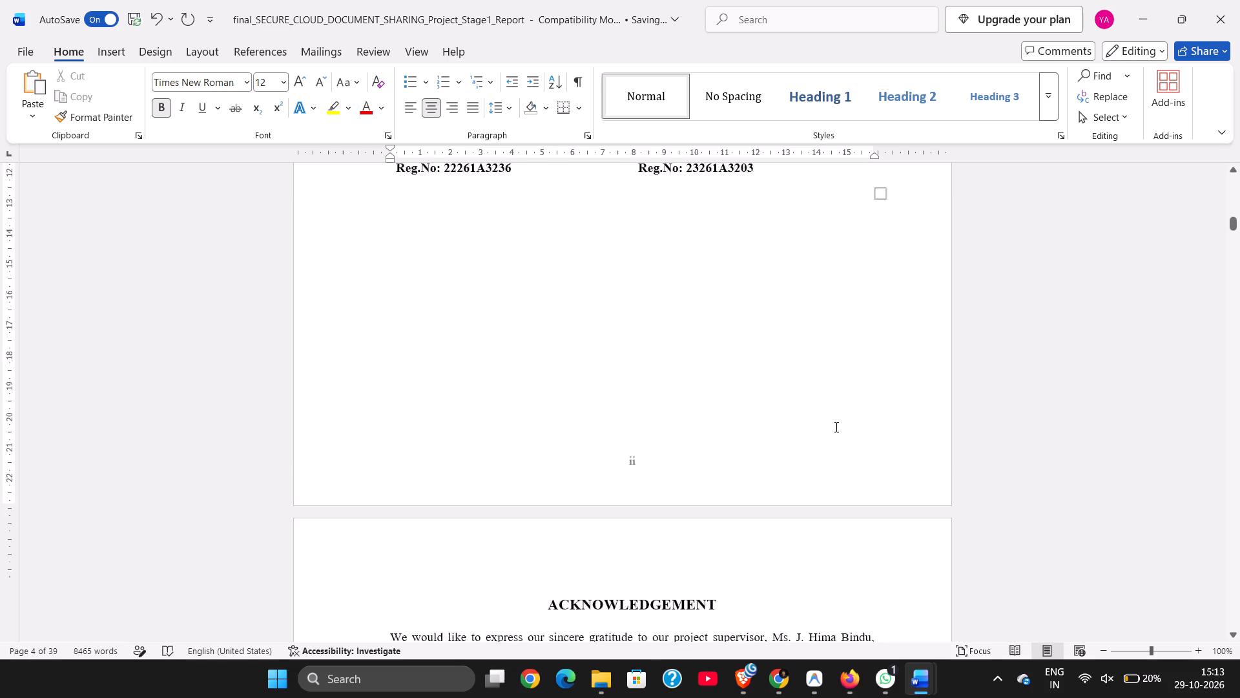
pyautogui.scroll(1, 835, 427)
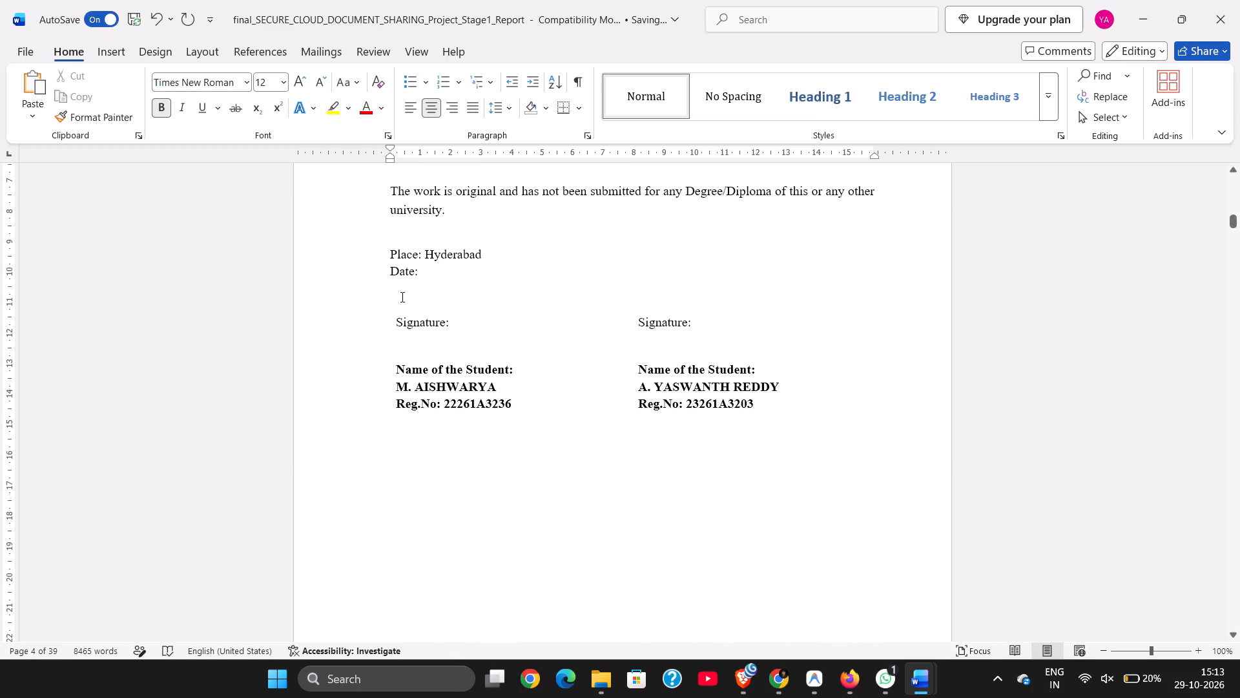
pyautogui.click(406, 321)
pyautogui.moveTo(387, 310); pyautogui.dragTo(431, 323)
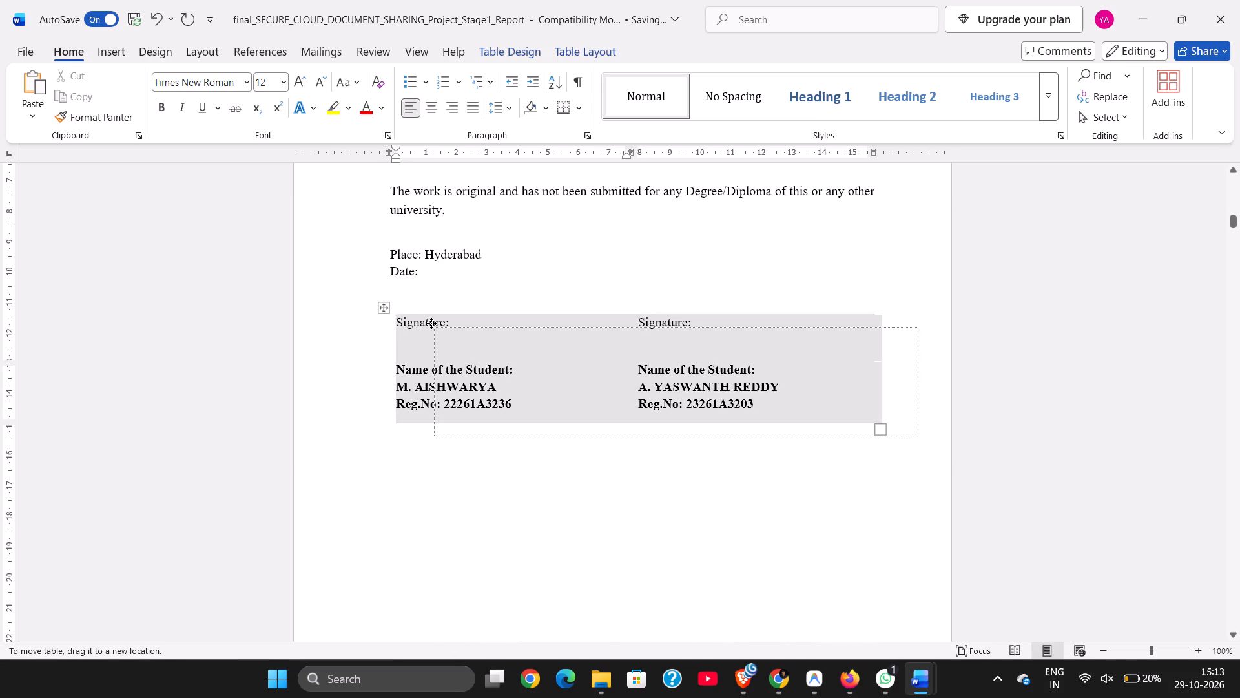
pyautogui.moveTo(431, 323); pyautogui.dragTo(433, 324)
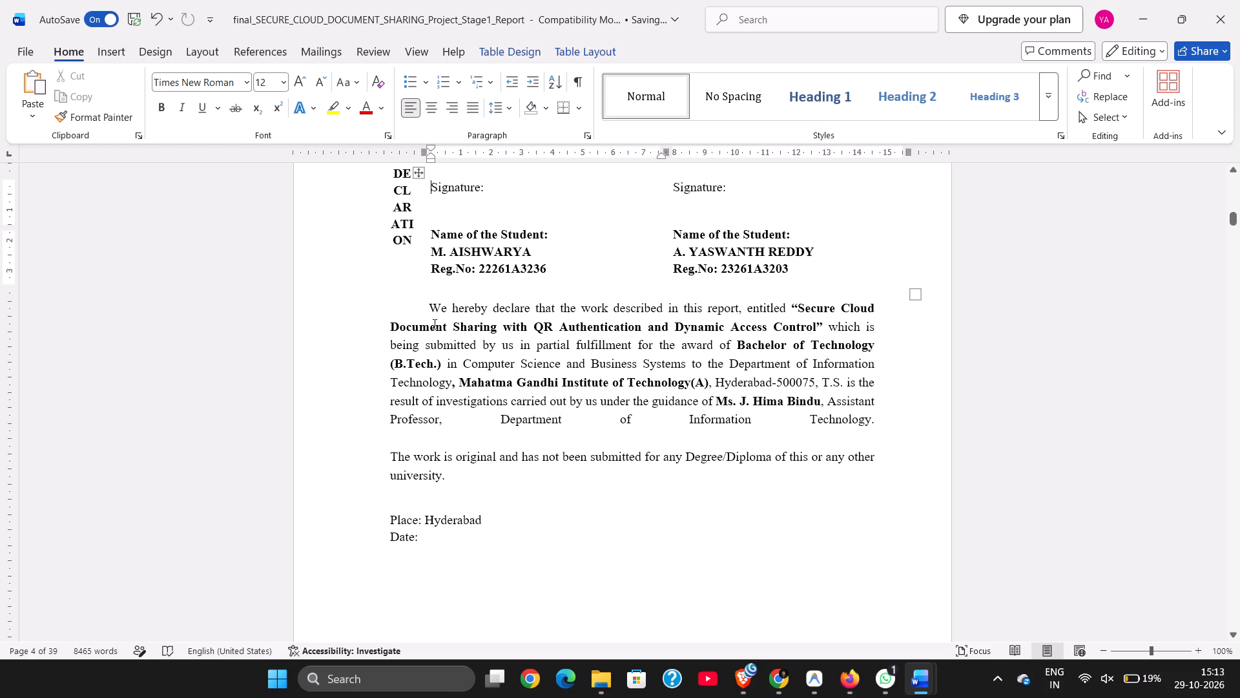
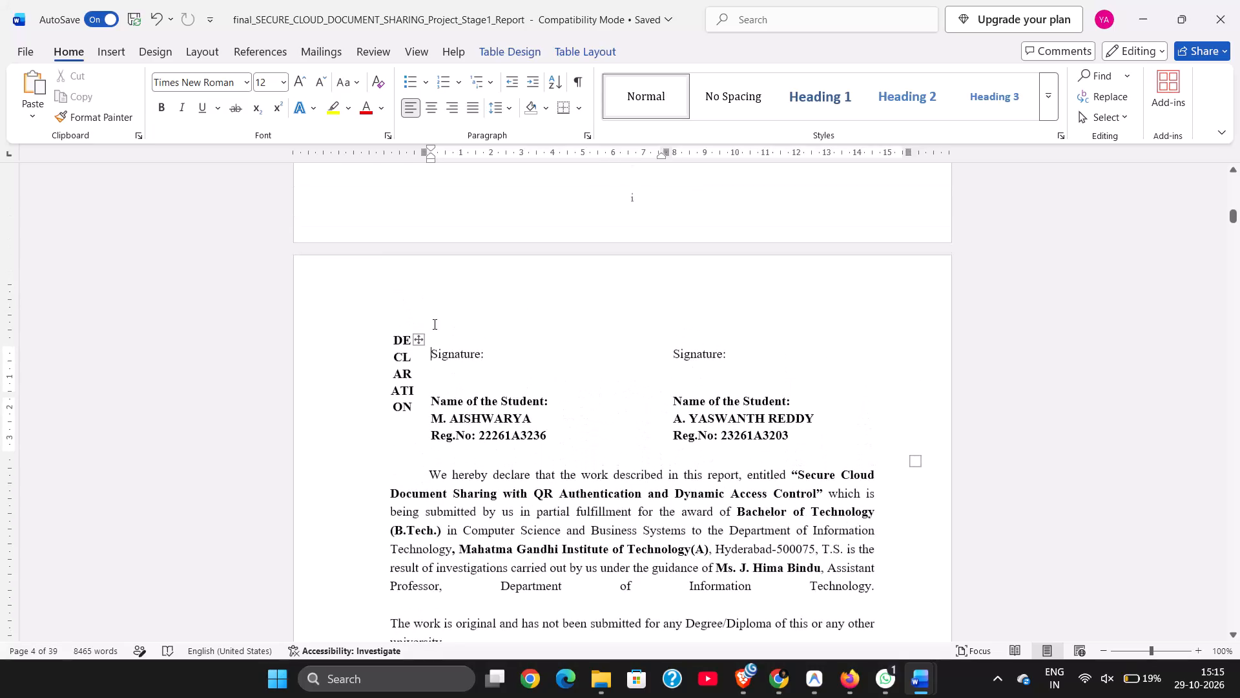
# Undo the last move of the student signature table, restoring it below Place and Date on the Declaration page.
pyautogui.scroll(1, 433, 324)
pyautogui.hotkey('ctrl', 'z')
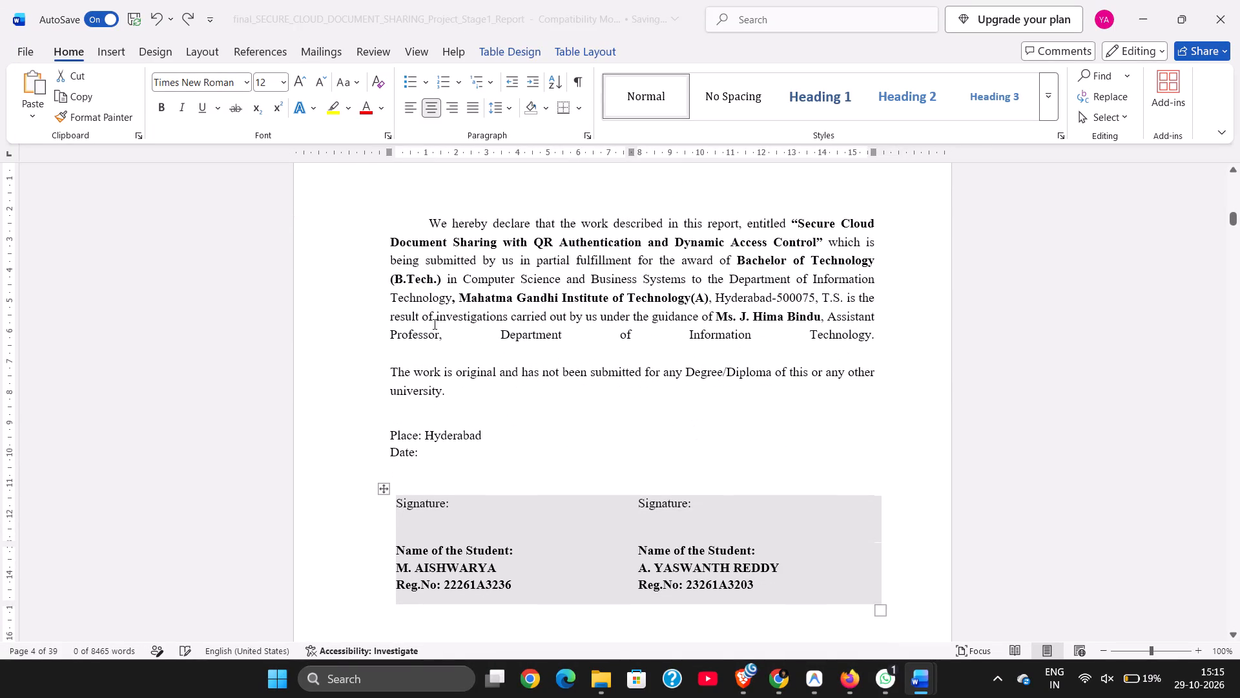
pyautogui.click(533, 439)
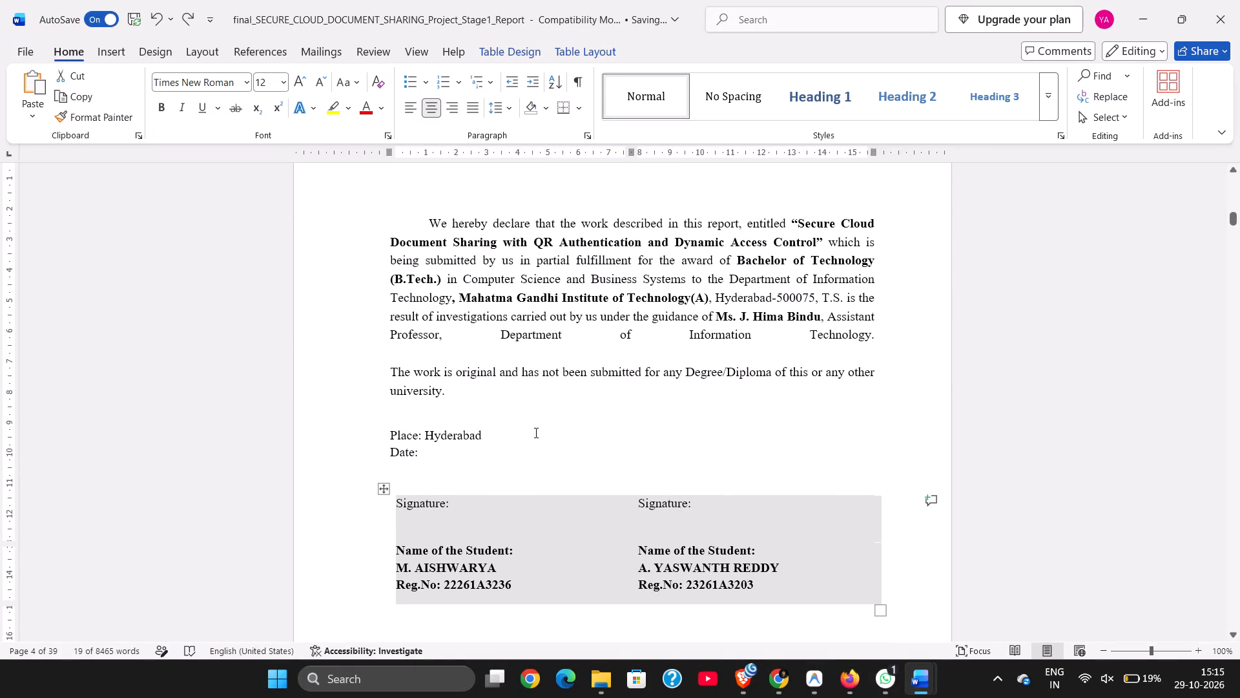
# Indent the first lines of the Acknowledgement paragraphs starting “We would like to express” and “We are thankful” by one tab stop each.
pyautogui.scroll(-2, 533, 439)
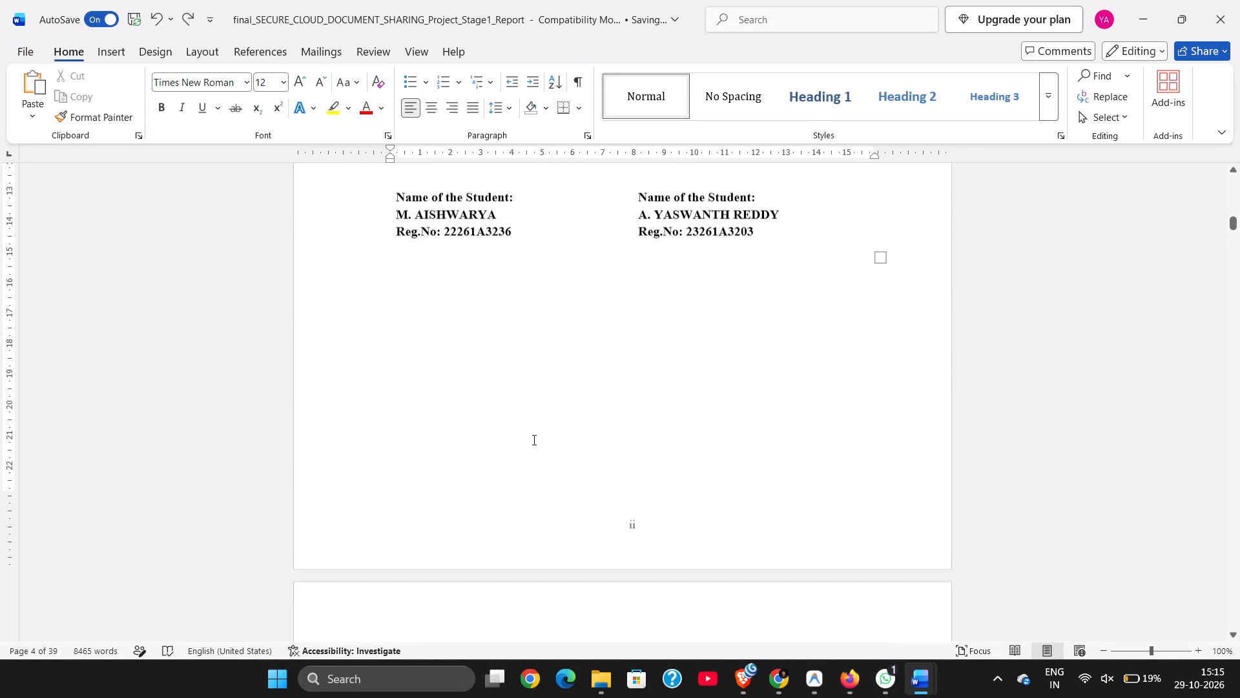
pyautogui.scroll(-2, 533, 439)
pyautogui.scroll(5, 533, 439)
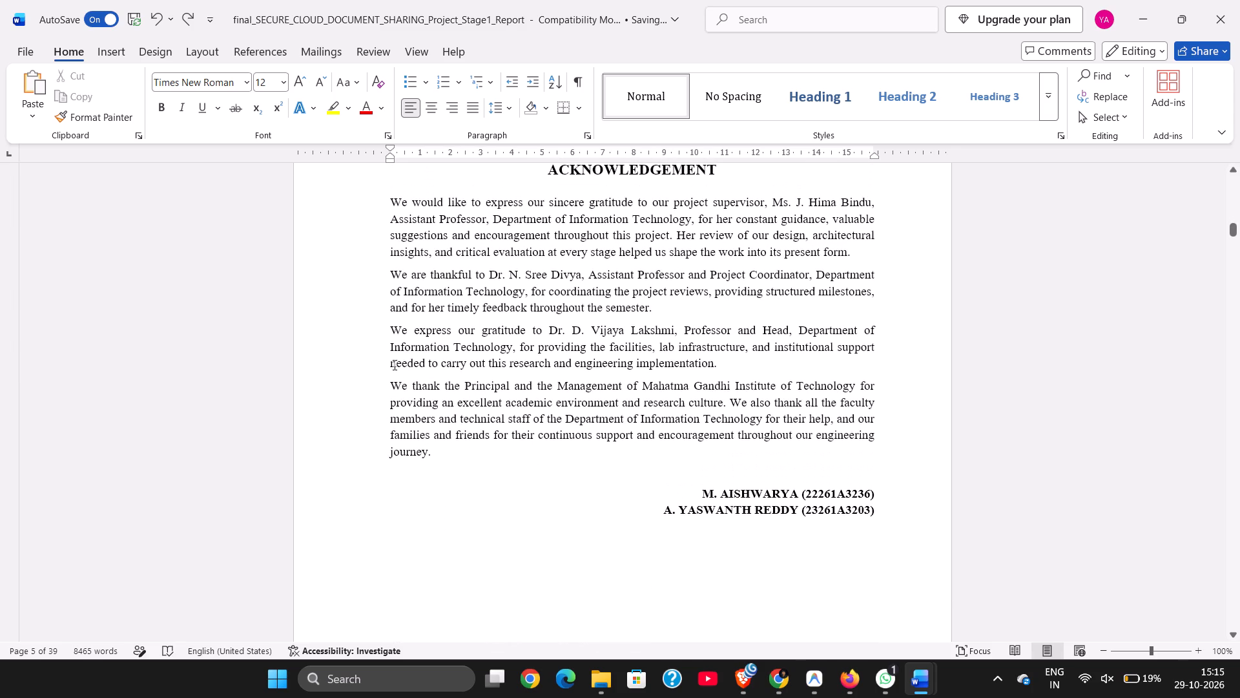
pyautogui.click(392, 200)
pyautogui.press('Tab')
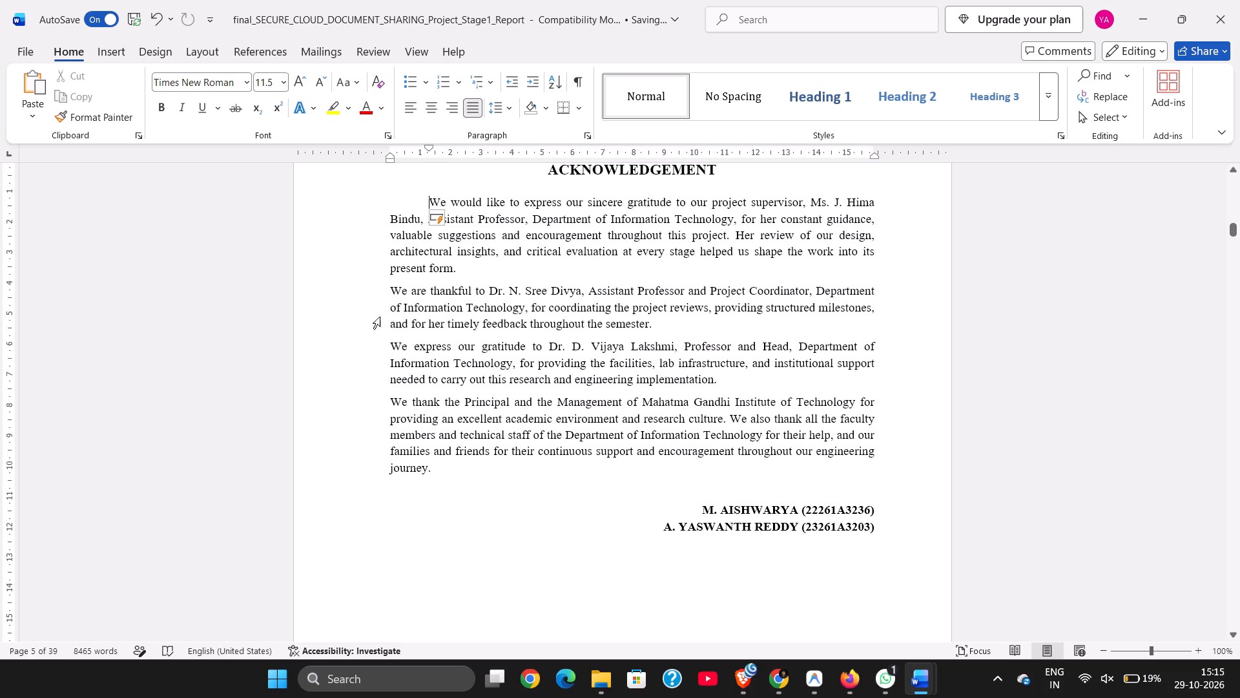
pyautogui.click(390, 290)
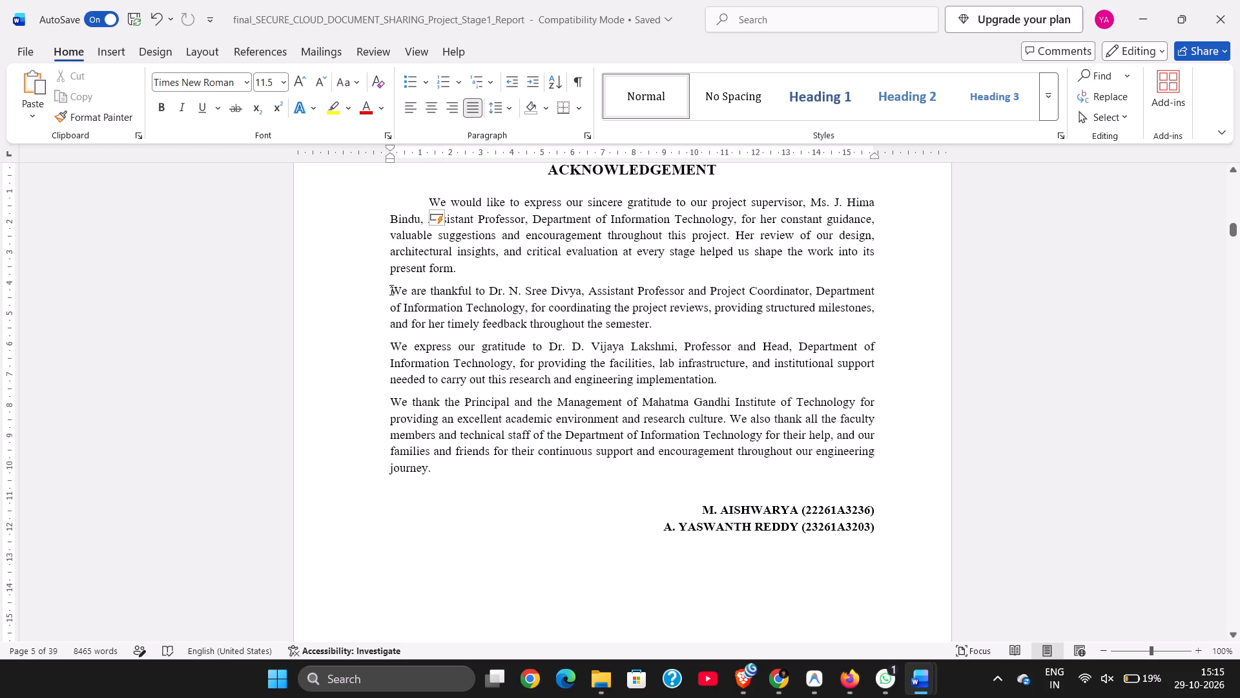
pyautogui.press('Tab')
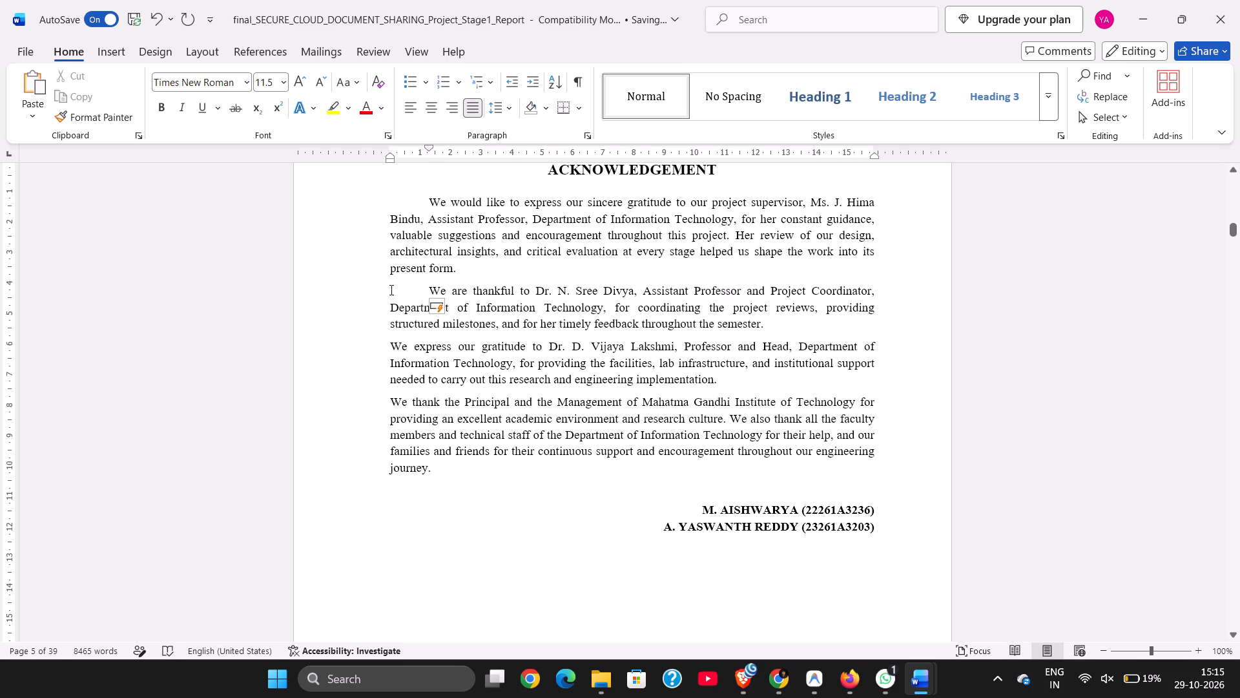
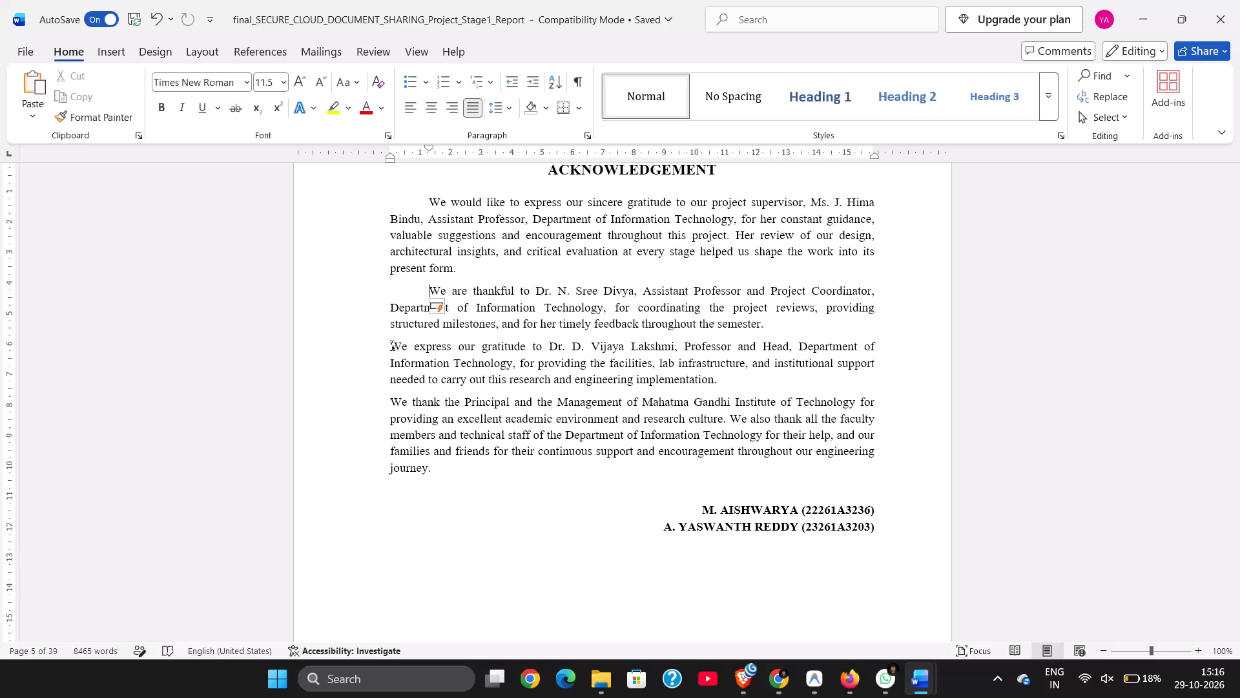
# Switch to the STOCKPRO AI report and copy the four Acknowledgement paragraphs, from “We would like to express” through “support and encouragement.”.
pyautogui.hotkey('alt', 'Tab')
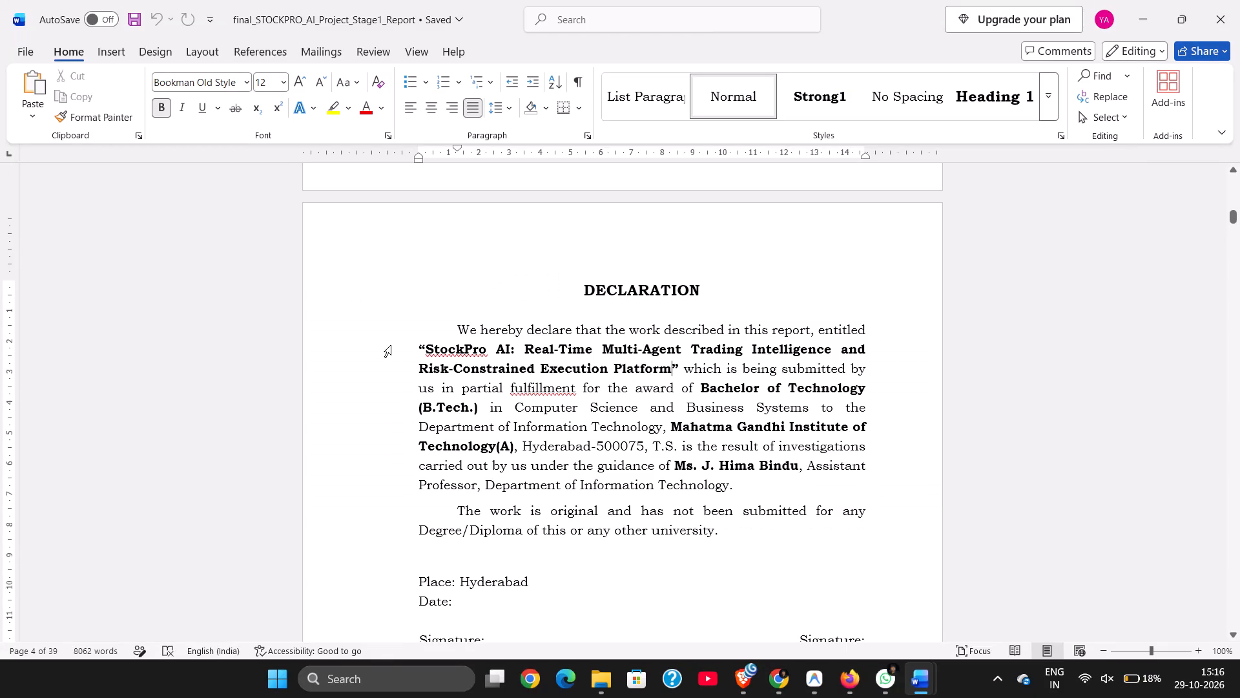
pyautogui.hotkey('alt', 'Tab')
pyautogui.hotkey('alt', 'Tab')
pyautogui.scroll(-1, 524, 460)
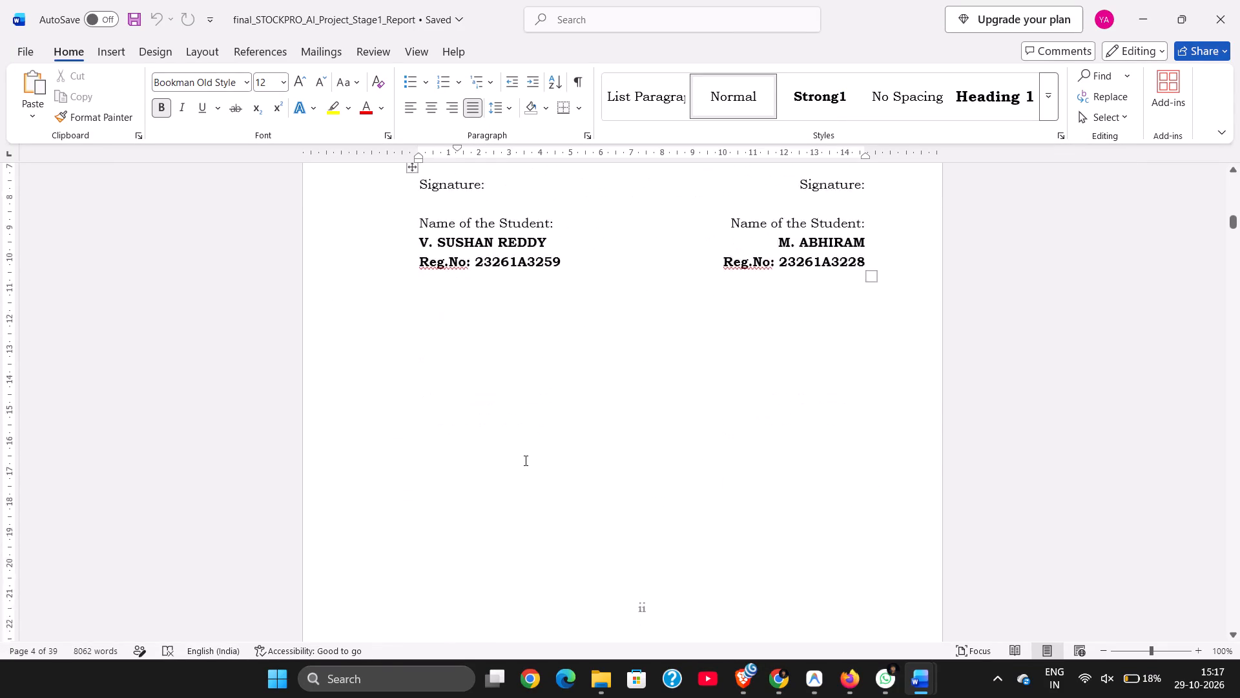
pyautogui.scroll(-1, 524, 460)
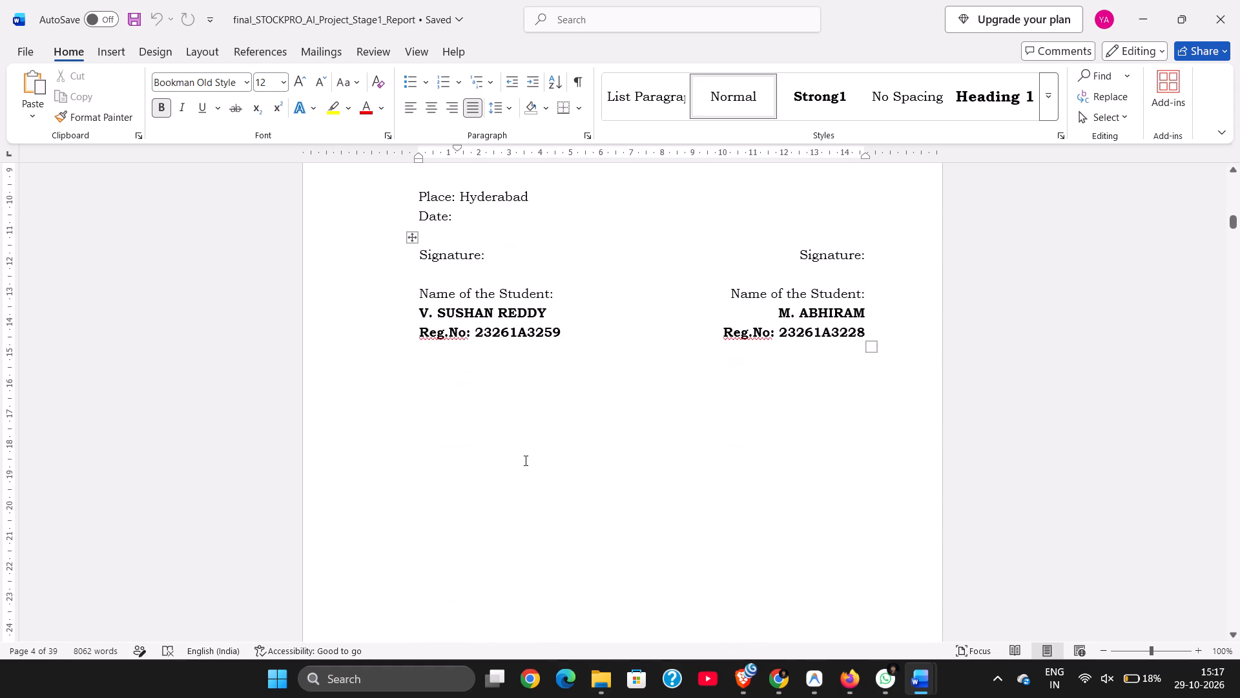
pyautogui.scroll(-1, 524, 460)
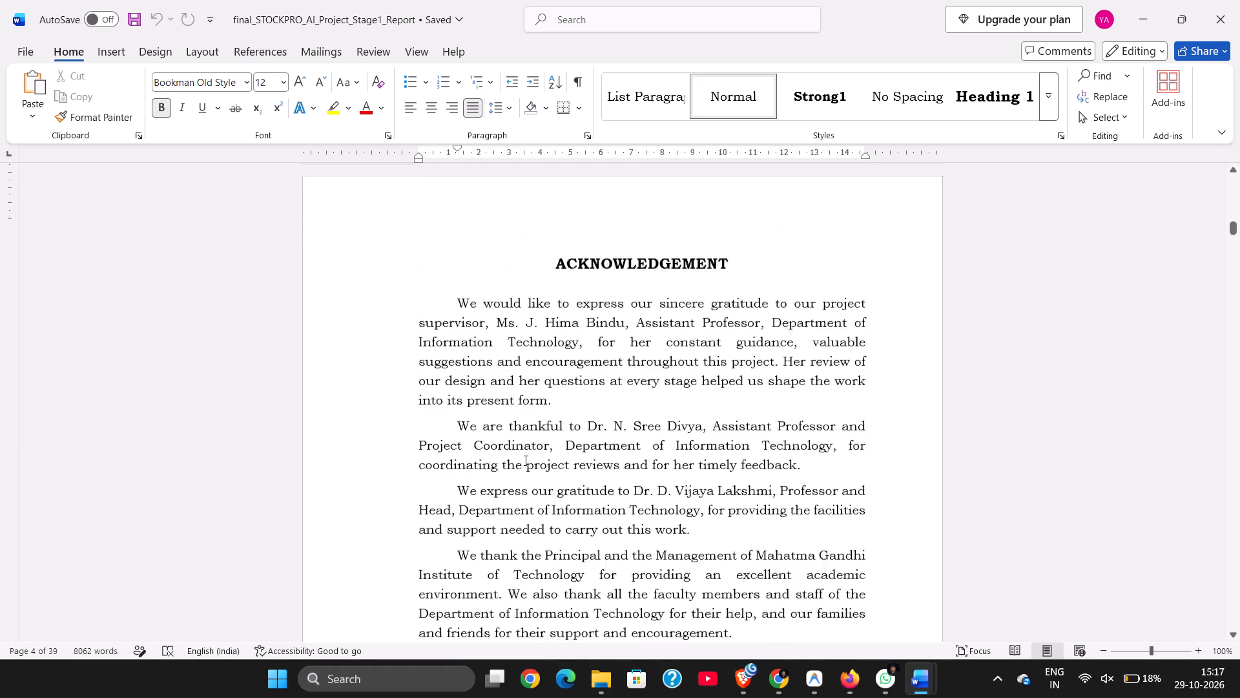
pyautogui.scroll(-2, 524, 460)
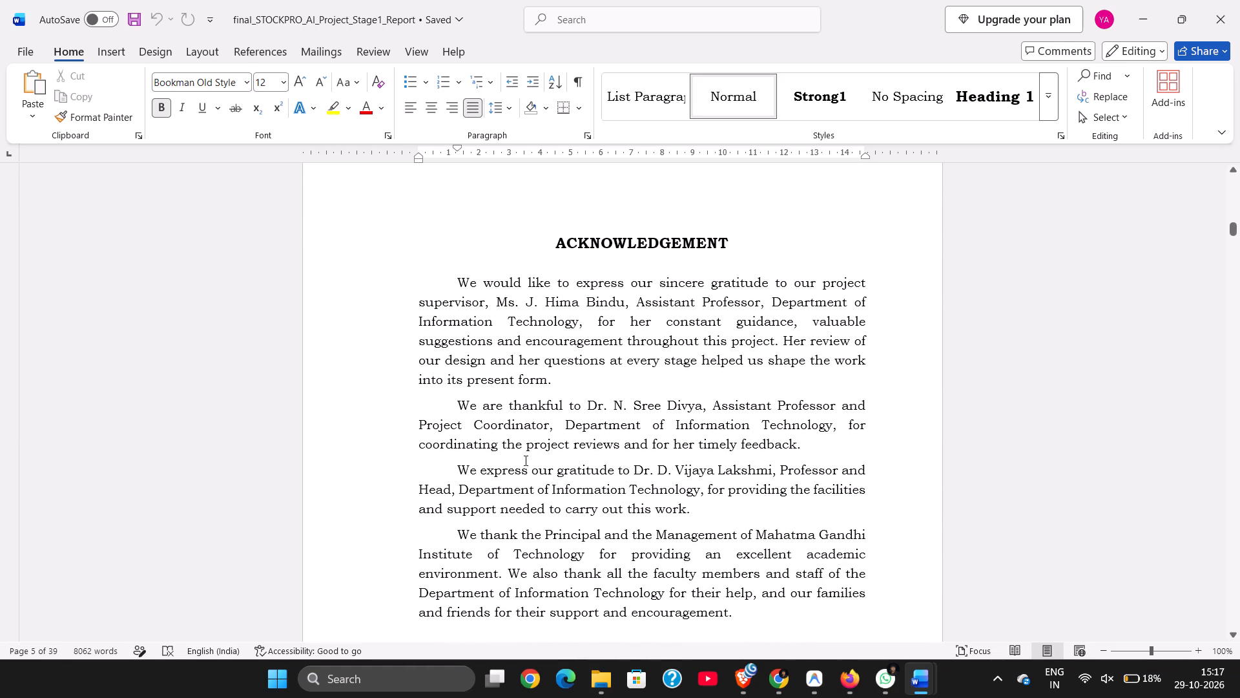
pyautogui.scroll(-1, 524, 460)
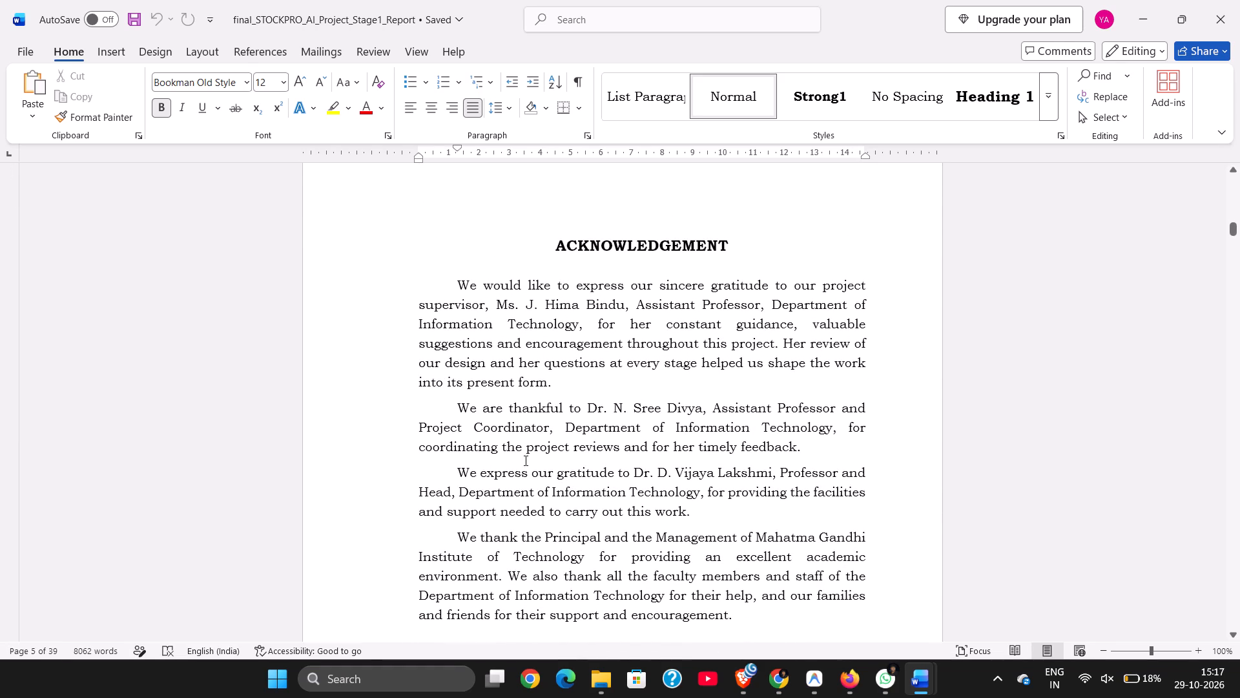
pyautogui.scroll(-2, 524, 460)
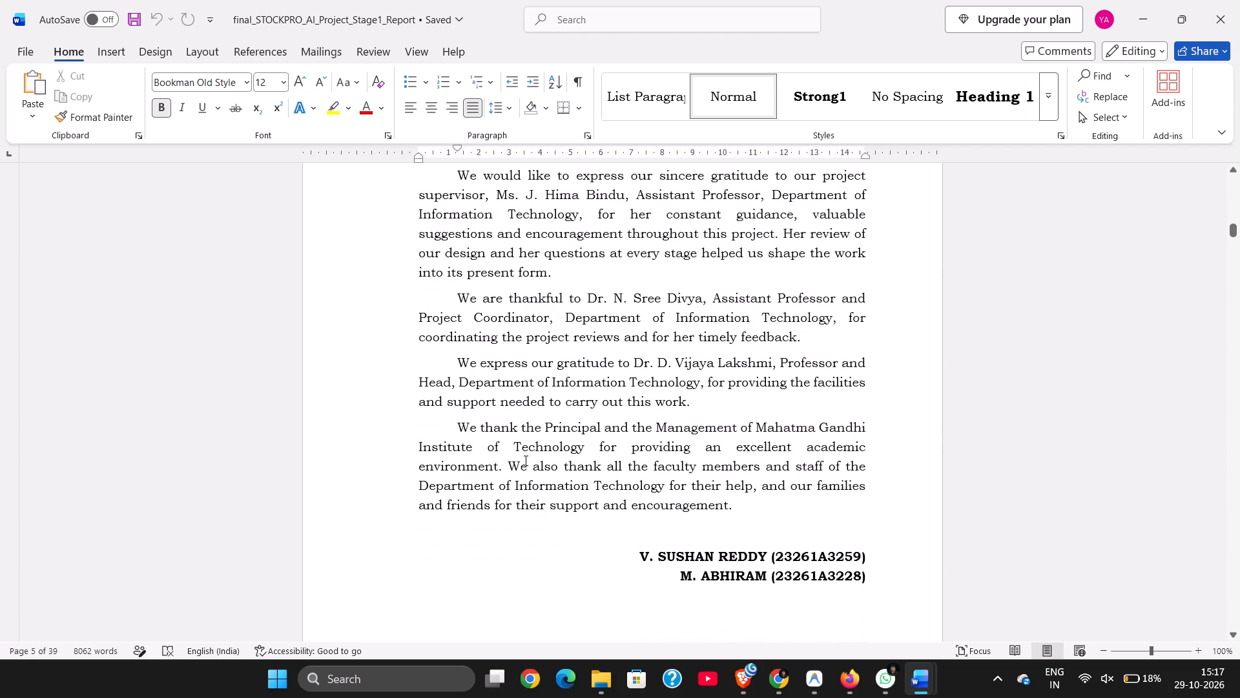
pyautogui.scroll(-2, 524, 460)
pyautogui.scroll(1, 524, 460)
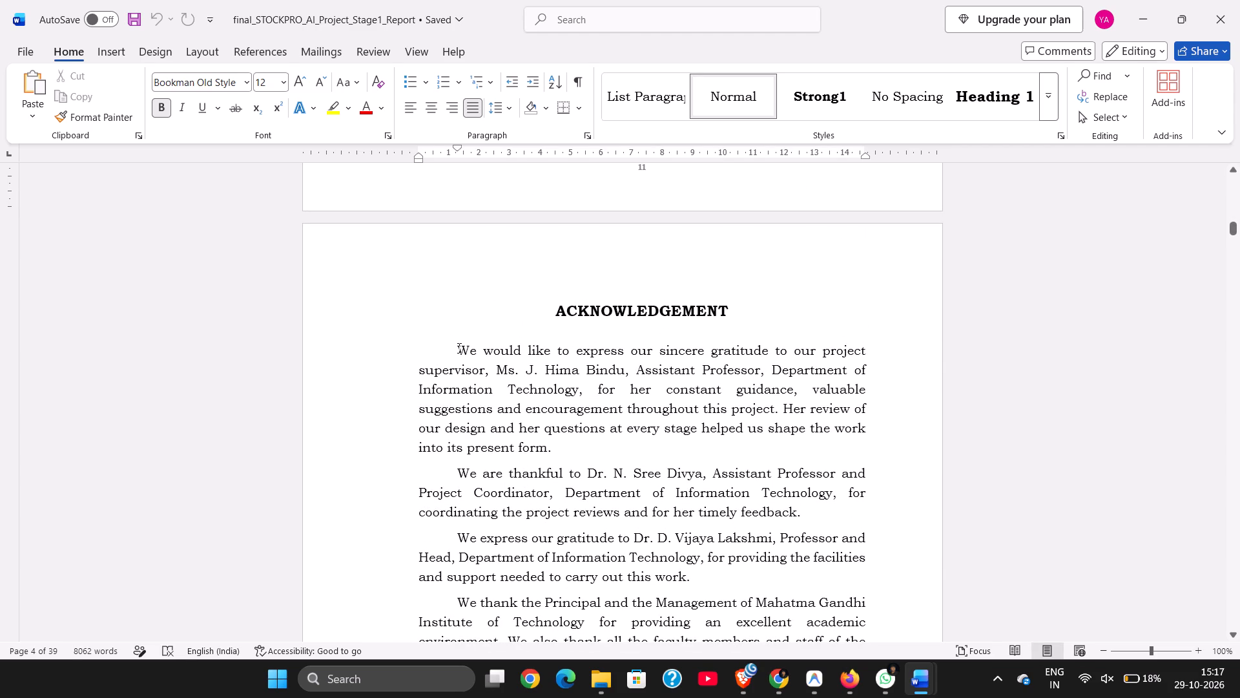
pyautogui.moveTo(457, 348); pyautogui.dragTo(572, 646)
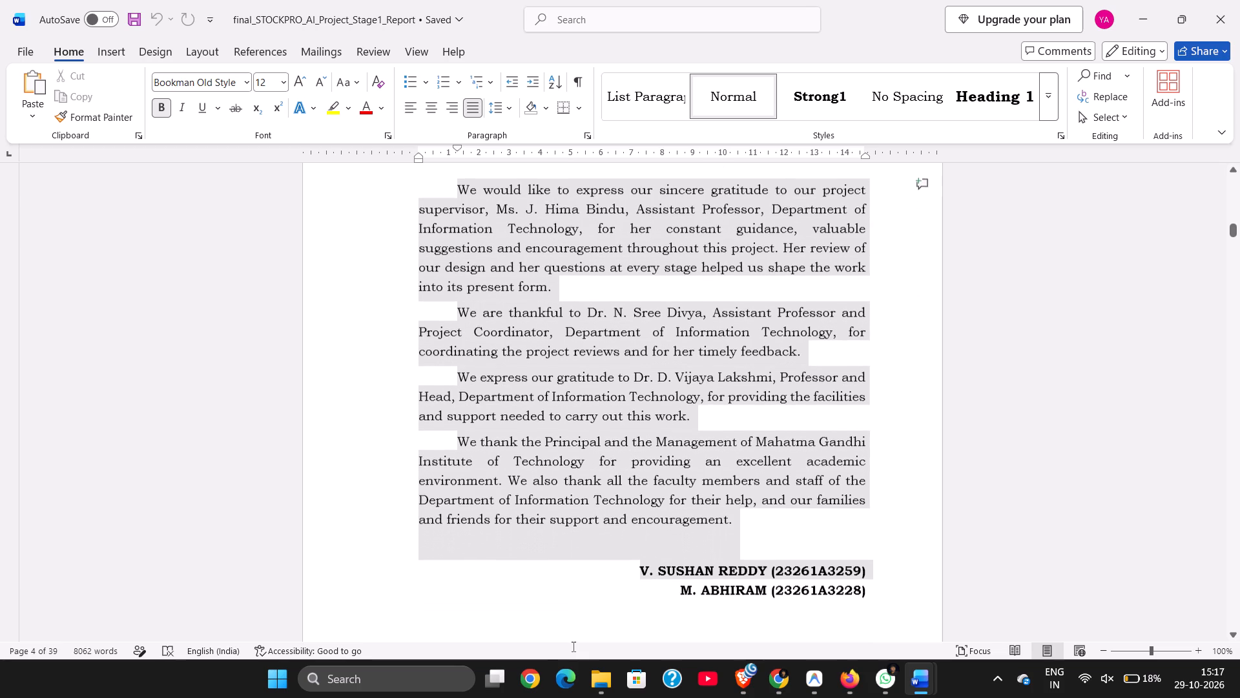
pyautogui.moveTo(572, 646); pyautogui.dragTo(730, 363)
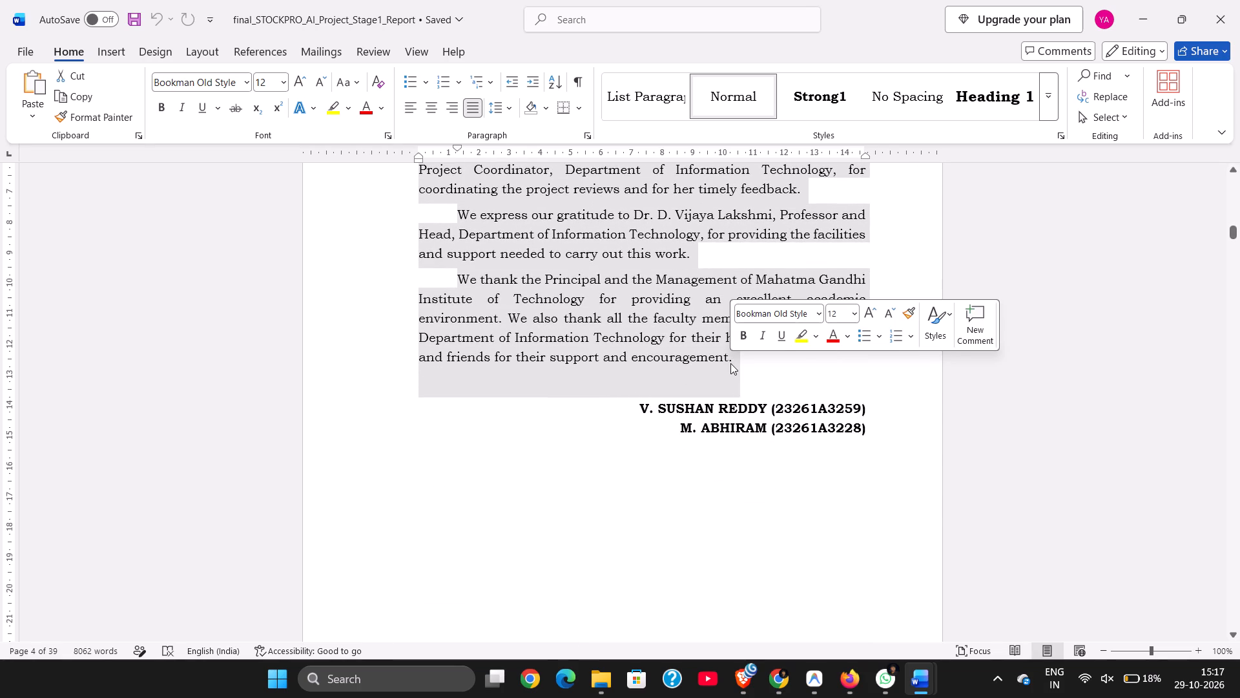
pyautogui.hotkey('ctrl', 'c')
# Replace the four Acknowledgement body paragraphs in the Secure Cloud report with the copied STOCKPRO AI paragraphs, keeping the heading and student names.
pyautogui.hotkey('alt', 'Tab')
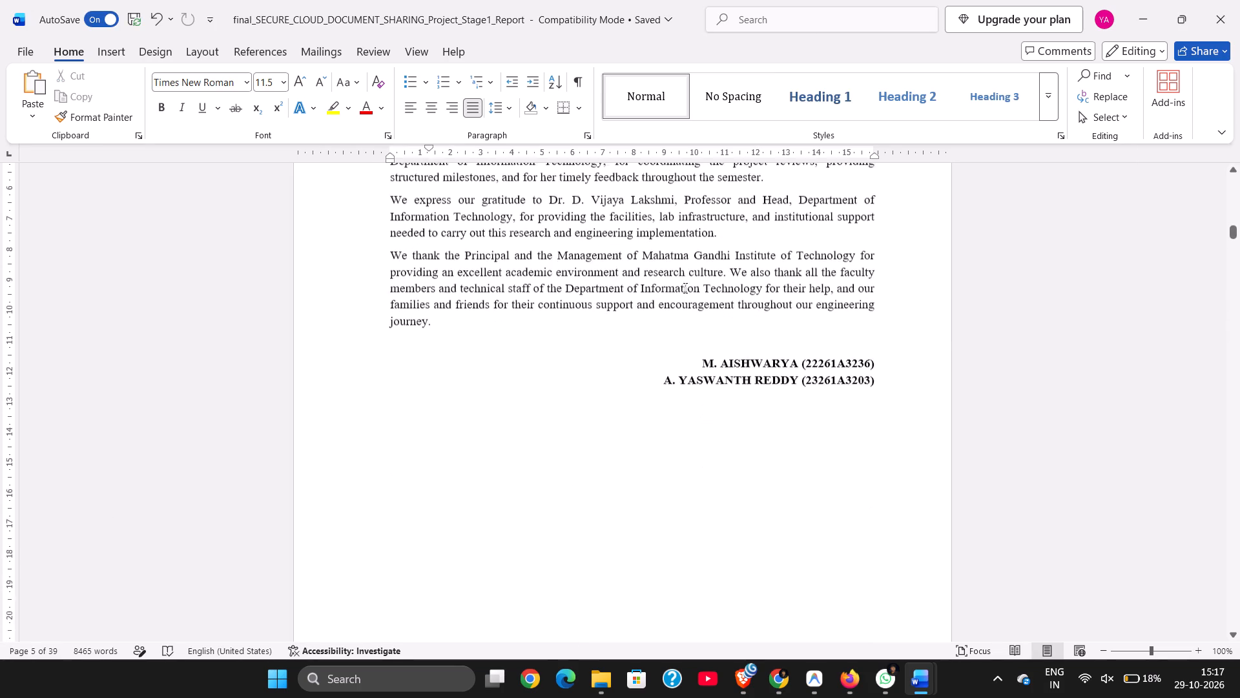
pyautogui.hotkey('alt', 'Tab')
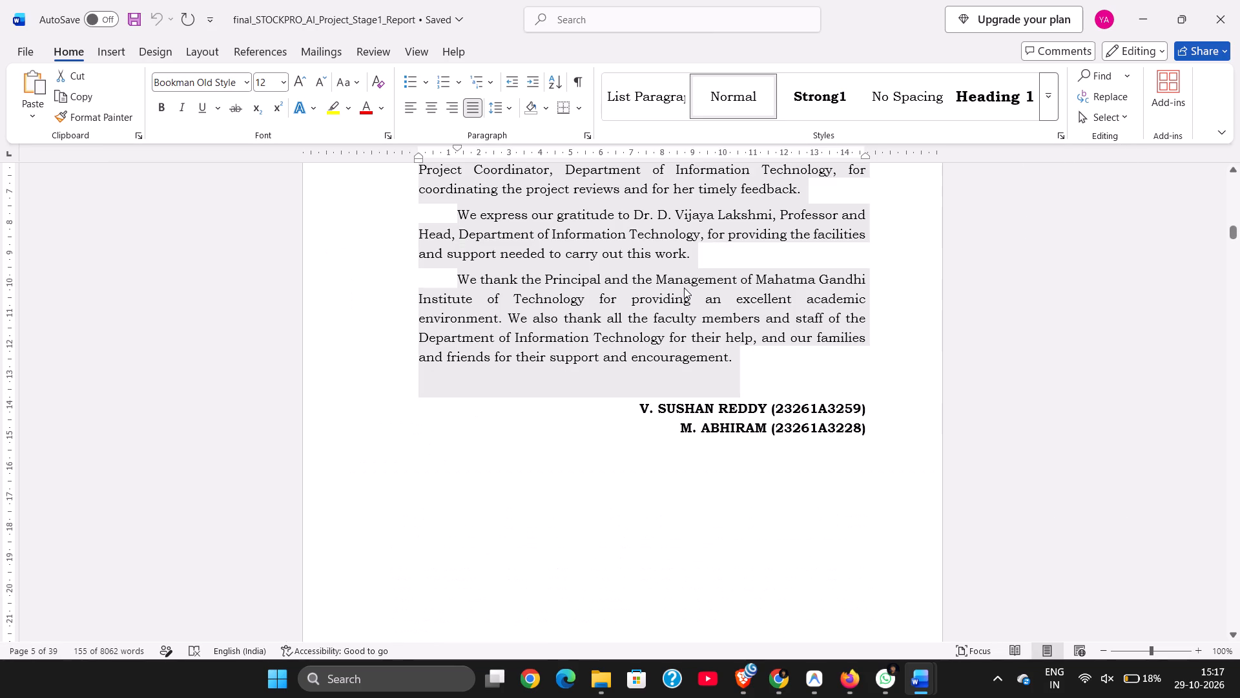
pyautogui.scroll(1, 684, 288)
pyautogui.hotkey('alt', 'Tab')
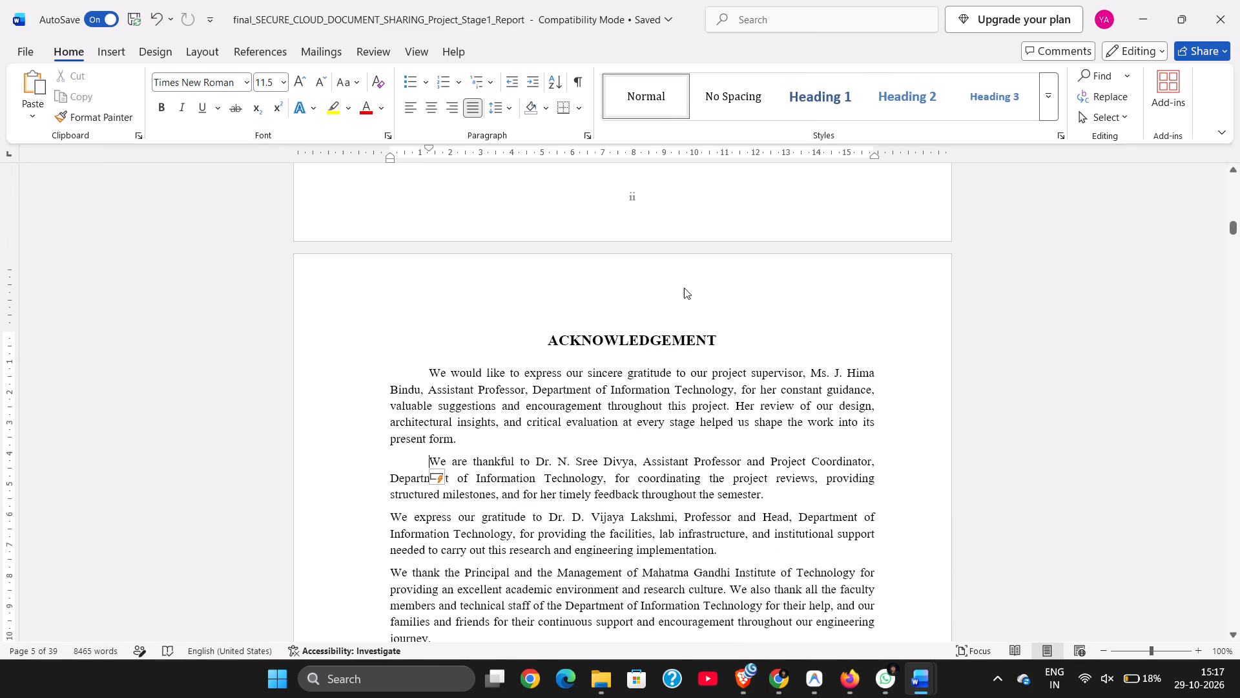
pyautogui.moveTo(428, 375); pyautogui.dragTo(527, 534)
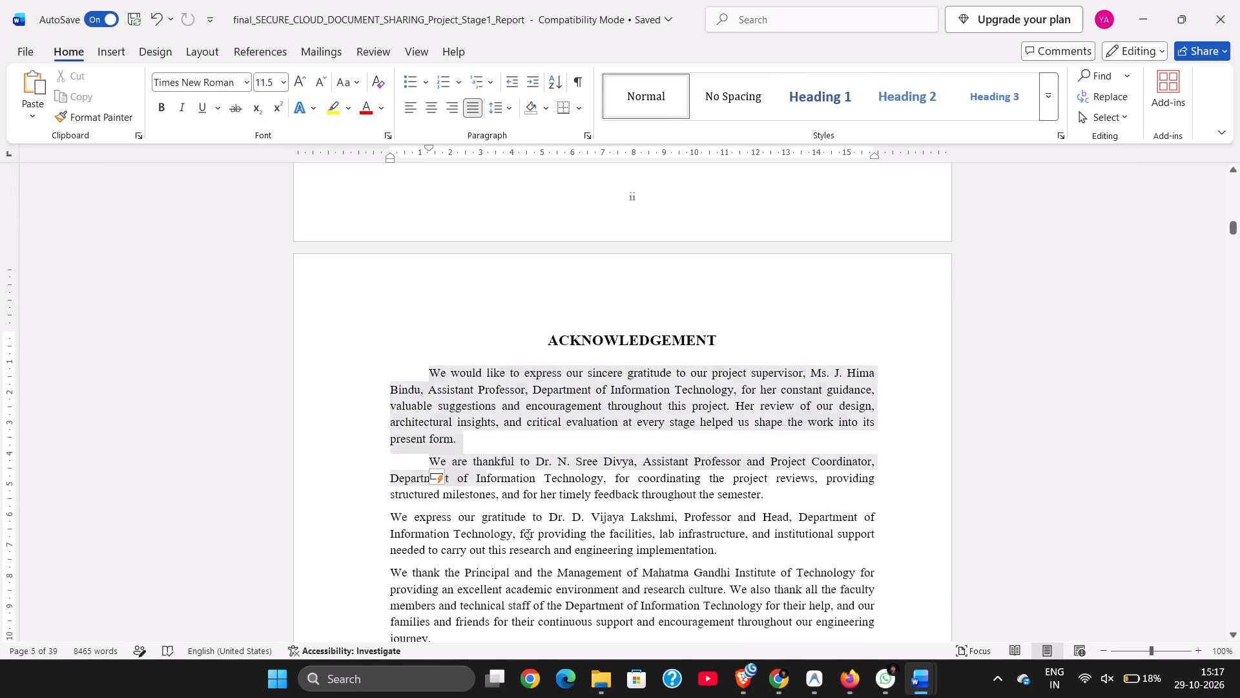
pyautogui.moveTo(527, 534); pyautogui.dragTo(579, 631)
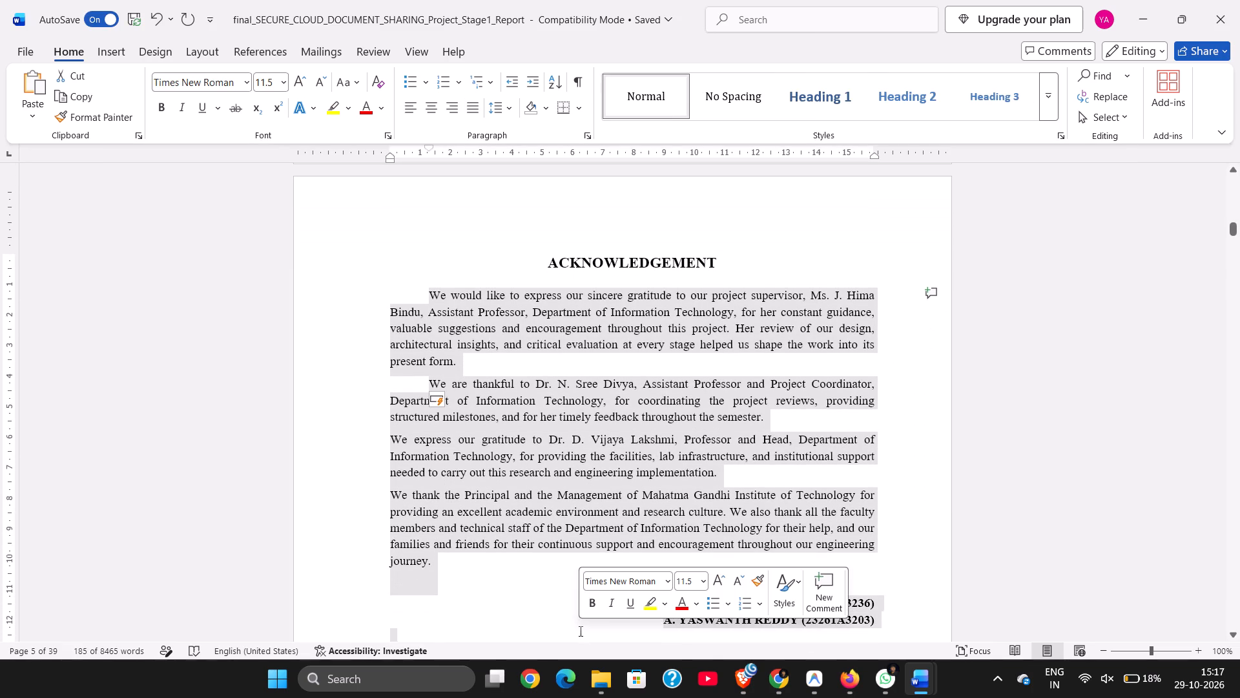
pyautogui.click(489, 568)
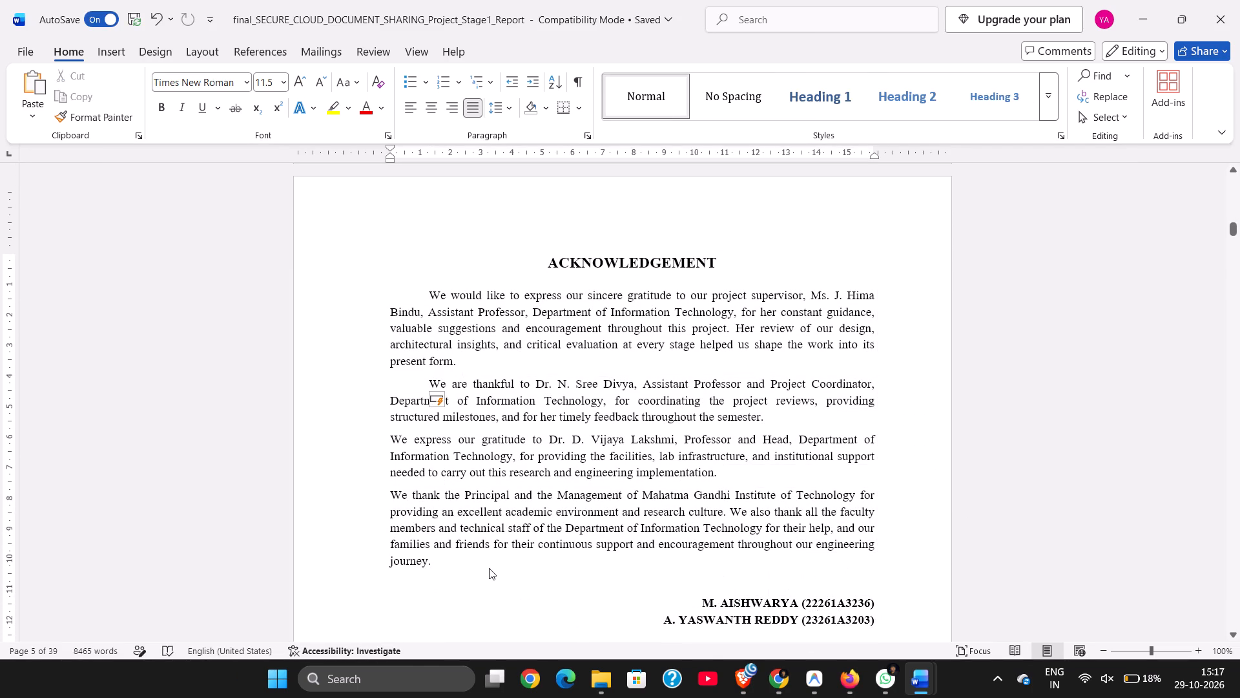
pyautogui.moveTo(489, 568); pyautogui.dragTo(370, 301)
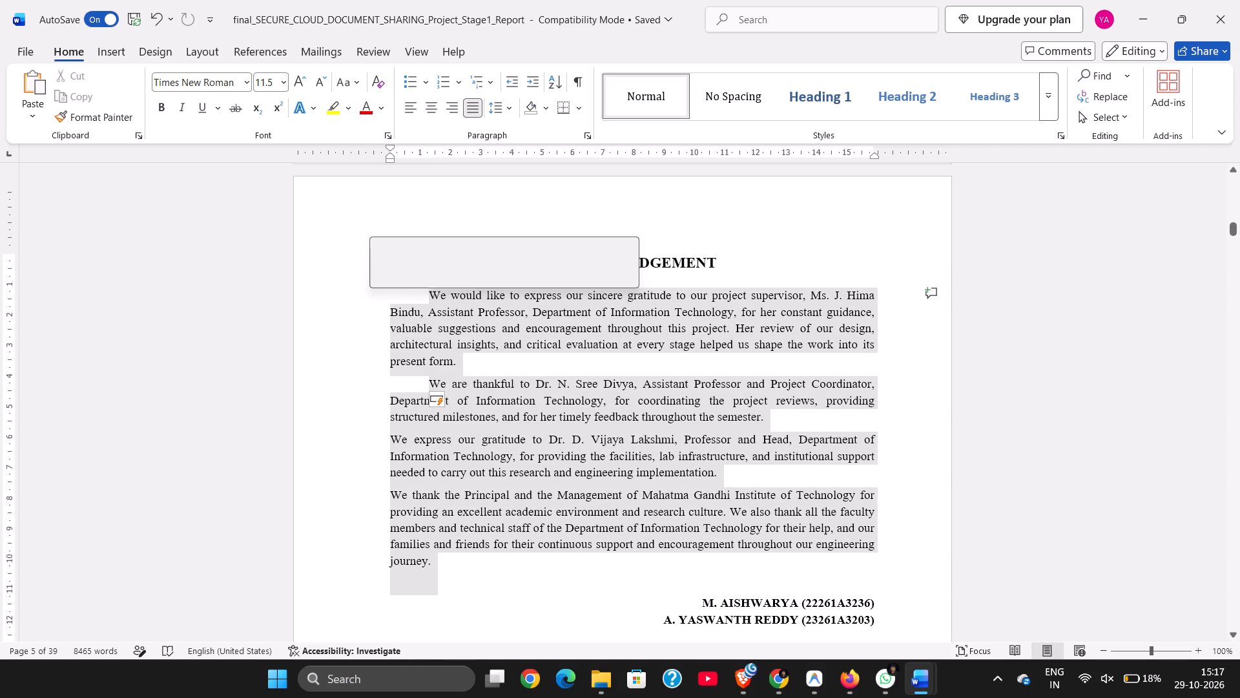
pyautogui.press('BackSpace')
pyautogui.hotkey('ctrl', 'v')
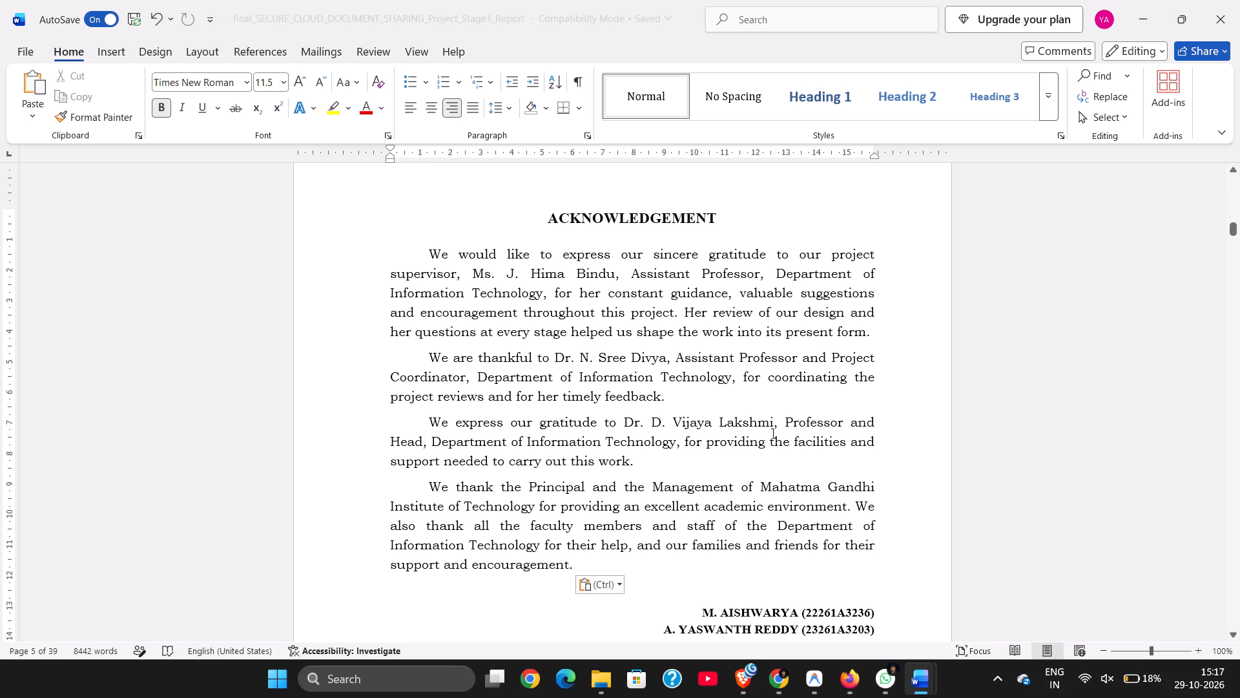
# Review the layout of the Acknowledgement and Abstract pages in the Secure Cloud report.
pyautogui.scroll(-2, 773, 458)
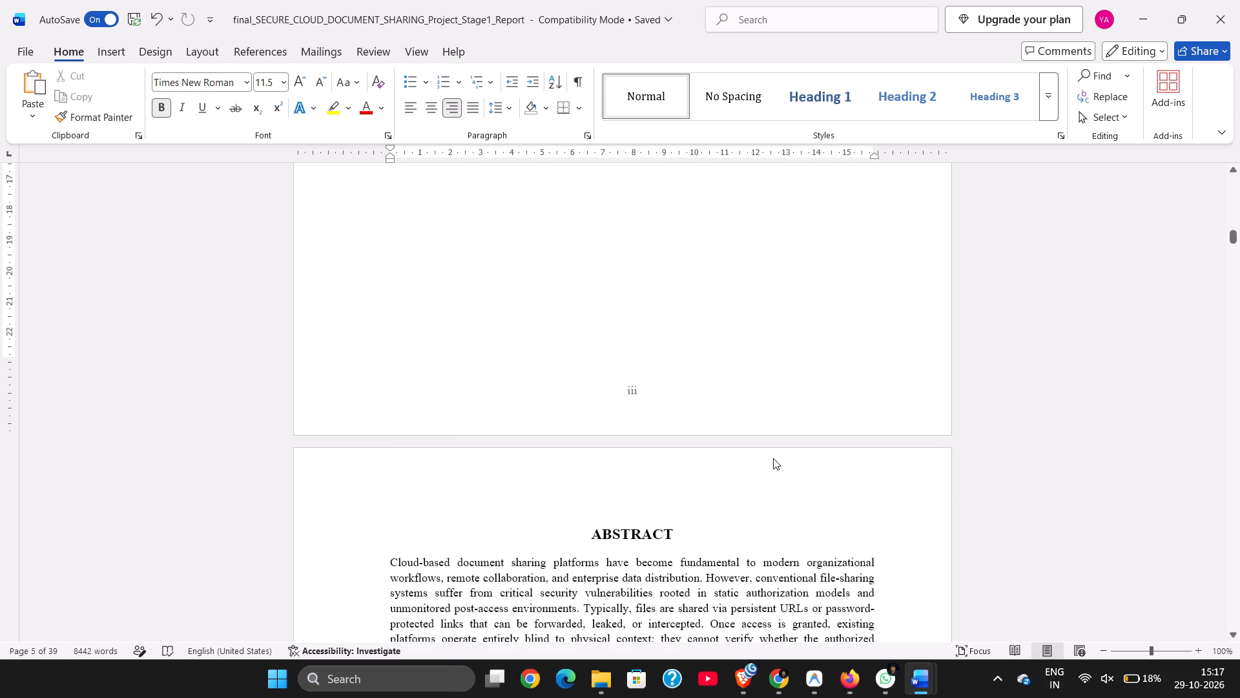
pyautogui.scroll(-4, 773, 458)
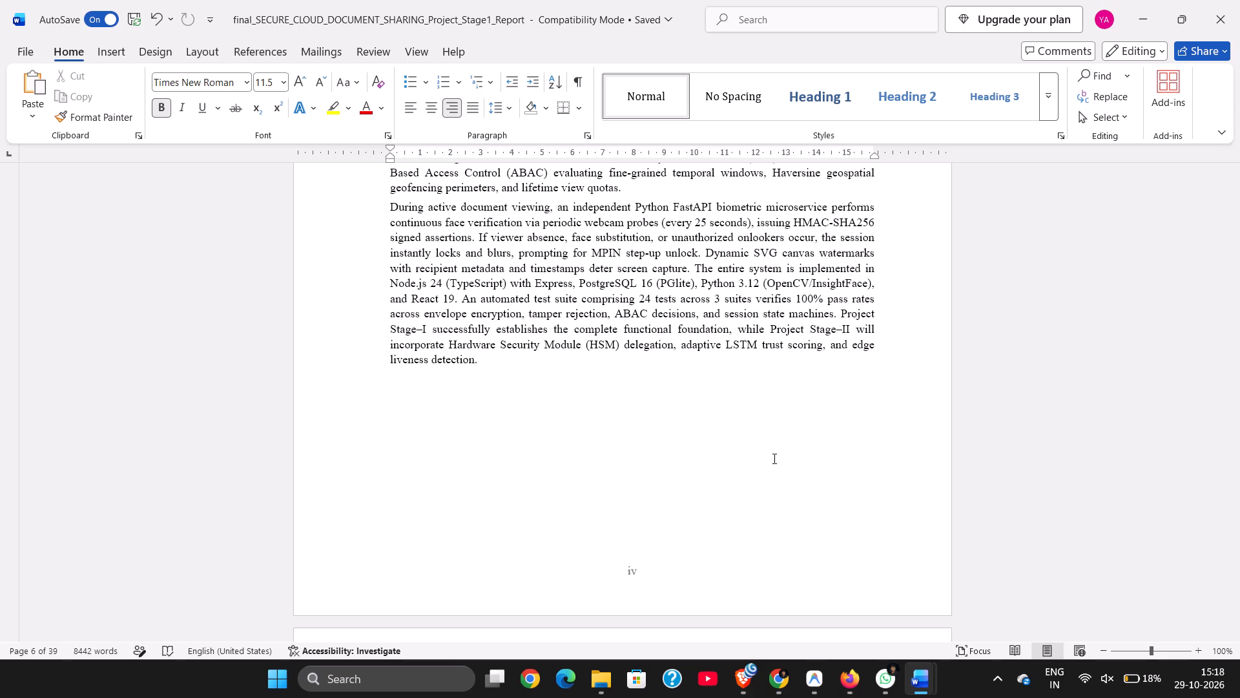
pyautogui.scroll(2, 773, 458)
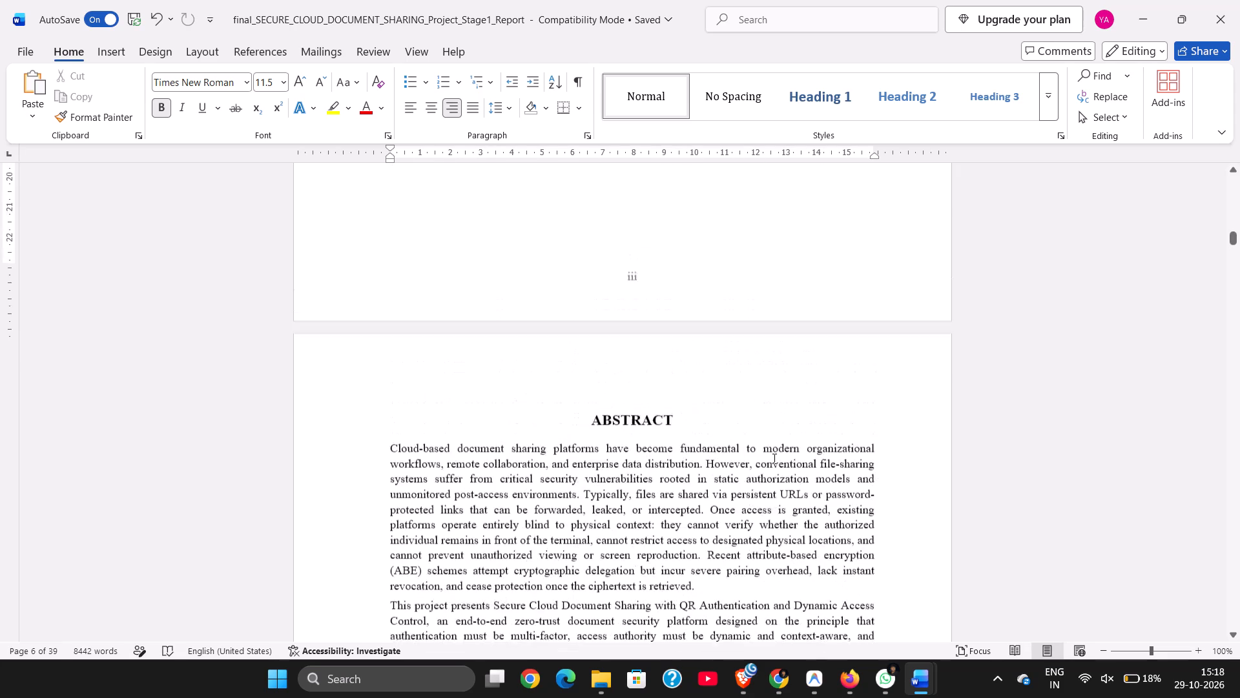
pyautogui.scroll(2, 773, 458)
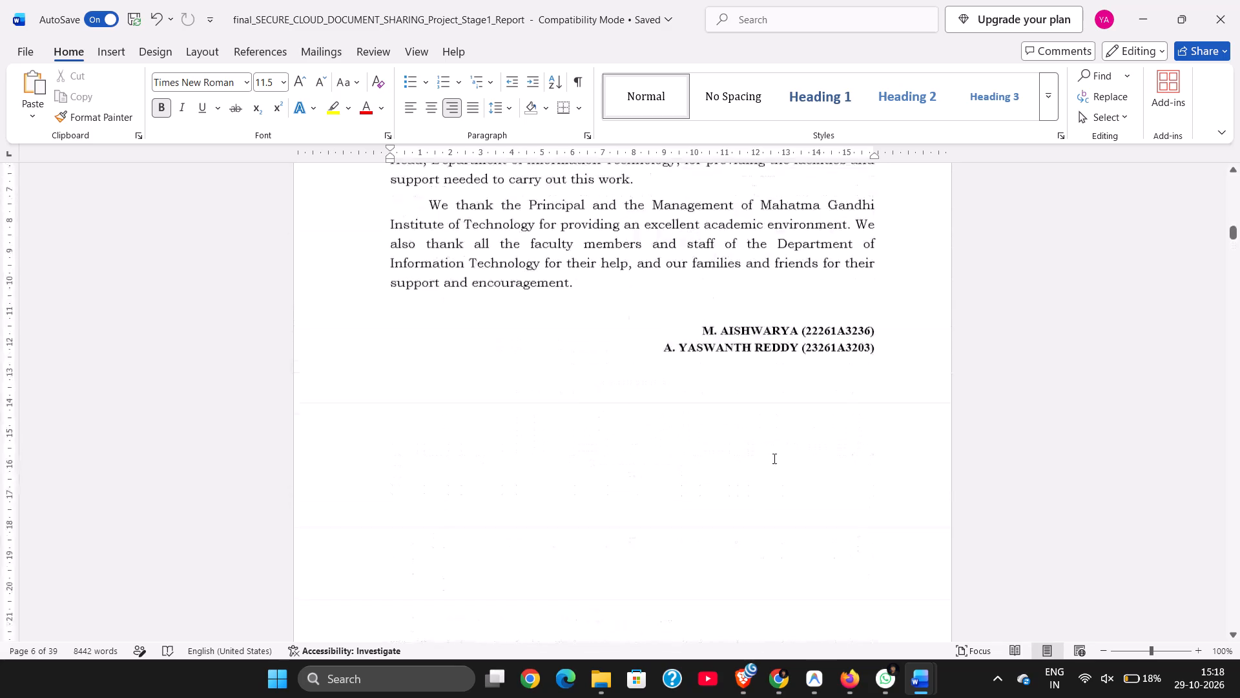
pyautogui.scroll(1, 773, 458)
pyautogui.scroll(-1, 773, 458)
pyautogui.scroll(3, 773, 458)
pyautogui.scroll(-4, 773, 458)
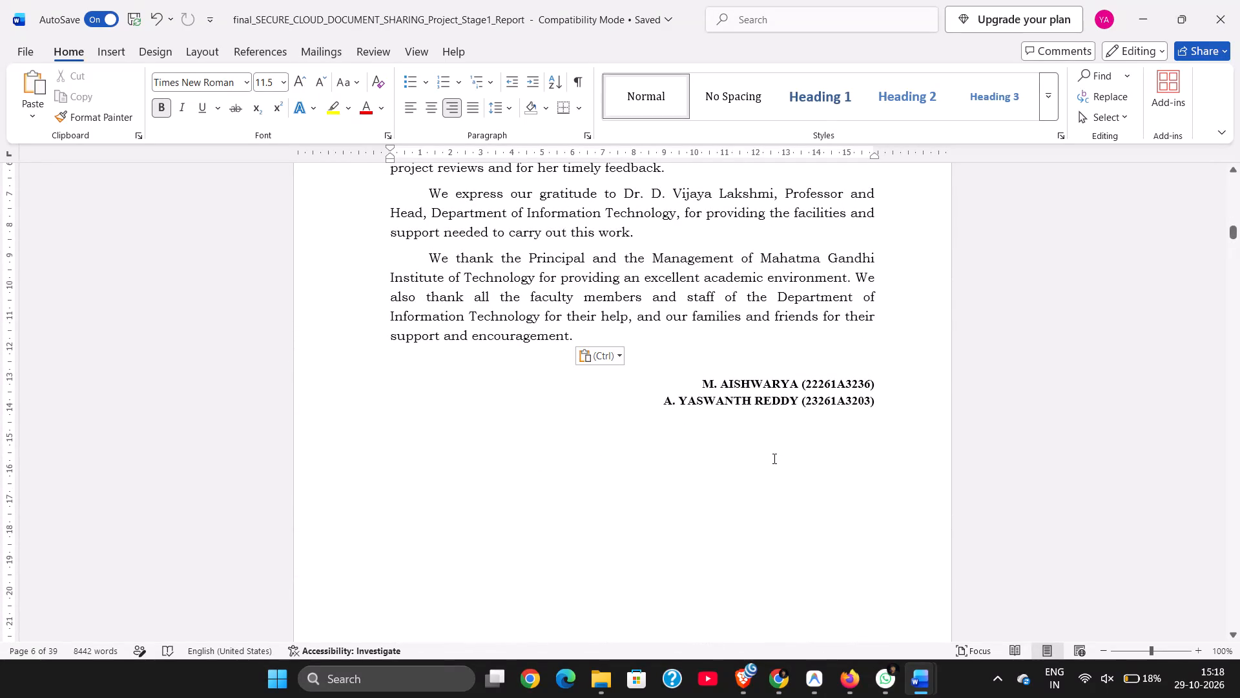
pyautogui.scroll(4, 771, 450)
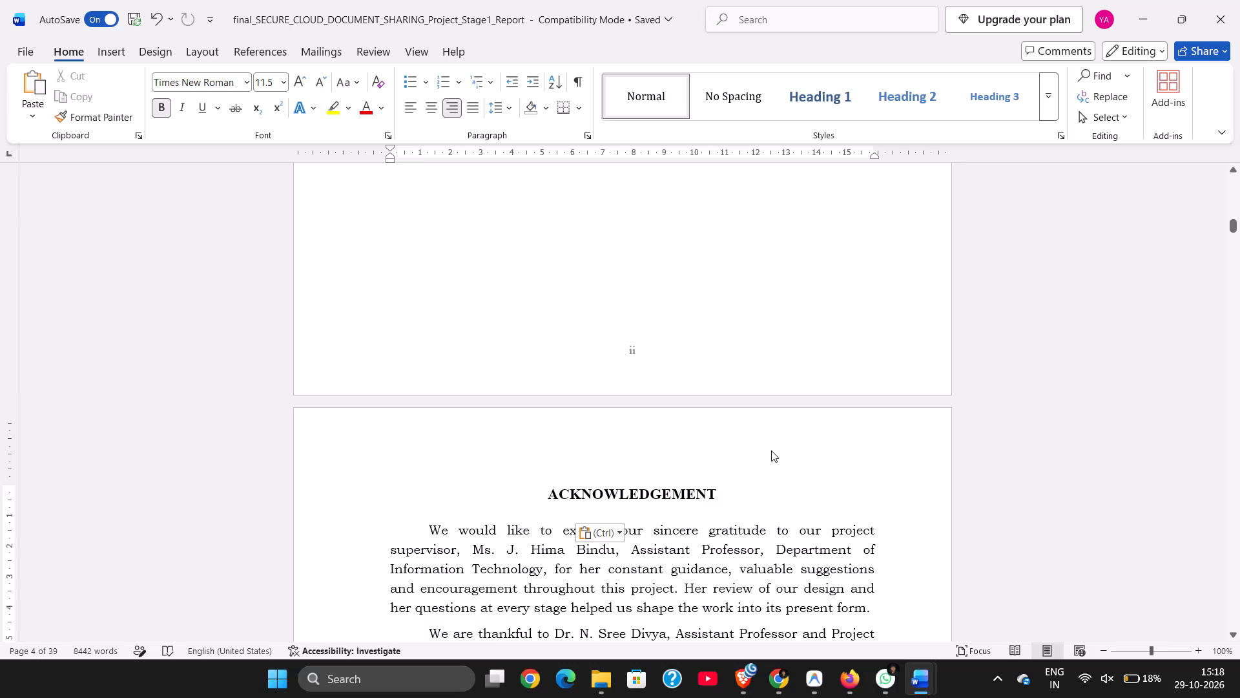
pyautogui.scroll(-2, 771, 450)
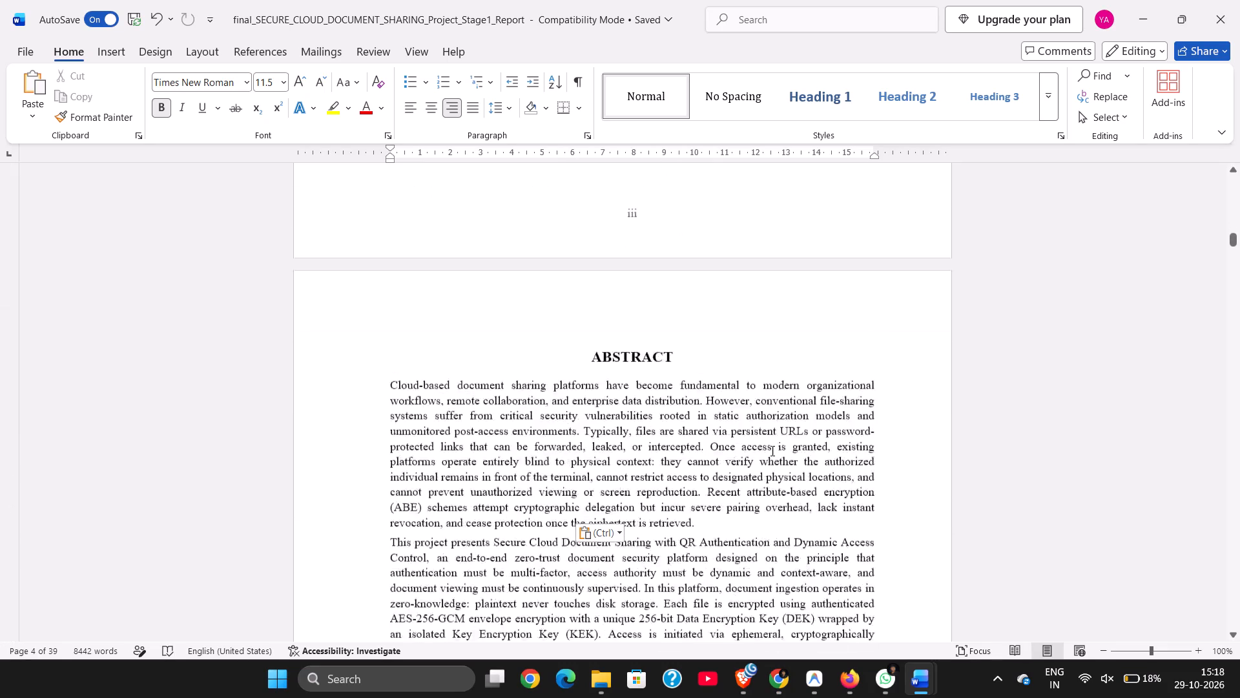
pyautogui.scroll(-2, 771, 450)
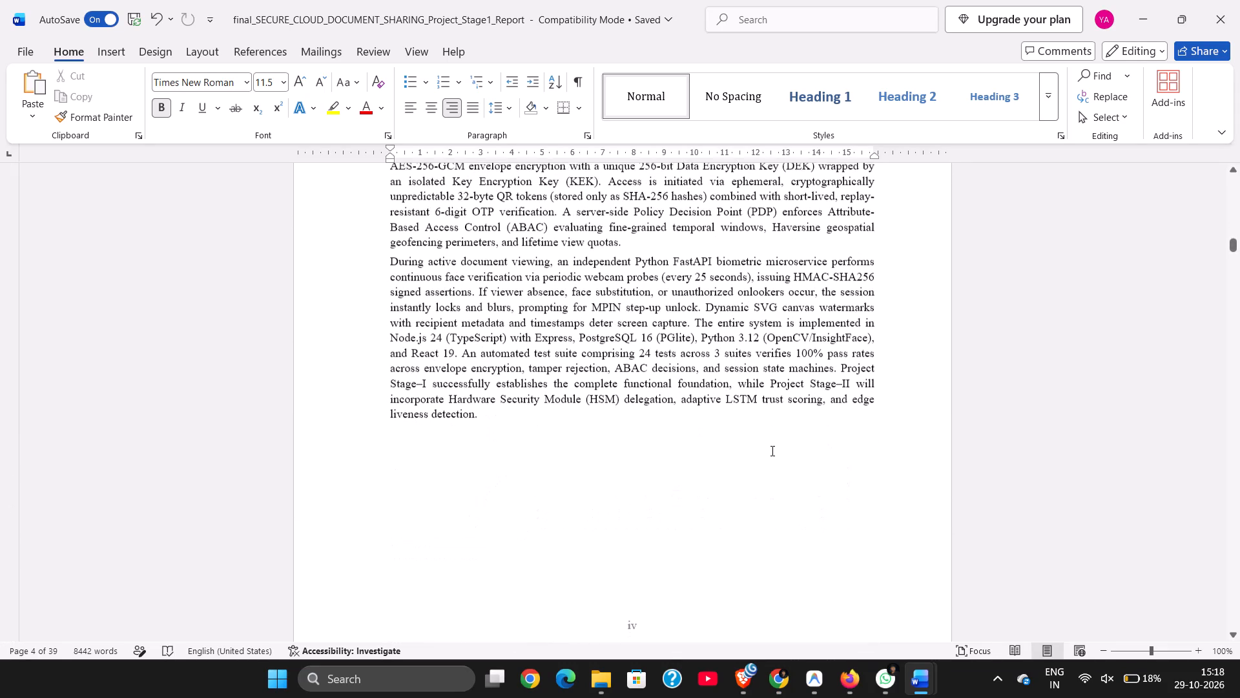
pyautogui.scroll(1, 771, 450)
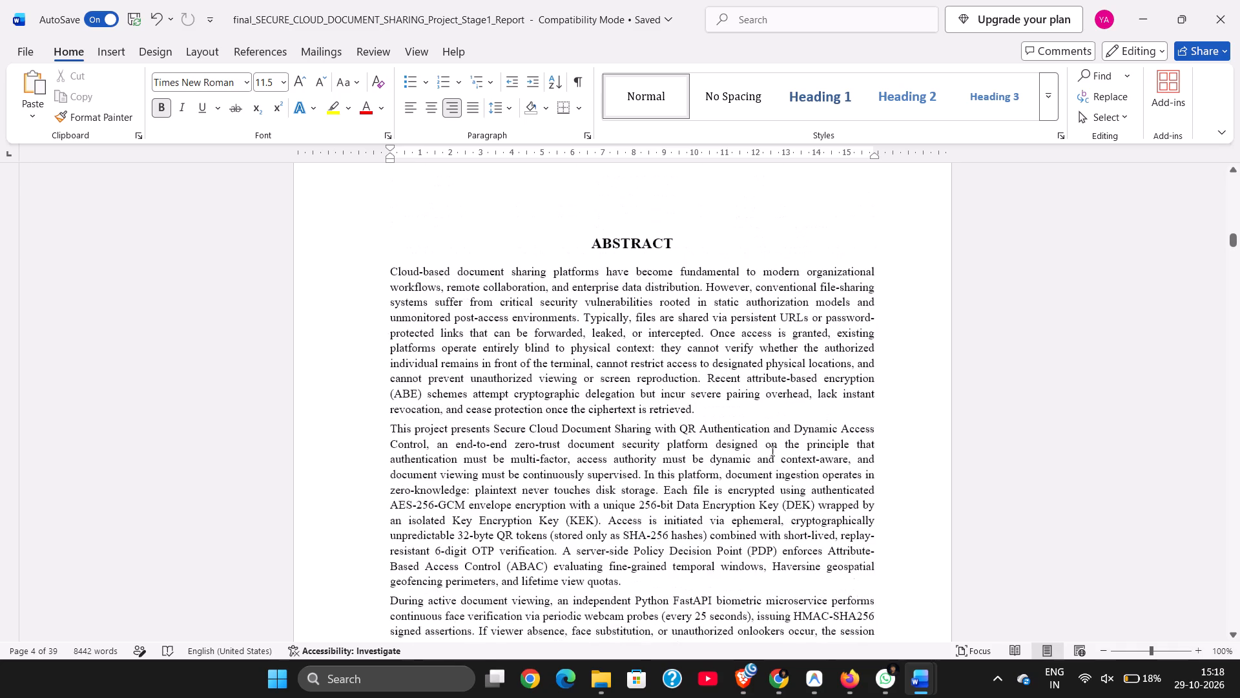
pyautogui.scroll(1, 771, 450)
pyautogui.scroll(3, 491, 238)
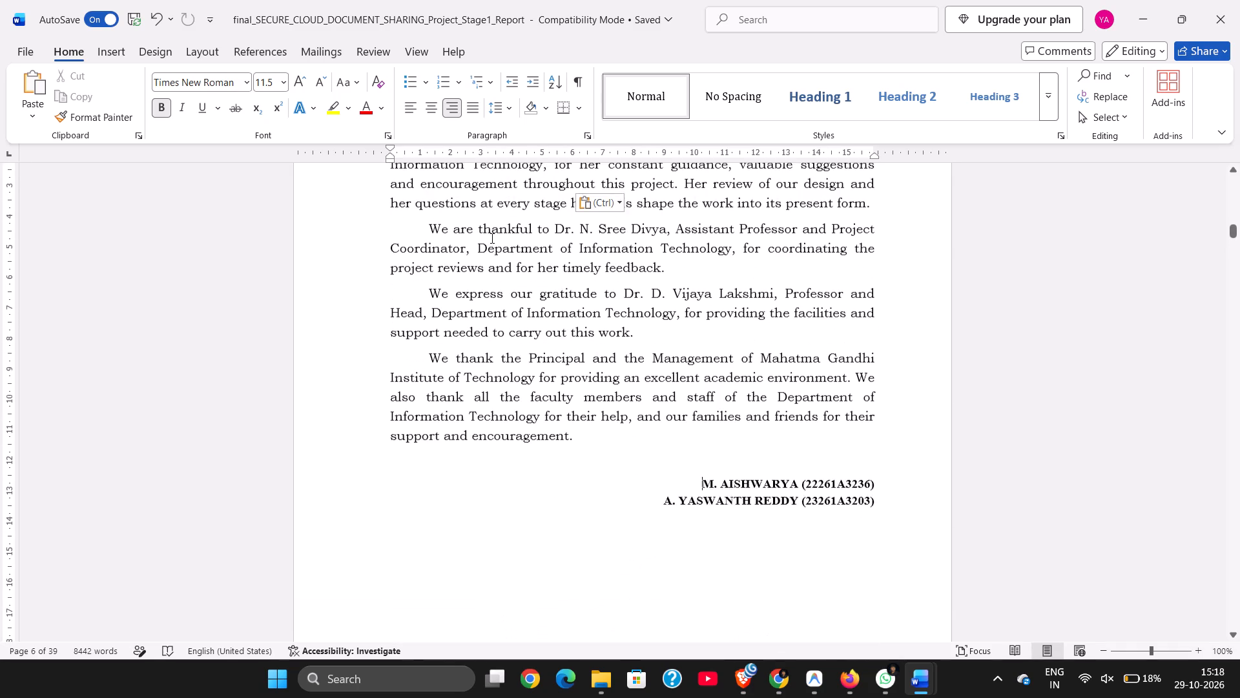
# Check the font and size of the pasted Acknowledgement text and of the first Abstract paragraph in the STOCKPRO AI report.
pyautogui.click(491, 238)
pyautogui.scroll(-2, 491, 238)
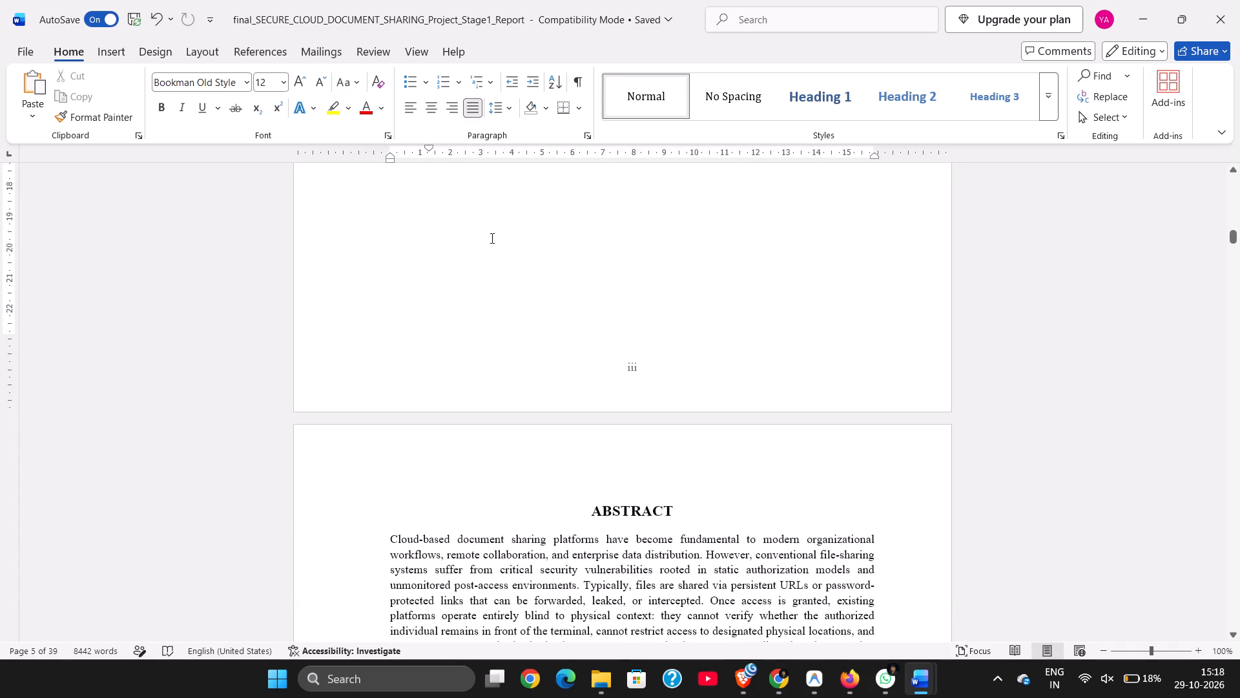
pyautogui.hotkey('alt', 'Tab')
pyautogui.scroll(-3, 491, 238)
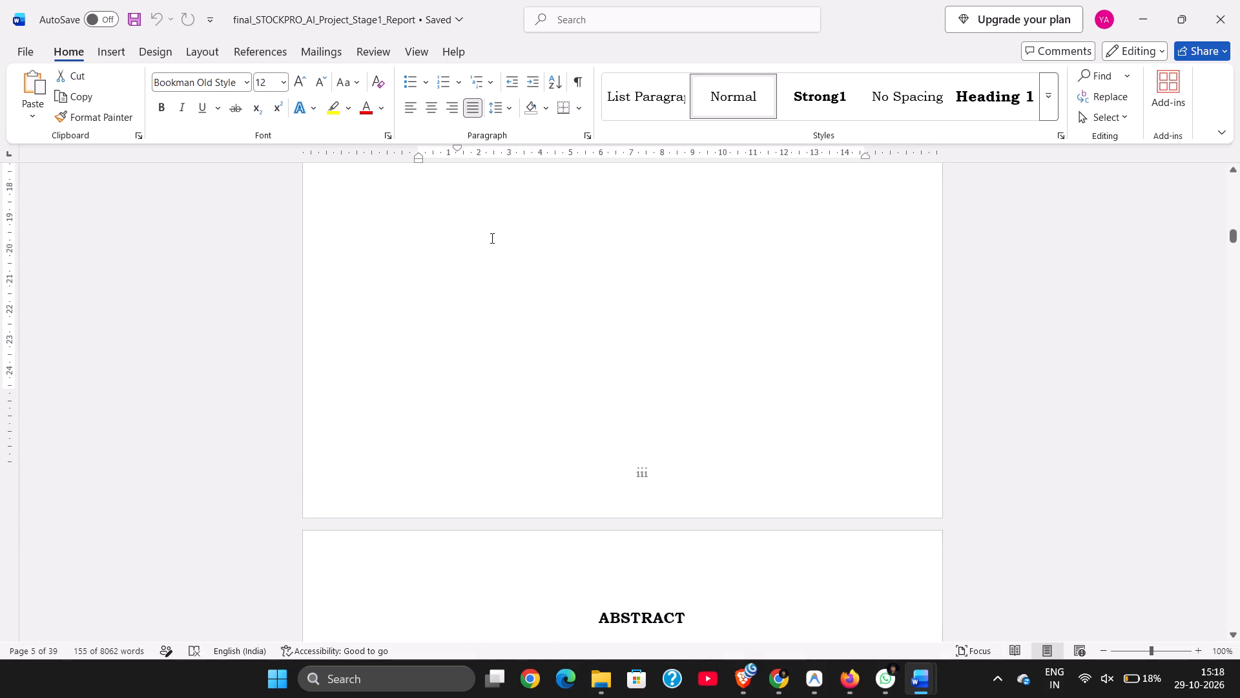
pyautogui.scroll(-2, 491, 238)
pyautogui.scroll(3, 491, 238)
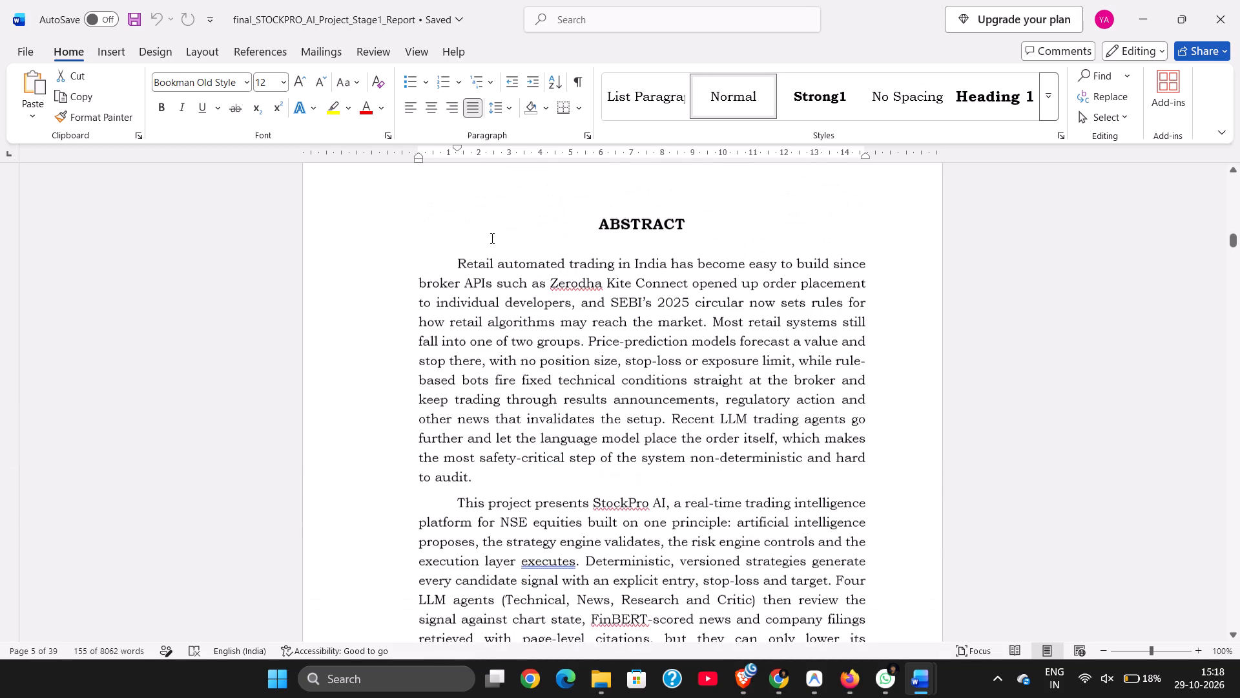
pyautogui.click(448, 288)
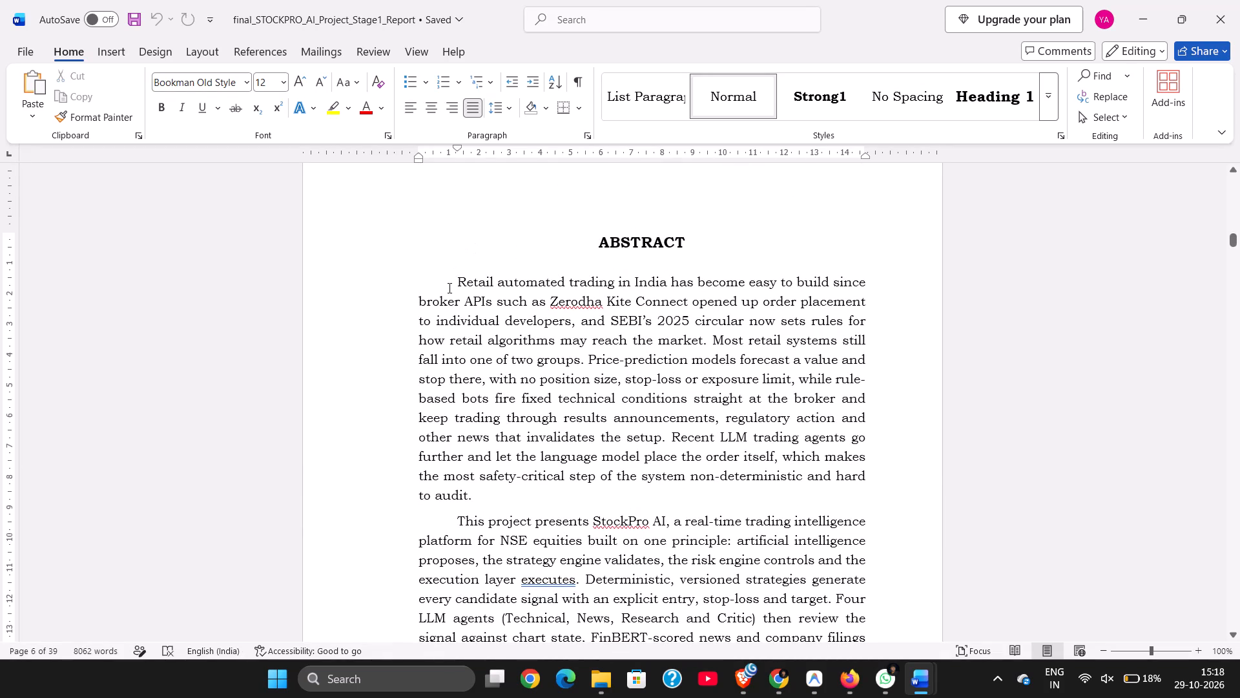
# Switch to the Secure Cloud report and set the three Abstract body paragraphs to the Bookman Old Style font, leaving out the heading.
pyautogui.hotkey('alt', 'Tab')
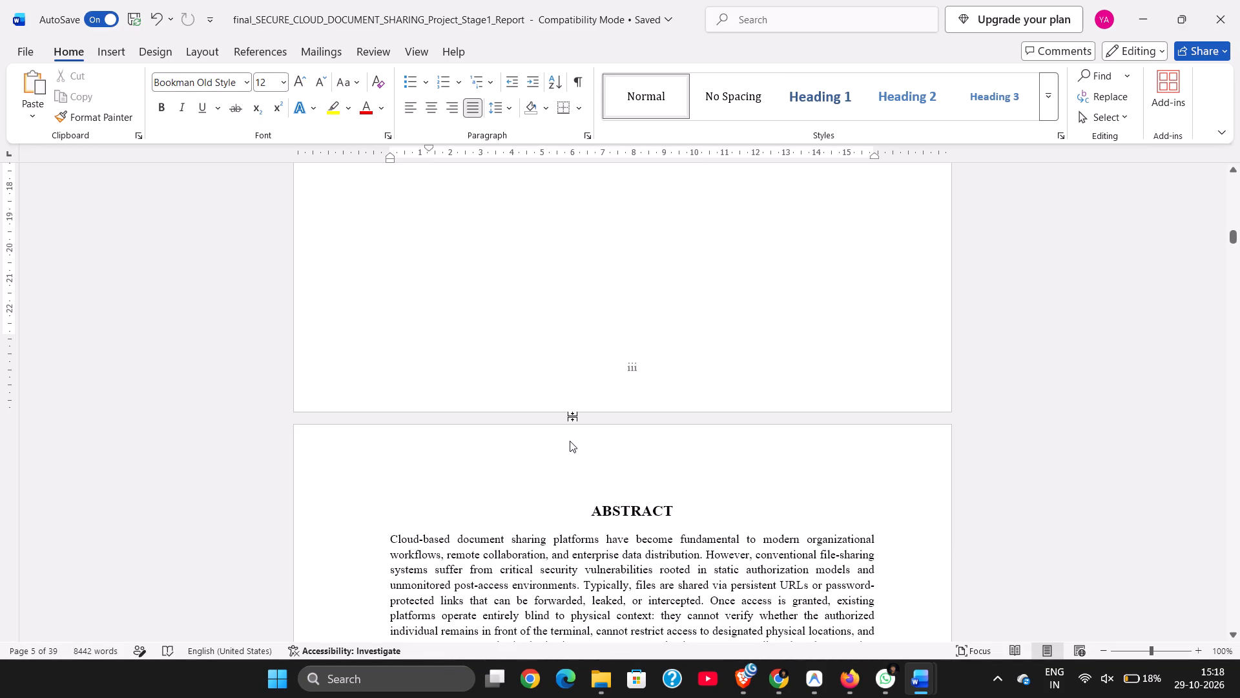
pyautogui.scroll(-1, 570, 441)
pyautogui.moveTo(387, 232); pyautogui.dragTo(601, 531)
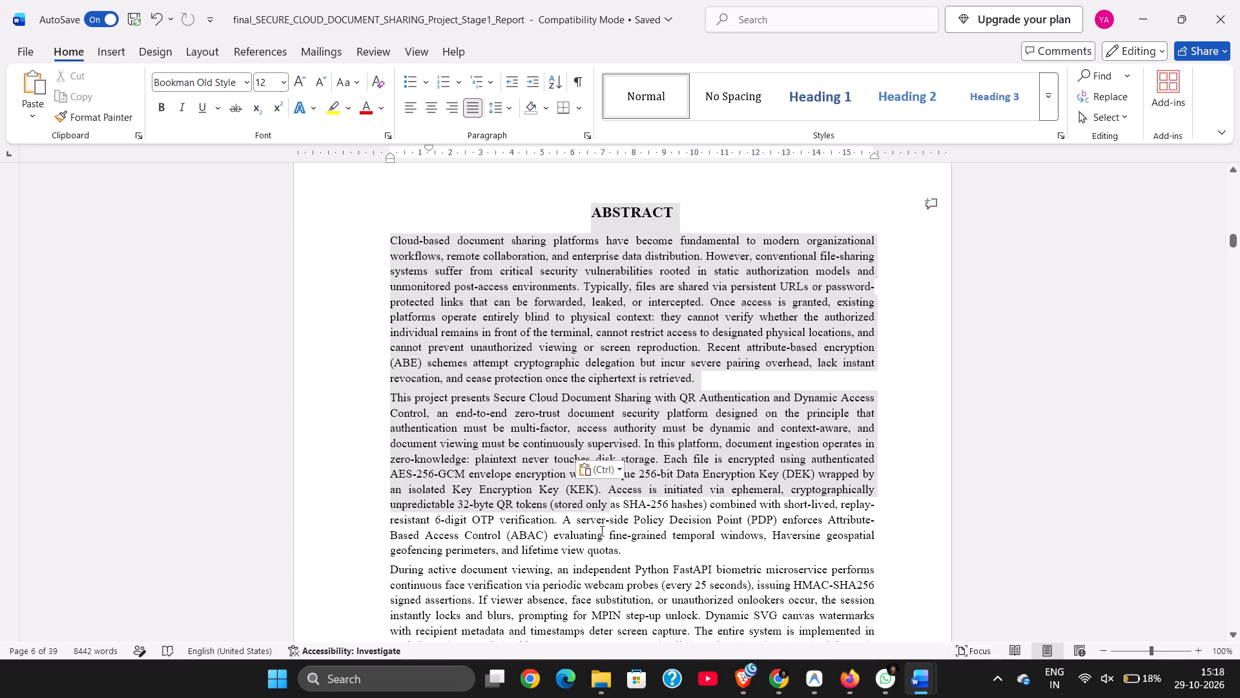
pyautogui.moveTo(601, 531); pyautogui.dragTo(537, 246)
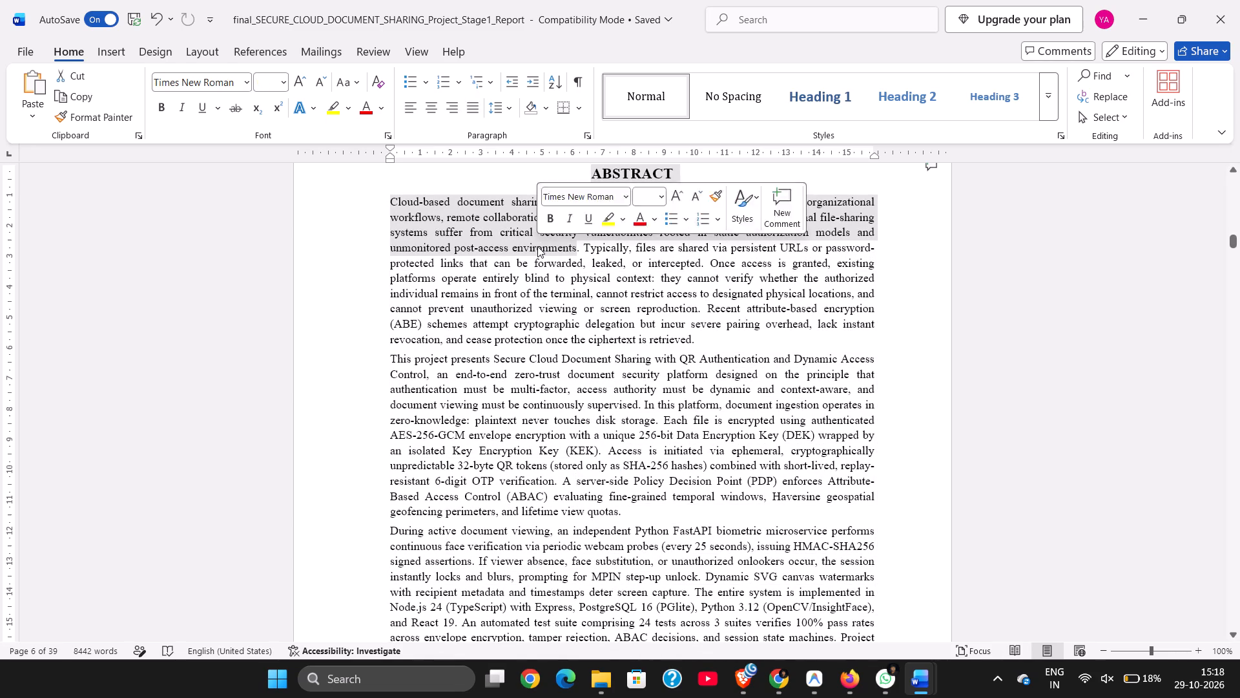
pyautogui.click(537, 246)
pyautogui.moveTo(392, 198); pyautogui.dragTo(533, 367)
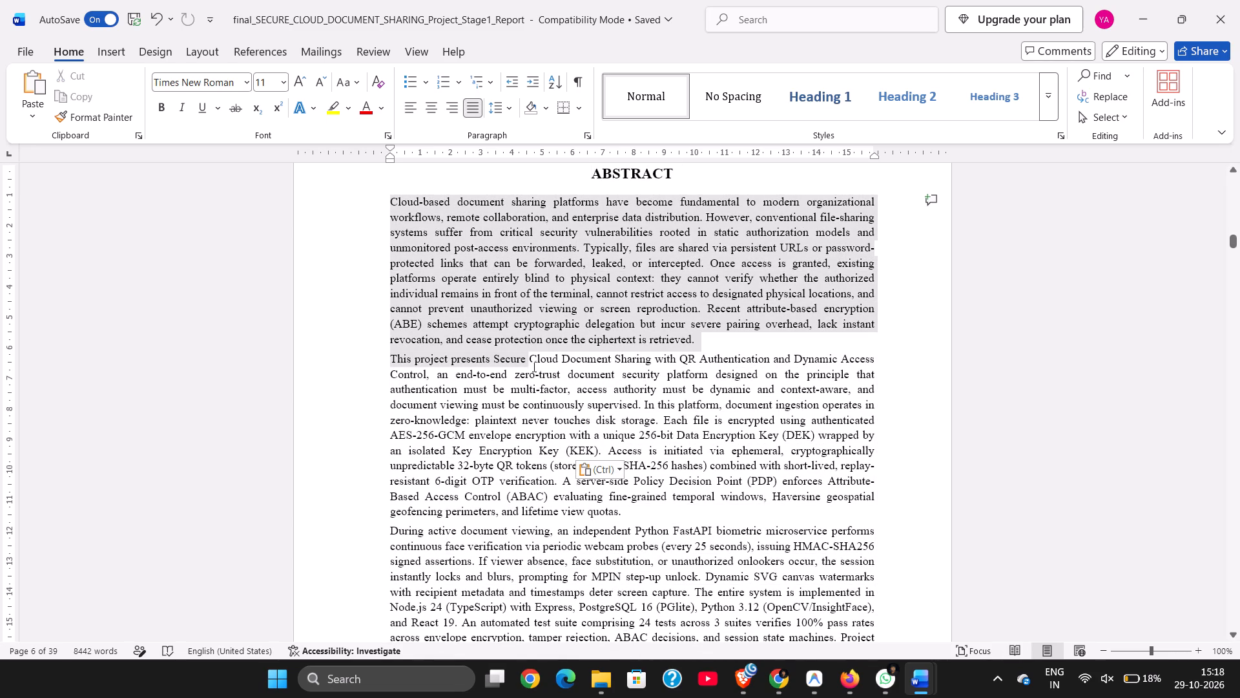
pyautogui.moveTo(533, 367); pyautogui.dragTo(586, 657)
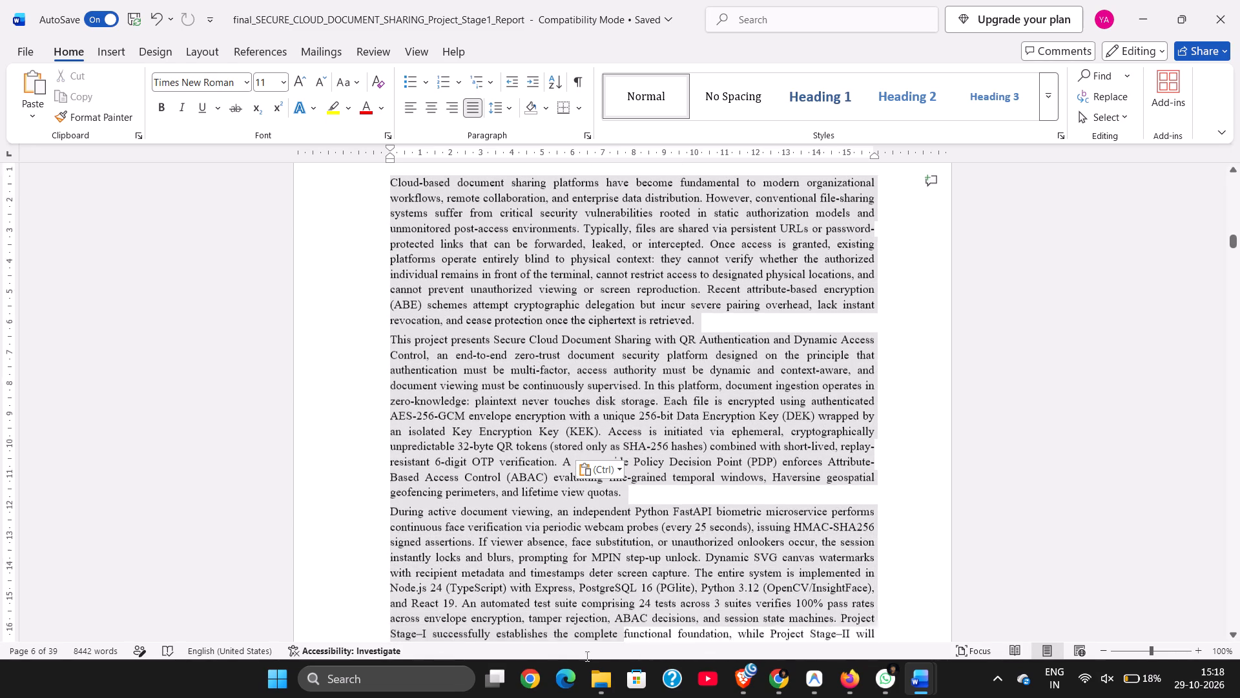
pyautogui.moveTo(586, 657); pyautogui.dragTo(561, 339)
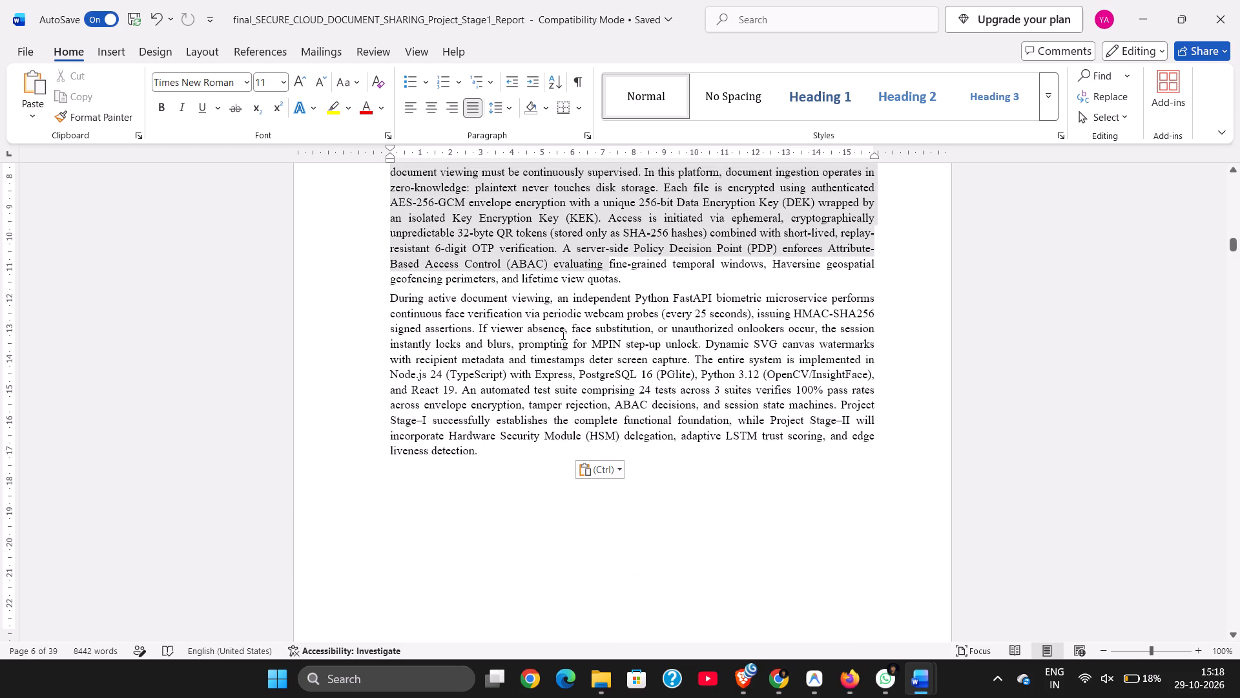
pyautogui.moveTo(561, 339); pyautogui.dragTo(557, 447)
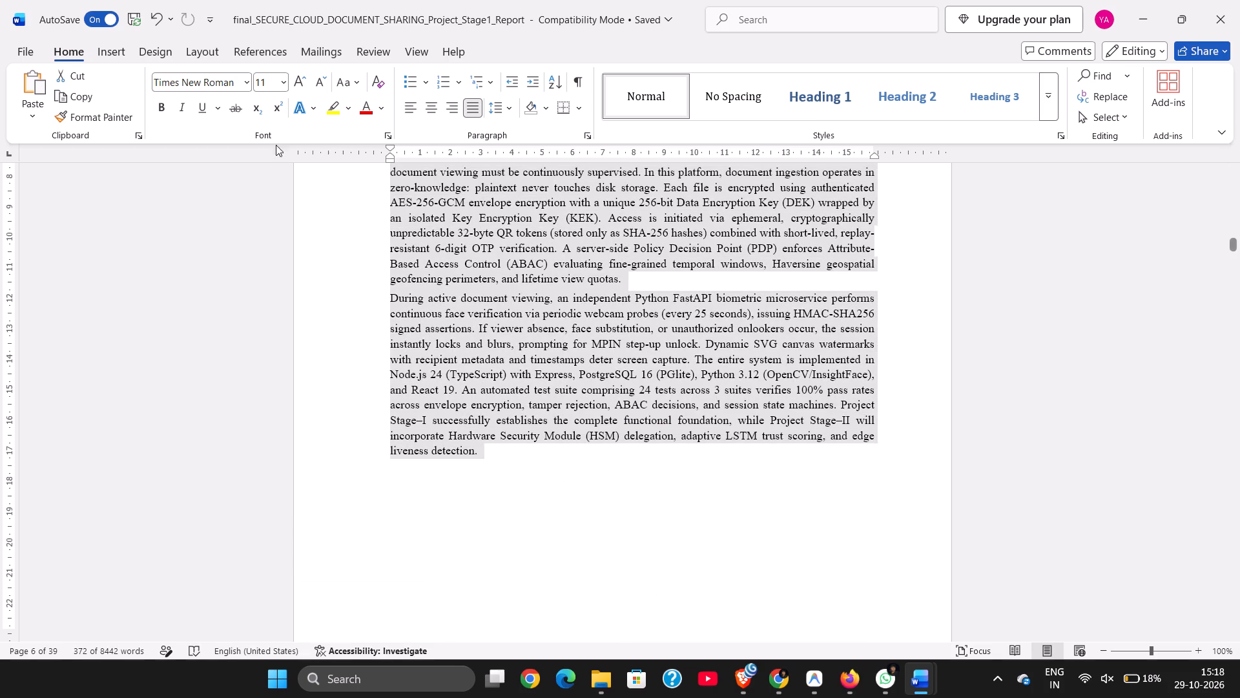
pyautogui.click(245, 81)
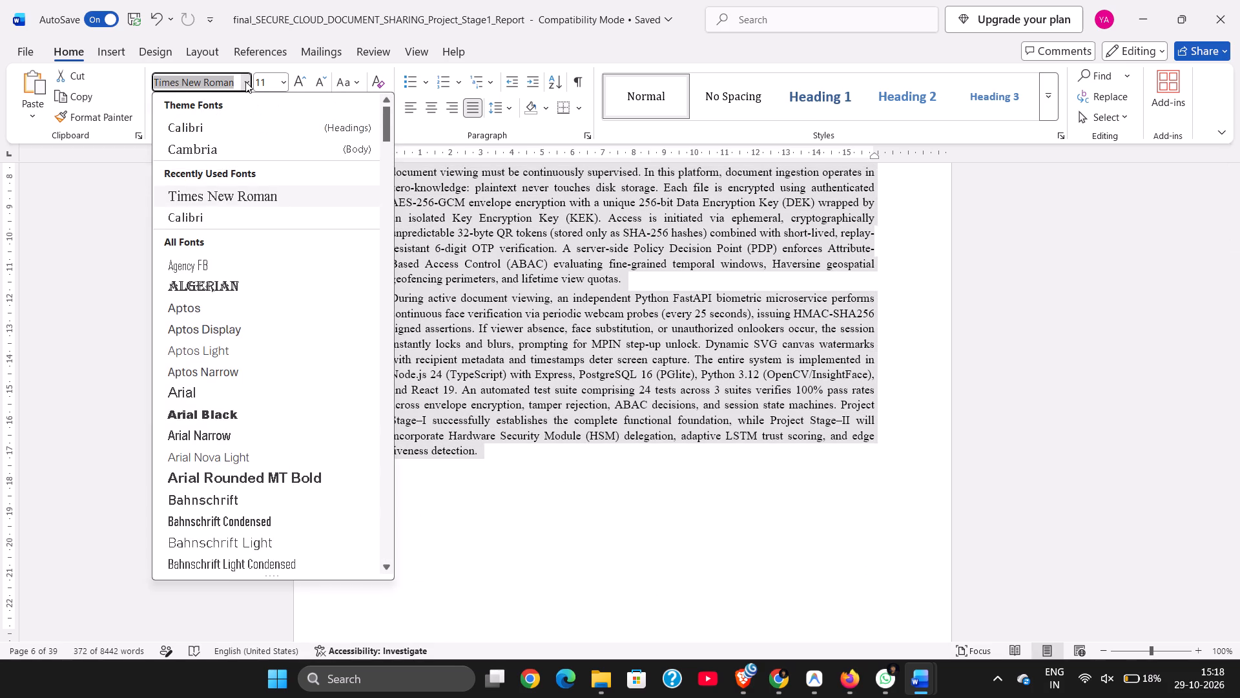
pyautogui.press('BackSpace')
pyautogui.write('boo')
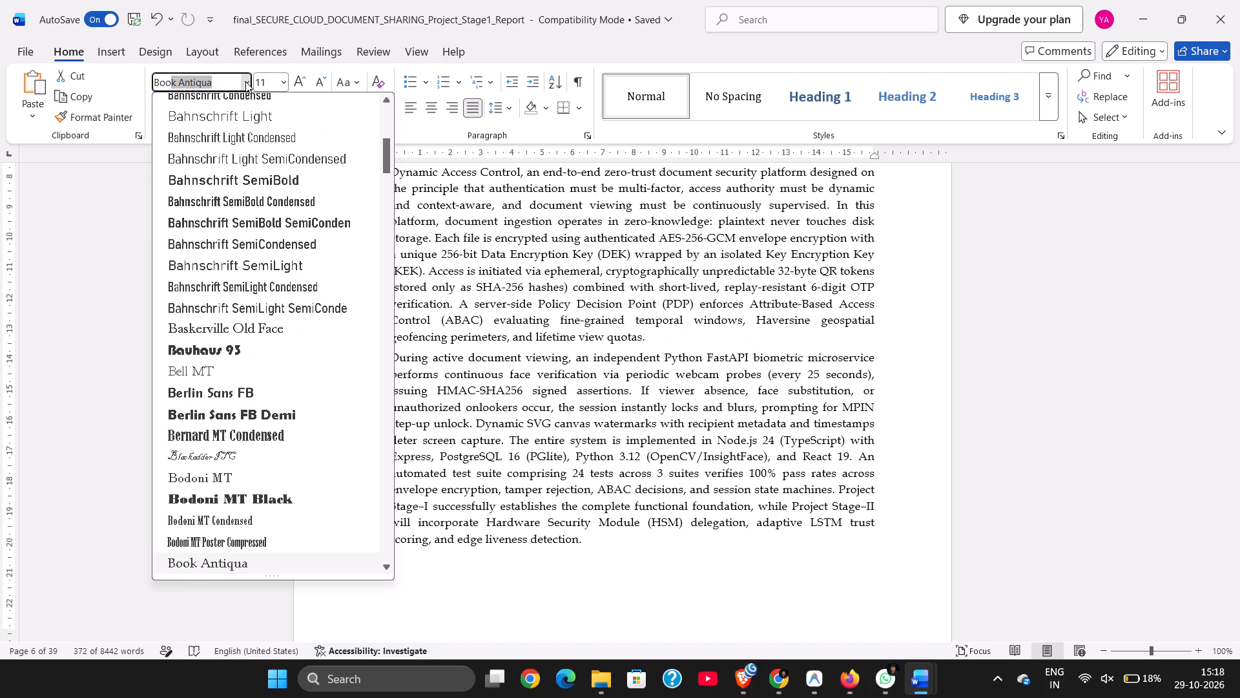
pyautogui.write('kma')
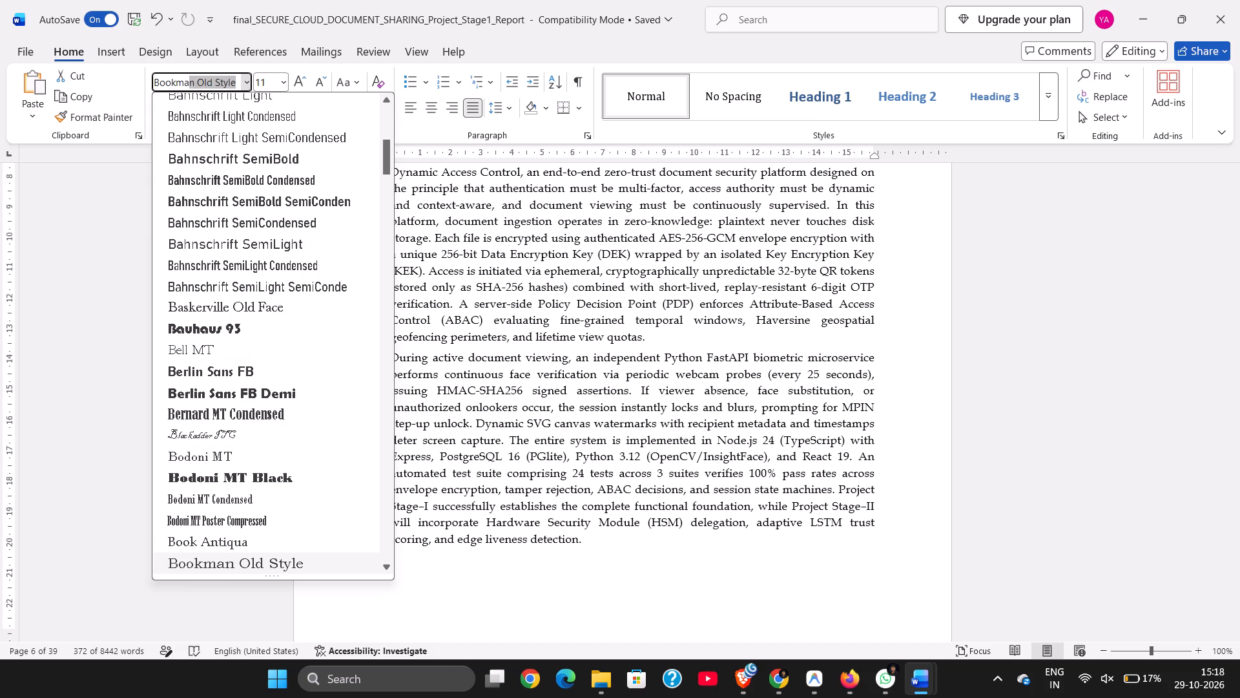
pyautogui.press('Return')
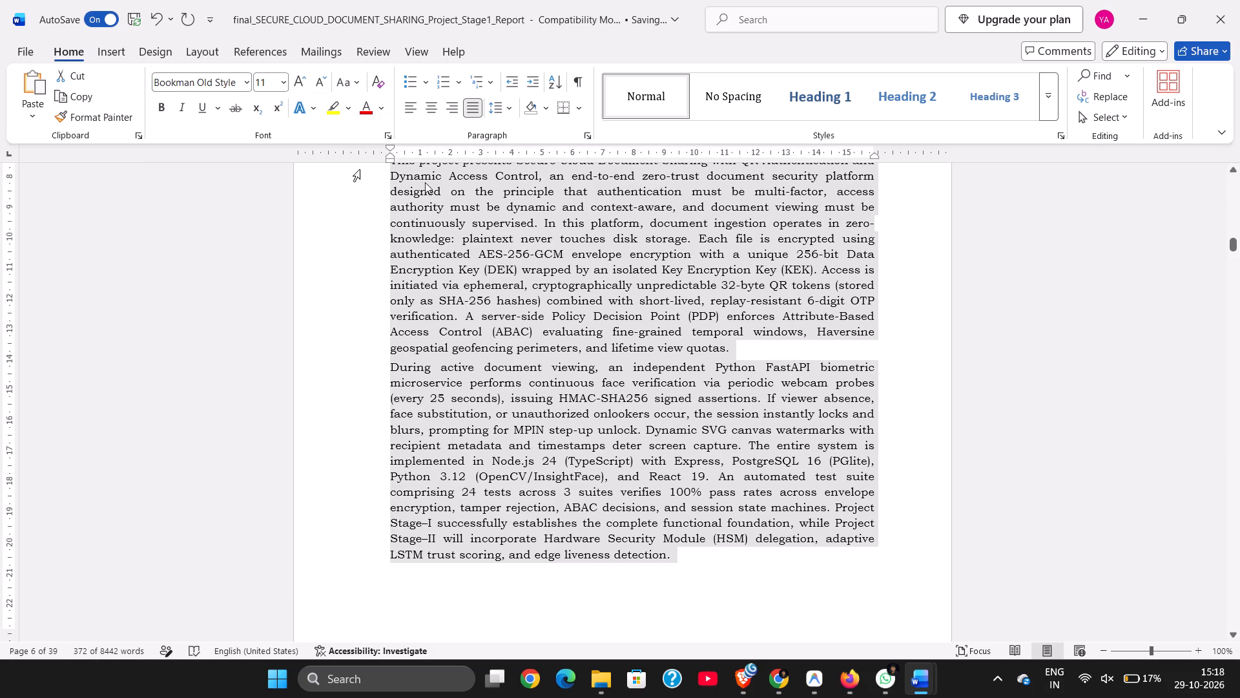
# Set the font size of the three Abstract body paragraphs to 12.
pyautogui.click(269, 83)
pyautogui.press('BackSpace')
pyautogui.write('12')
pyautogui.press('Return')
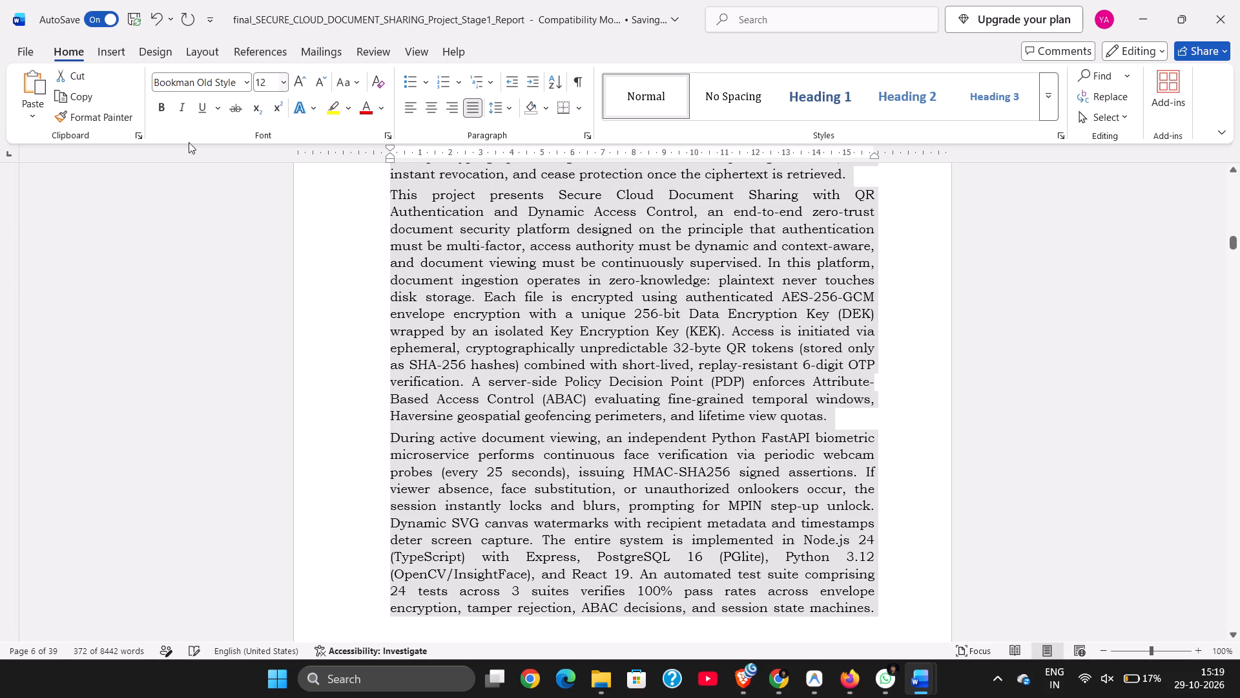
pyautogui.scroll(2, 482, 371)
pyautogui.scroll(-1, 482, 371)
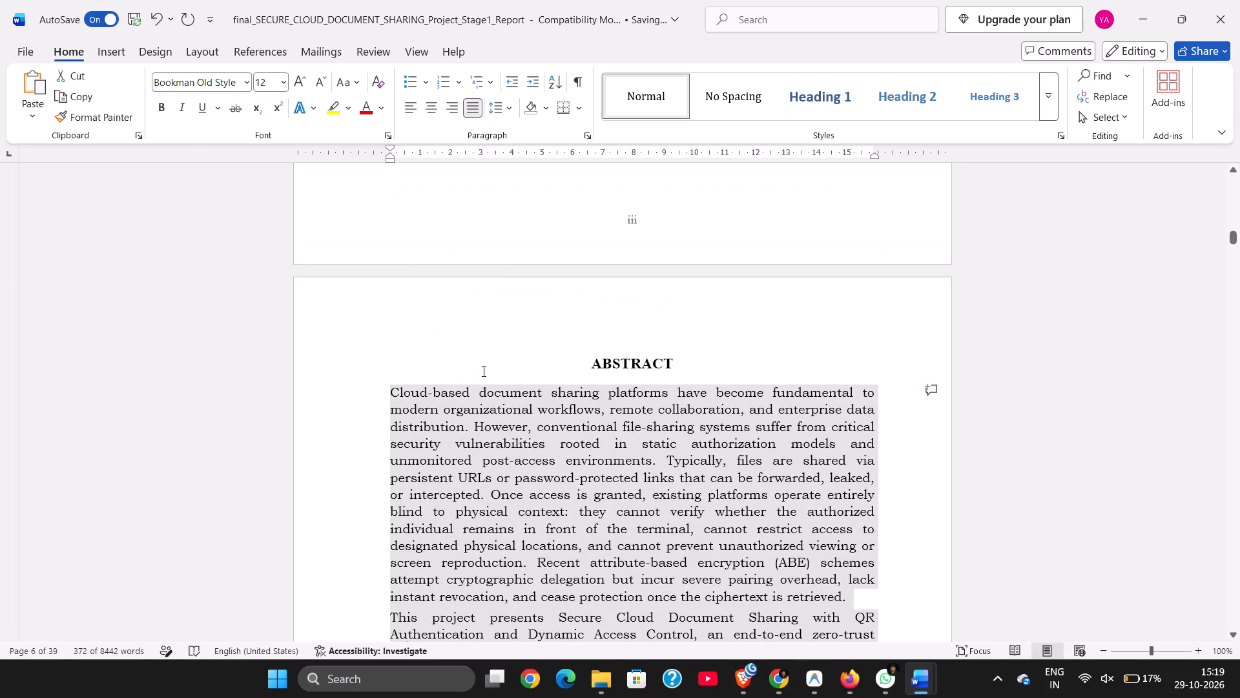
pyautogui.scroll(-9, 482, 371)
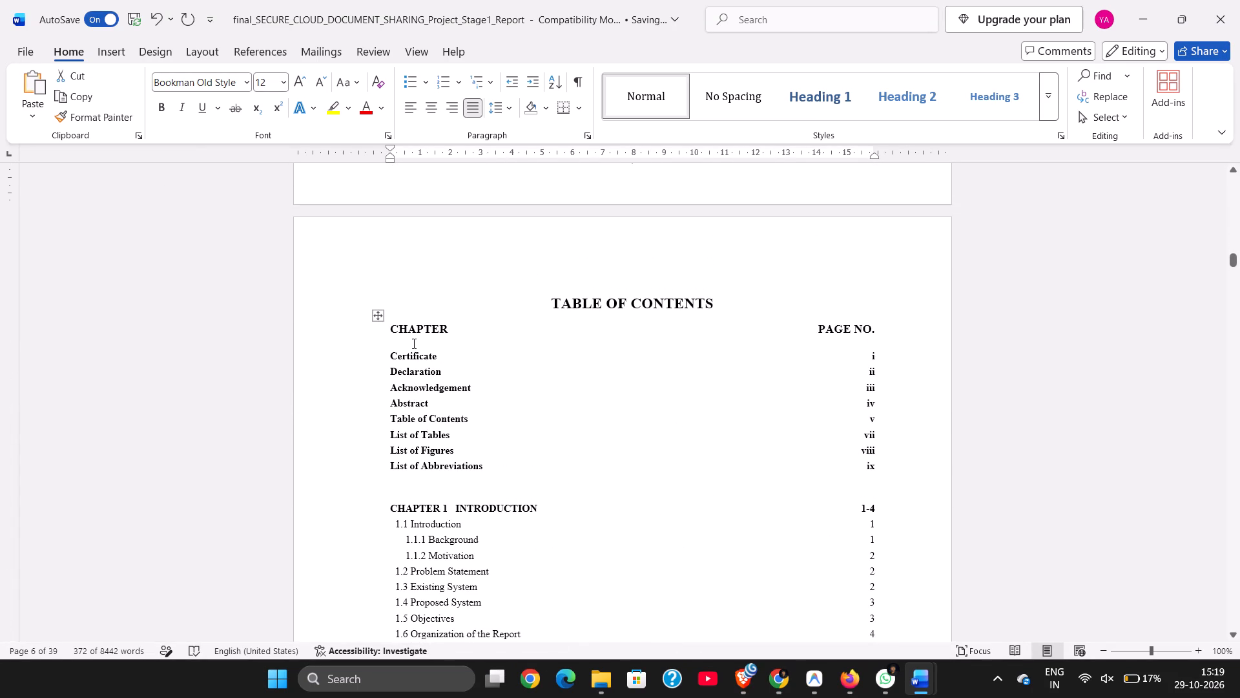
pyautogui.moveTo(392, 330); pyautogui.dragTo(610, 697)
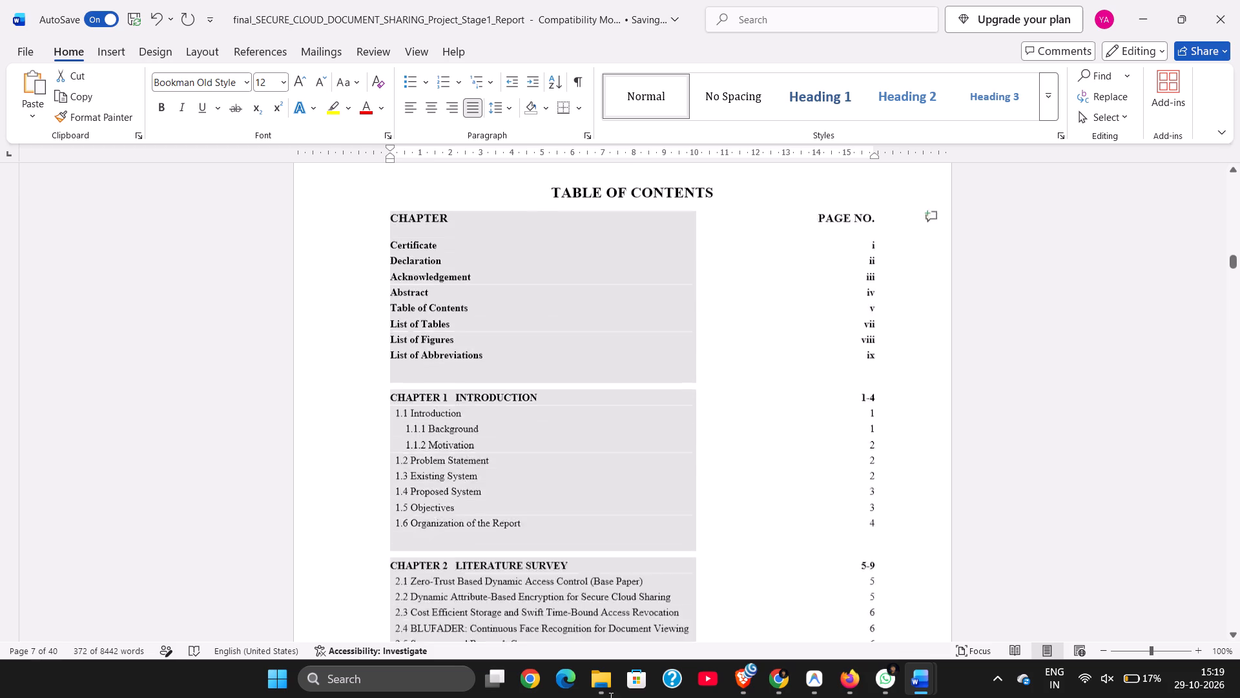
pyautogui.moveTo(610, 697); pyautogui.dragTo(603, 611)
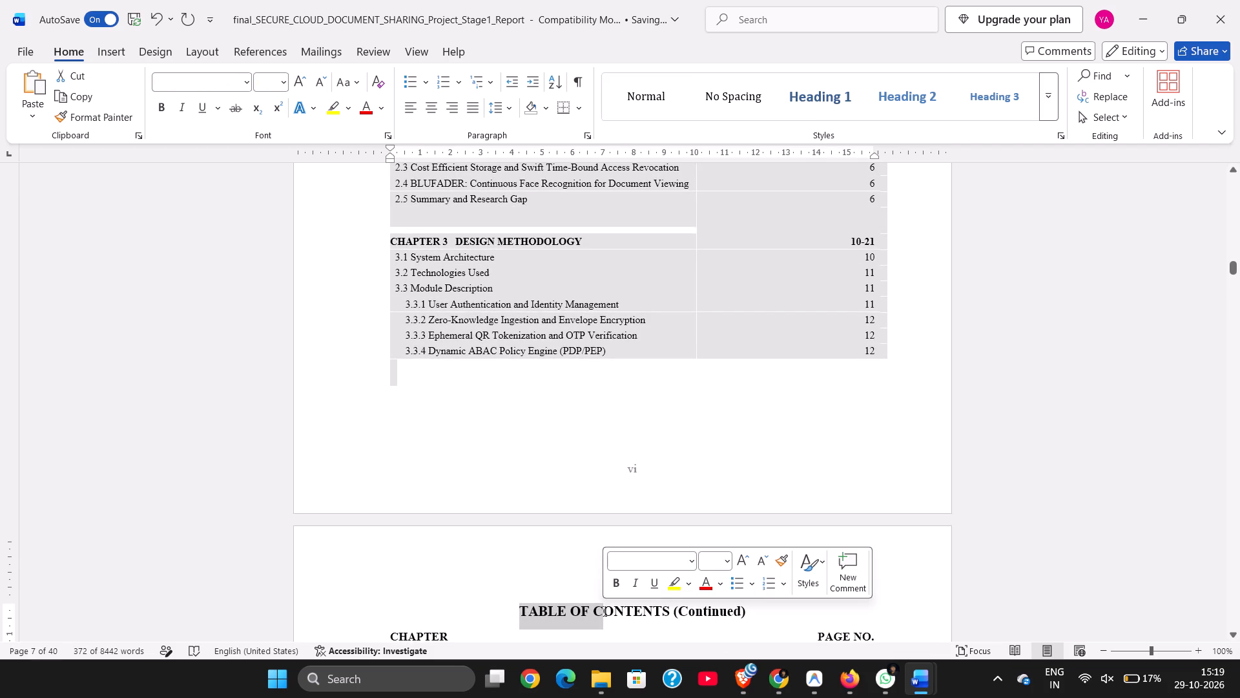
# Check the font, size and bold of the Table of Contents heading, CHAPTER row and entries in STOCKPRO AI, comparing them with the Secure Cloud report.
pyautogui.hotkey('alt', 'Tab')
pyautogui.scroll(-2, 612, 370)
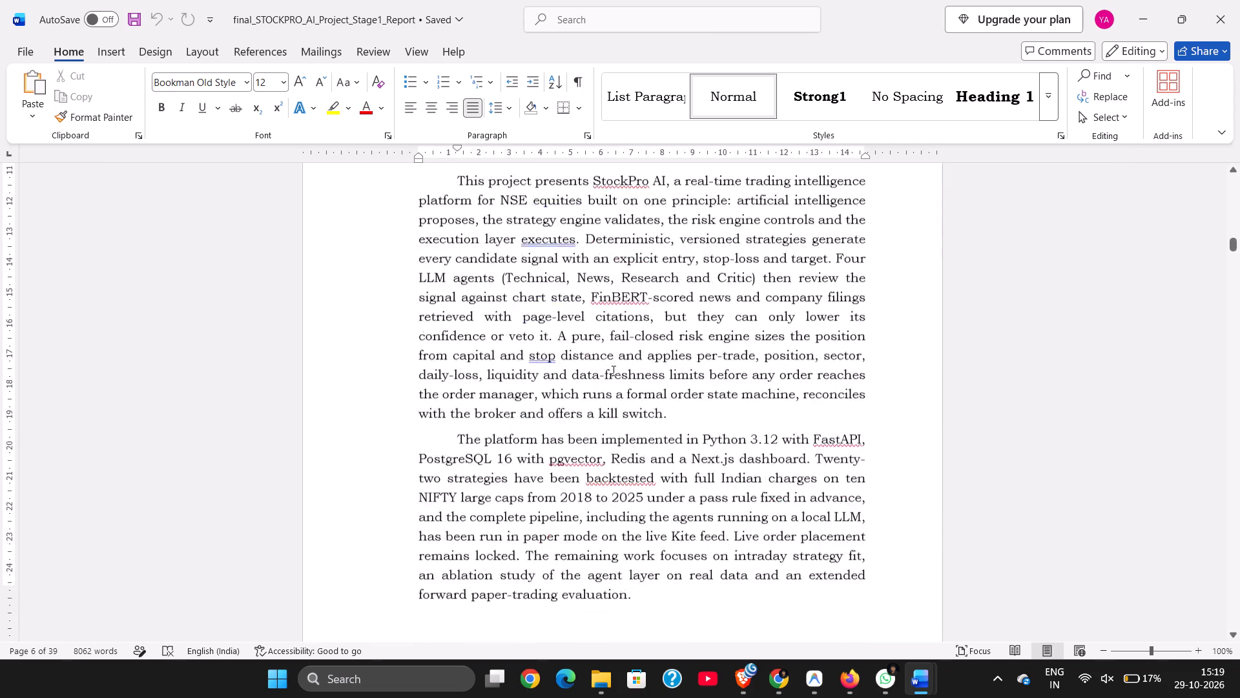
pyautogui.scroll(-3, 612, 370)
pyautogui.scroll(1, 612, 370)
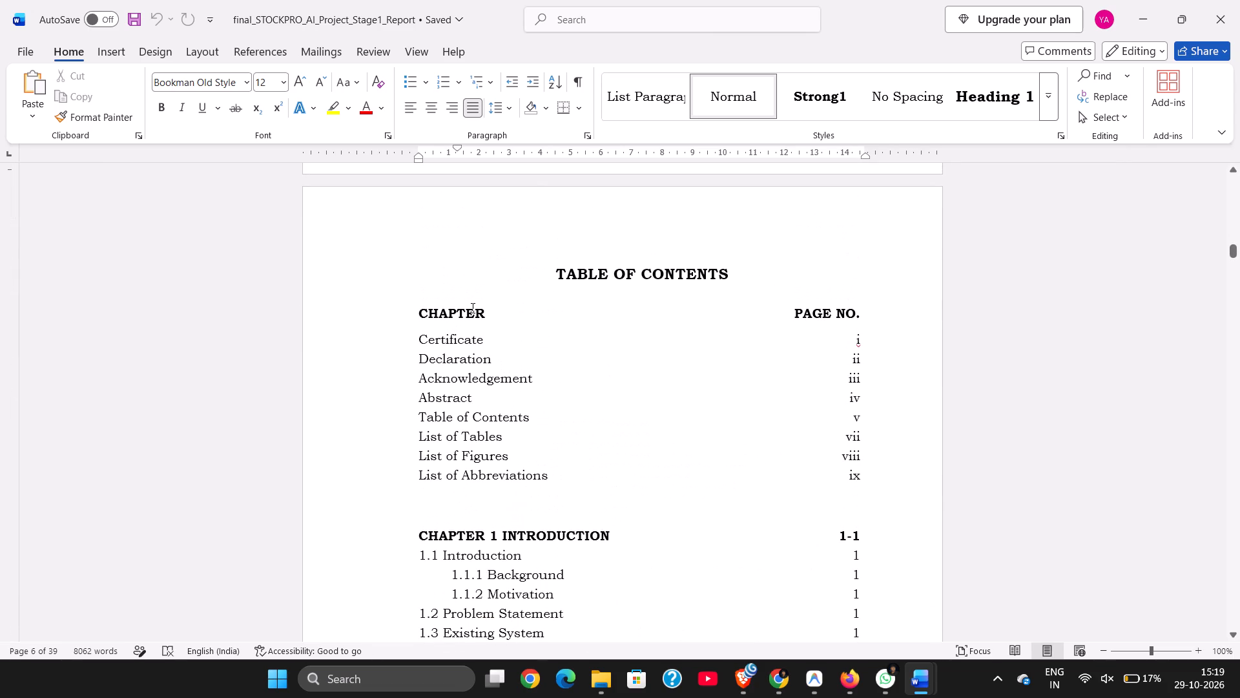
pyautogui.click(471, 307)
pyautogui.click(535, 271)
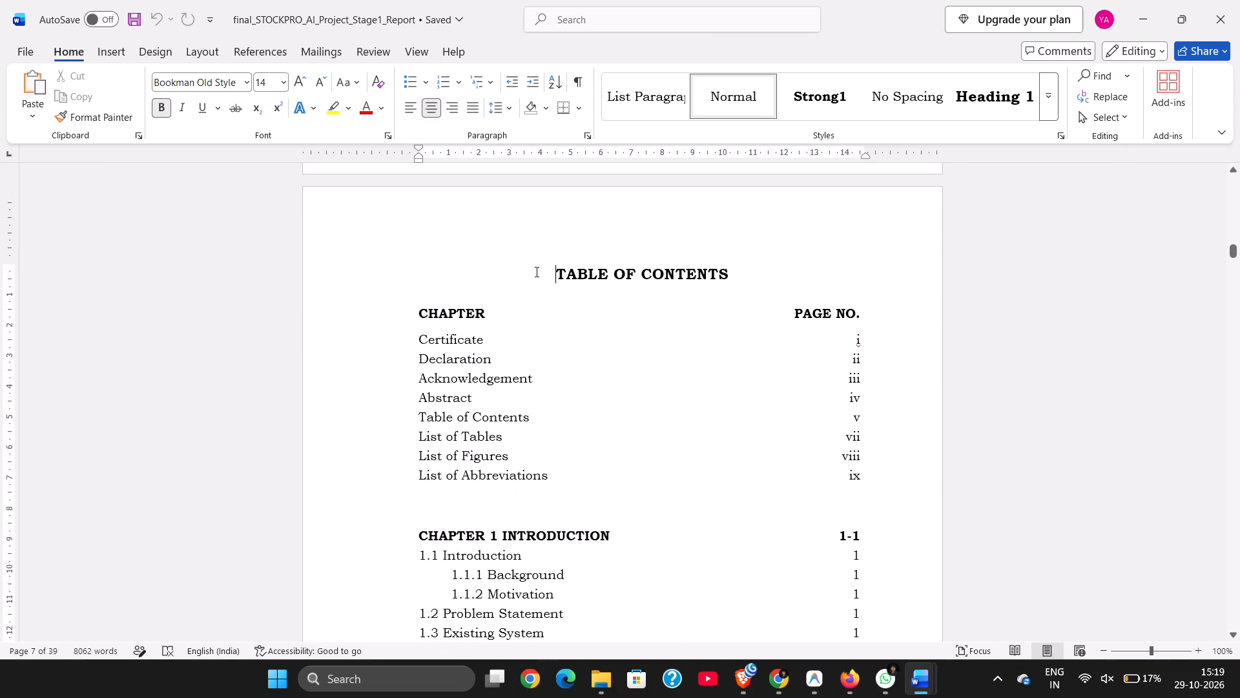
pyautogui.hotkey('alt', 'Tab')
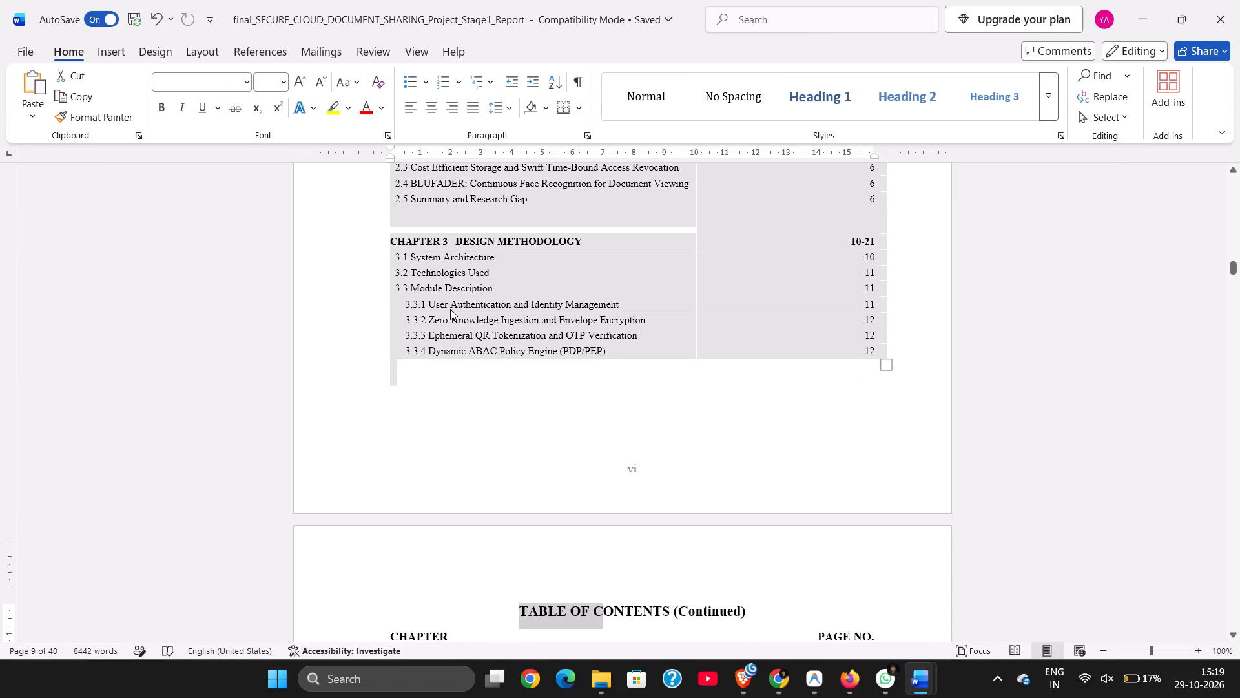
pyautogui.scroll(2, 450, 309)
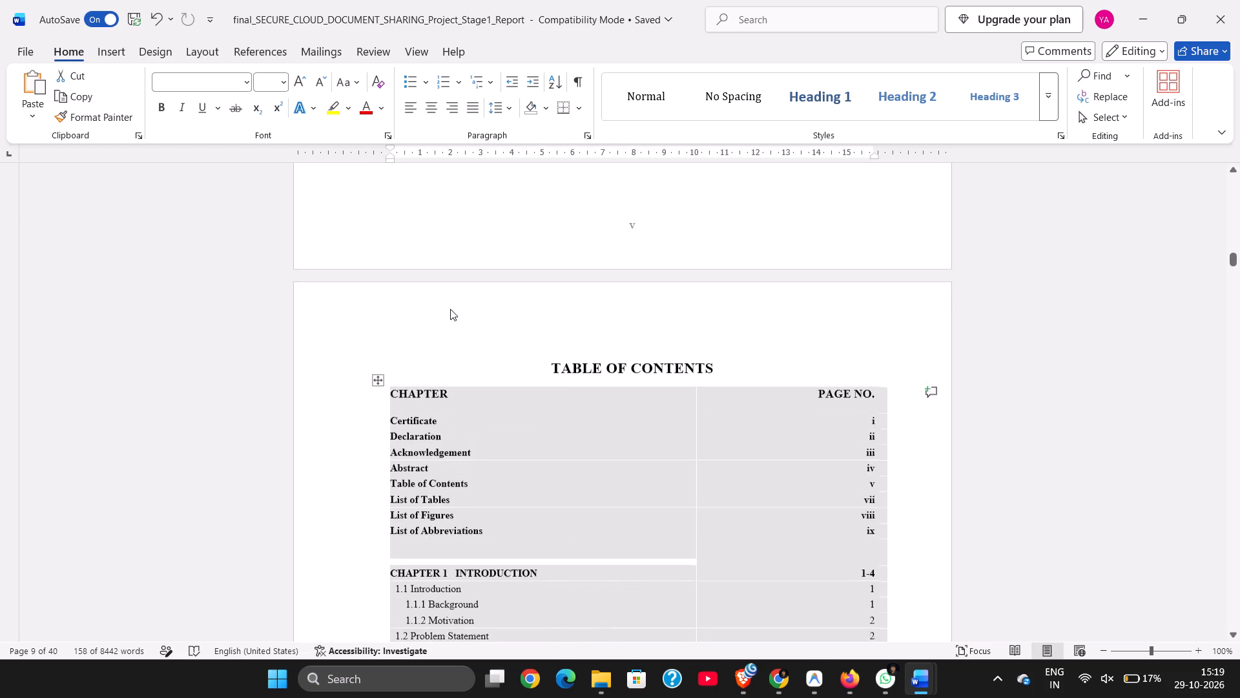
pyautogui.hotkey('alt', 'Tab')
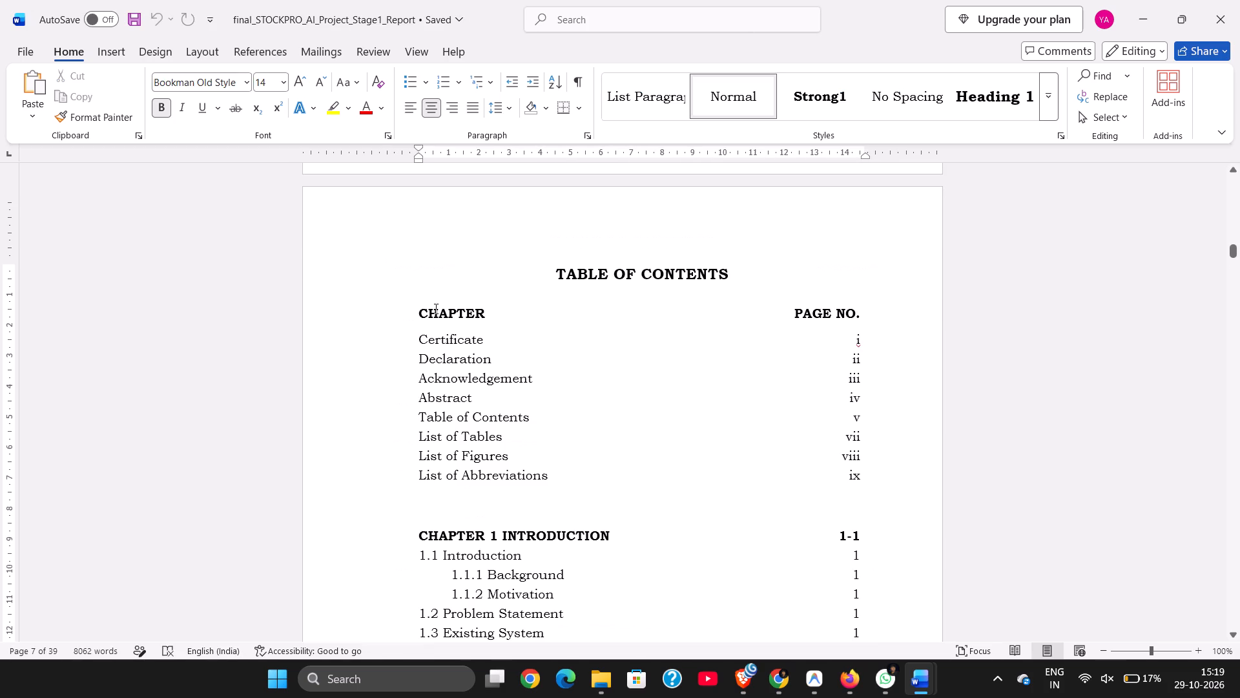
pyautogui.click(425, 308)
pyautogui.click(417, 350)
pyautogui.hotkey('alt', 'Tab')
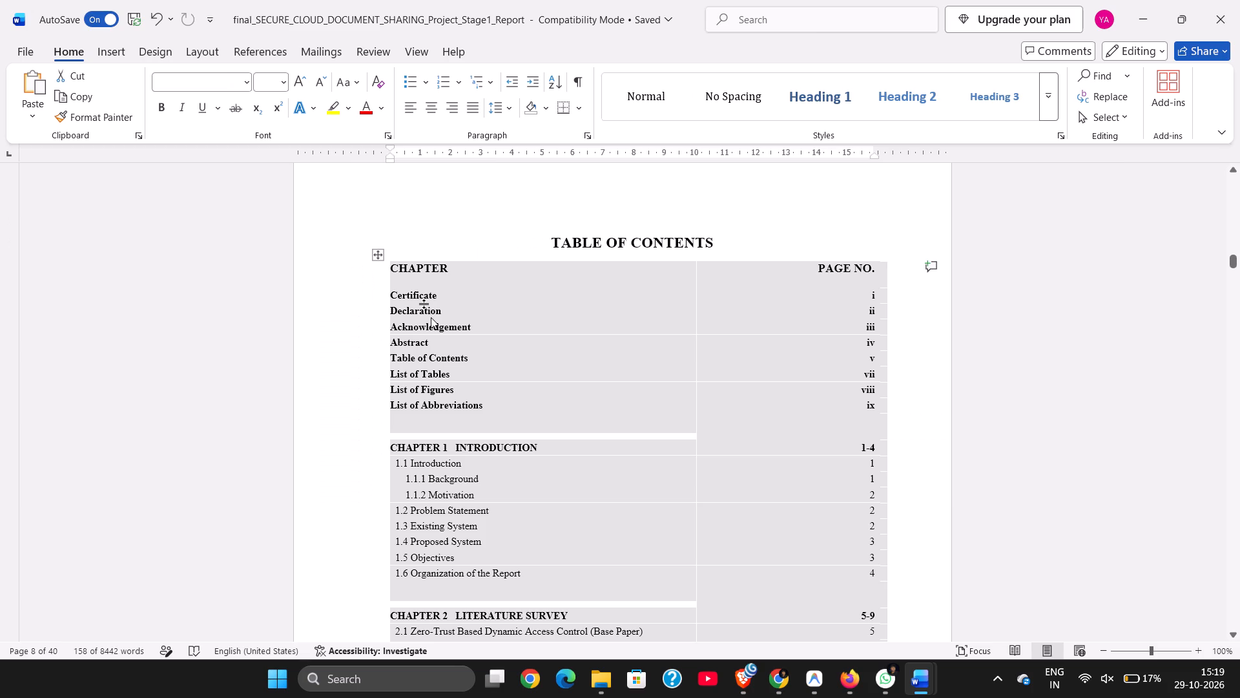
pyautogui.hotkey('alt', 'Tab')
pyautogui.hotkey('alt', 'Tab')
# Set the Table of Contents rows, continued pages and following front matter through the List of Abbreviations heading to Bookman Old Style.
pyautogui.click(401, 295)
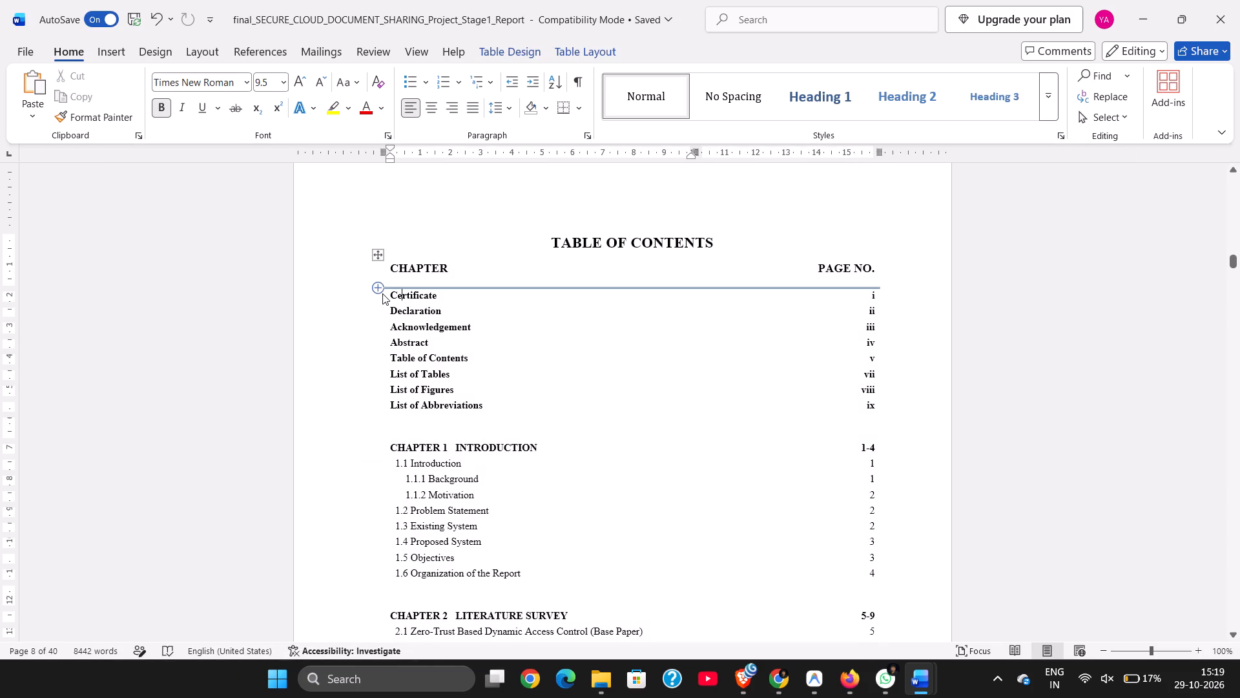
pyautogui.moveTo(388, 256); pyautogui.dragTo(387, 256)
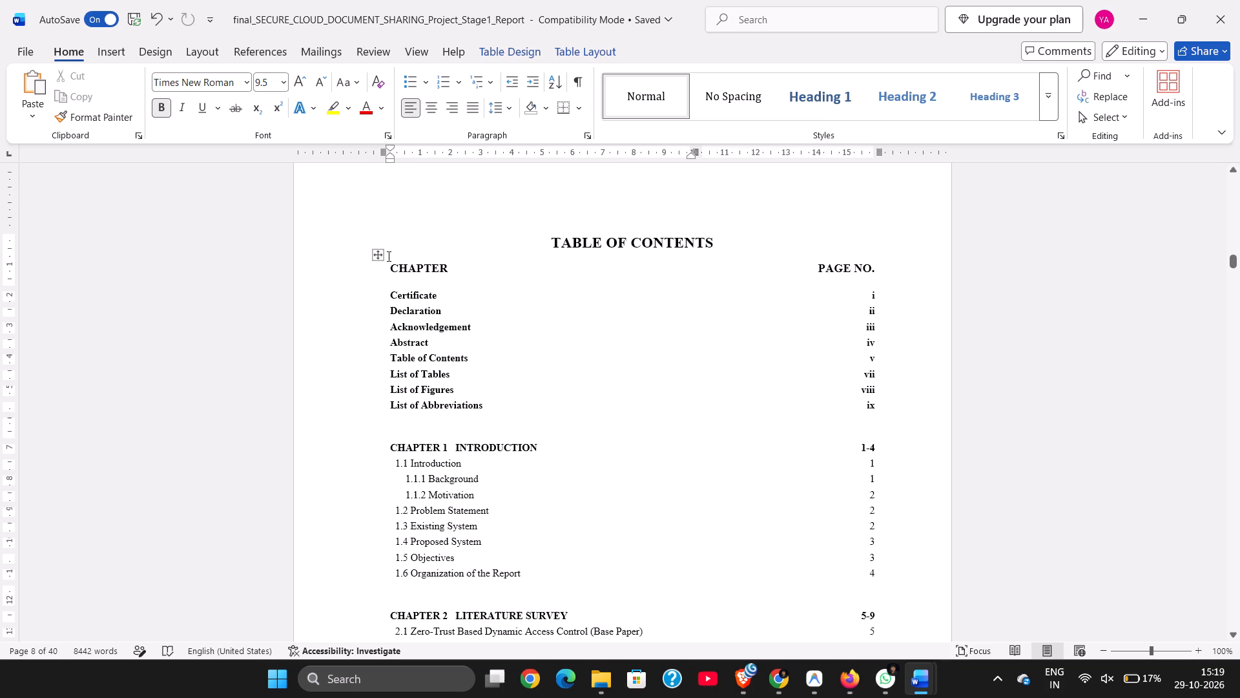
pyautogui.moveTo(387, 256); pyautogui.dragTo(424, 256)
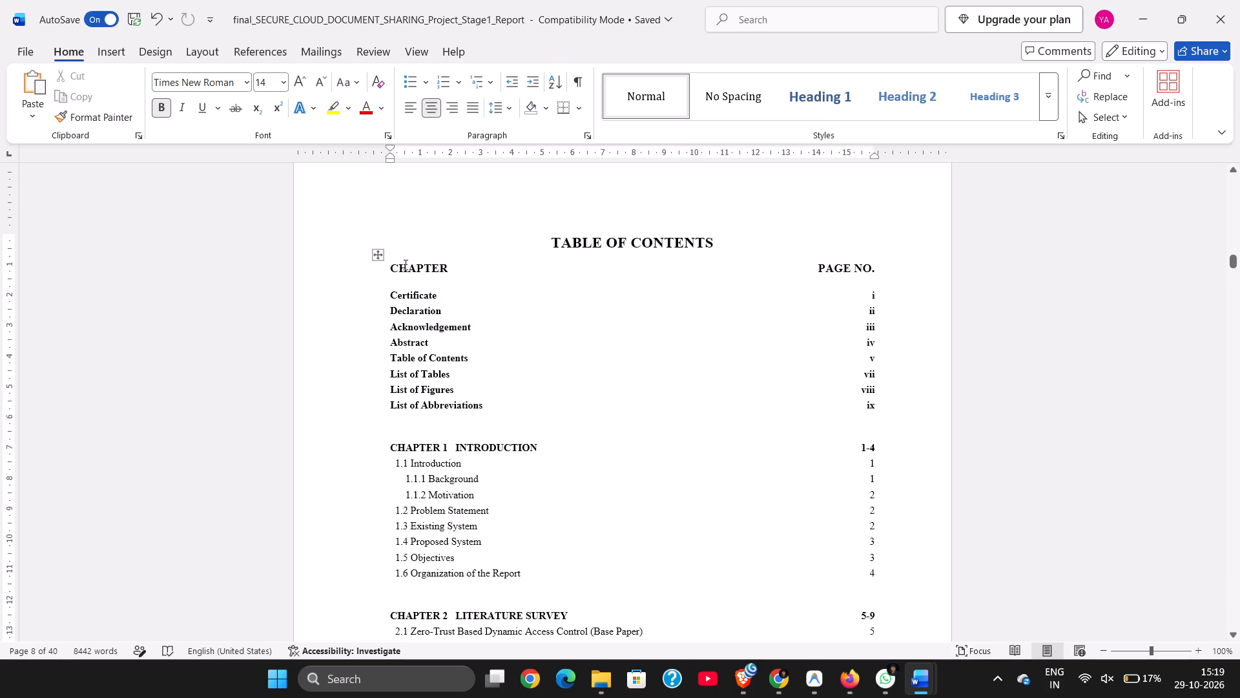
pyautogui.moveTo(391, 267); pyautogui.dragTo(541, 423)
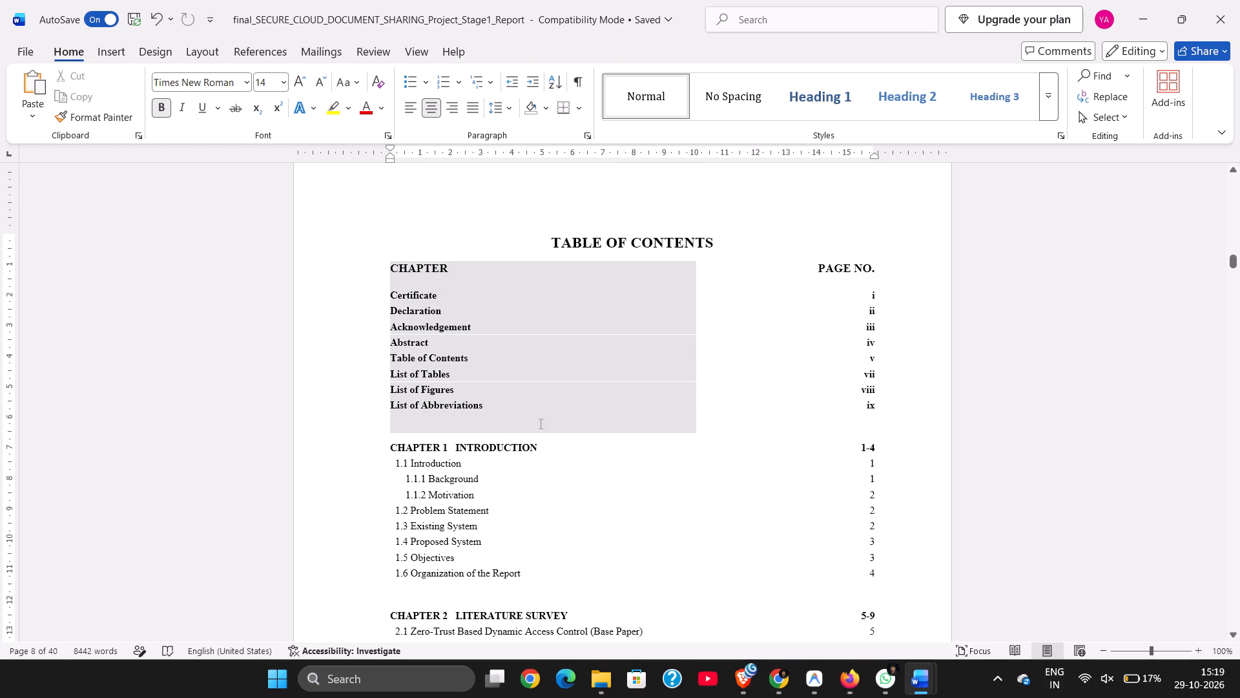
pyautogui.moveTo(541, 423); pyautogui.dragTo(707, 551)
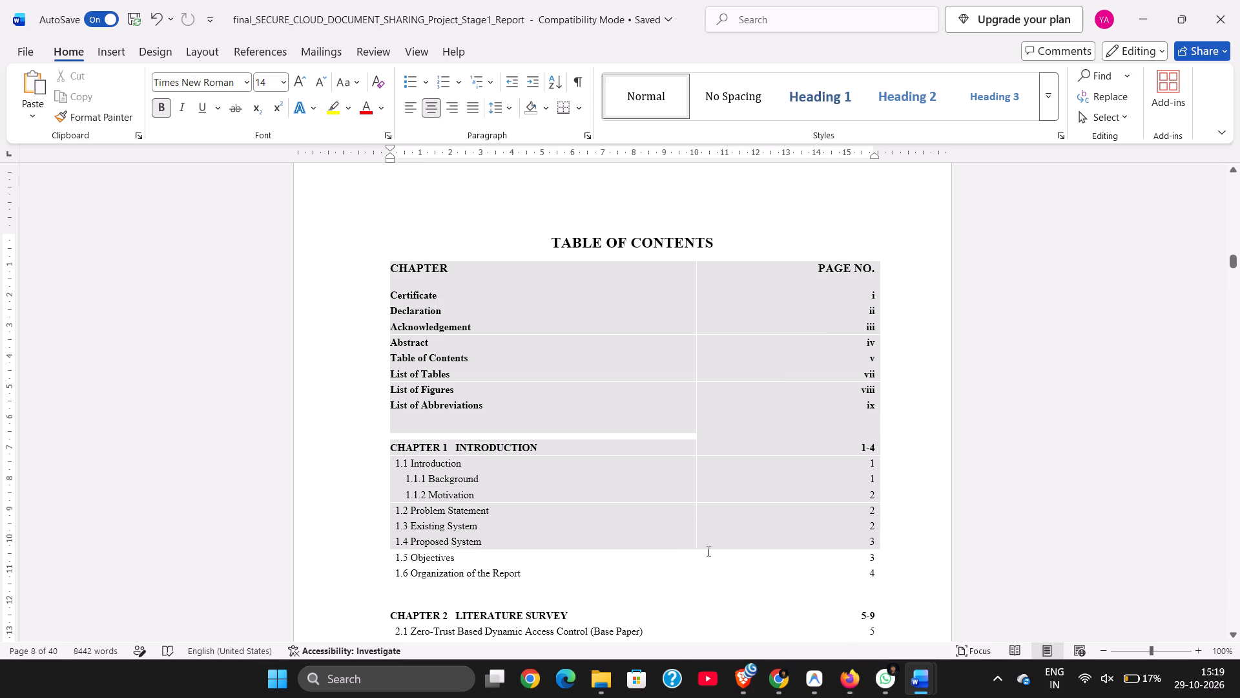
pyautogui.moveTo(707, 551); pyautogui.dragTo(703, 697)
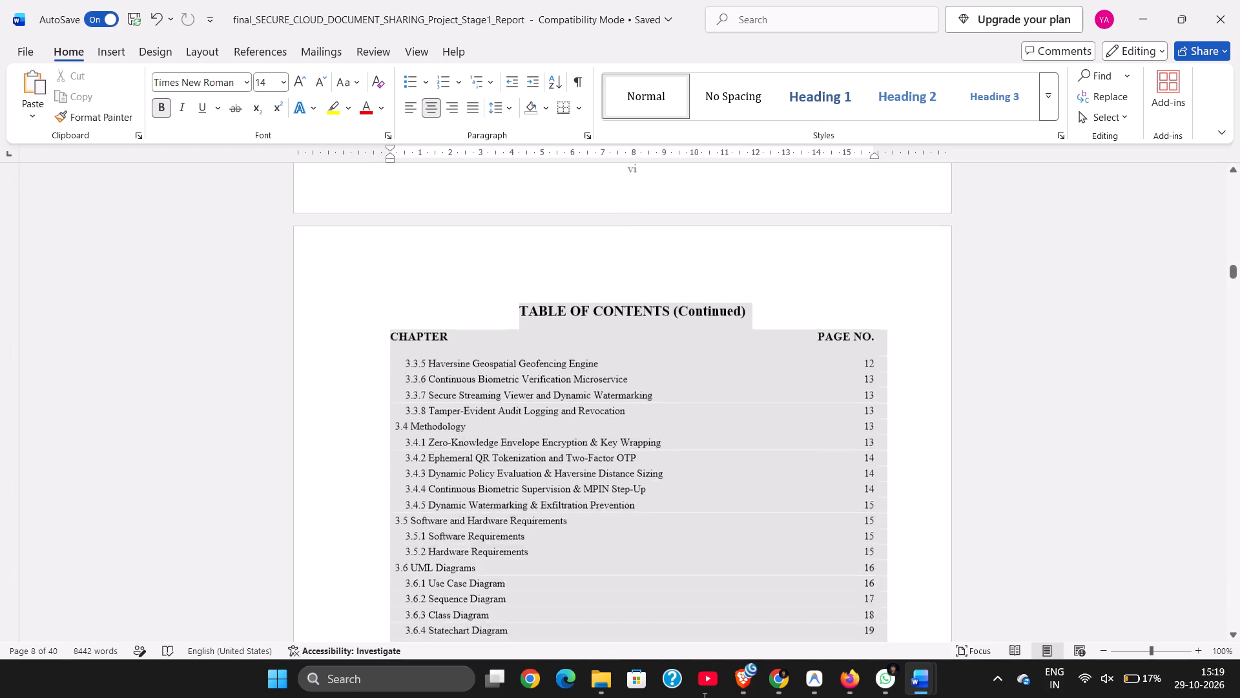
pyautogui.moveTo(703, 697); pyautogui.dragTo(703, 697)
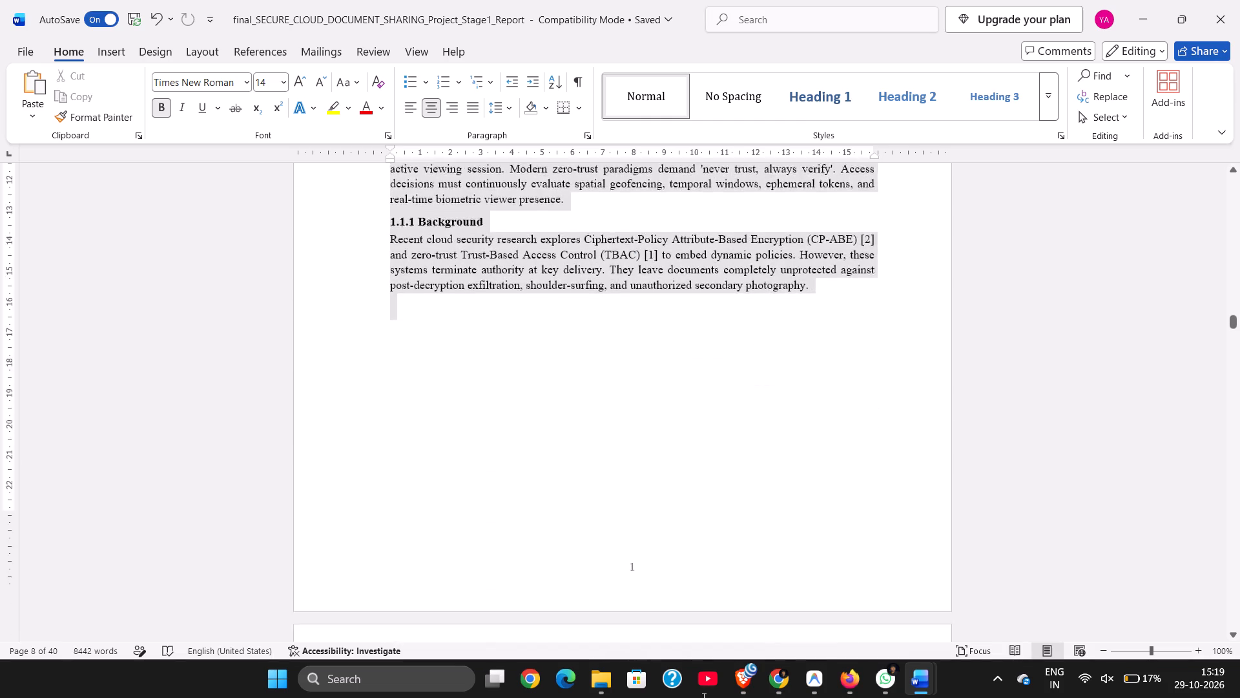
pyautogui.moveTo(703, 697); pyautogui.dragTo(603, 151)
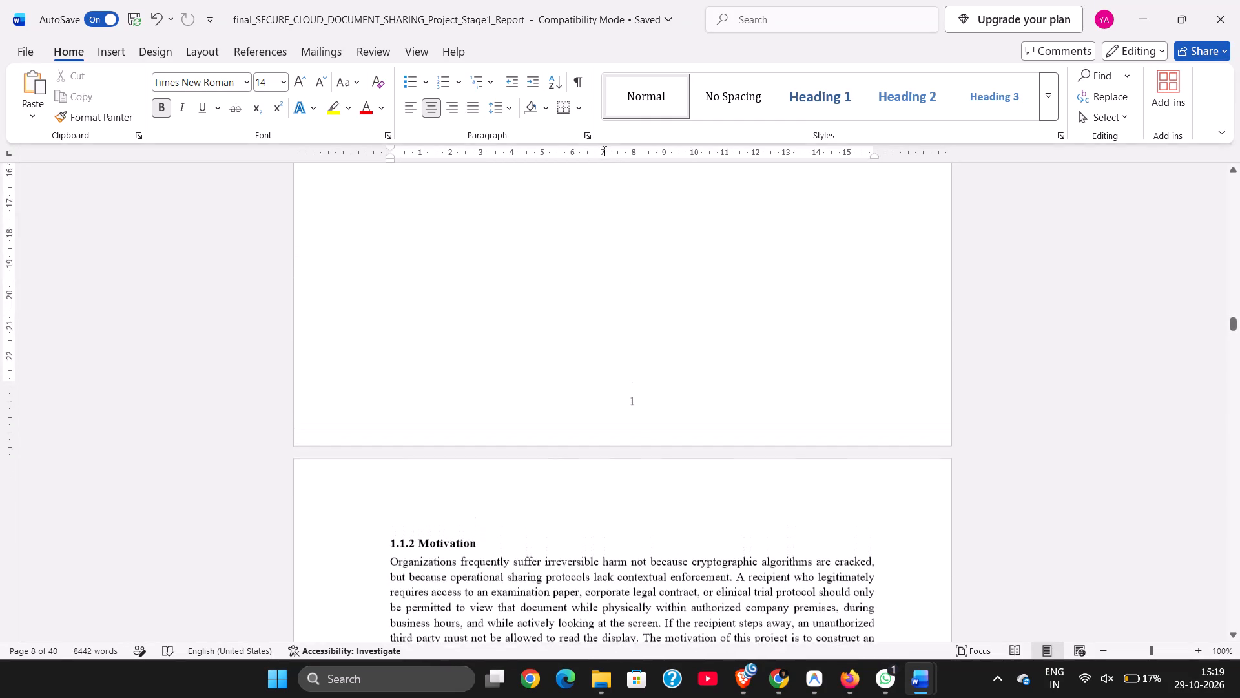
pyautogui.moveTo(603, 151); pyautogui.dragTo(596, 217)
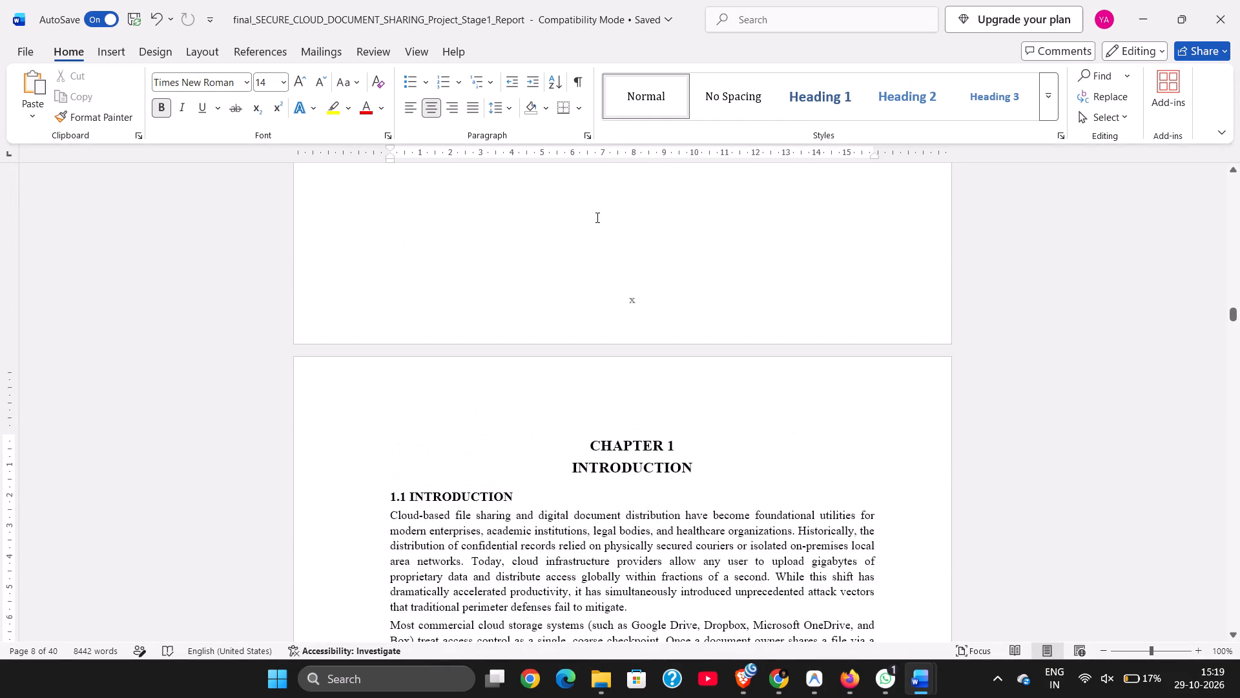
pyautogui.moveTo(596, 217); pyautogui.dragTo(596, 328)
pyautogui.scroll(6, 596, 328)
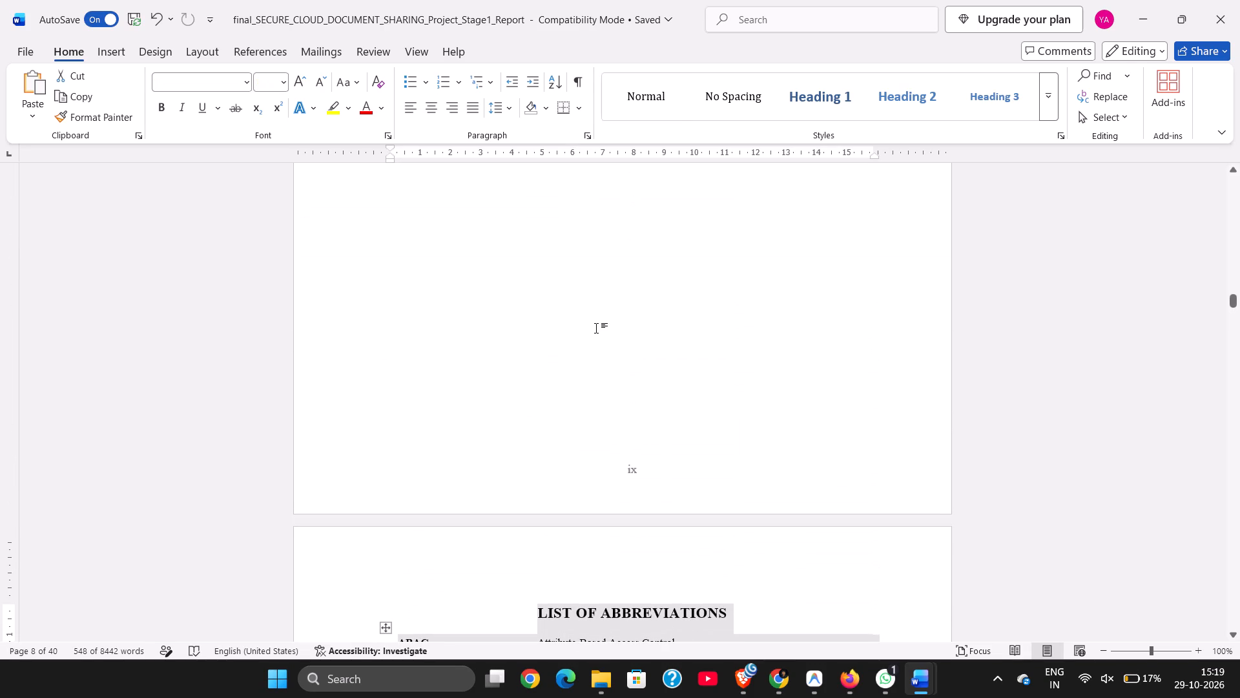
pyautogui.click(250, 87)
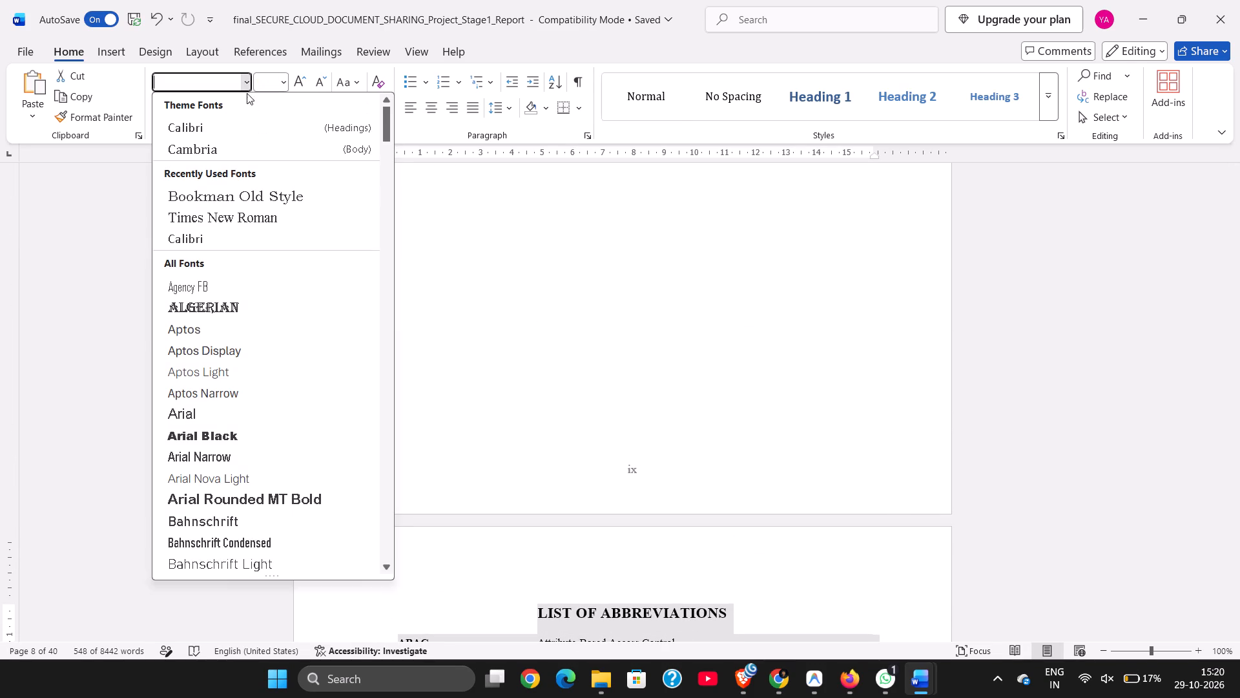
pyautogui.click(238, 195)
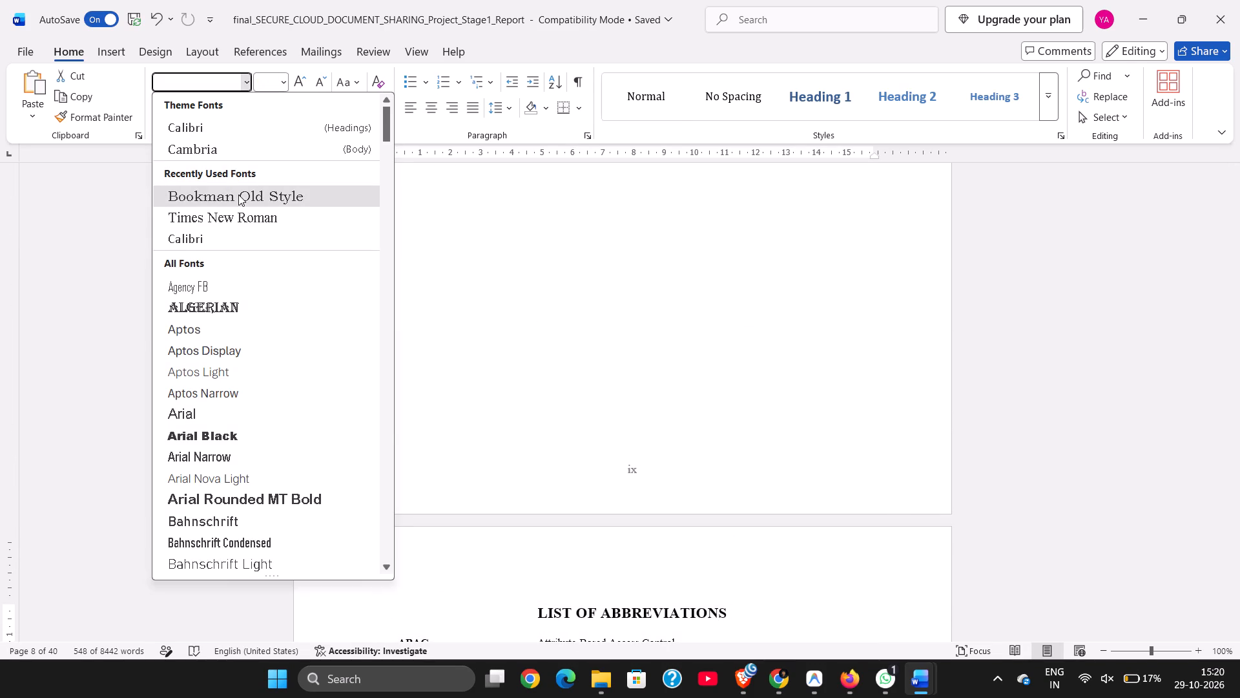
# Set the font size of the selected Table of Contents and following list pages to 12.
pyautogui.scroll(6, 410, 297)
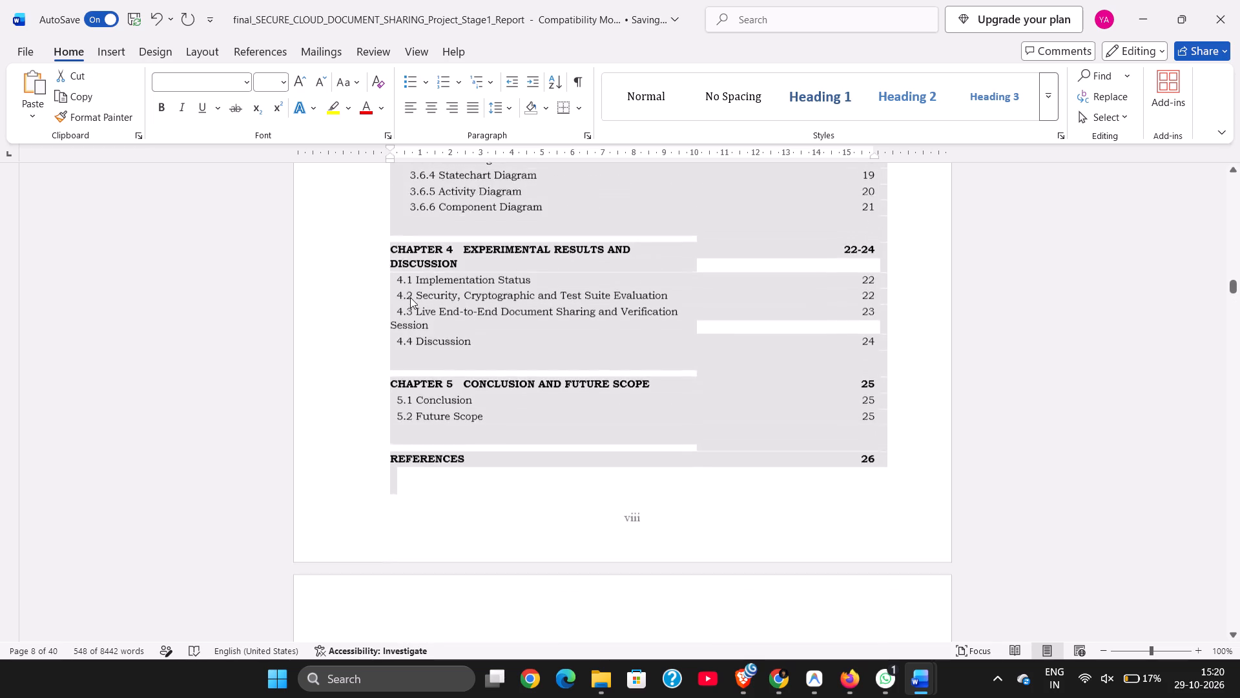
pyautogui.scroll(3, 410, 297)
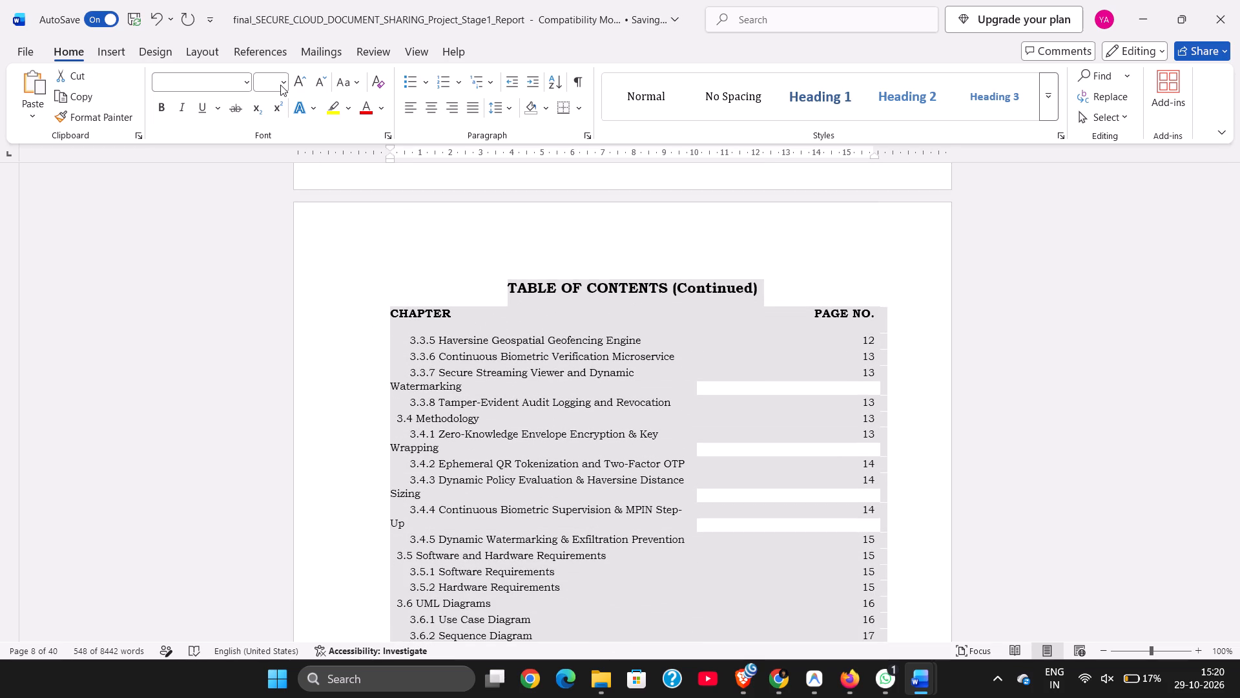
pyautogui.click(280, 85)
pyautogui.click(262, 86)
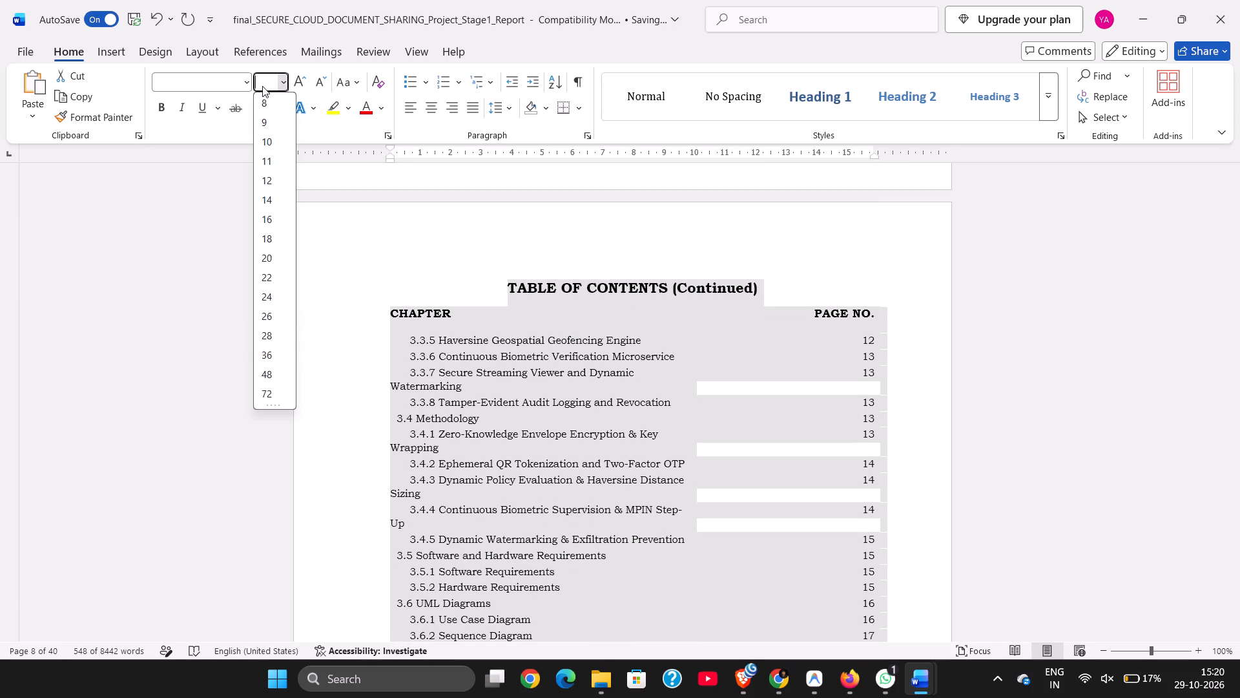
pyautogui.write('12')
pyautogui.press('Return')
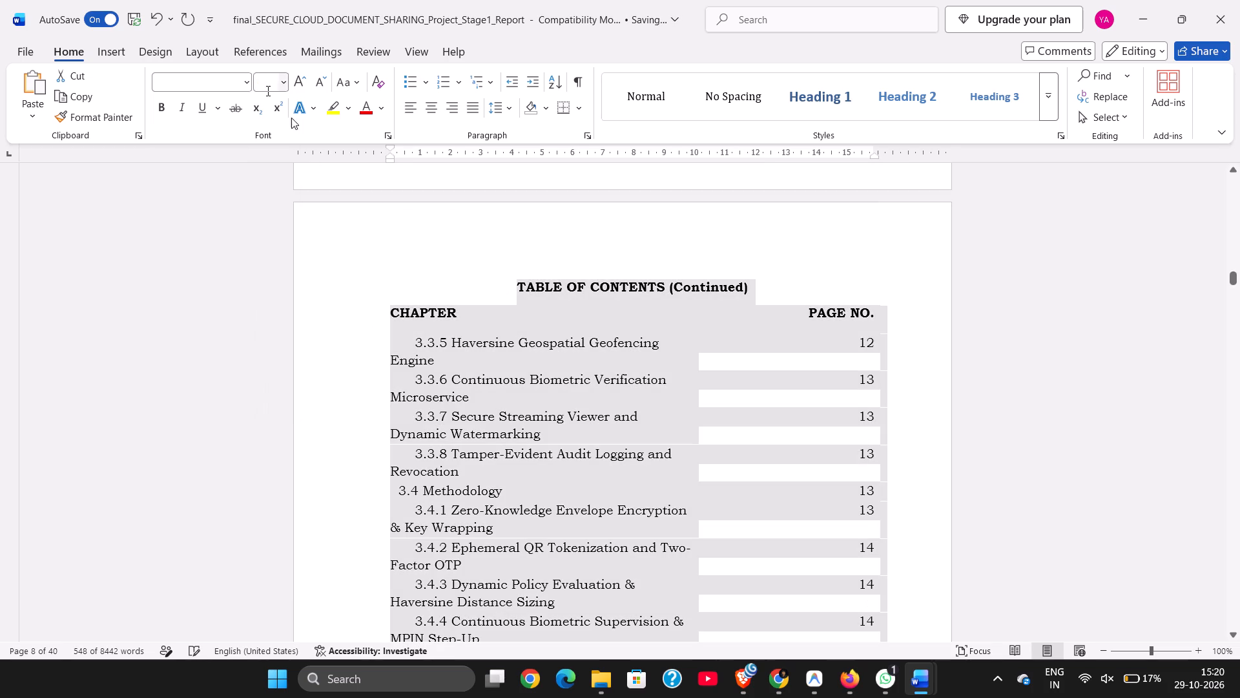
pyautogui.click(486, 214)
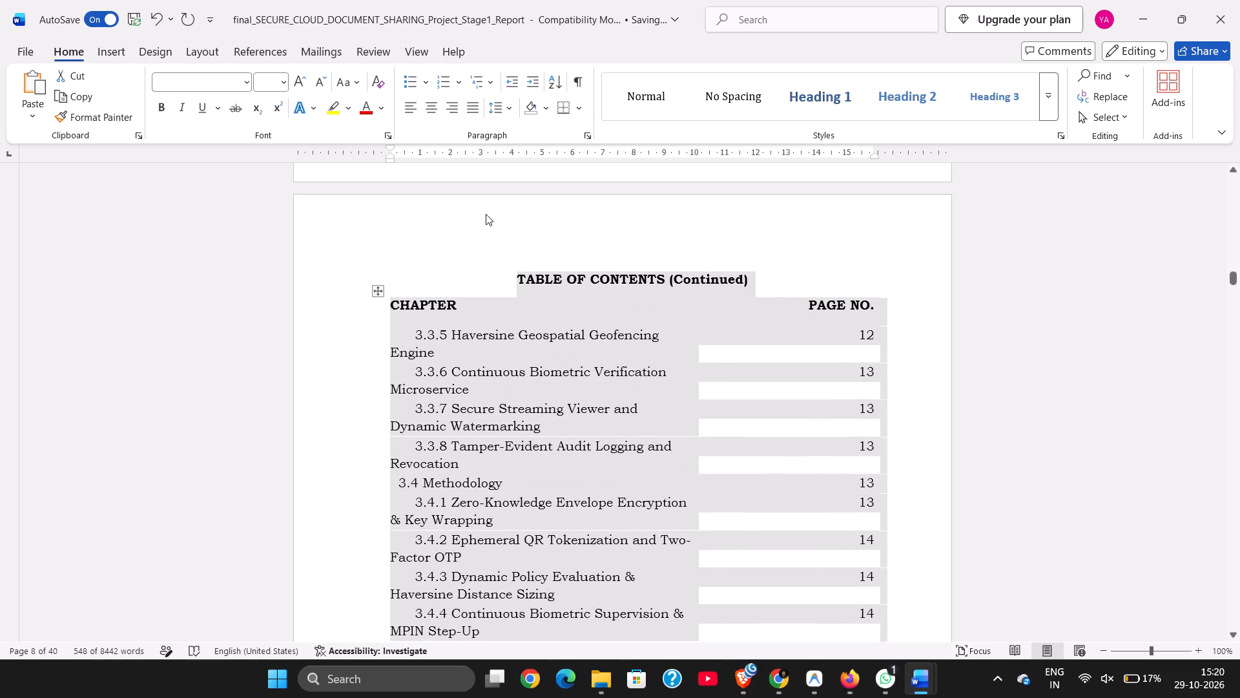
# Set the Declaration text, from its first paragraph through the Signature lines, to the Bookman Old Style font, leaving out the student names.
pyautogui.scroll(12, 486, 214)
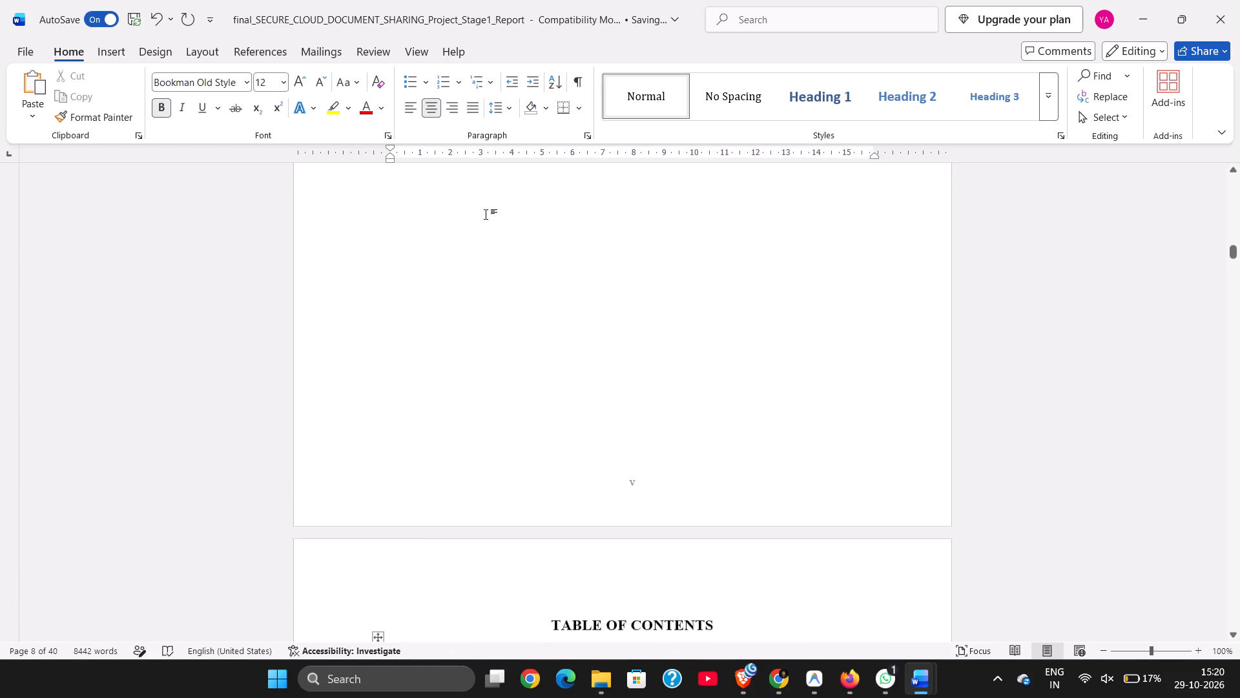
pyautogui.scroll(2, 486, 214)
pyautogui.scroll(-2, 486, 214)
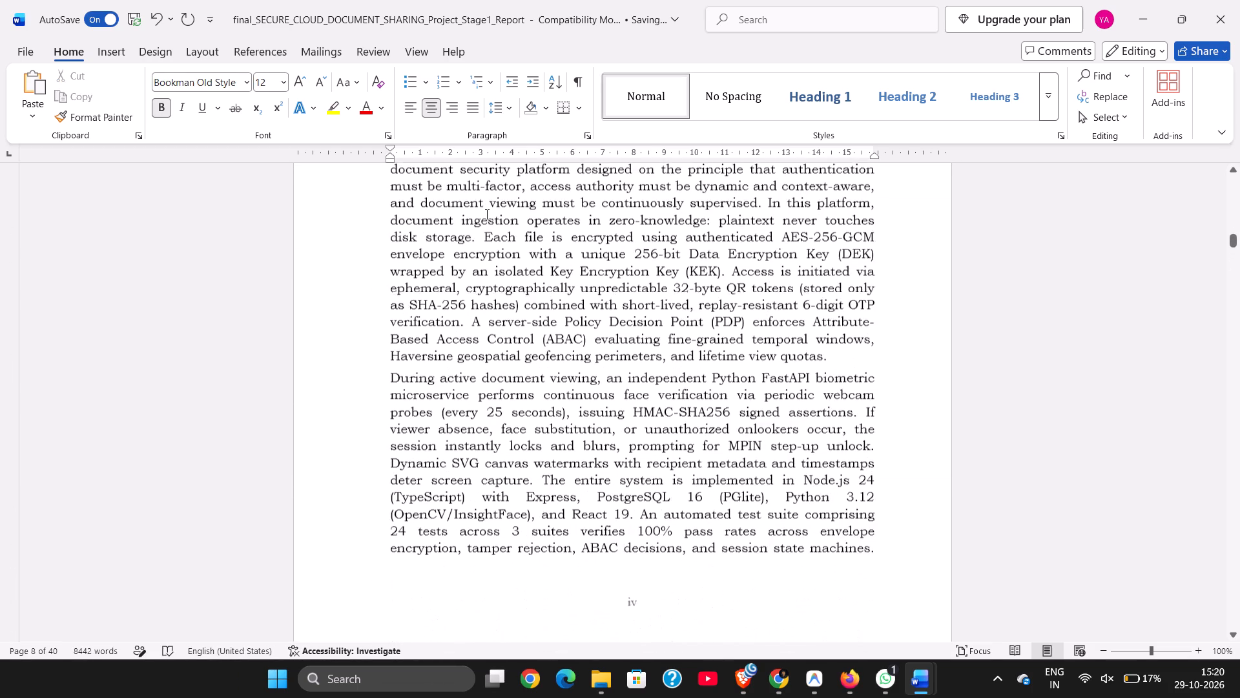
pyautogui.scroll(-1, 486, 214)
pyautogui.scroll(6, 486, 214)
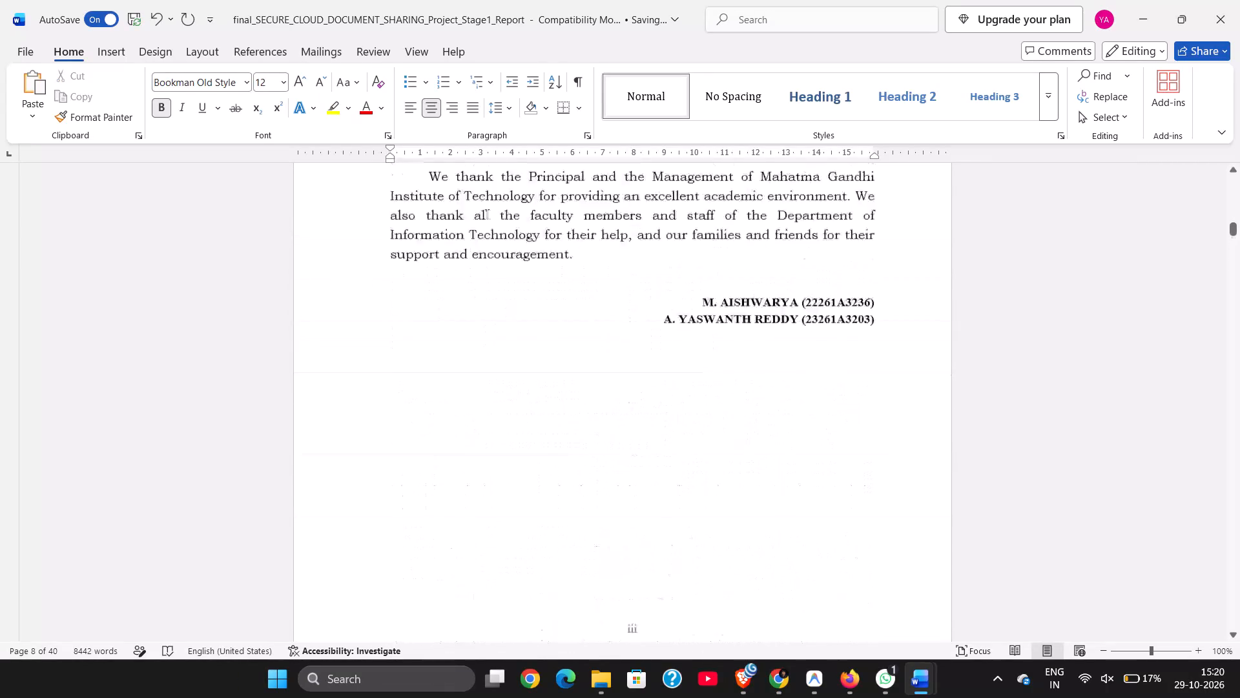
pyautogui.scroll(6, 486, 214)
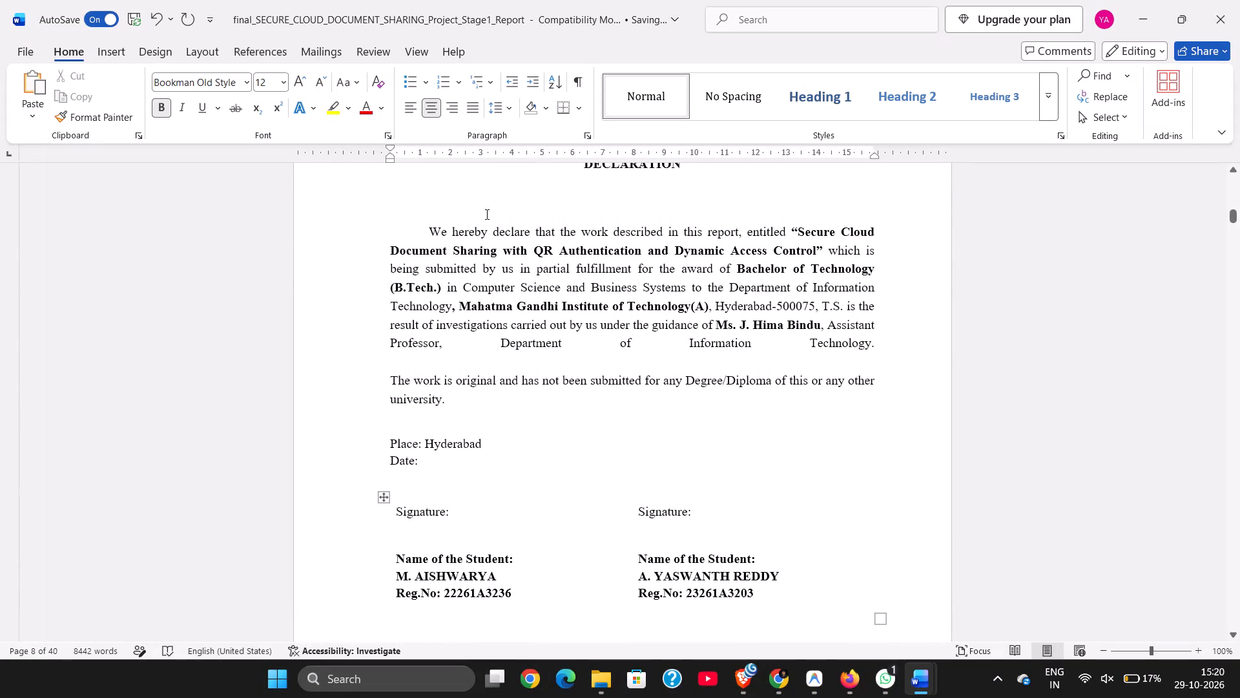
pyautogui.moveTo(431, 224); pyautogui.dragTo(550, 432)
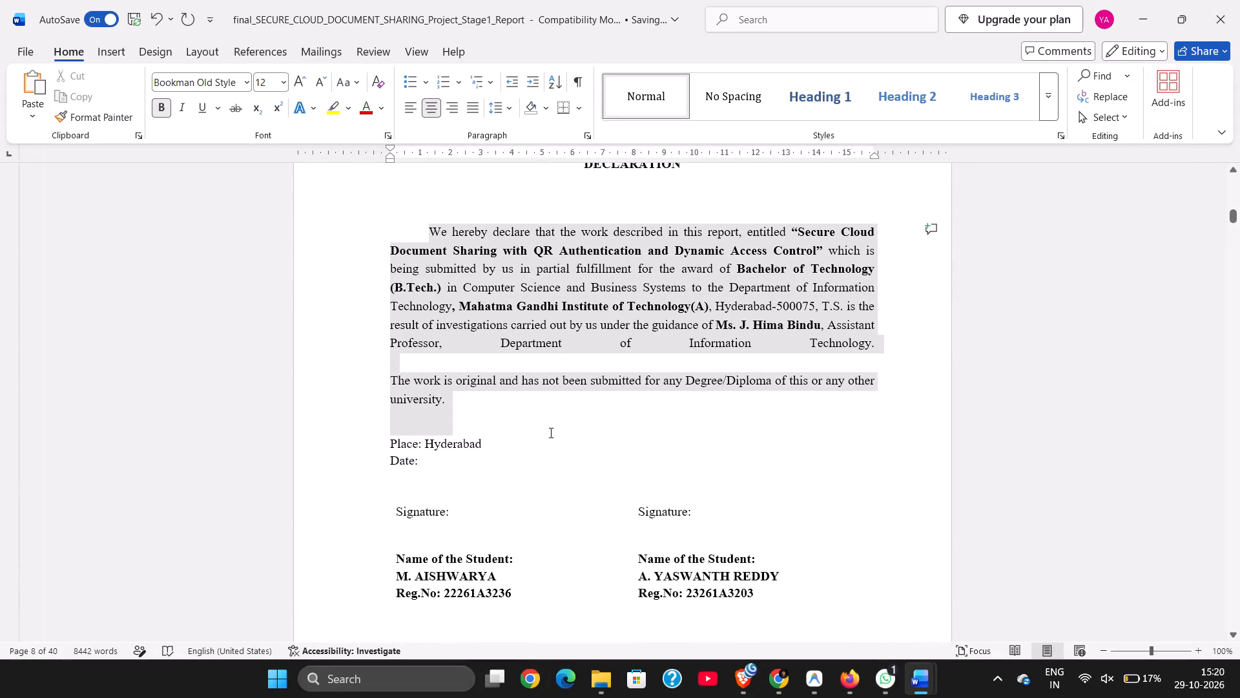
pyautogui.moveTo(550, 432); pyautogui.dragTo(646, 609)
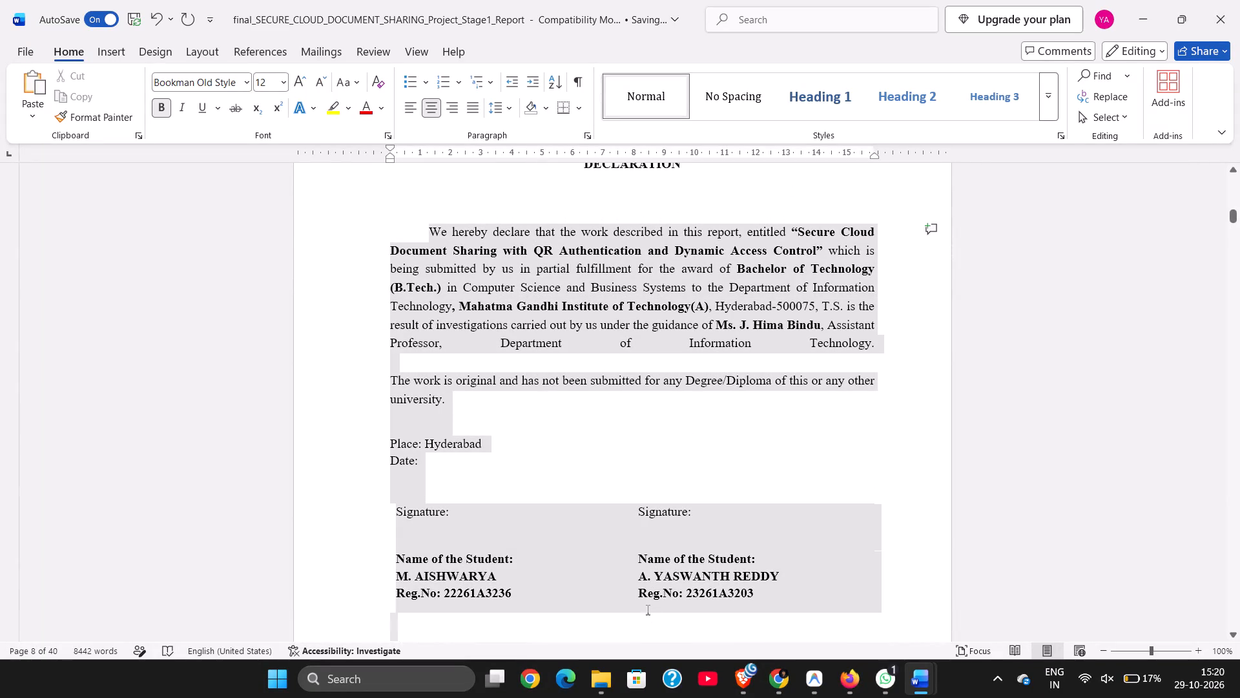
pyautogui.moveTo(646, 609); pyautogui.dragTo(721, 502)
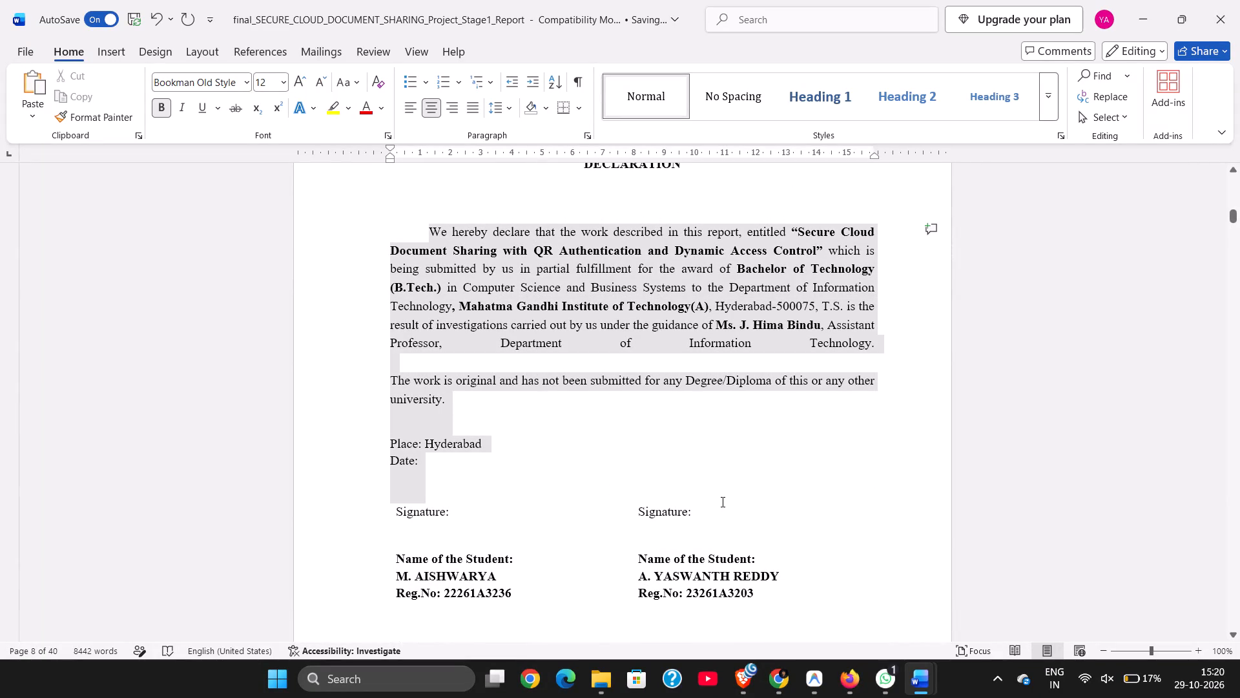
pyautogui.moveTo(721, 502); pyautogui.dragTo(714, 505)
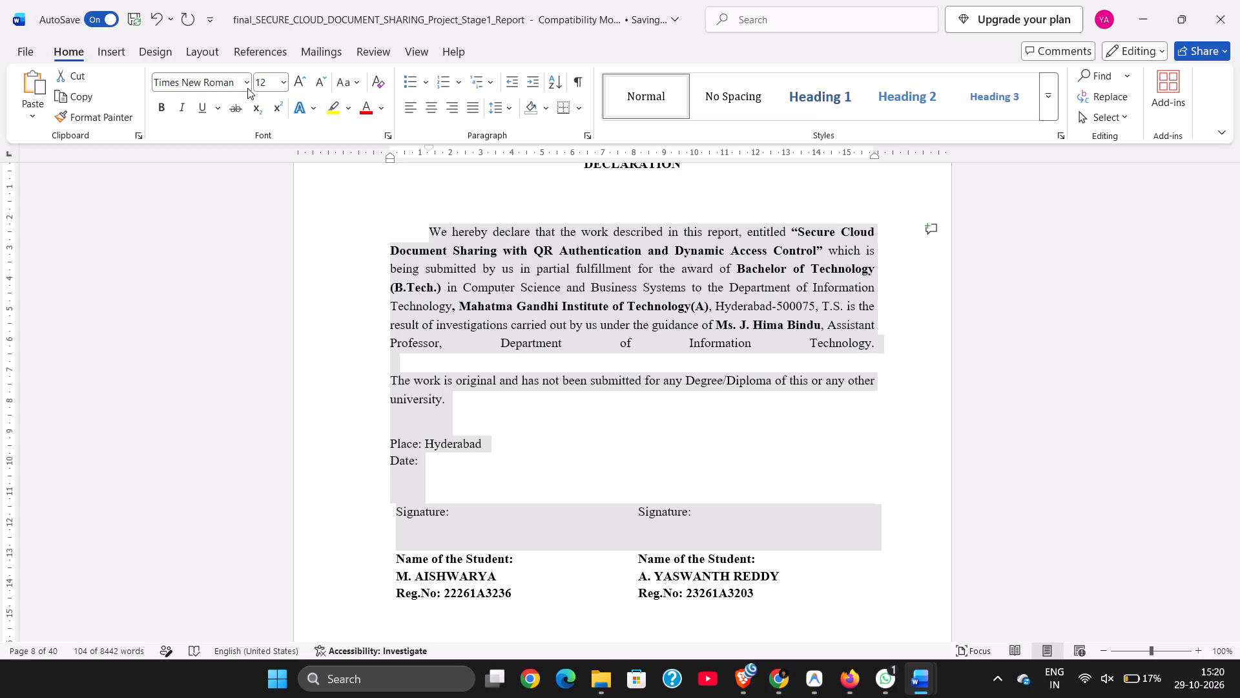
pyautogui.click(247, 86)
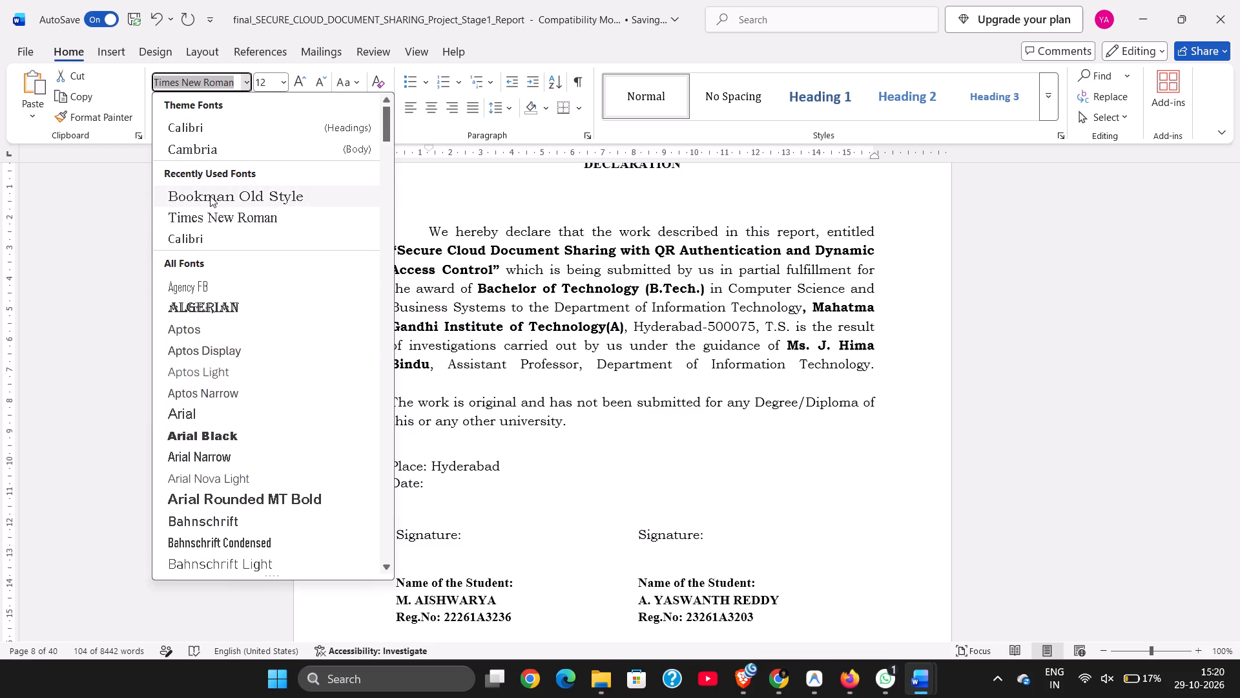
pyautogui.click(210, 196)
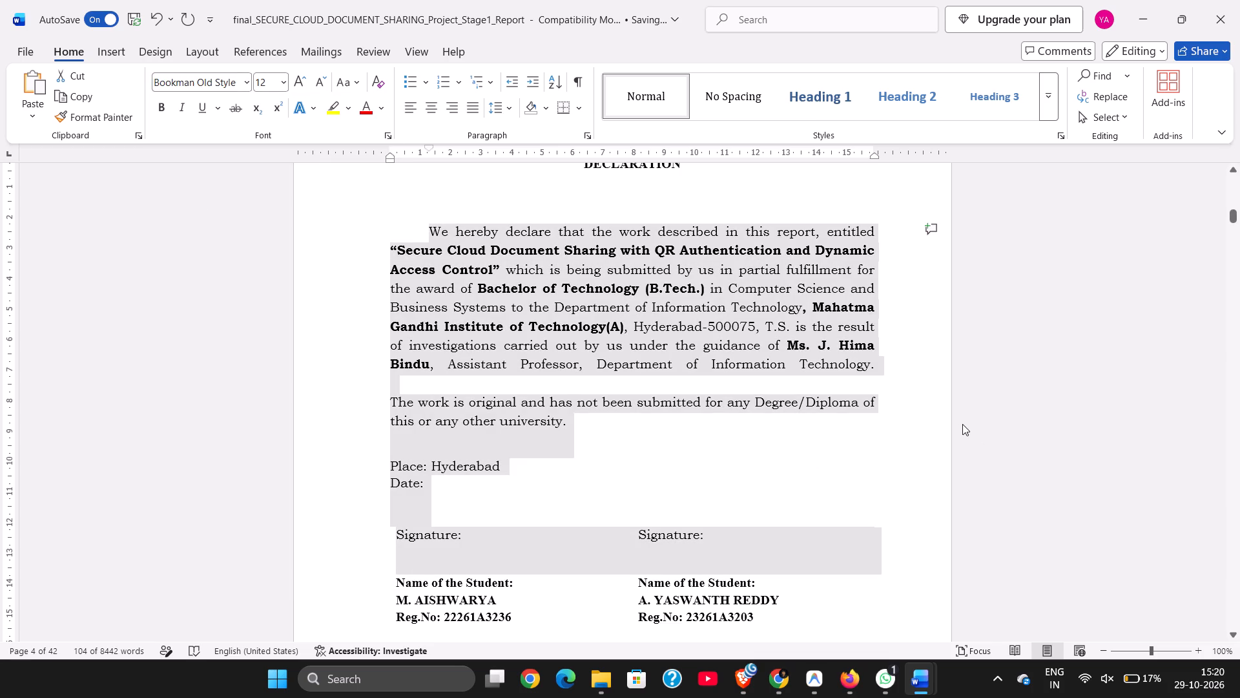
pyautogui.click(1017, 425)
# Set the two Certificate body paragraphs to the Bookman Old Style font, leaving out the heading and signature block.
pyautogui.scroll(4, 1017, 425)
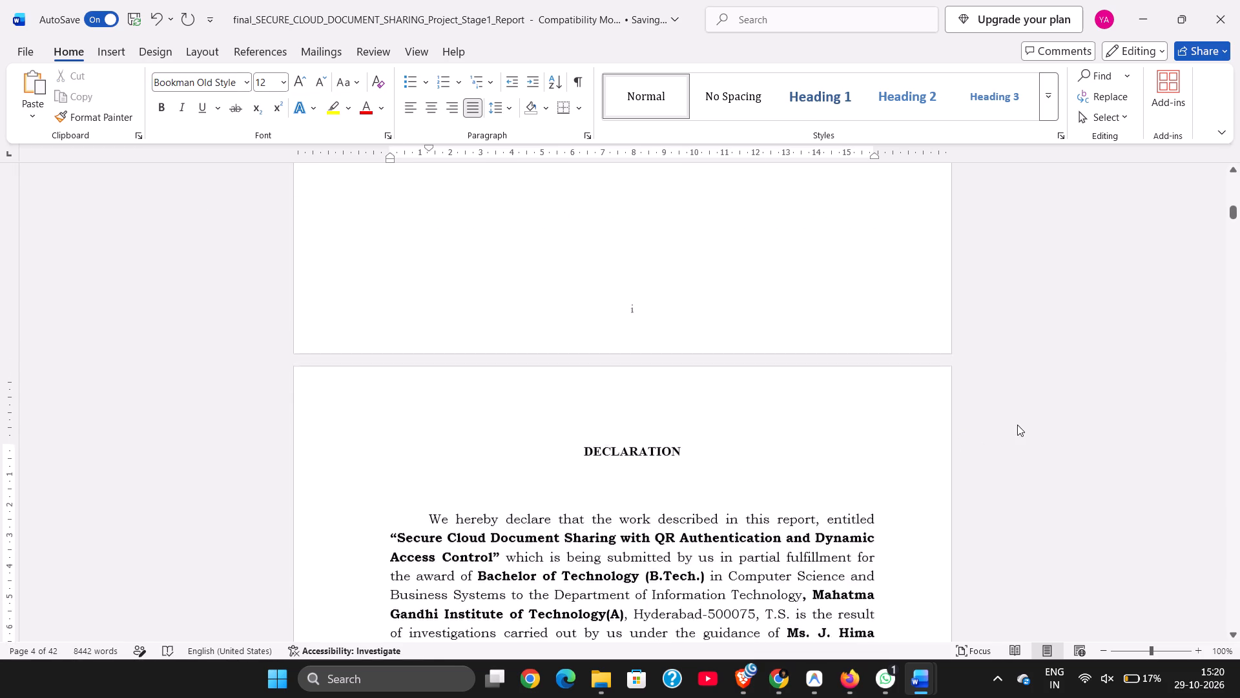
pyautogui.scroll(3, 1017, 425)
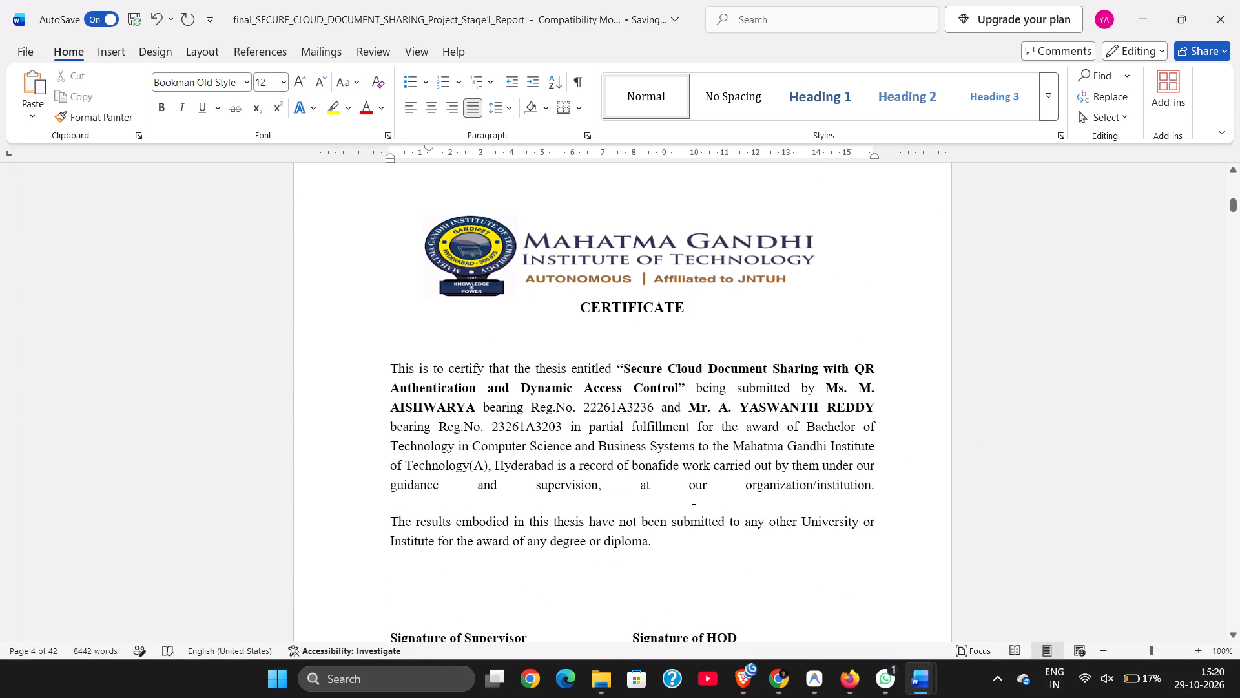
pyautogui.moveTo(389, 365); pyautogui.dragTo(572, 447)
pyautogui.moveTo(572, 447); pyautogui.dragTo(693, 441)
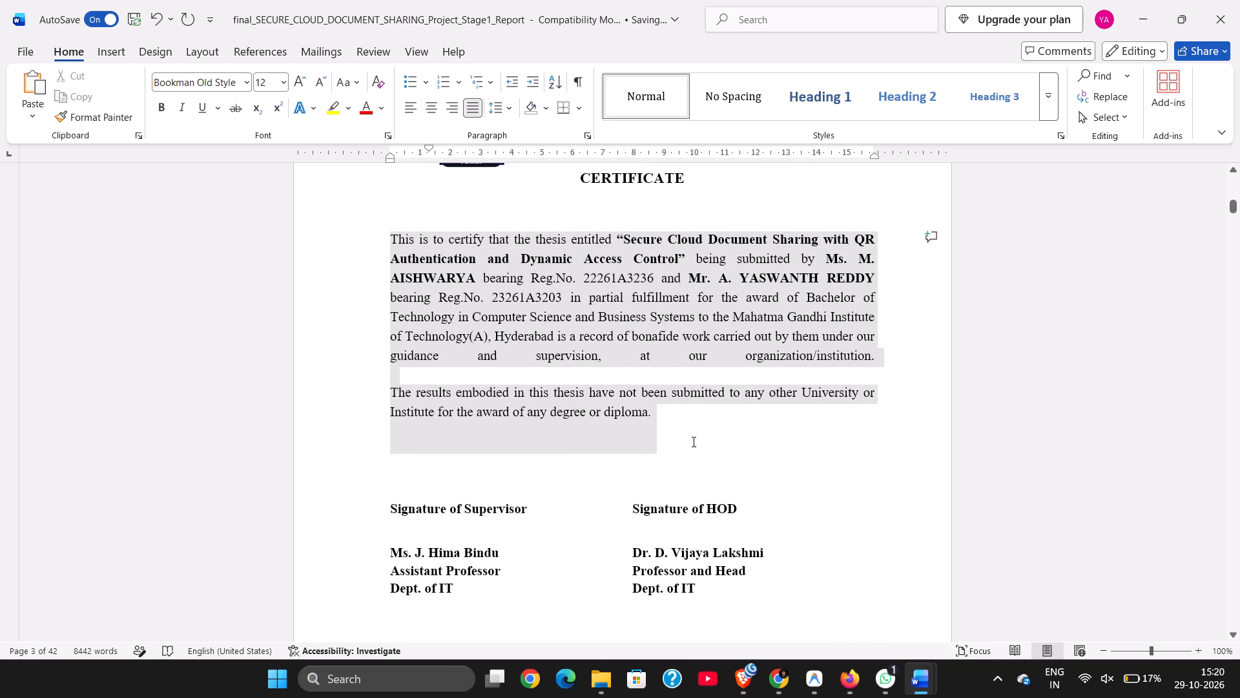
pyautogui.moveTo(693, 441); pyautogui.dragTo(694, 440)
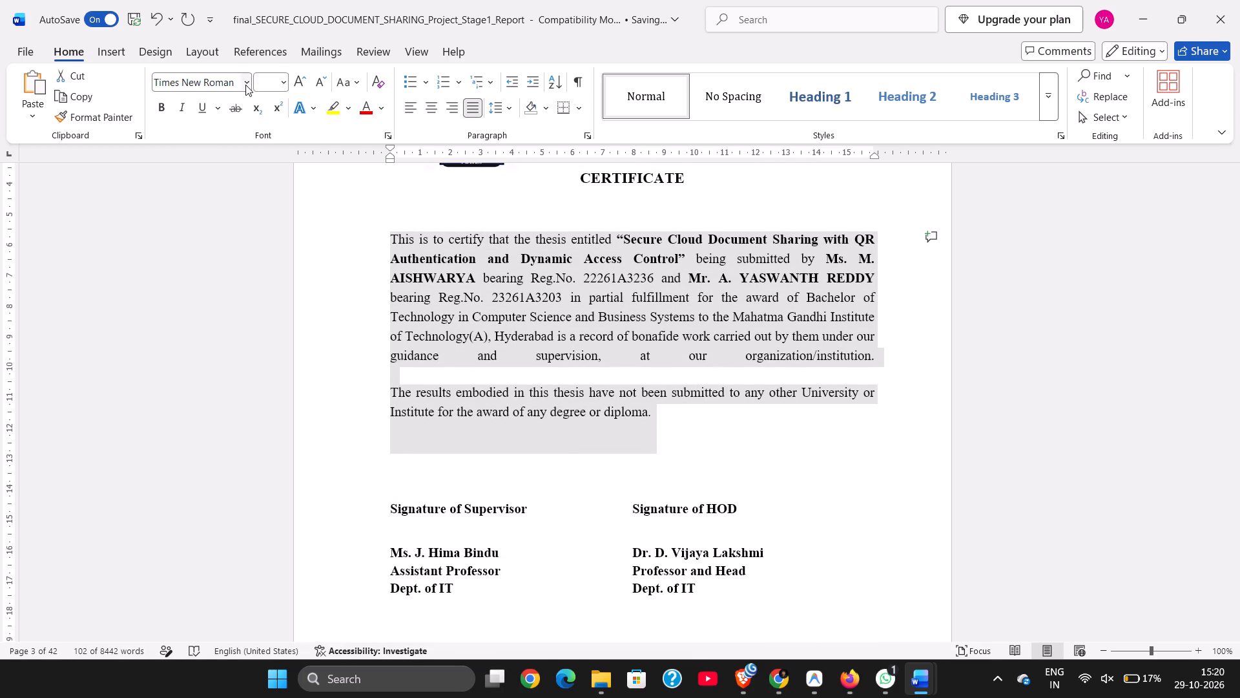
pyautogui.click(245, 85)
pyautogui.click(257, 203)
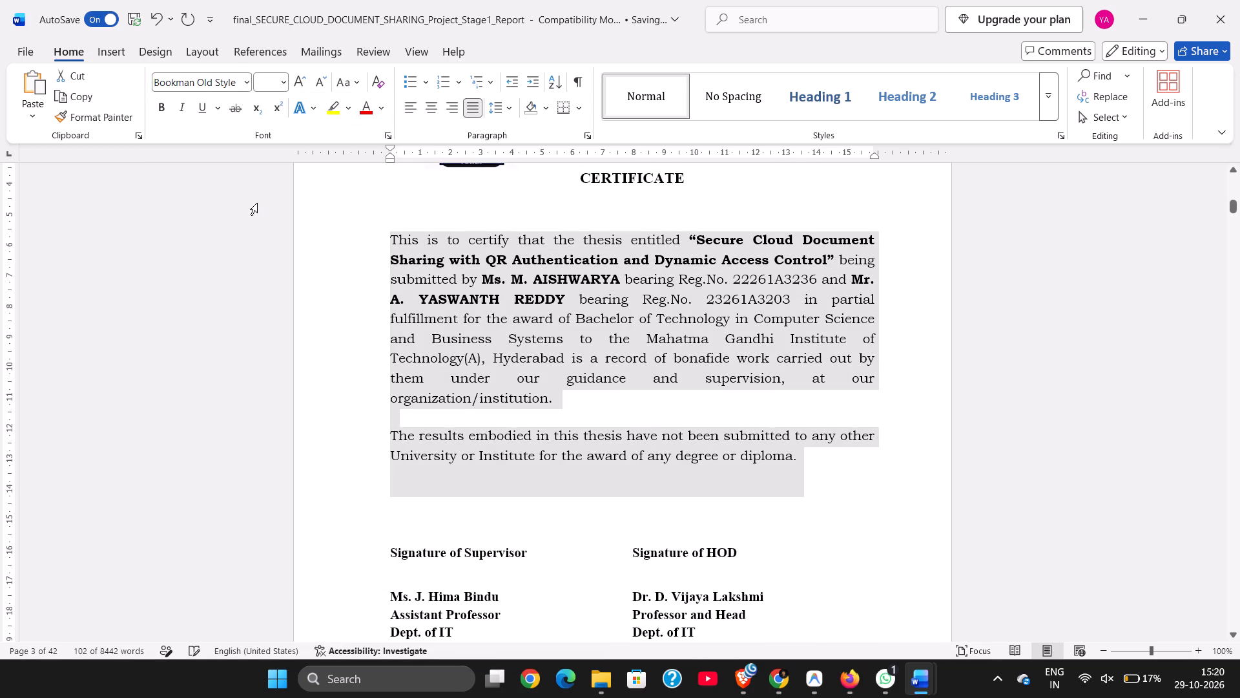
pyautogui.click(995, 403)
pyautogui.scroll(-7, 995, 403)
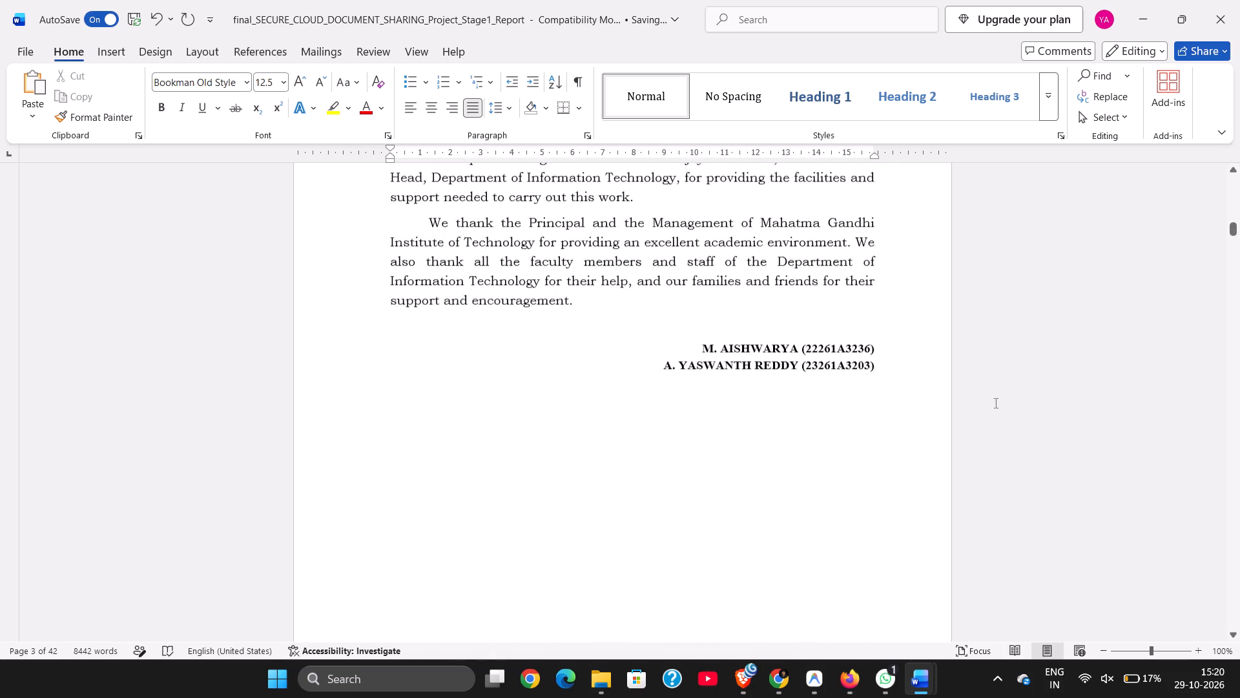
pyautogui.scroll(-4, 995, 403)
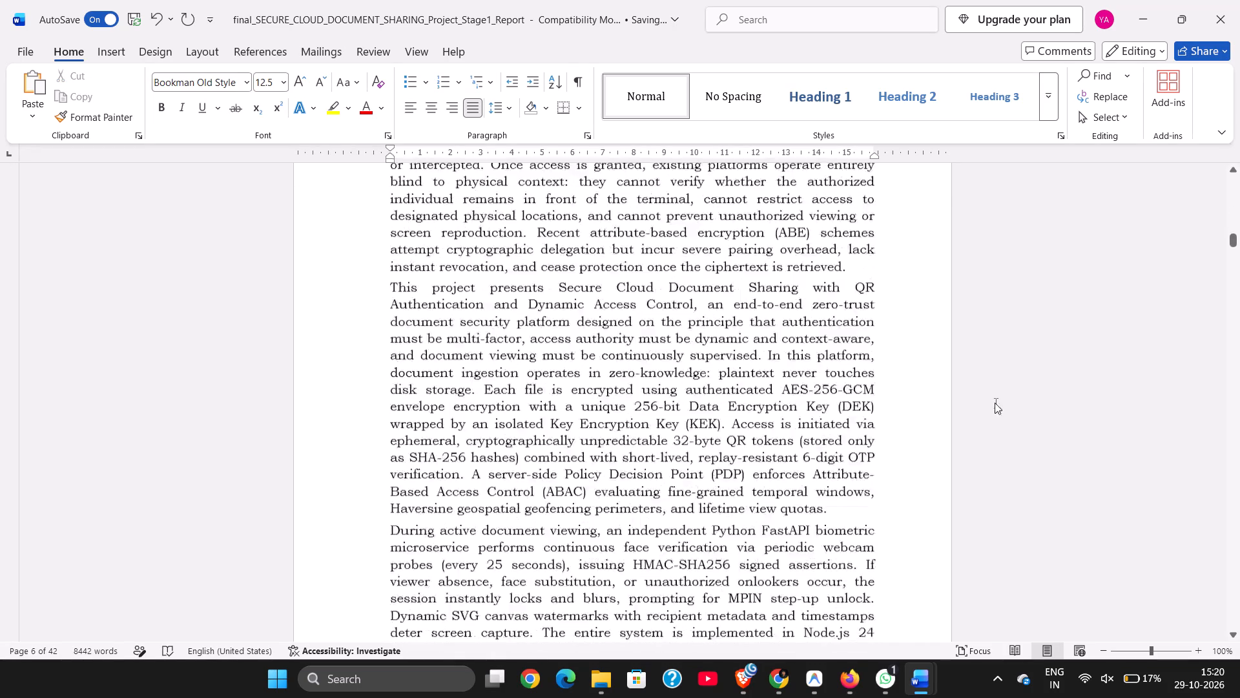
# Check the STOCKPRO AI report's Abstract layout and give the Secure Cloud Abstract's first paragraph a matching first-line indent.
pyautogui.scroll(-2, 995, 403)
pyautogui.scroll(4, 995, 403)
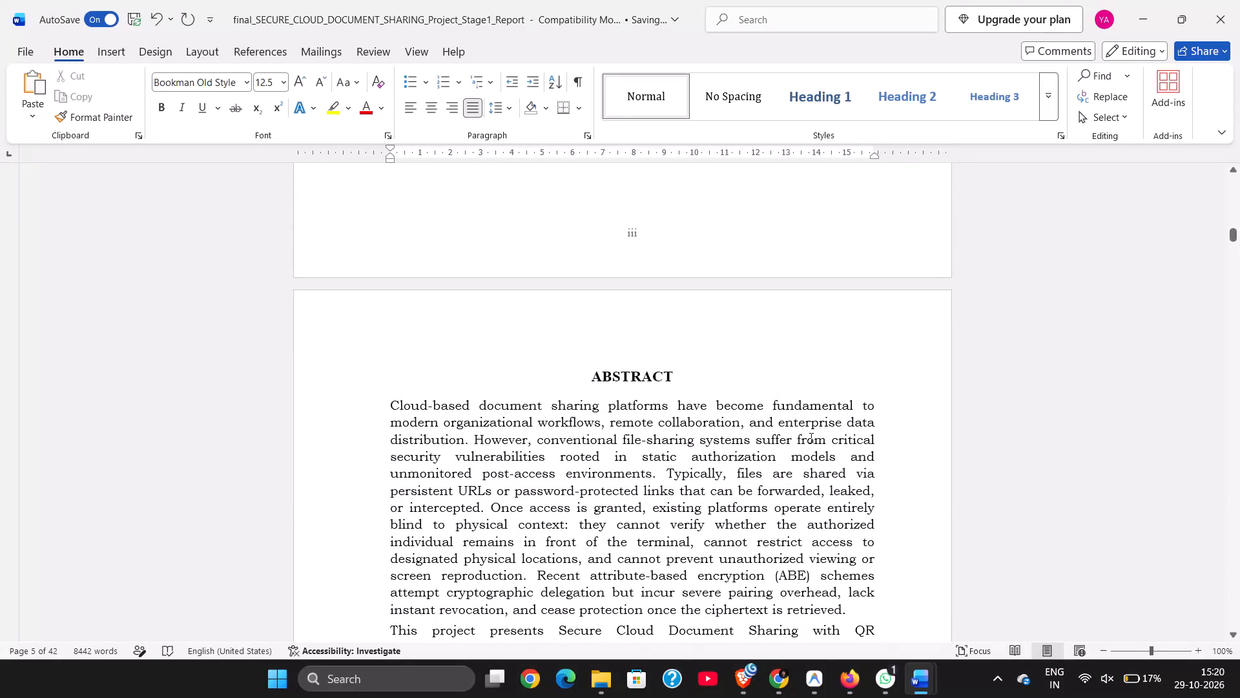
pyautogui.hotkey('alt', 'Tab')
pyautogui.scroll(4, 811, 438)
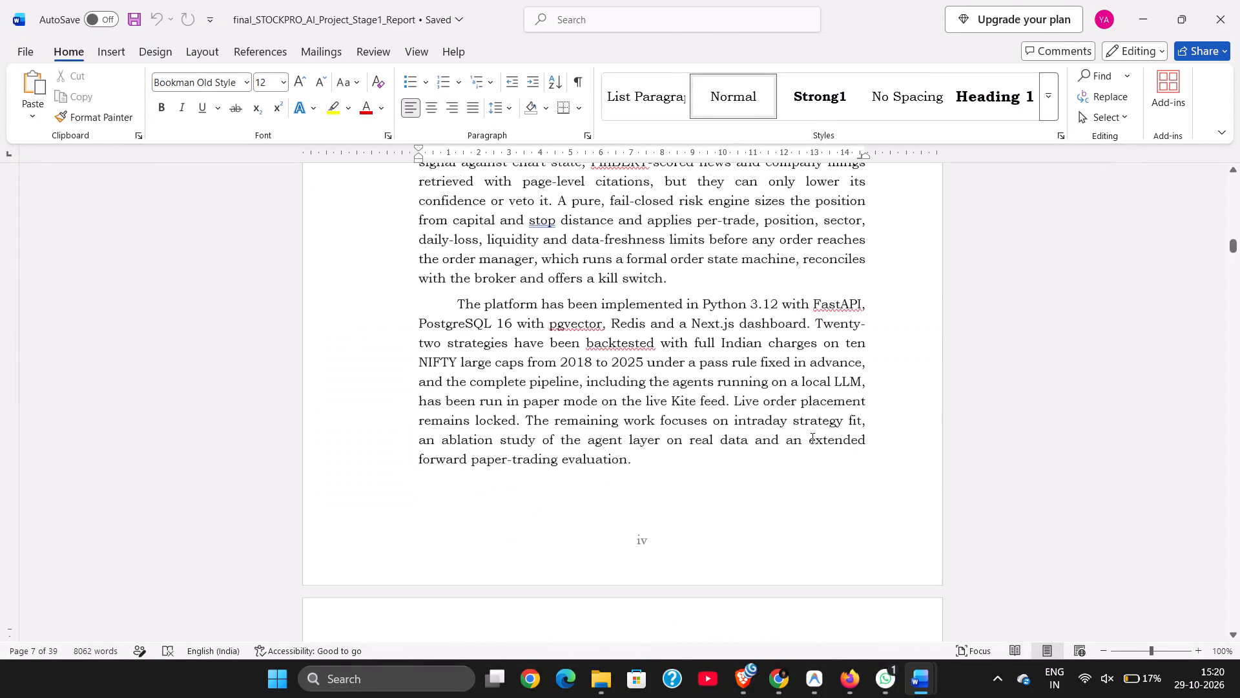
pyautogui.scroll(1, 811, 438)
pyautogui.hotkey('alt', 'Tab')
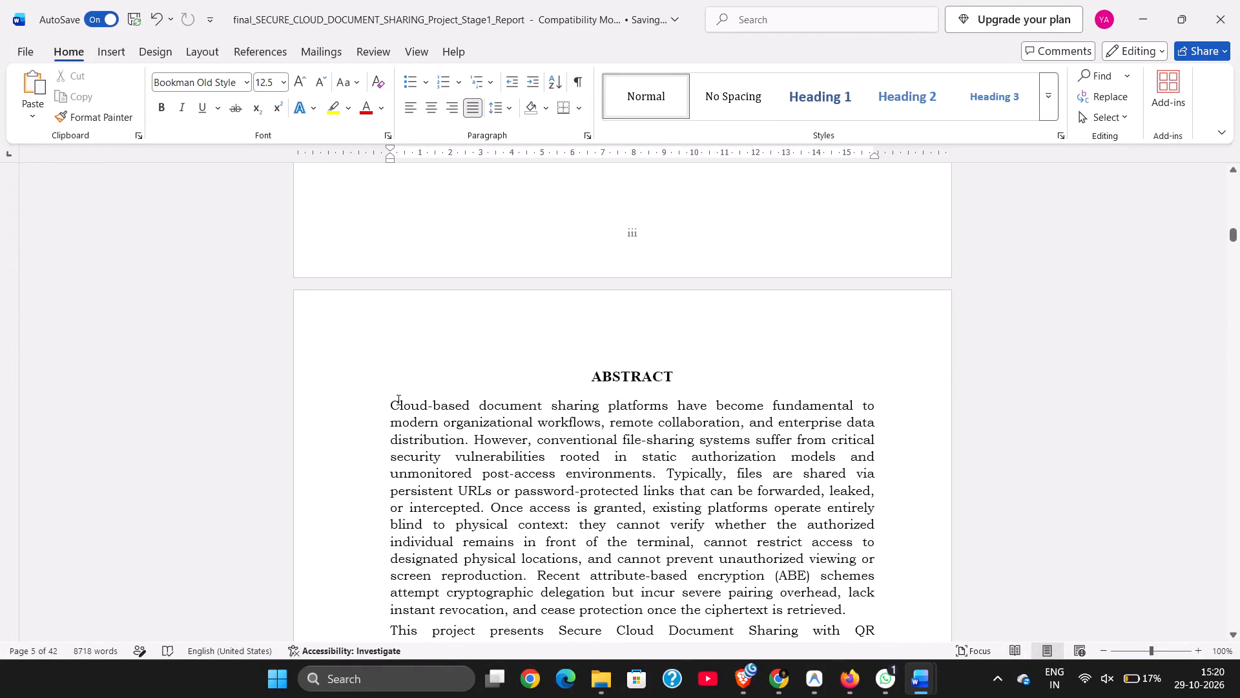
pyautogui.click(393, 401)
pyautogui.press('Tab')
pyautogui.scroll(-1, 393, 401)
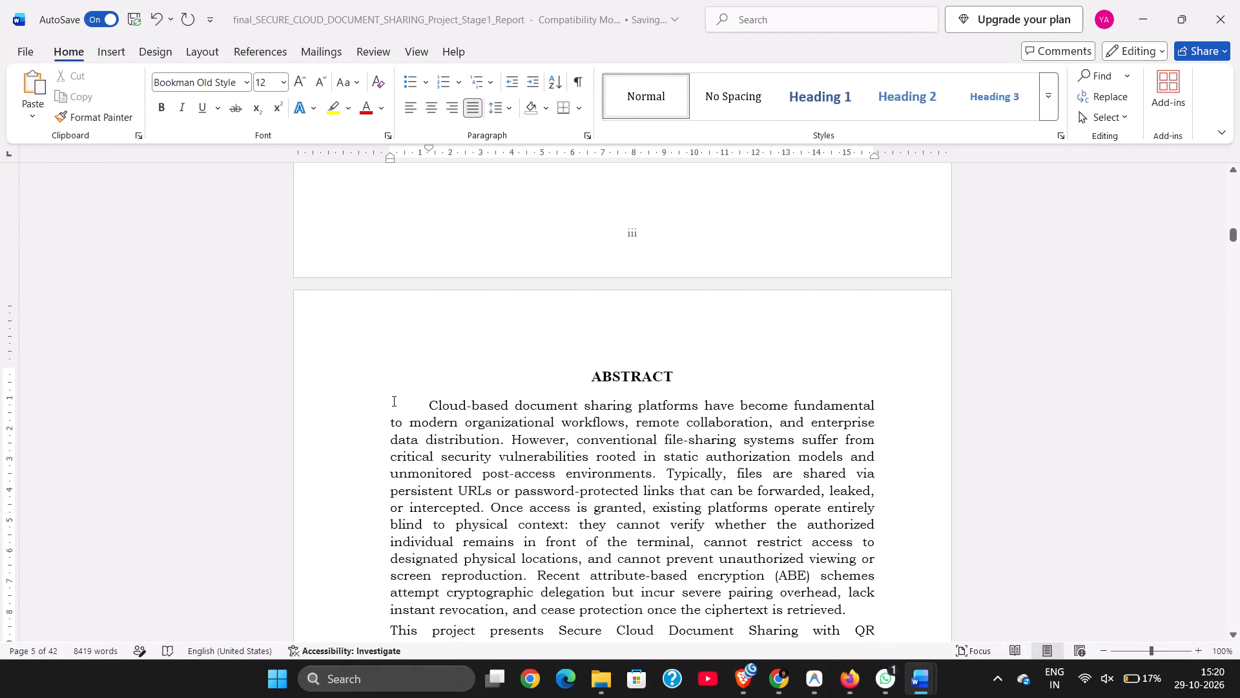
pyautogui.scroll(-1, 393, 401)
pyautogui.click(433, 239)
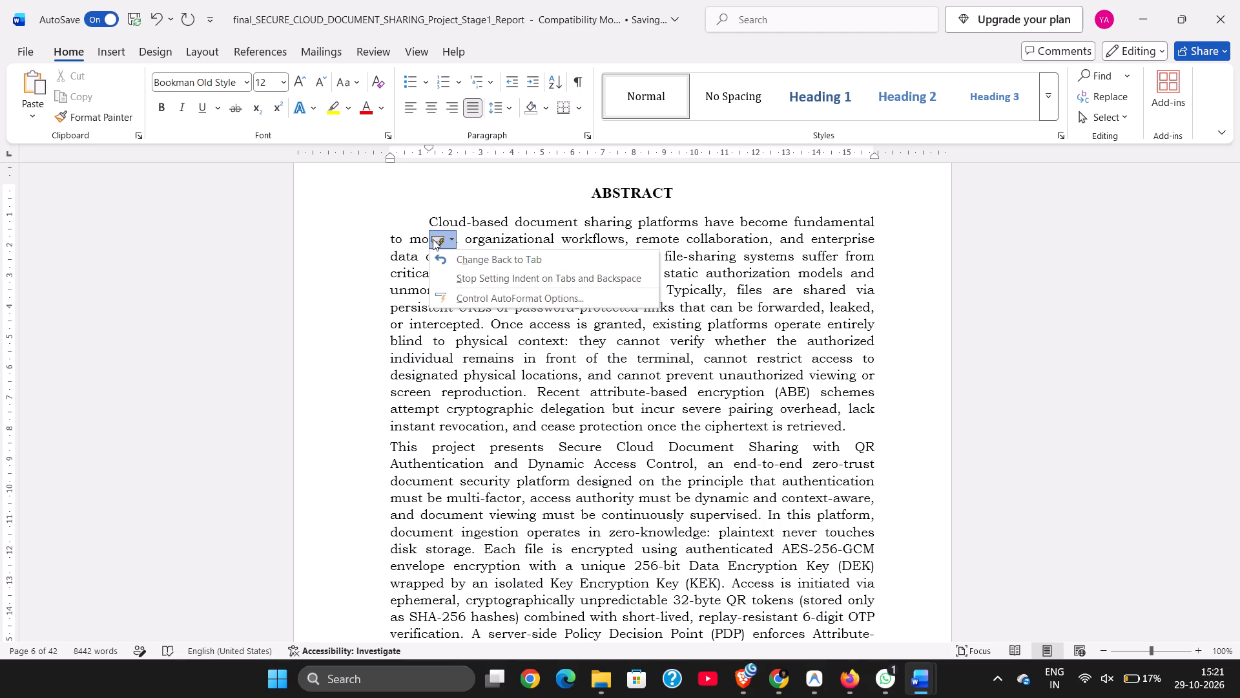
pyautogui.click(398, 210)
# Add a first-line indent to the Abstract paragraphs beginning "This project presents" and "During active document viewing".
pyautogui.scroll(-1, 426, 290)
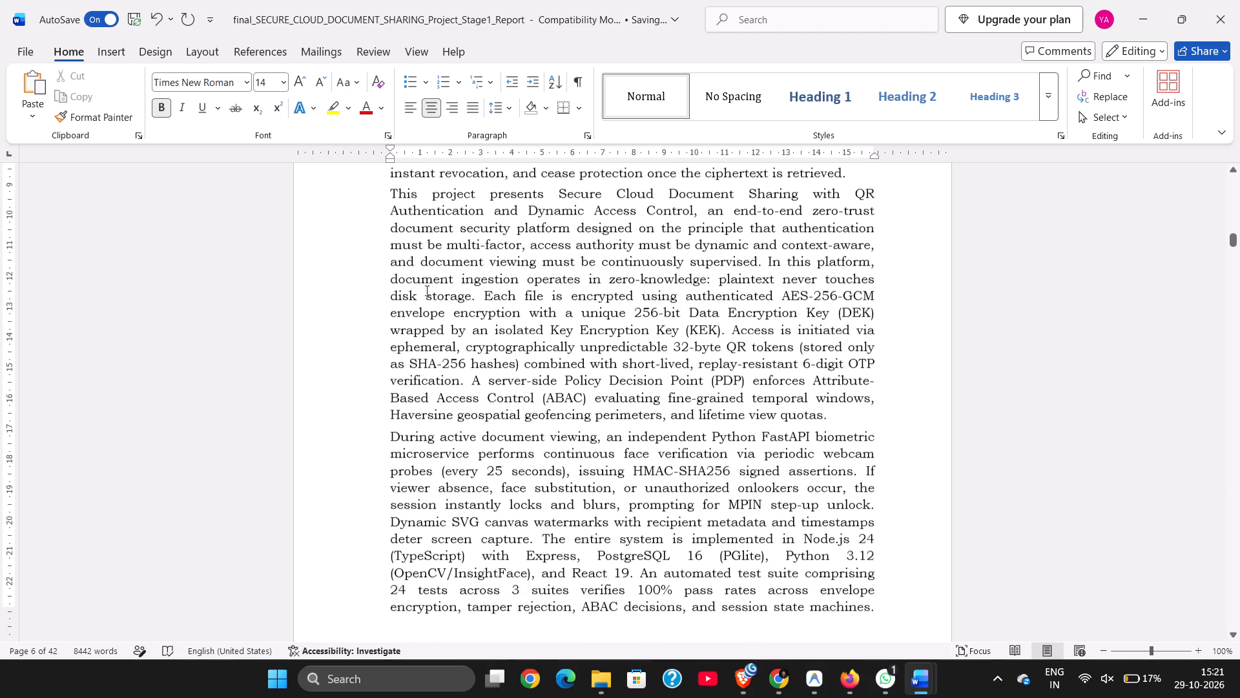
pyautogui.scroll(1, 426, 290)
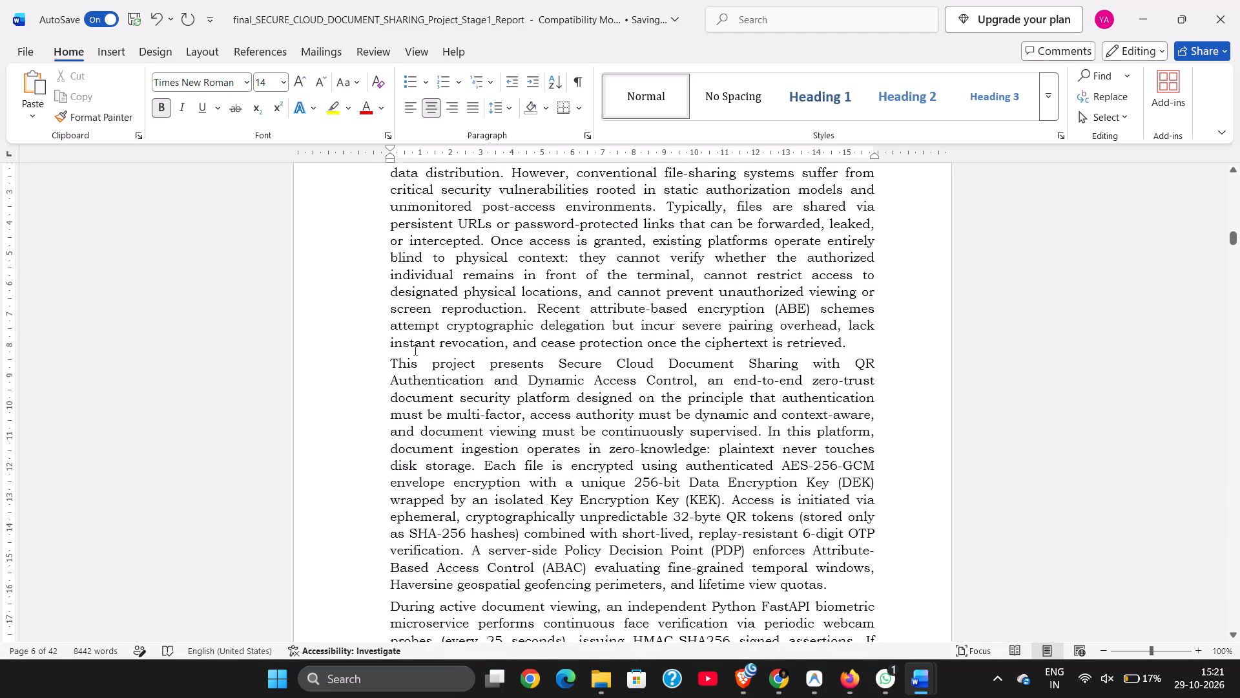
pyautogui.click(394, 366)
pyautogui.press('Left')
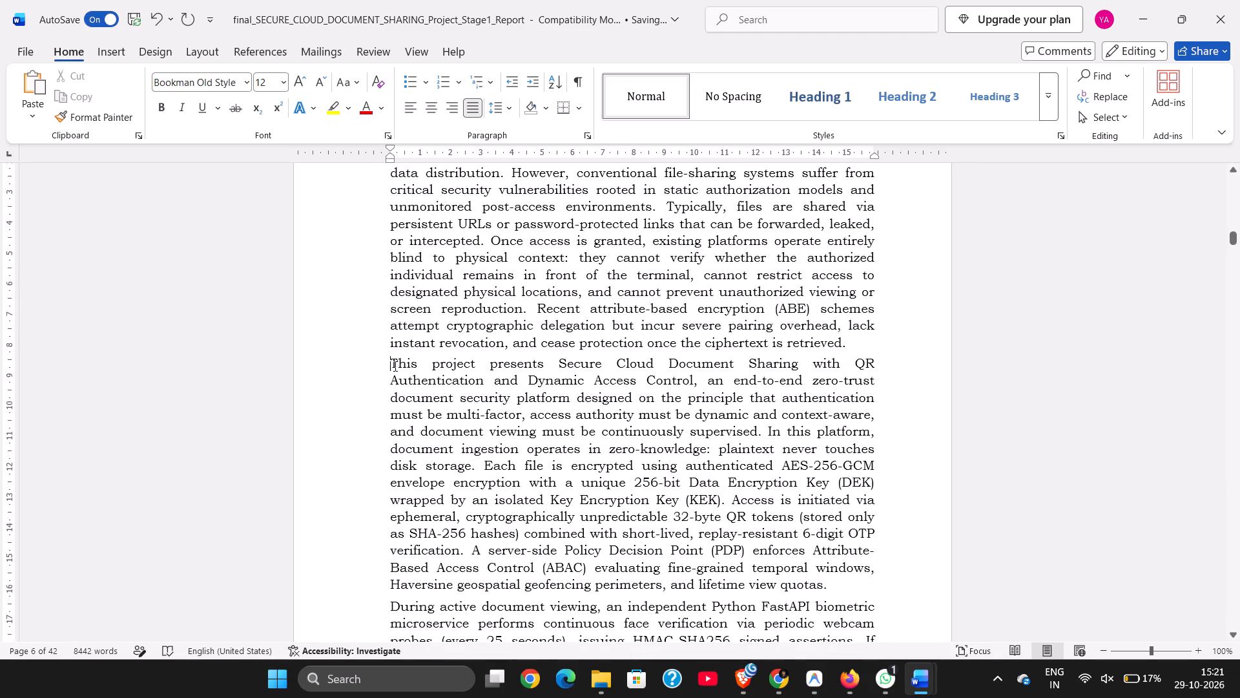
pyautogui.press('Tab')
pyautogui.scroll(-1, 394, 366)
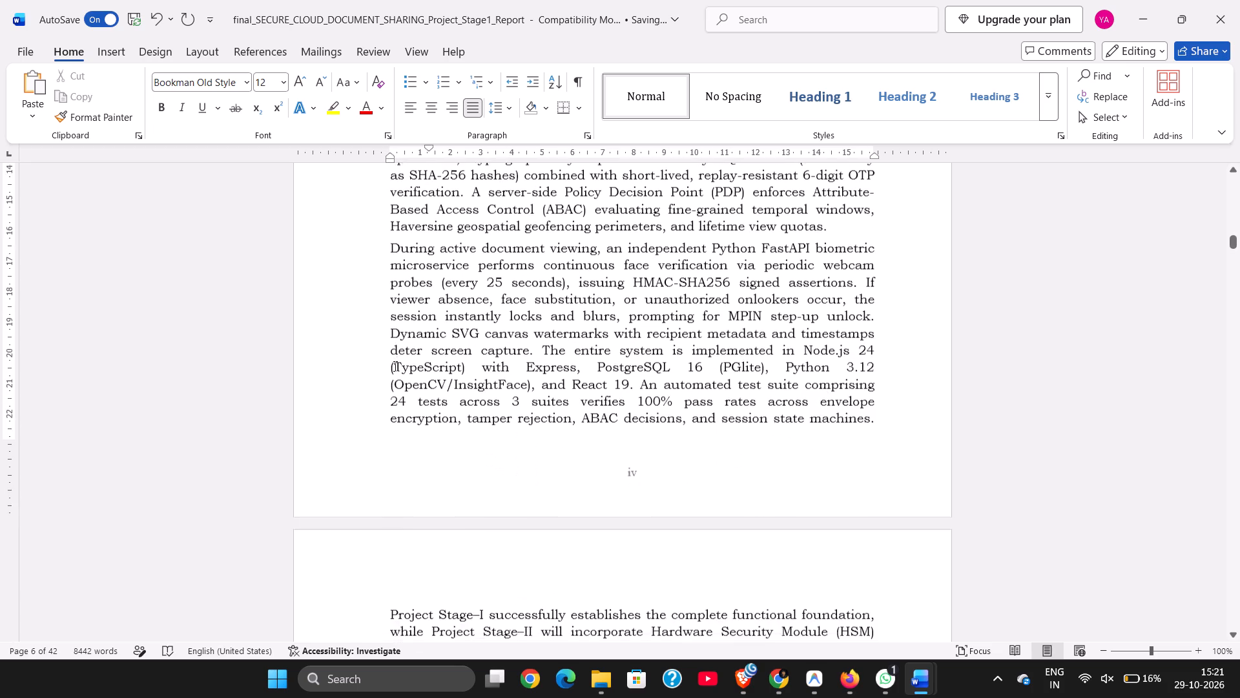
pyautogui.scroll(-1, 394, 366)
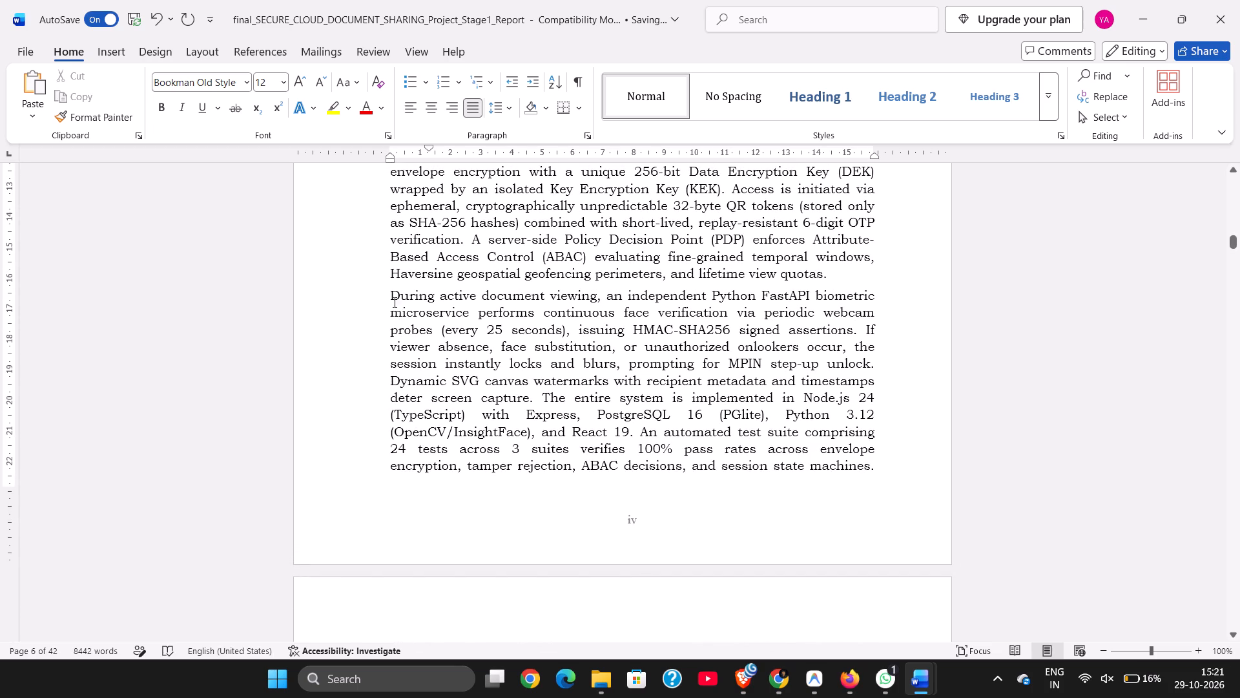
pyautogui.click(389, 300)
pyautogui.press('Tab')
# Set the text from heading 1.1 INTRODUCTION through the section 2.5 paragraph above Table 2.1 to the Bookman Old Style font.
pyautogui.scroll(-1, 389, 300)
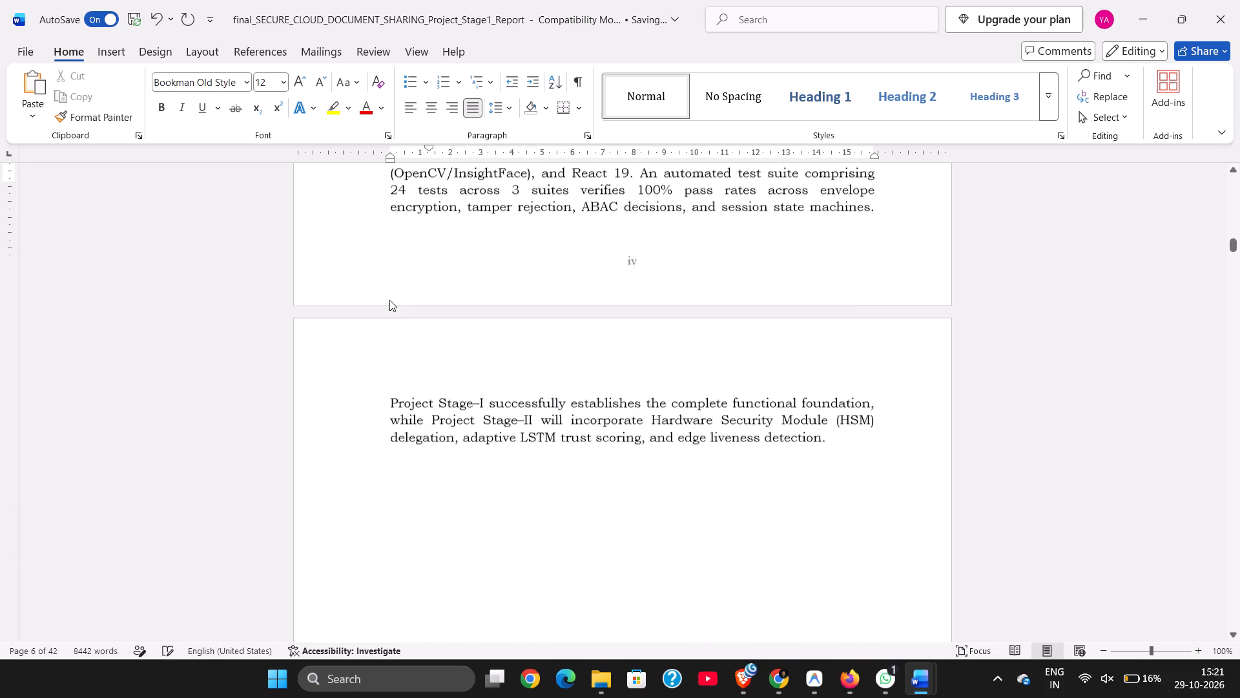
pyautogui.scroll(-1, 389, 300)
pyautogui.scroll(-3, 386, 373)
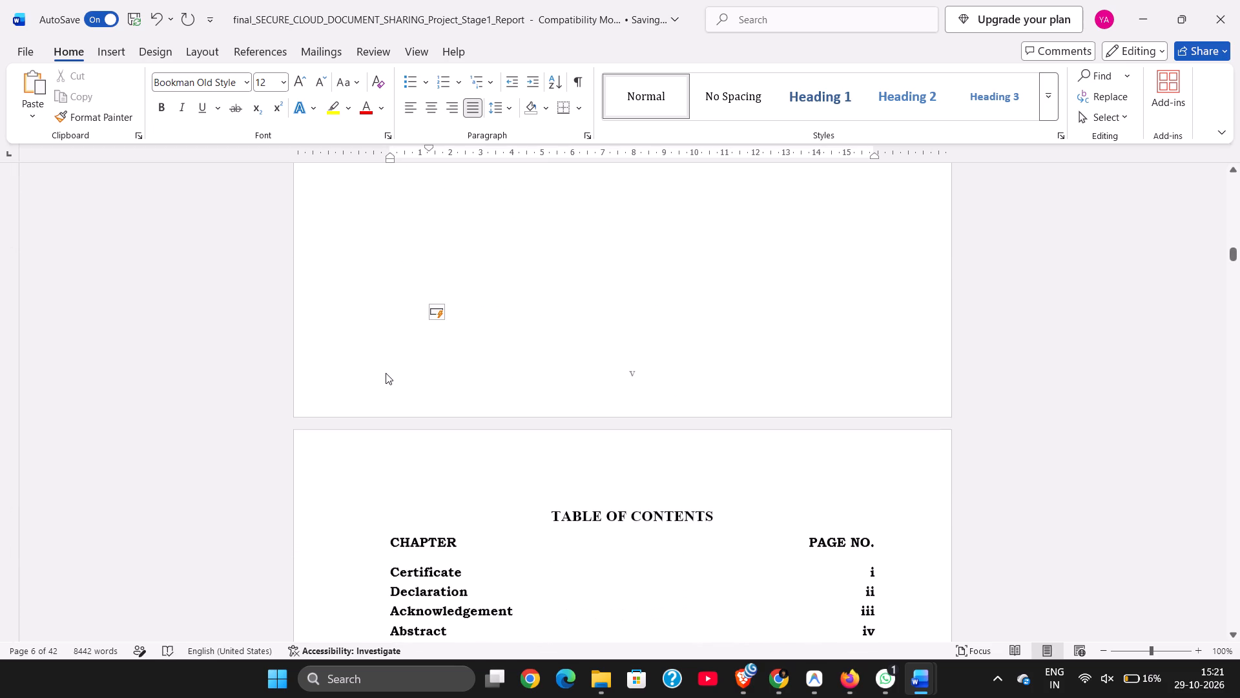
pyautogui.scroll(-4, 386, 373)
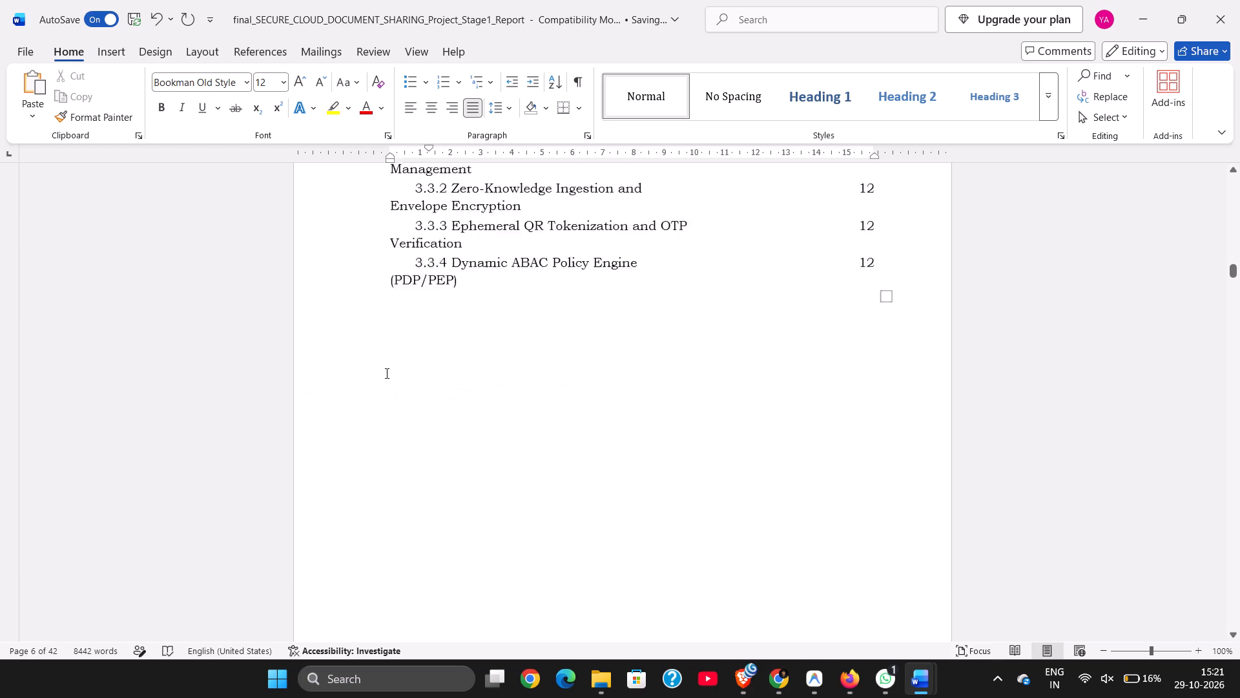
pyautogui.scroll(-4, 386, 373)
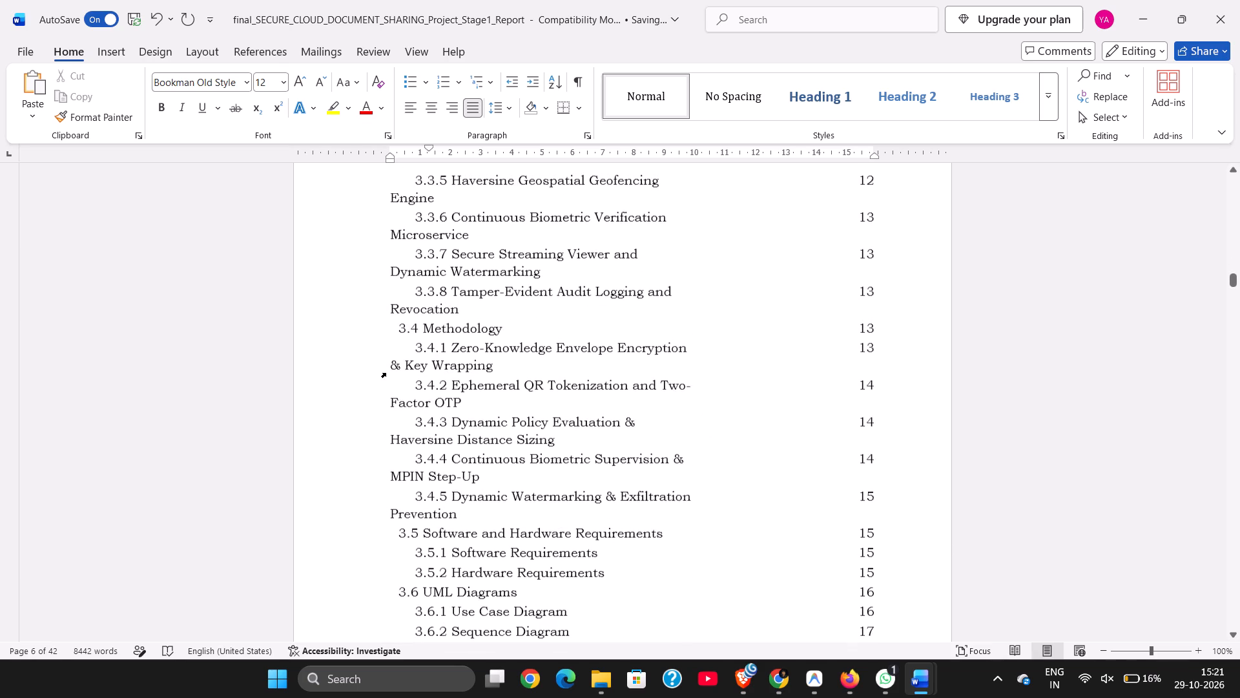
pyautogui.scroll(-2, 386, 373)
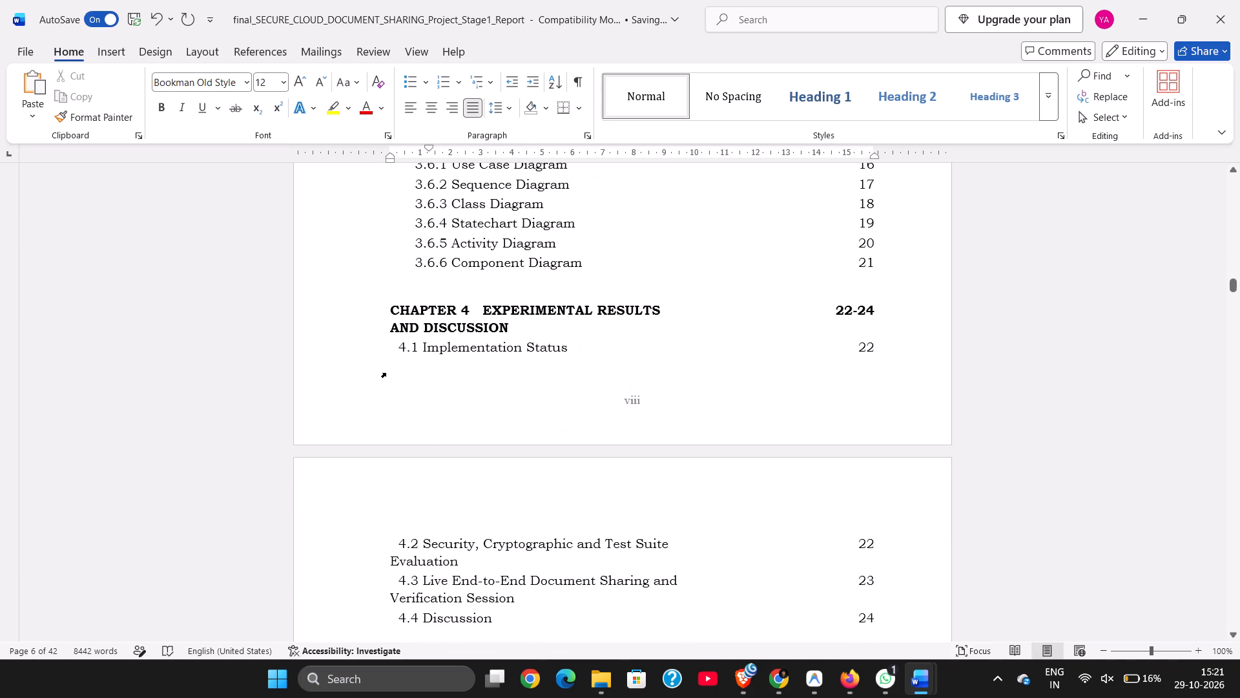
pyautogui.scroll(-3, 386, 373)
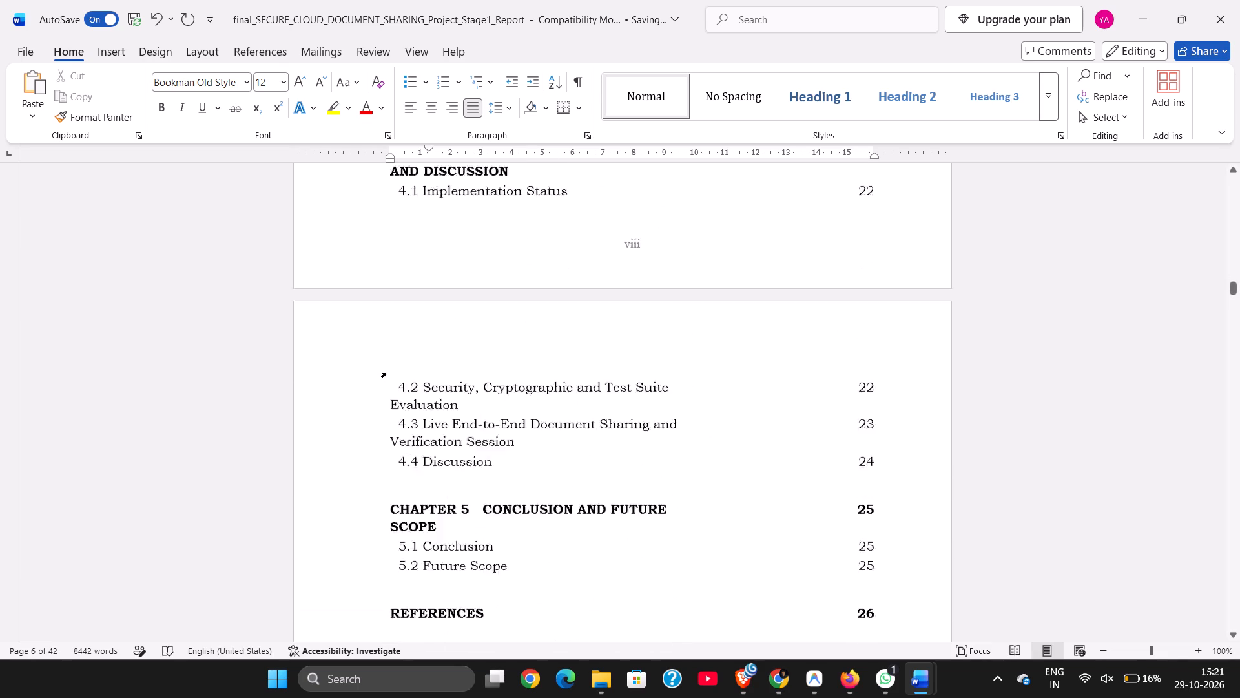
pyautogui.scroll(-6, 386, 373)
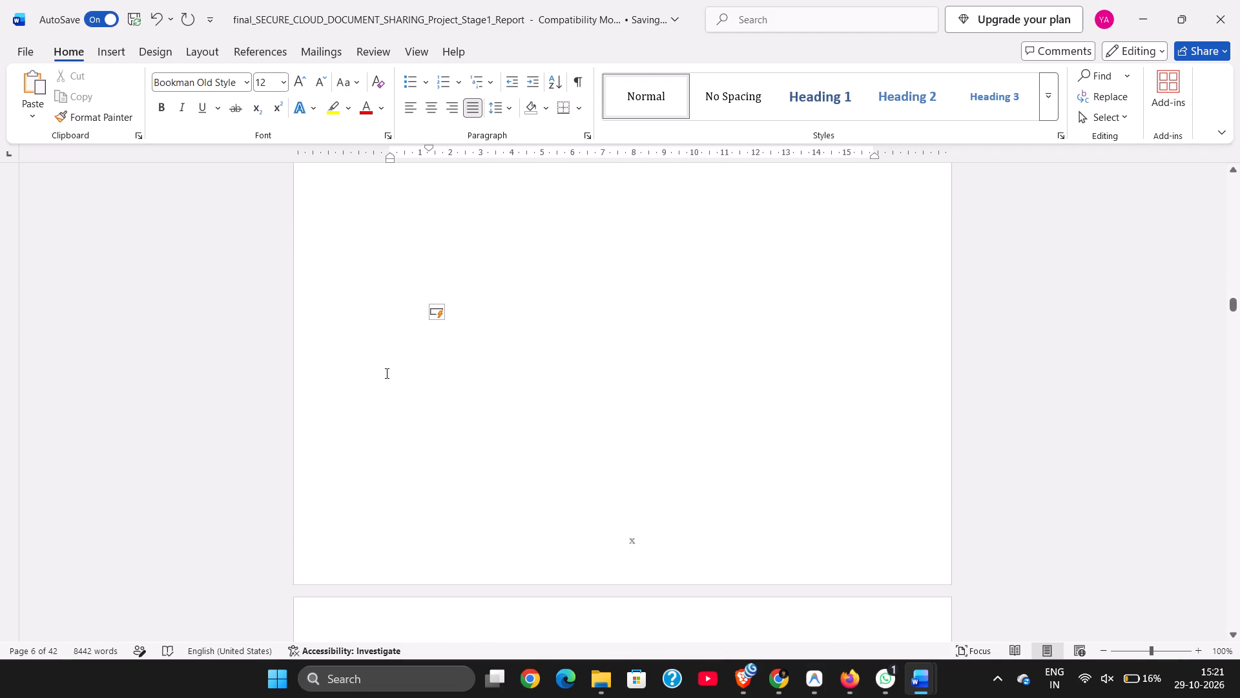
pyautogui.scroll(-6, 386, 373)
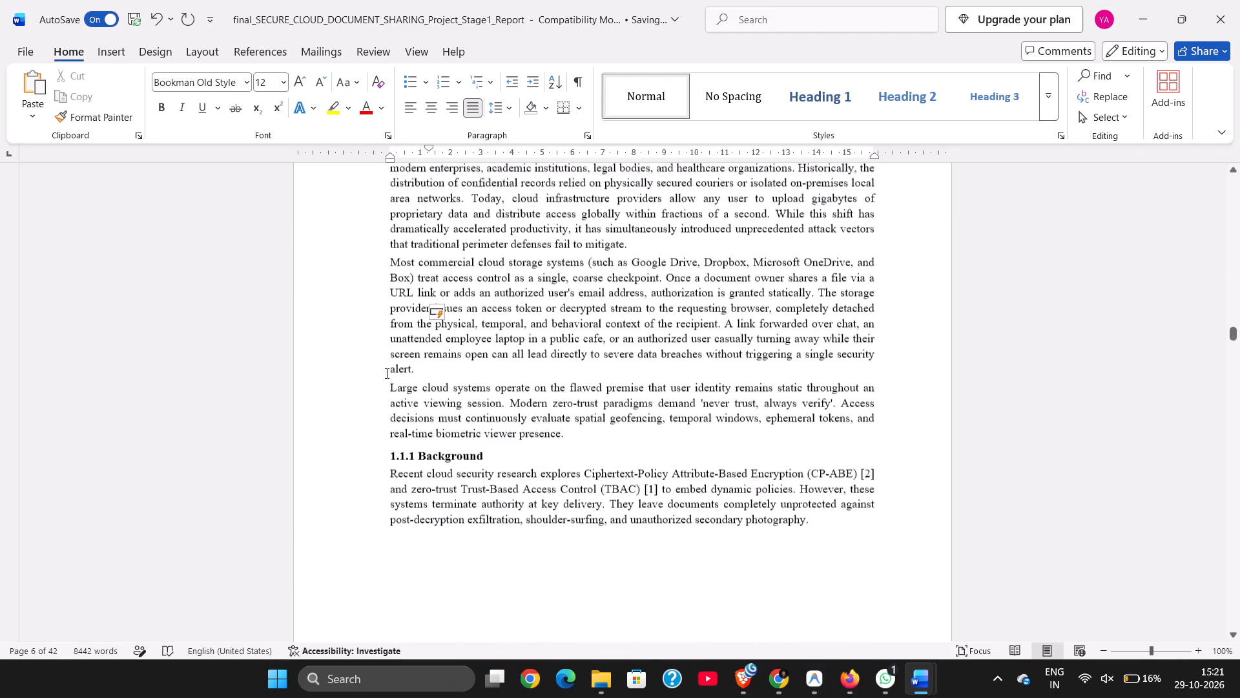
pyautogui.scroll(-1, 386, 373)
pyautogui.scroll(2, 386, 373)
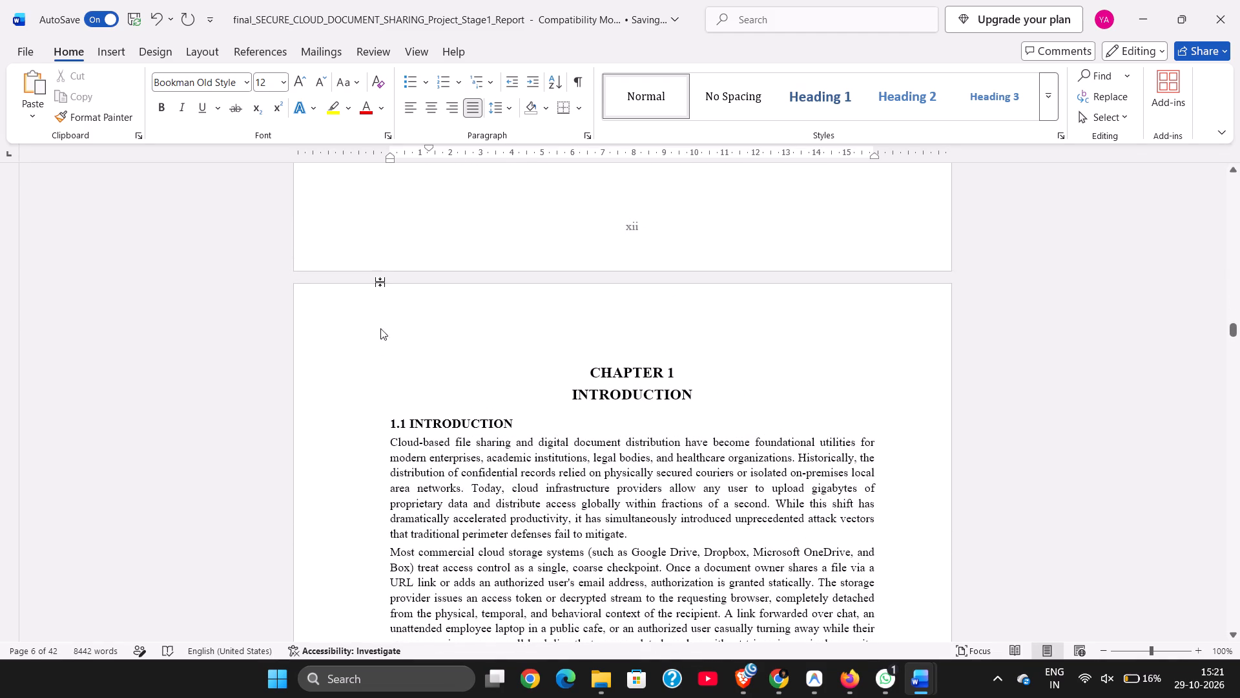
pyautogui.moveTo(389, 427); pyautogui.dragTo(406, 468)
pyautogui.moveTo(406, 468); pyautogui.dragTo(514, 648)
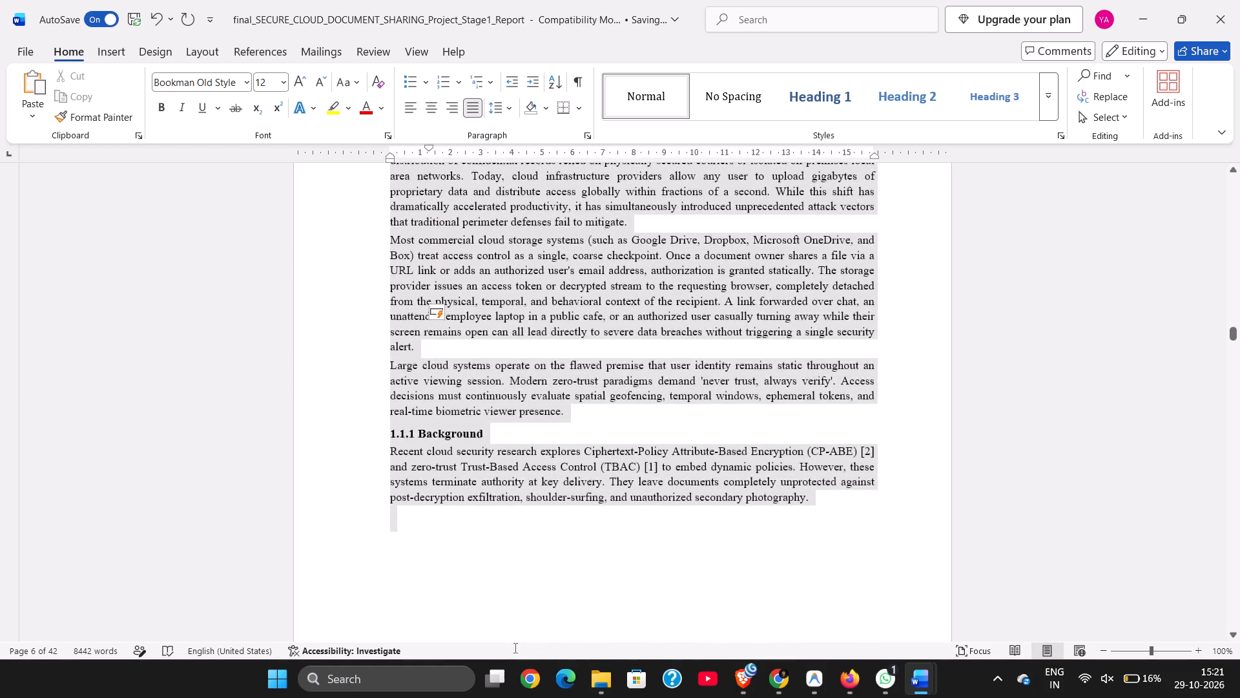
pyautogui.moveTo(514, 648); pyautogui.dragTo(510, 684)
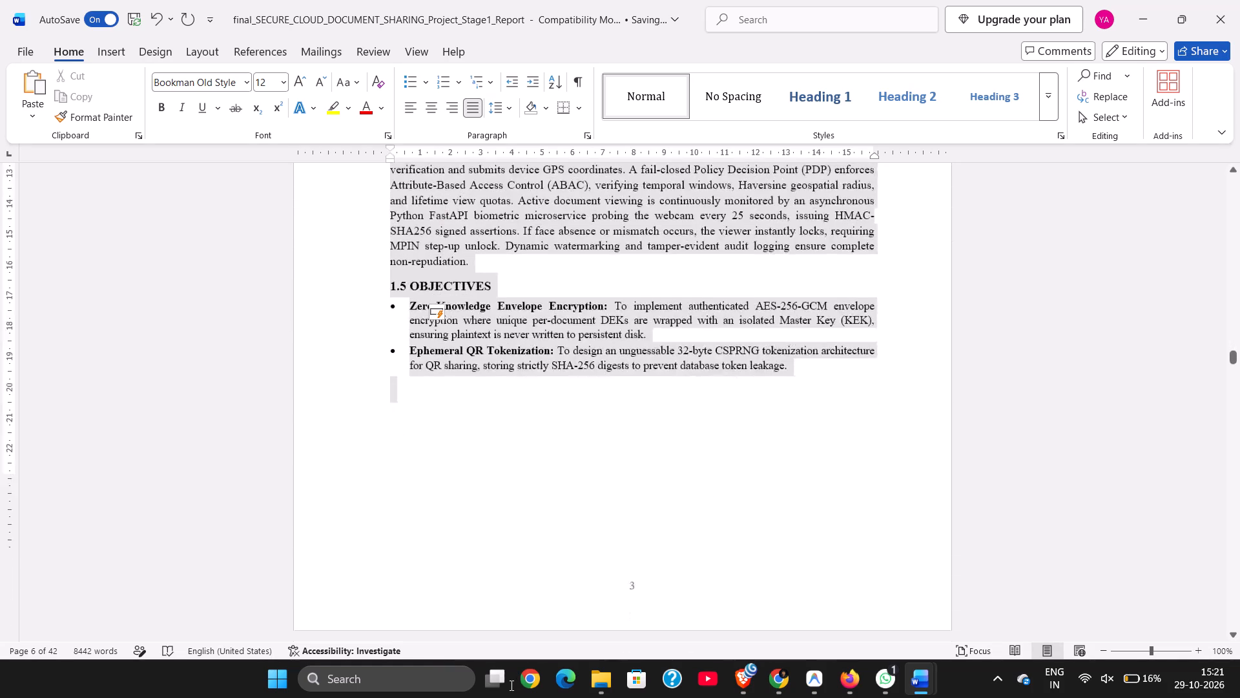
pyautogui.moveTo(510, 684); pyautogui.dragTo(506, 682)
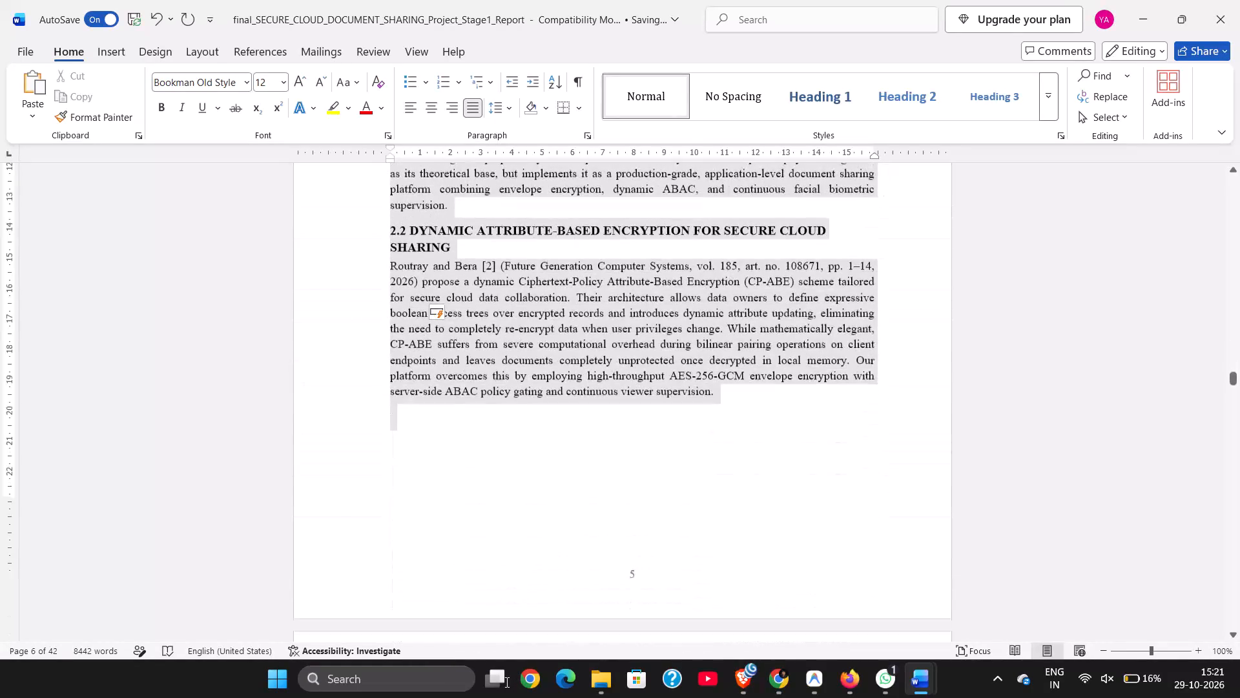
pyautogui.moveTo(506, 682); pyautogui.dragTo(502, 679)
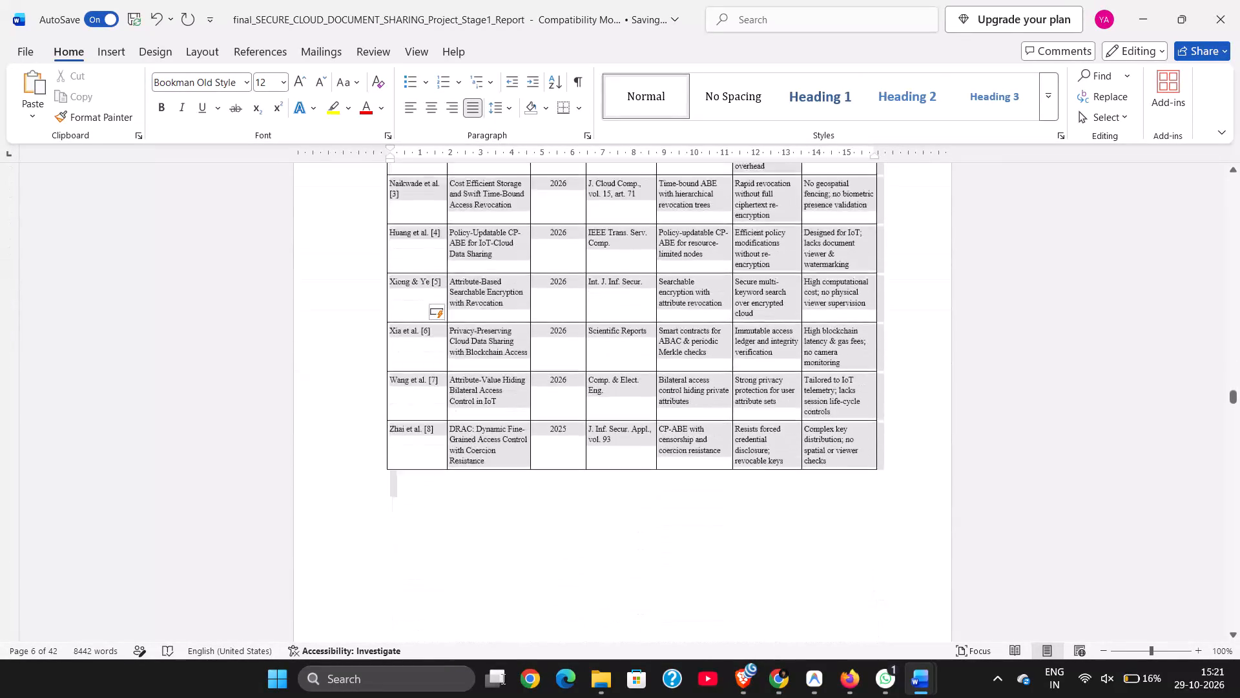
pyautogui.moveTo(502, 679); pyautogui.dragTo(542, 0)
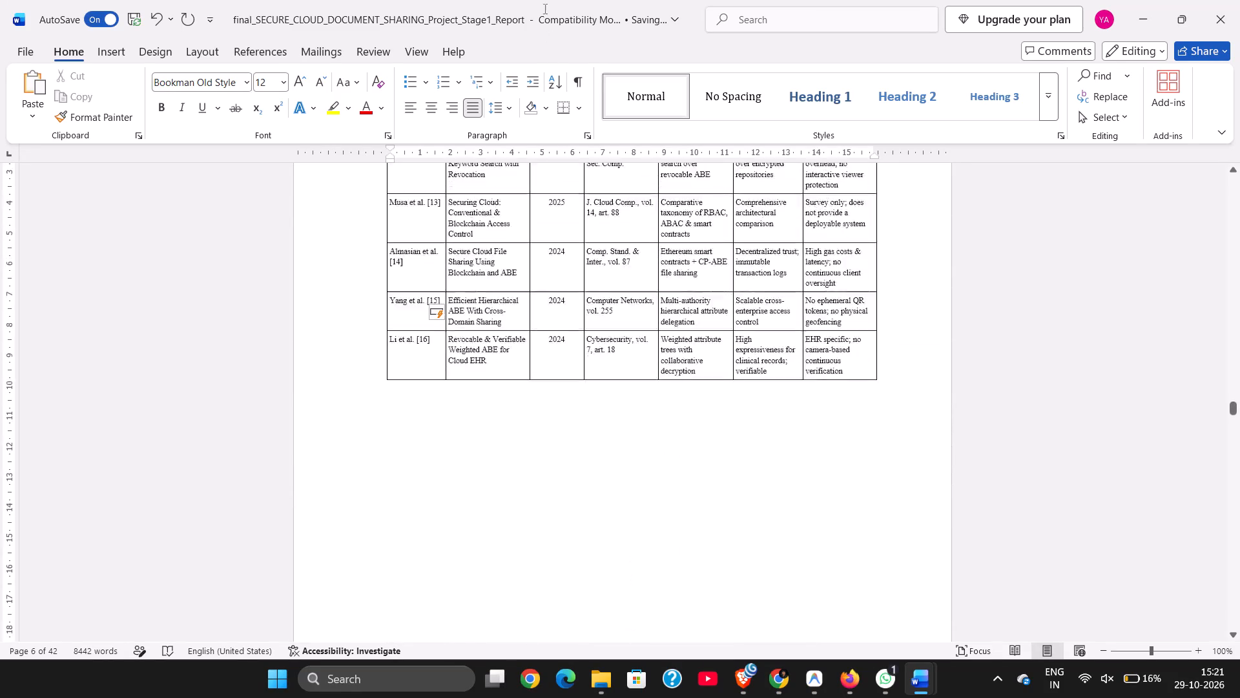
pyautogui.moveTo(542, 0); pyautogui.dragTo(632, 461)
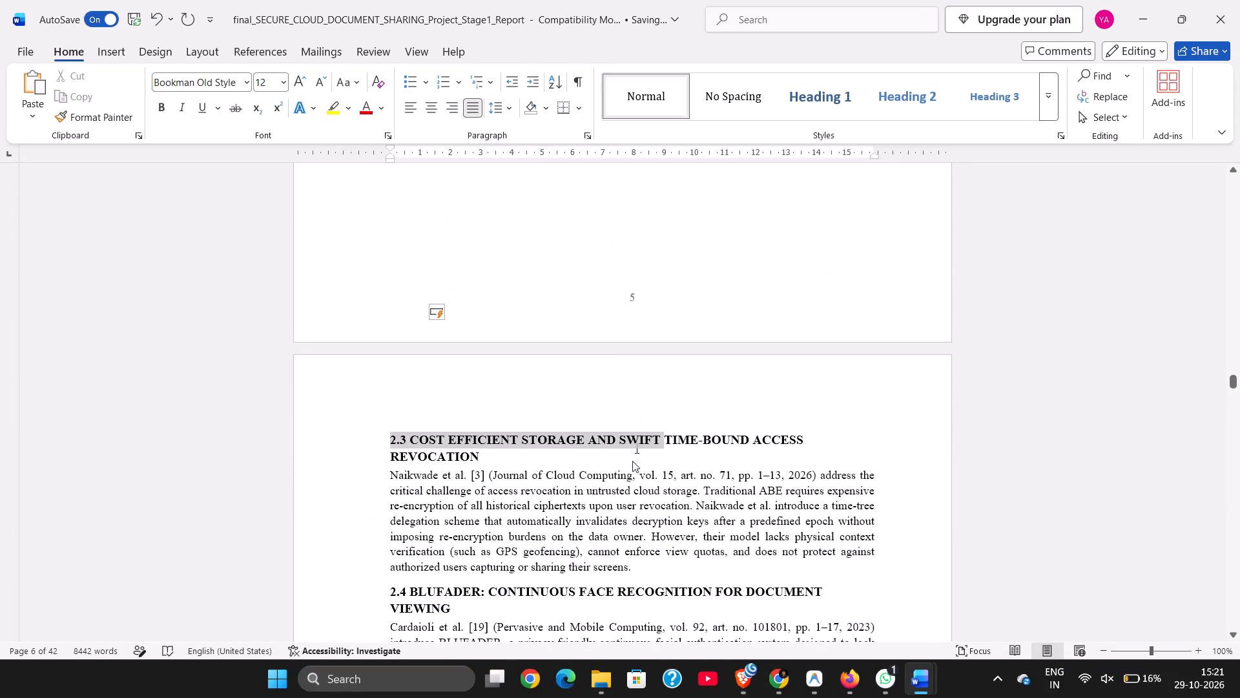
pyautogui.moveTo(632, 461); pyautogui.dragTo(658, 679)
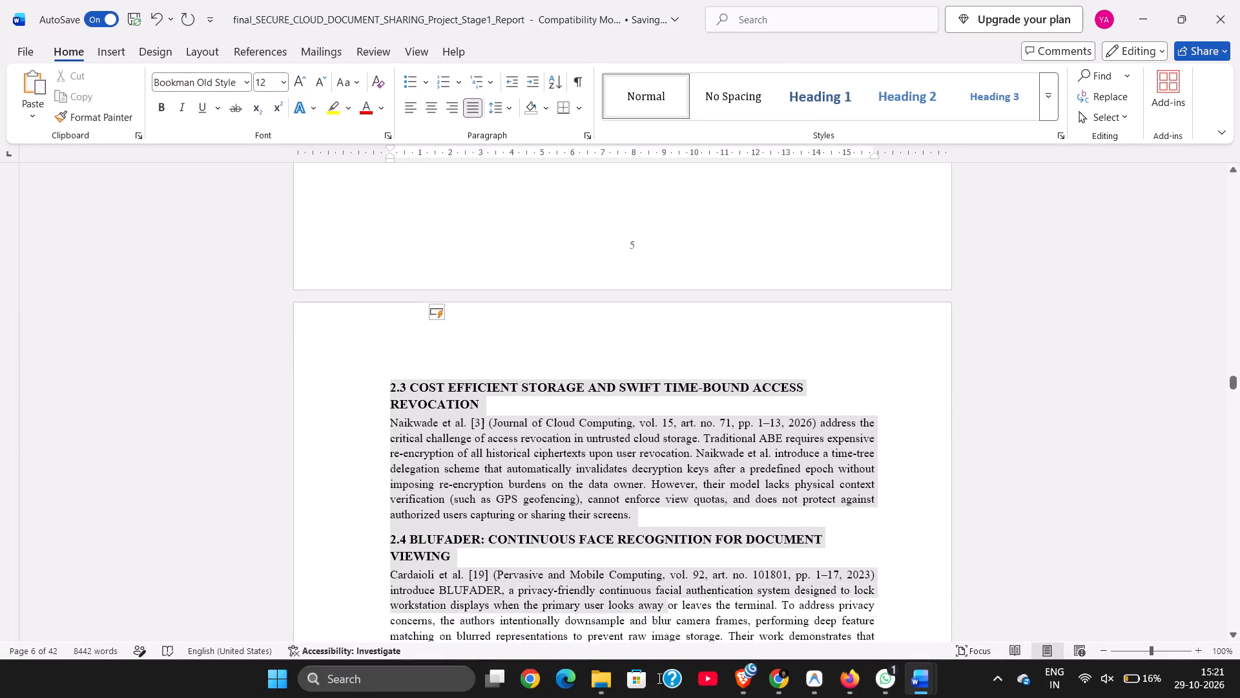
pyautogui.moveTo(658, 679); pyautogui.dragTo(781, 425)
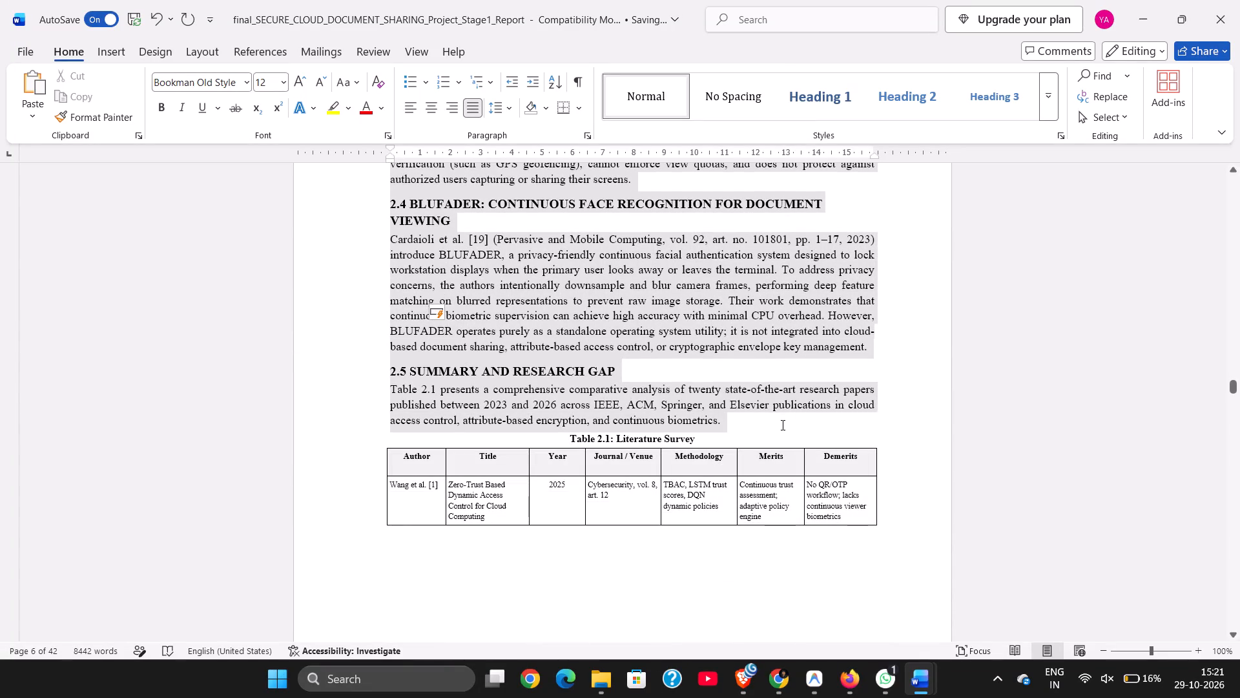
pyautogui.moveTo(781, 425); pyautogui.dragTo(781, 424)
pyautogui.click(251, 87)
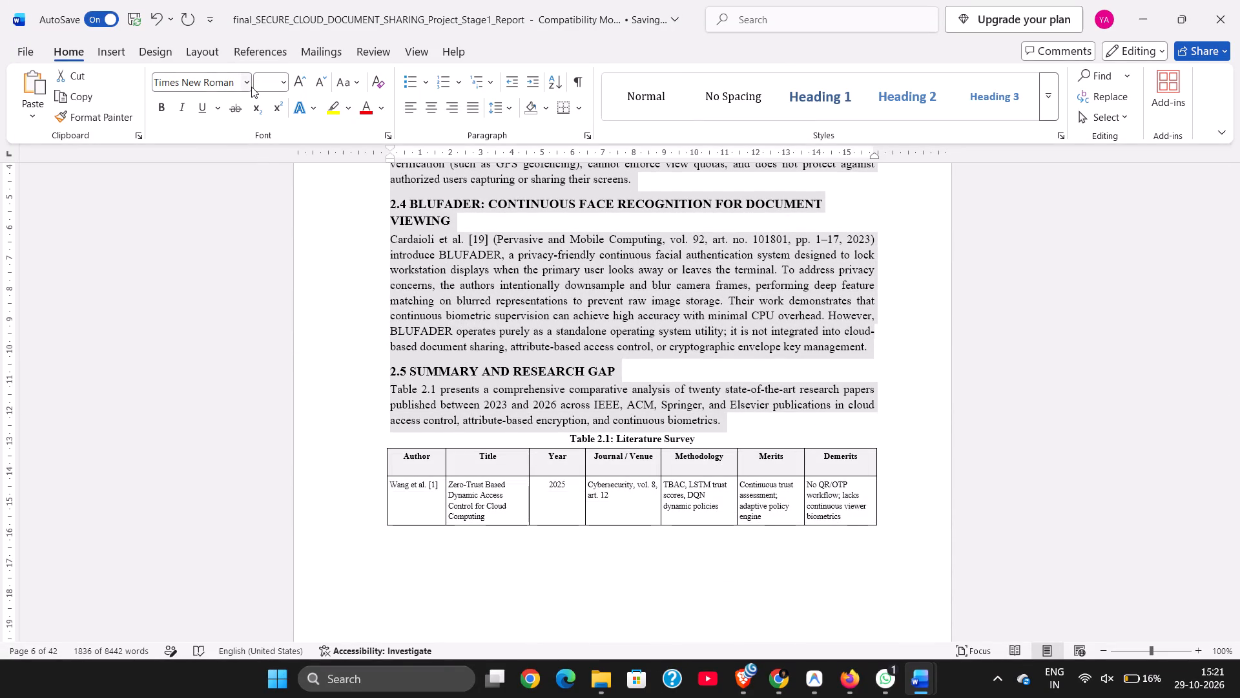
pyautogui.click(243, 79)
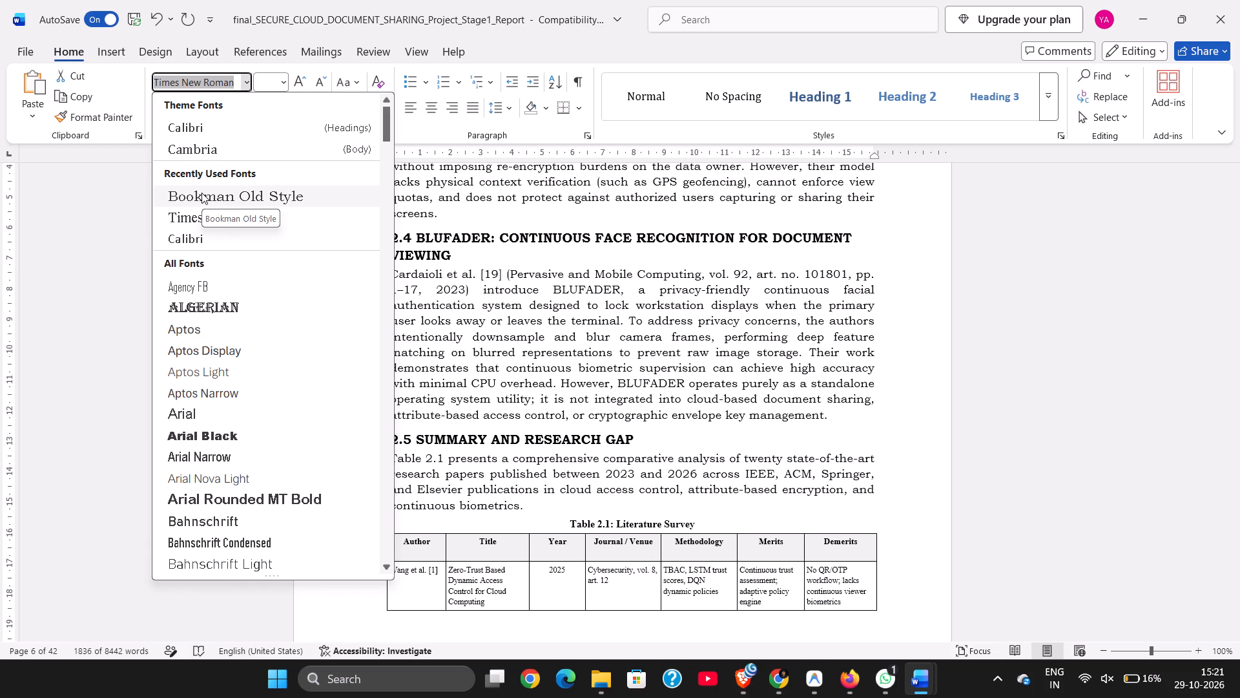
pyautogui.click(201, 193)
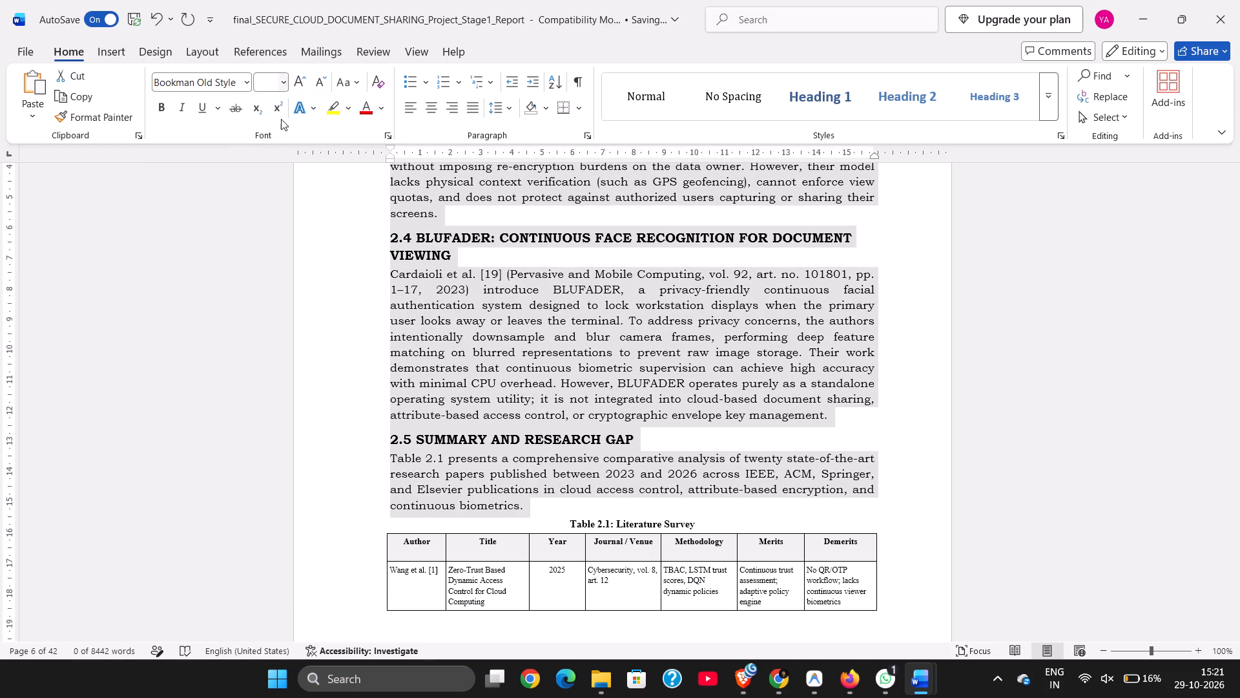
# Review the reformatted text from section 2.5 back to the start of Chapter 1.
pyautogui.scroll(2, 366, 163)
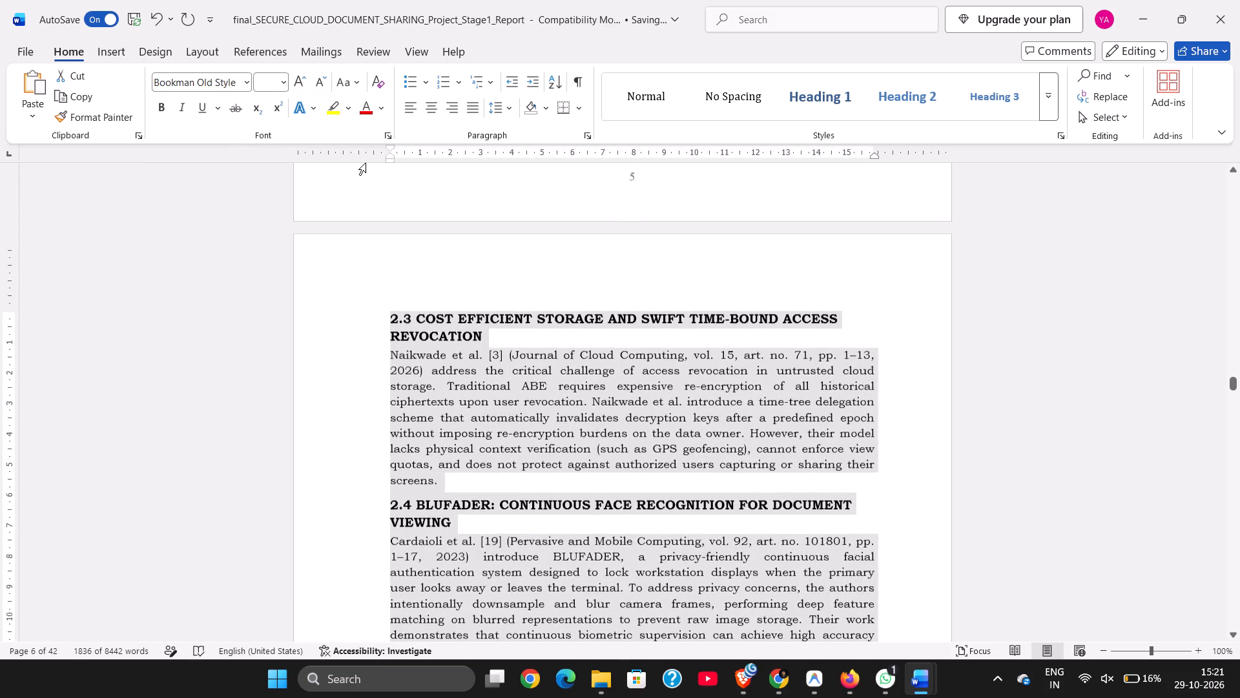
pyautogui.scroll(7, 366, 163)
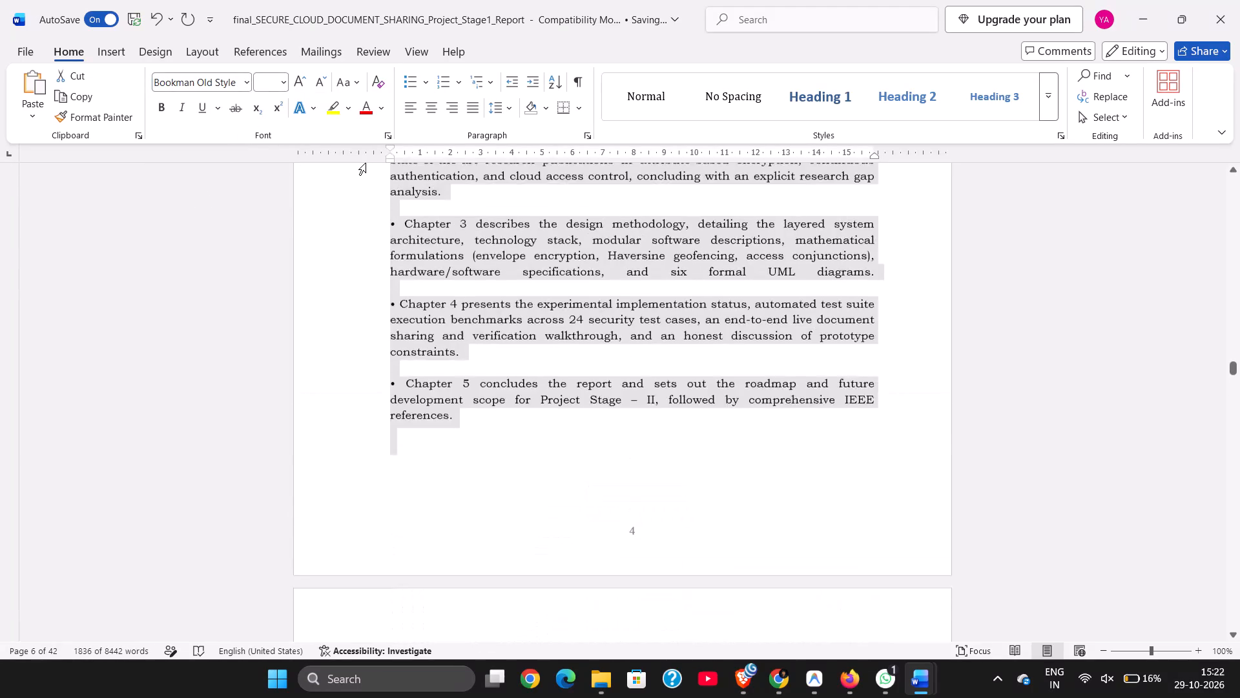
pyautogui.scroll(8, 366, 163)
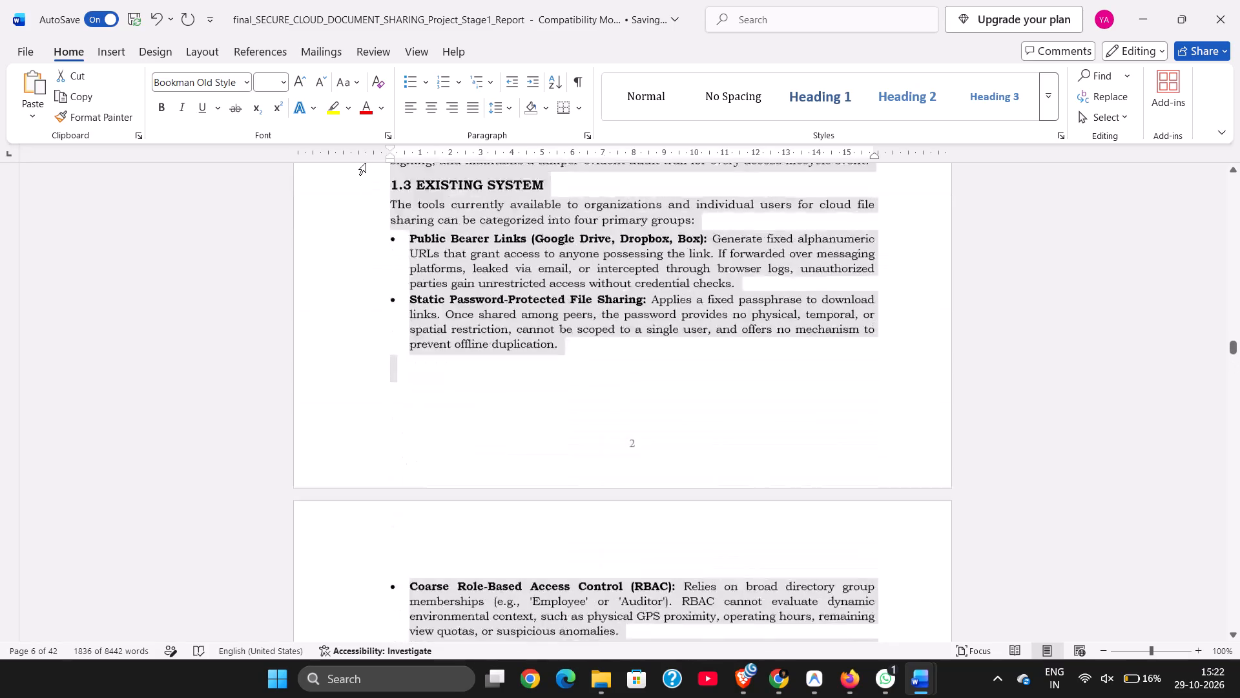
pyautogui.scroll(5, 366, 163)
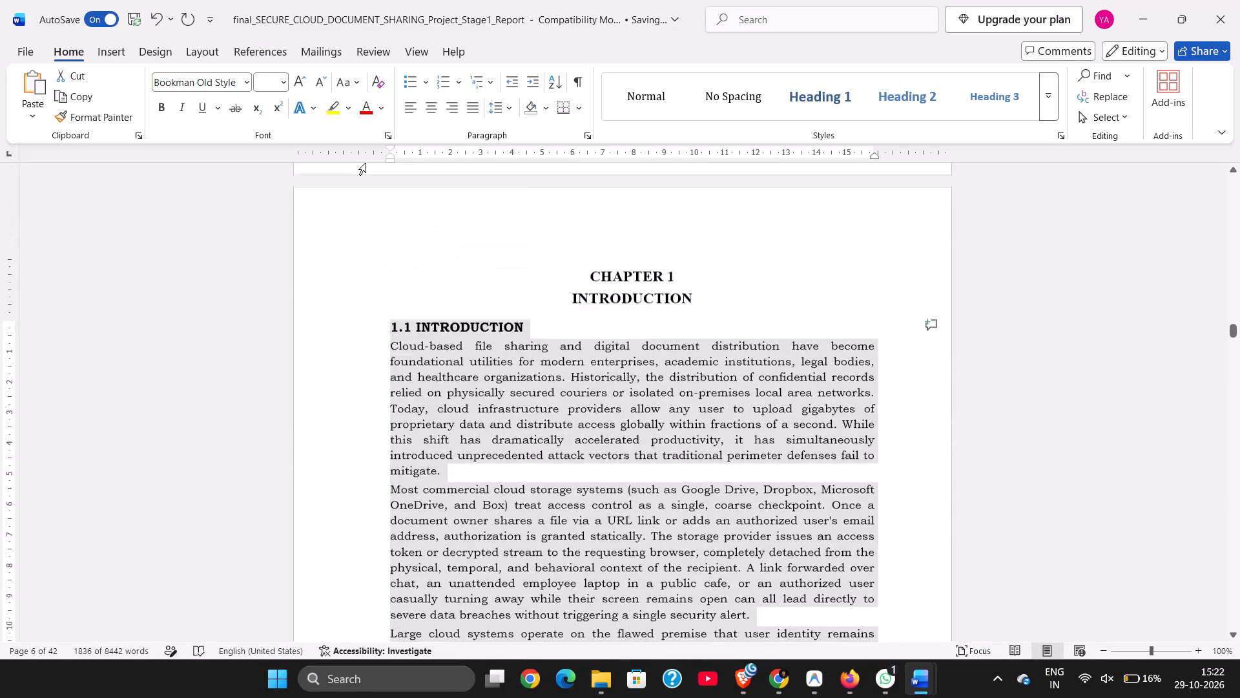
# Review the front pages from the List of Figures back through the contents and Abstract to the Declaration.
pyautogui.scroll(9, 366, 163)
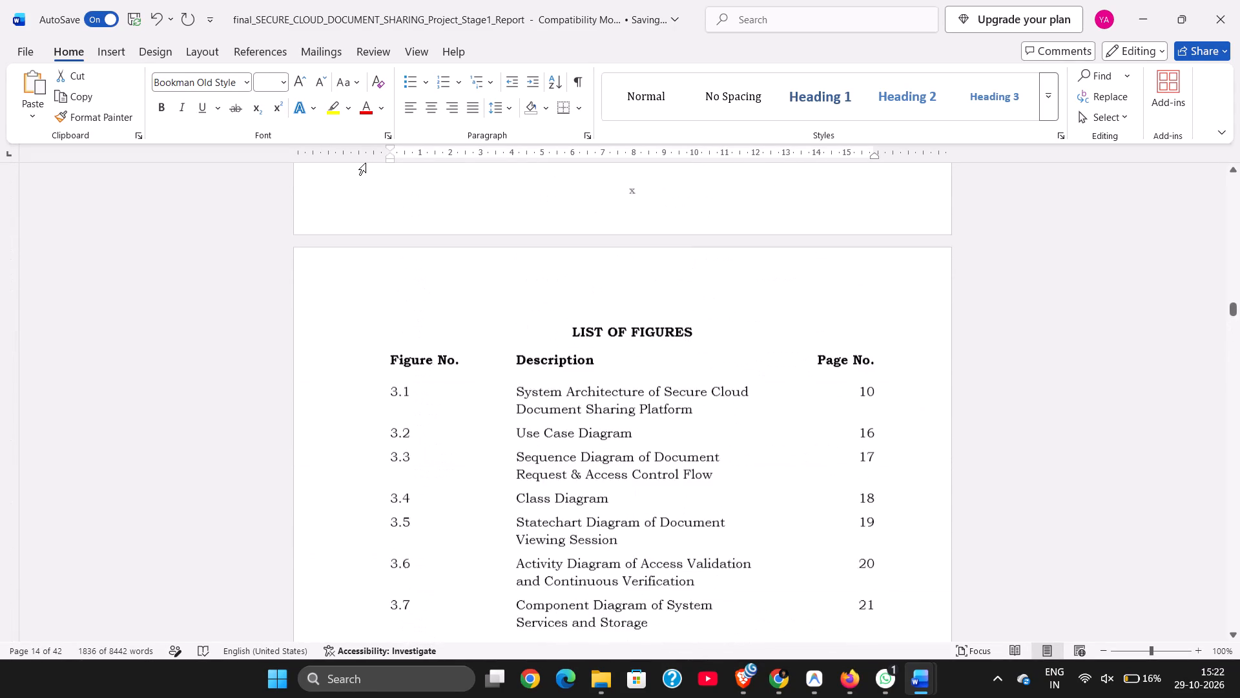
pyautogui.scroll(7, 366, 163)
pyautogui.scroll(-1, 366, 163)
pyautogui.scroll(1, 366, 163)
pyautogui.scroll(-1, 366, 163)
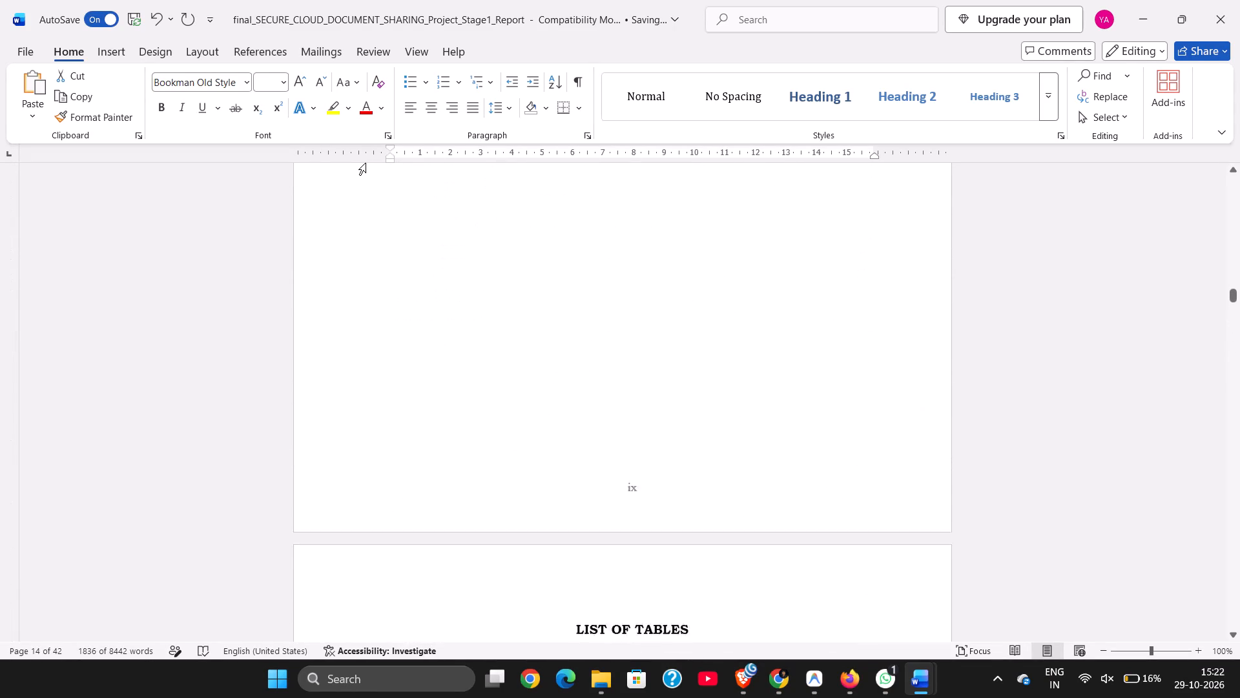
pyautogui.scroll(-3, 366, 163)
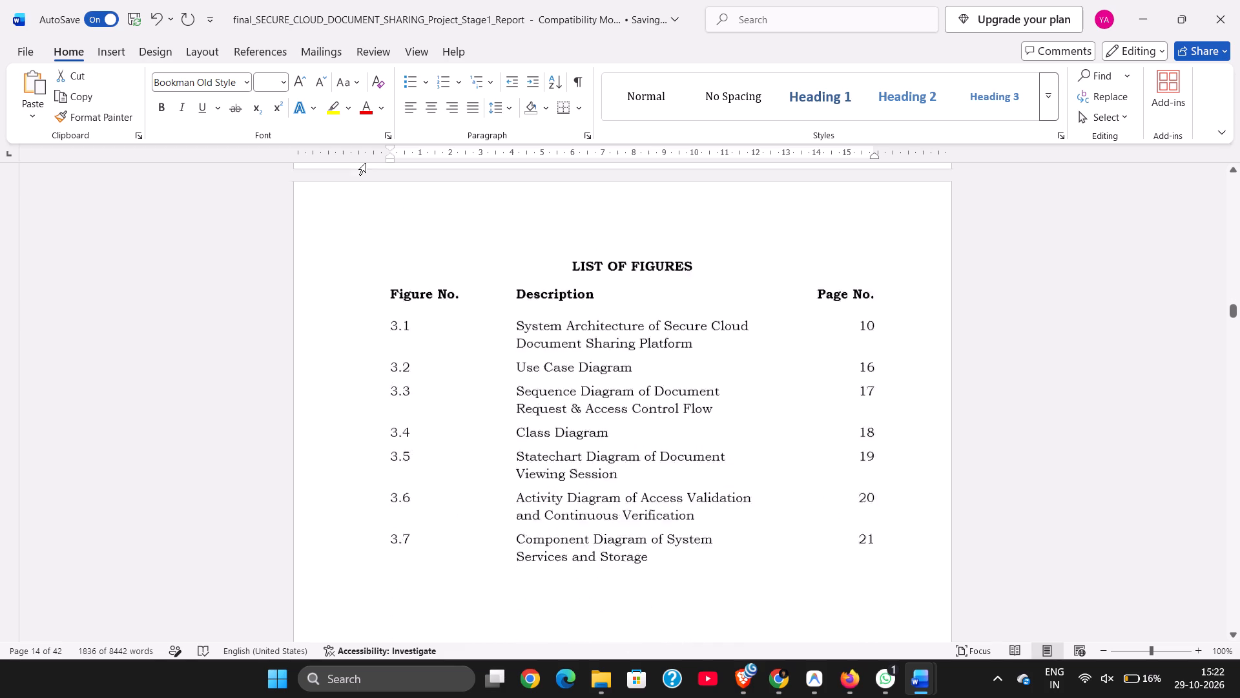
pyautogui.scroll(4, 366, 163)
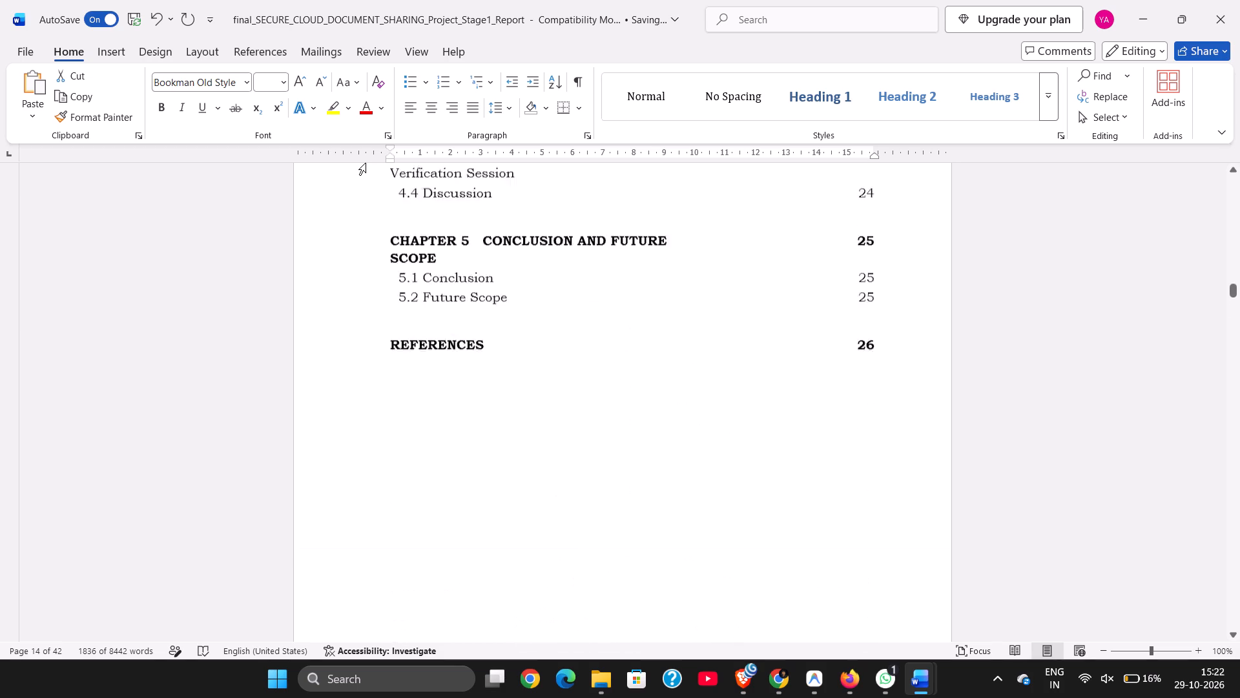
pyautogui.scroll(8, 366, 163)
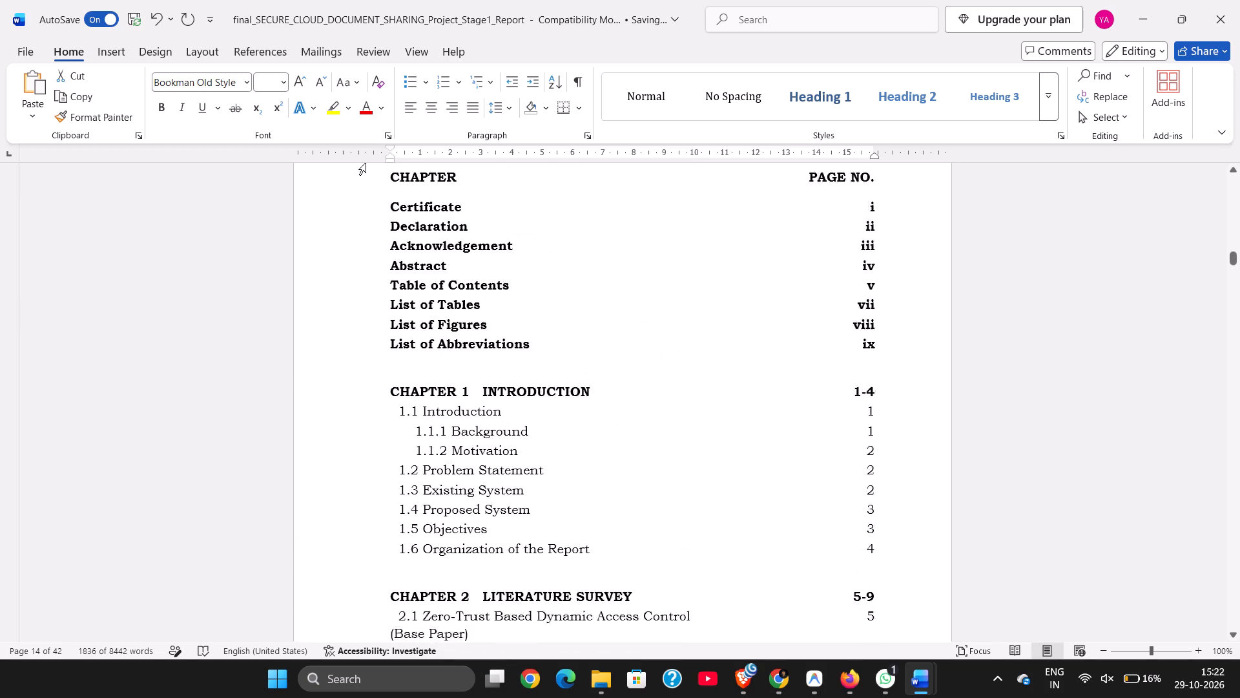
pyautogui.scroll(7, 366, 163)
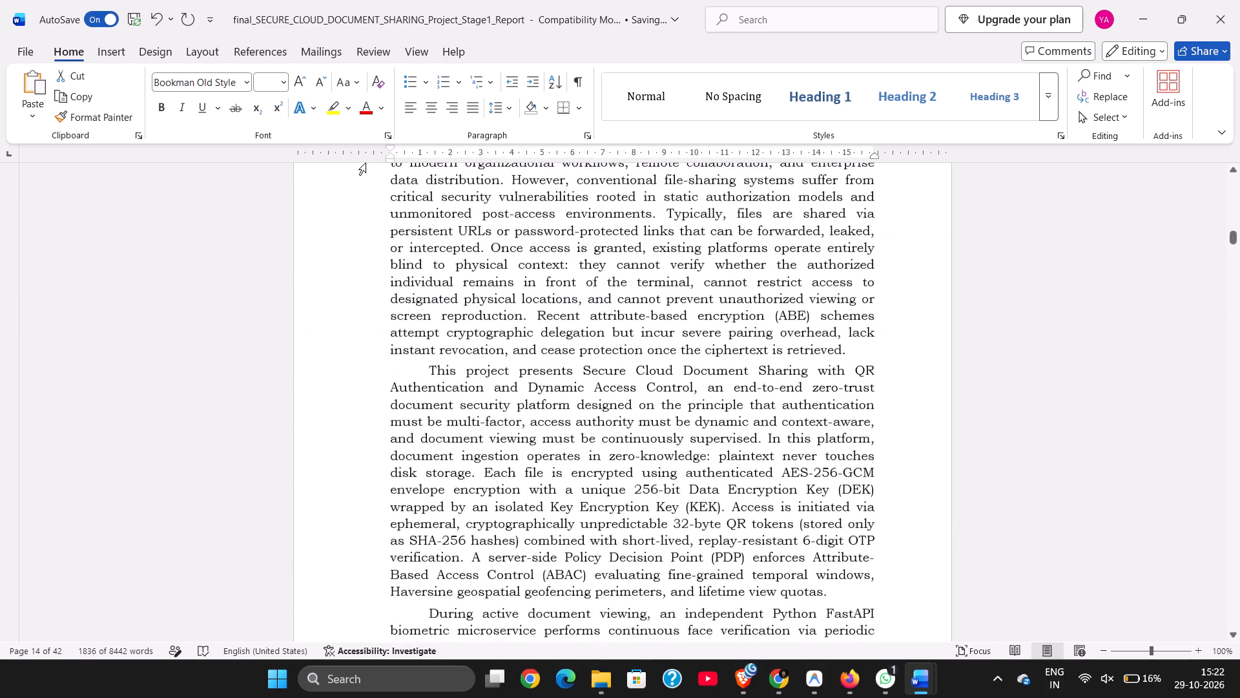
pyautogui.scroll(6, 366, 163)
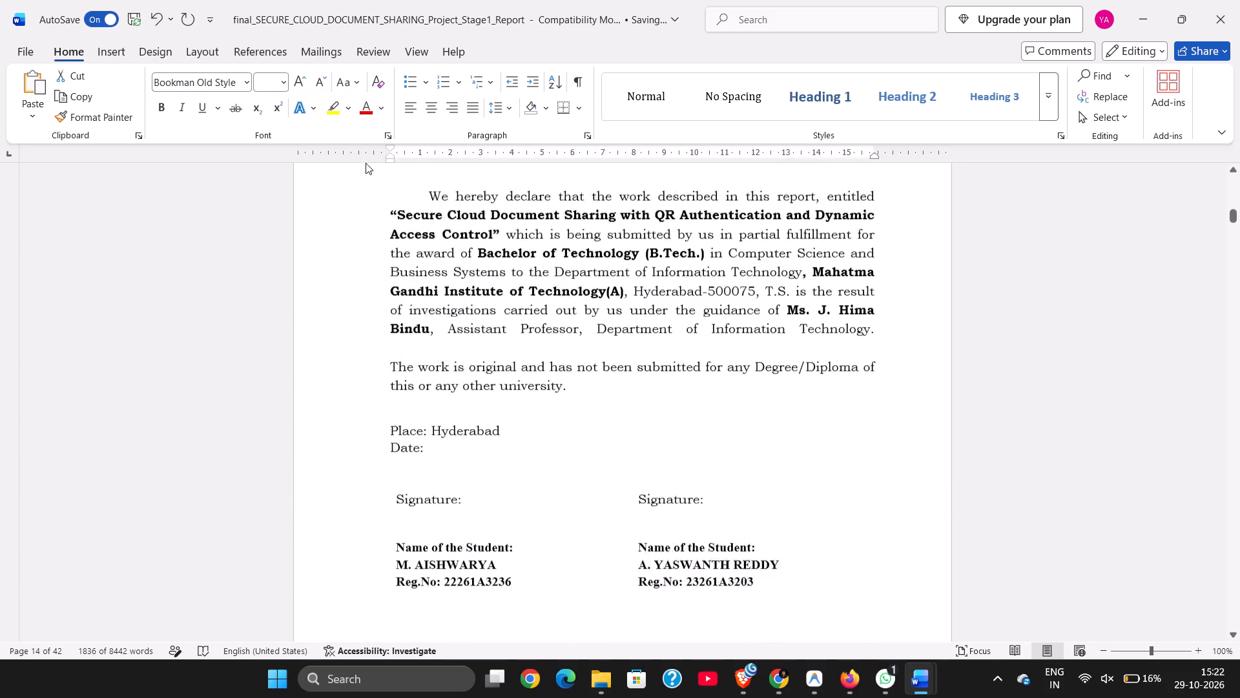
pyautogui.scroll(2, 366, 163)
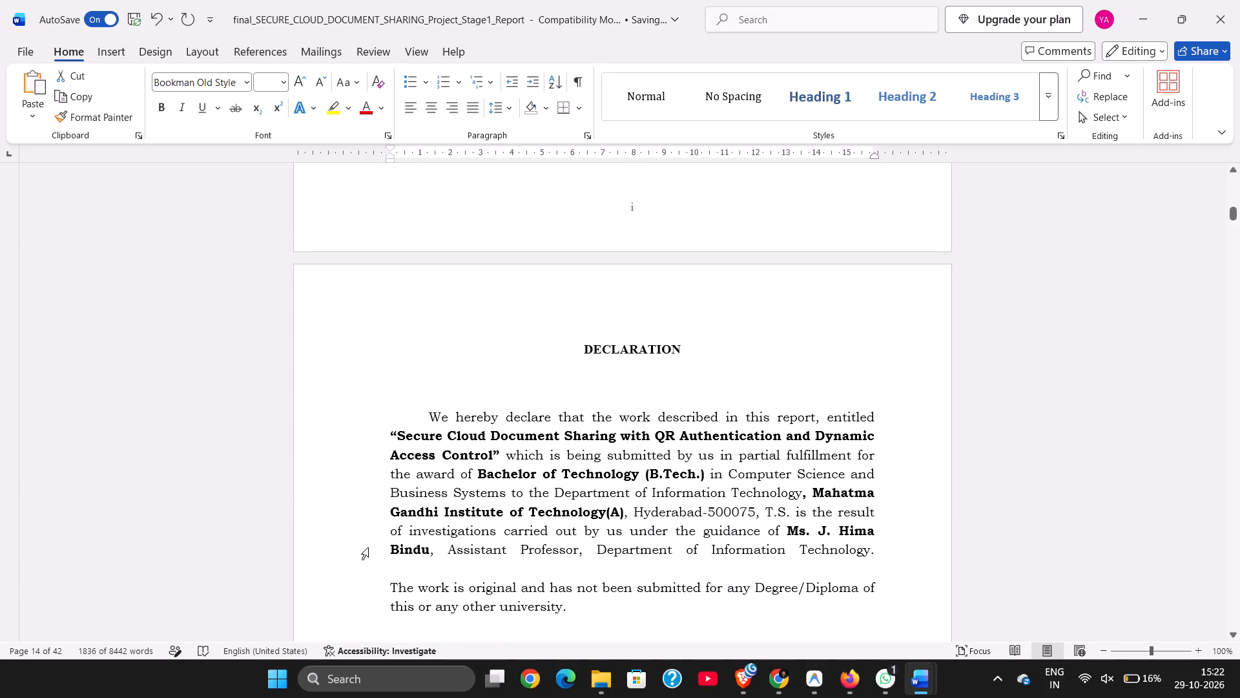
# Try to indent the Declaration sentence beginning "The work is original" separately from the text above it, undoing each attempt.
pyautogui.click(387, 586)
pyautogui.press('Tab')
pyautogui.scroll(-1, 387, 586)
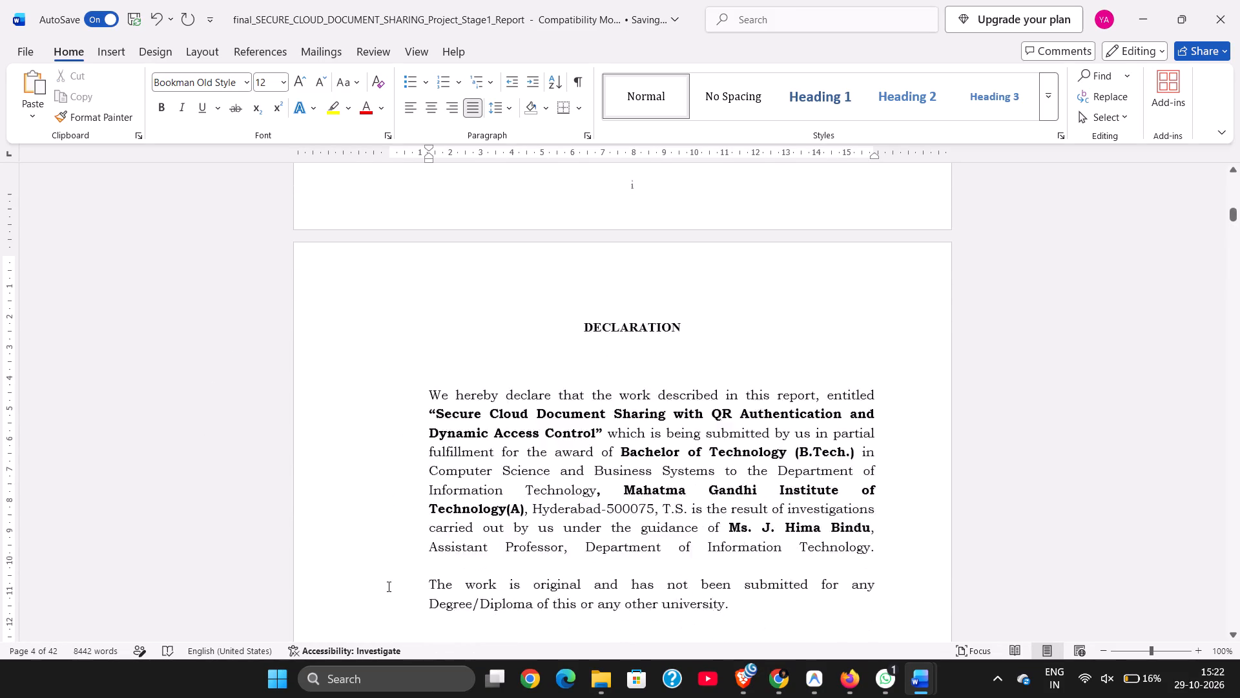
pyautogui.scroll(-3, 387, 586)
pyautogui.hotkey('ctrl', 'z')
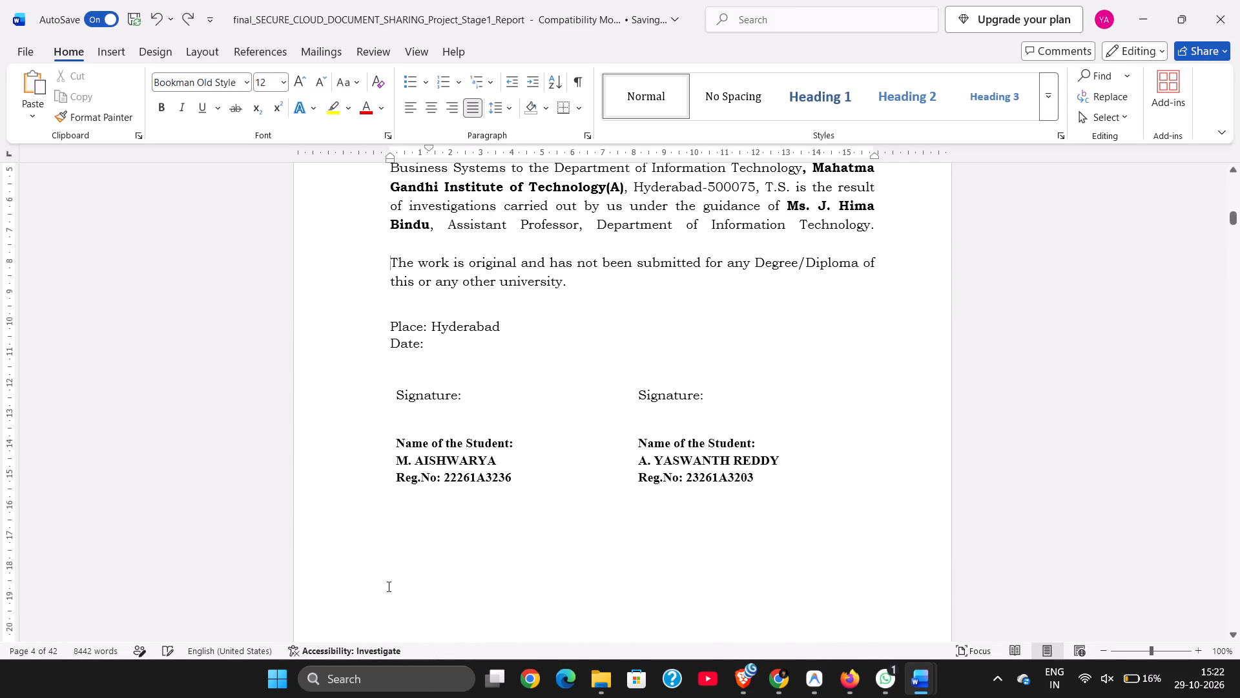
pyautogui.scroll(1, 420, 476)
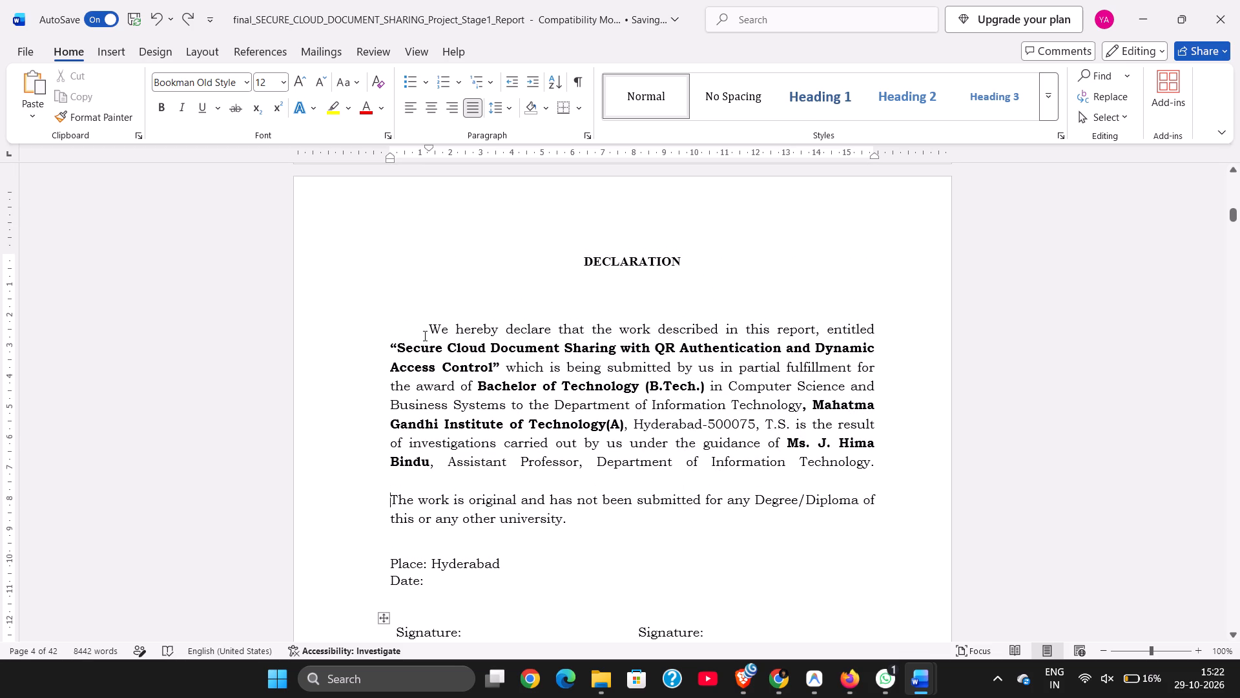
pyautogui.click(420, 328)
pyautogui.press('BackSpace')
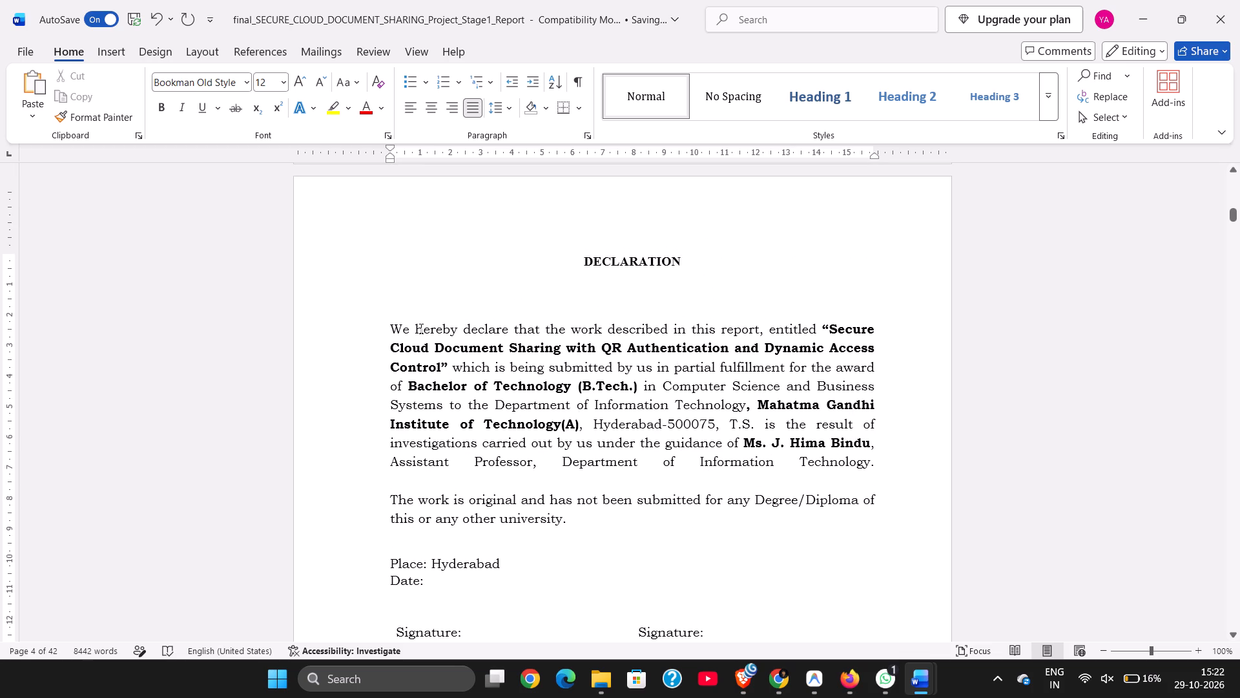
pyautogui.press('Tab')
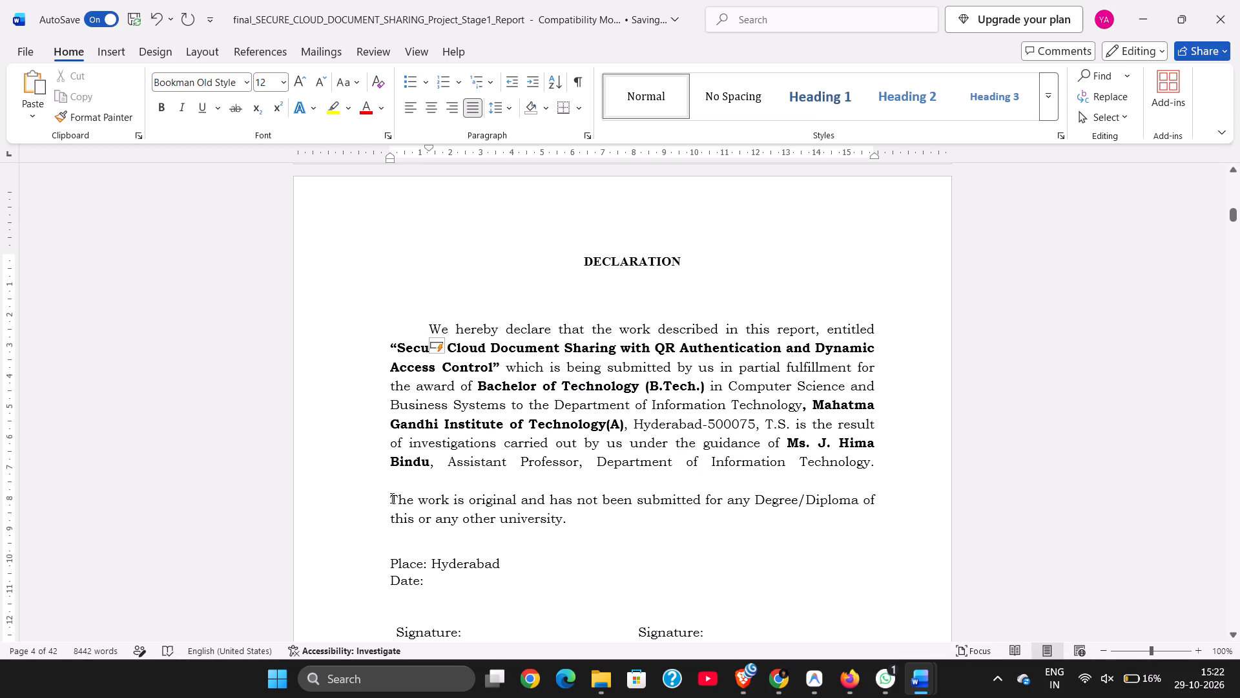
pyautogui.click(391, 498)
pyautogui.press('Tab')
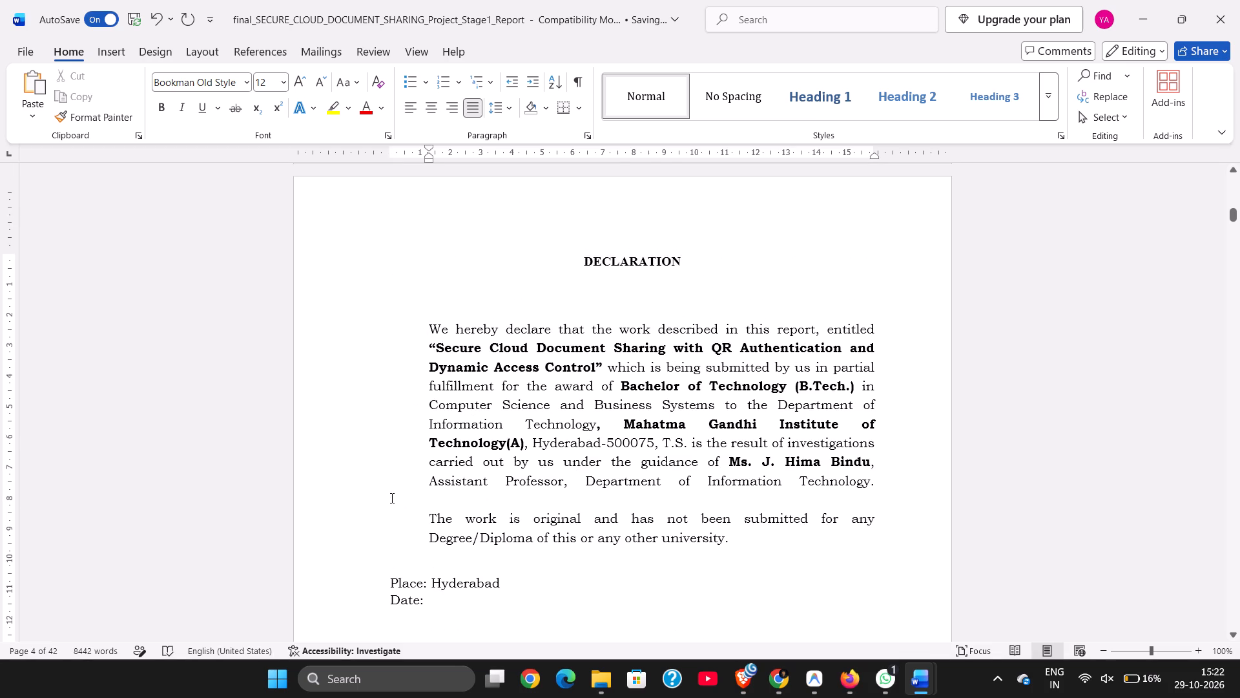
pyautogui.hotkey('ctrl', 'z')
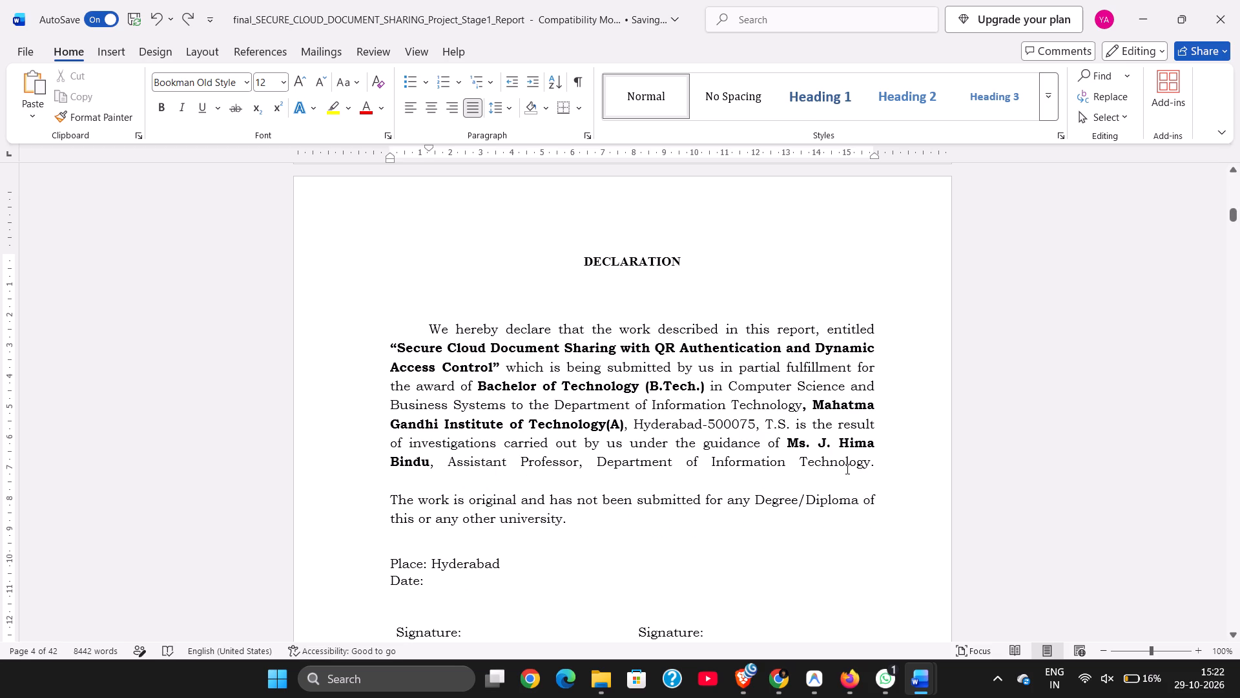
# Split the Declaration sentence beginning "The work is original" into its own paragraph with a first-line indent and remove the extra blank lines.
pyautogui.click(881, 458)
pyautogui.press('Return')
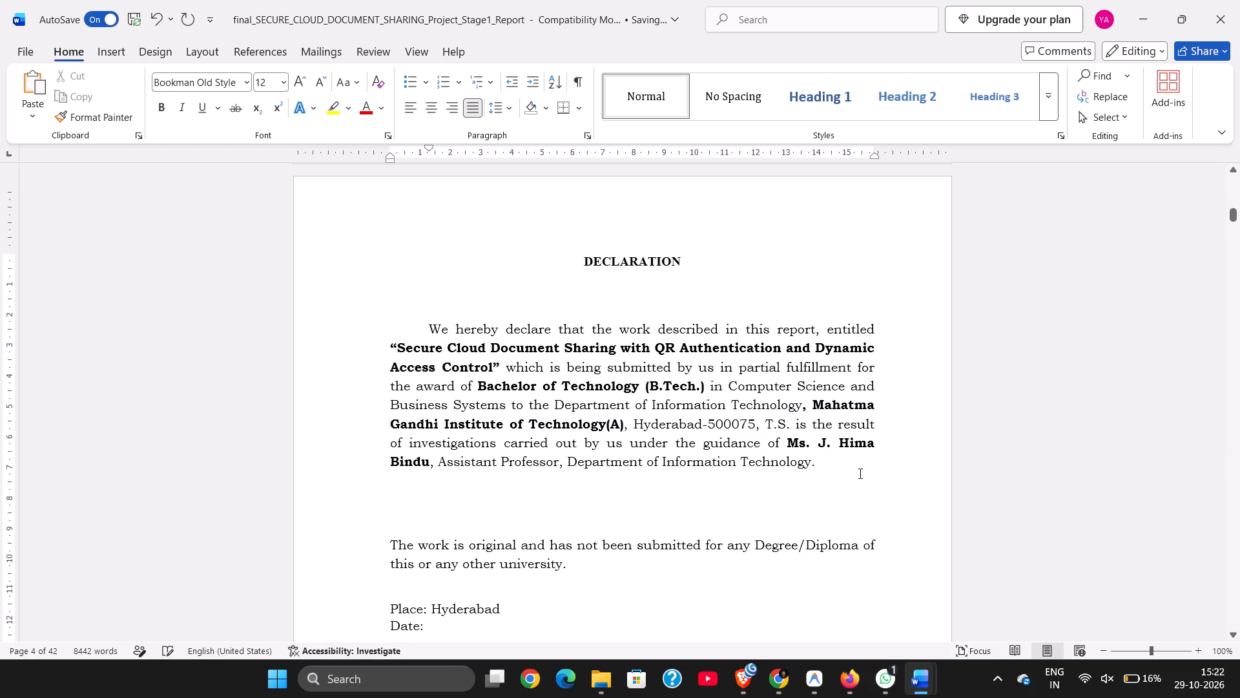
pyautogui.click(383, 544)
pyautogui.press('BackSpace')
pyautogui.press('BackSpace')
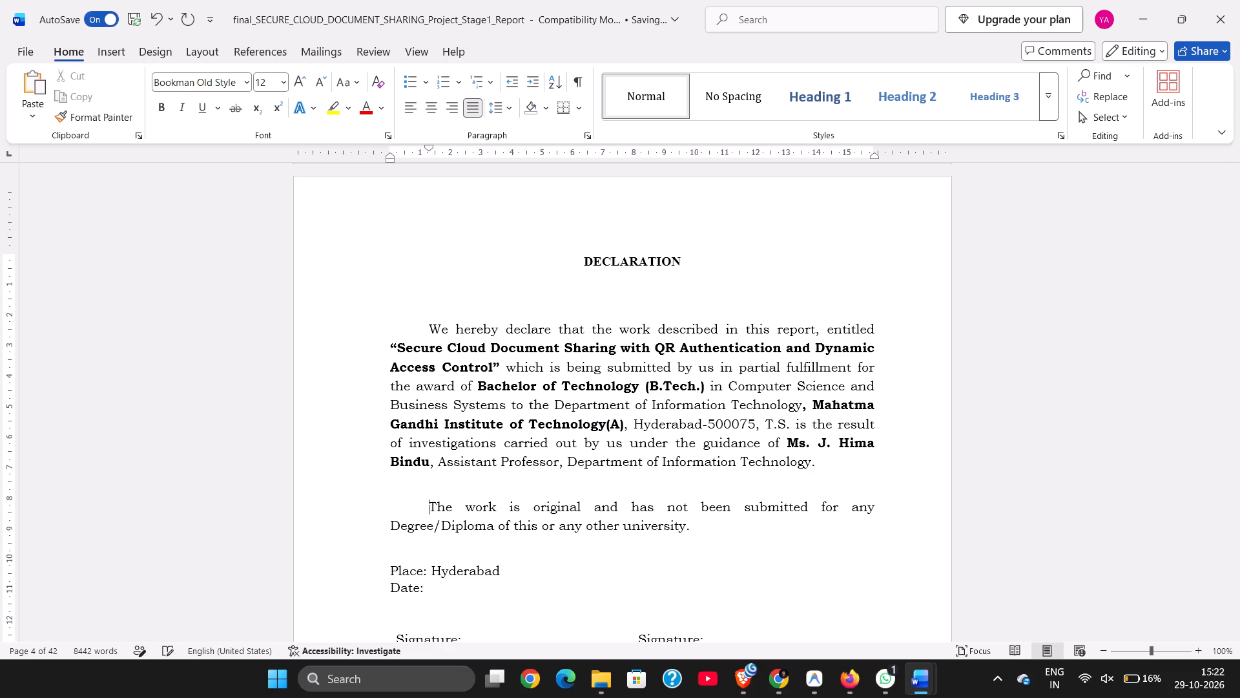
# Check the Secure Cloud Certificate page, consult the STOCKPRO AI report's title and front pages for comparison, and return to the Certificate.
pyautogui.scroll(3, 453, 533)
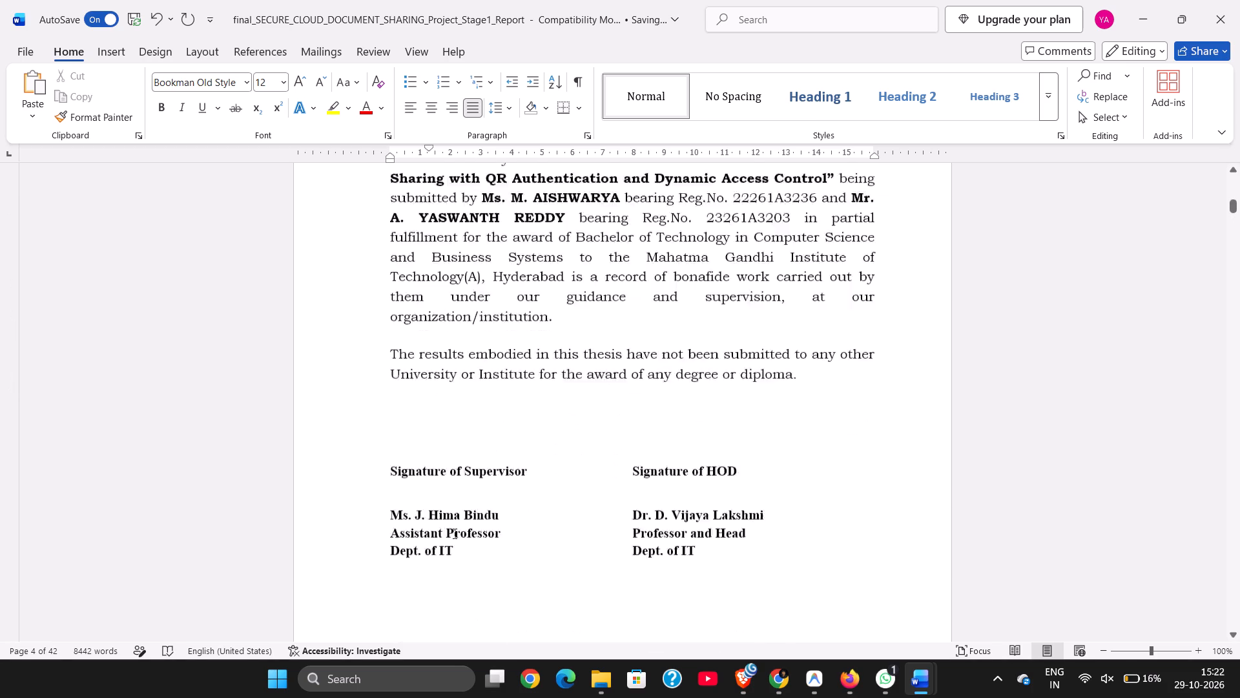
pyautogui.scroll(1, 453, 533)
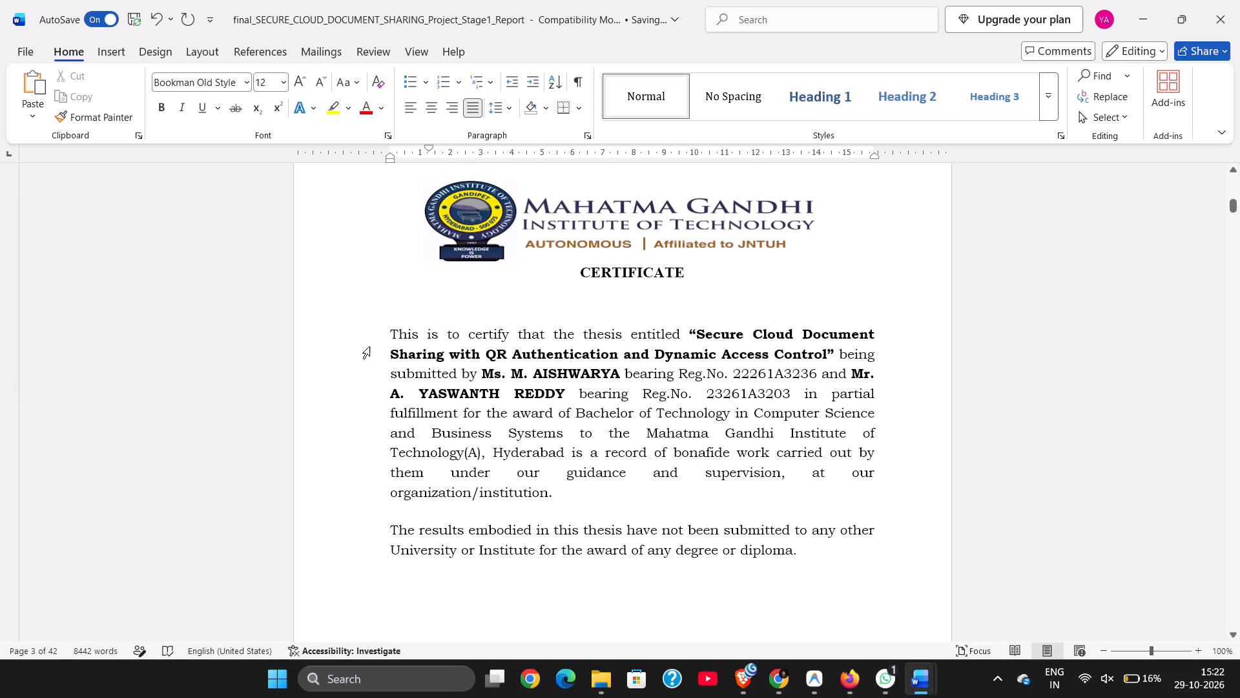
pyautogui.hotkey('alt', 'Tab')
pyautogui.scroll(14, 369, 346)
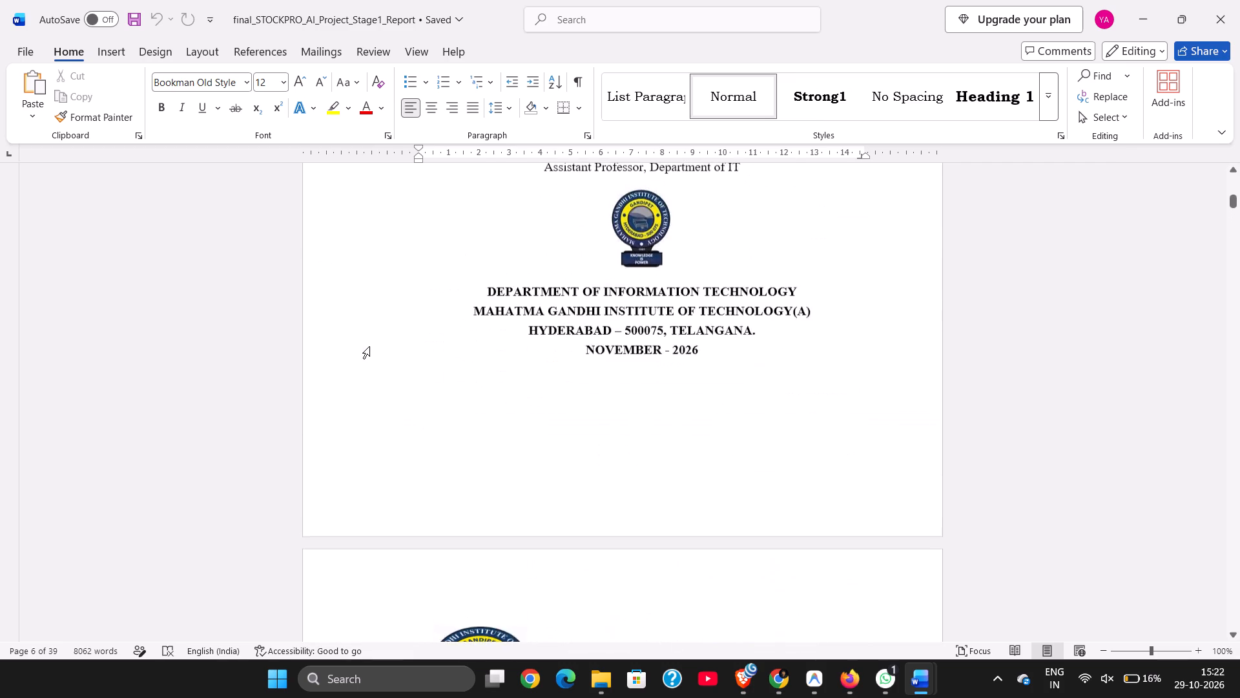
pyautogui.scroll(-1, 369, 346)
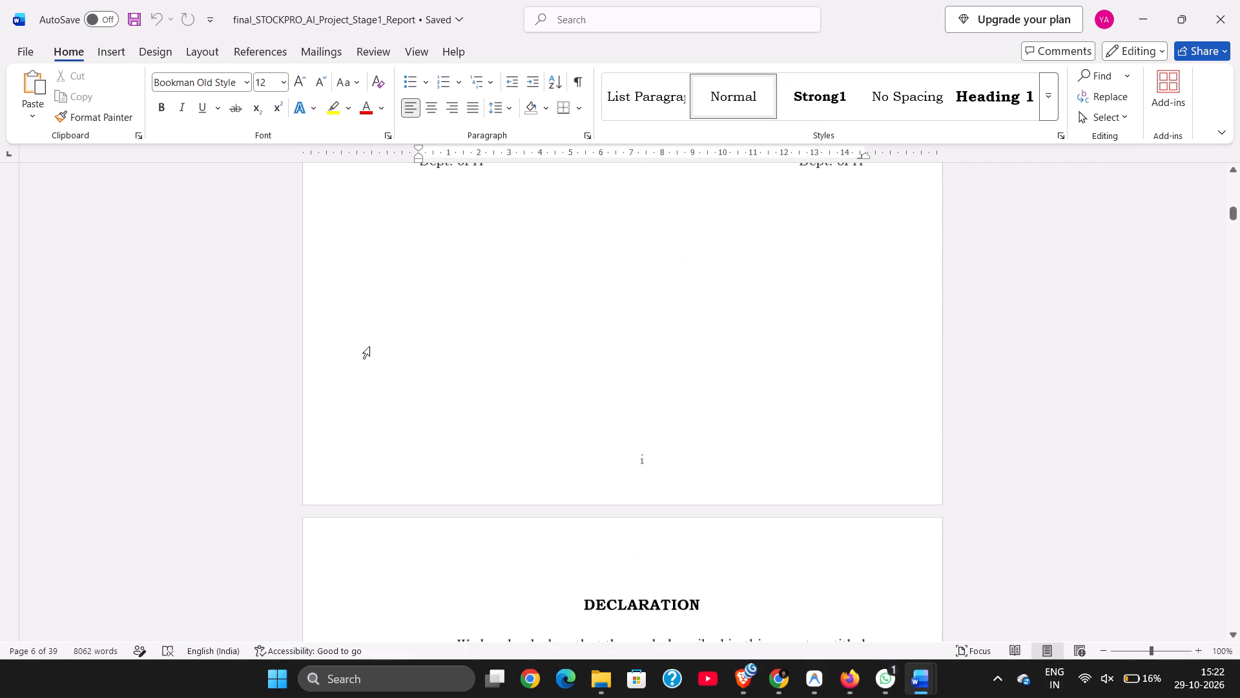
pyautogui.scroll(-1, 369, 346)
pyautogui.scroll(3, 369, 346)
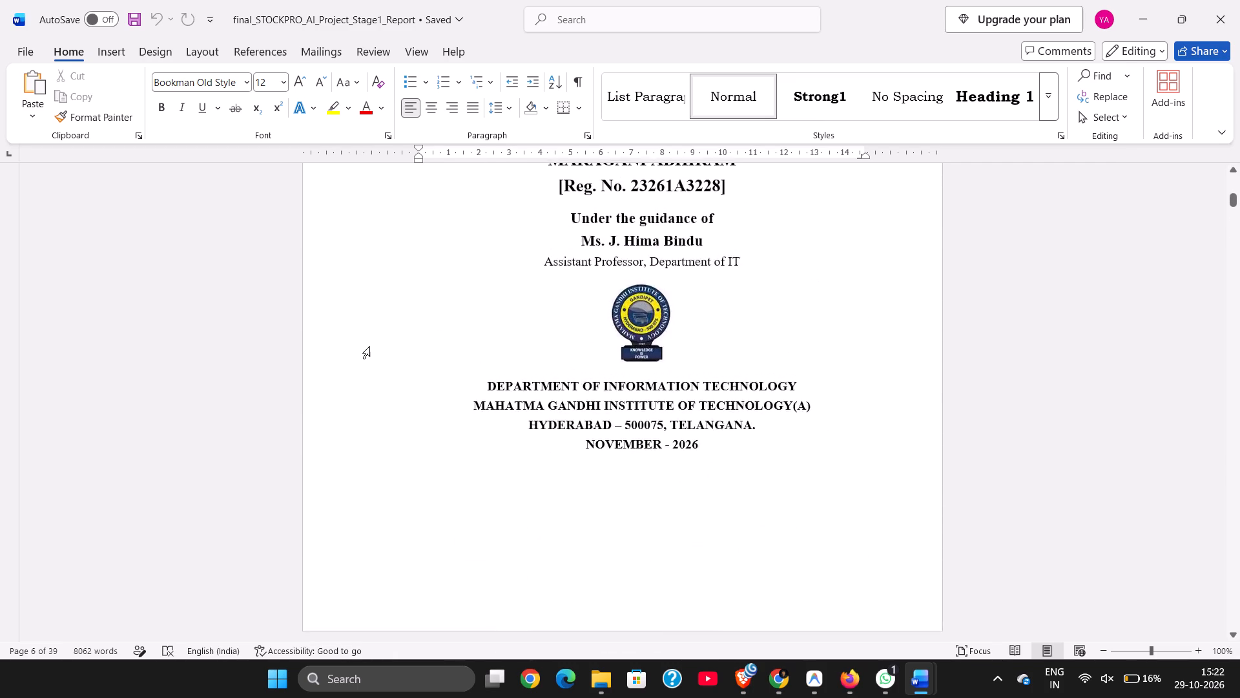
pyautogui.scroll(5, 369, 346)
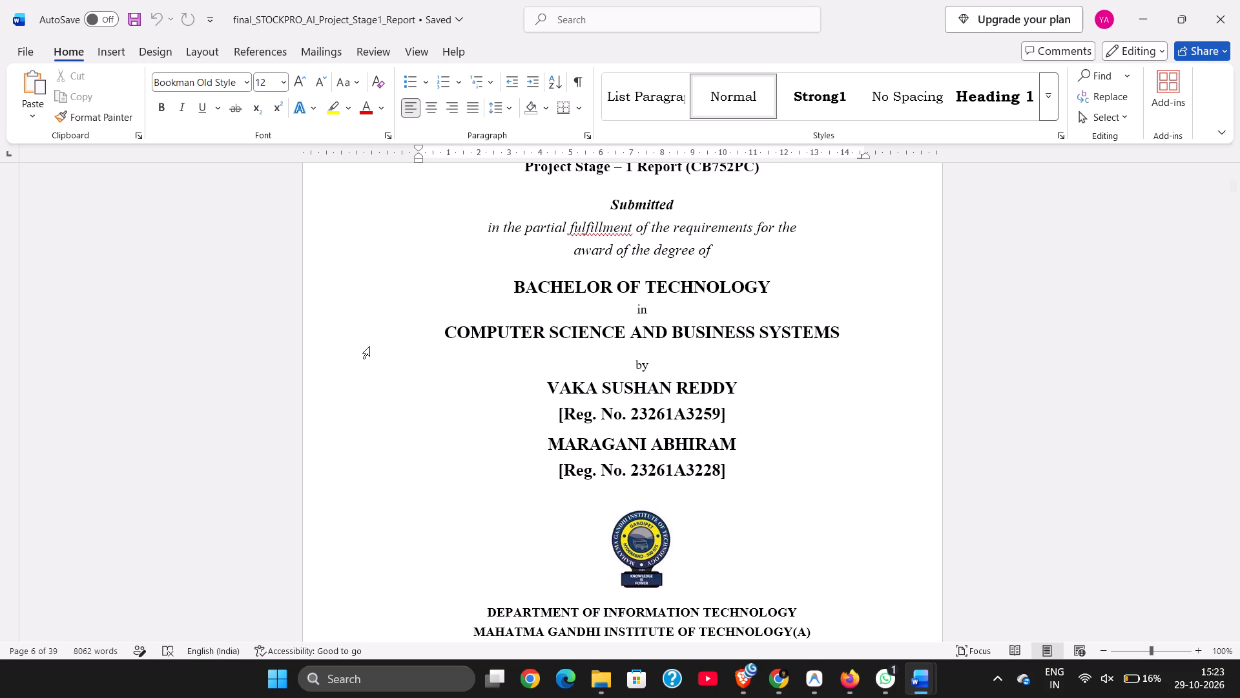
pyautogui.hotkey('alt', 'Tab')
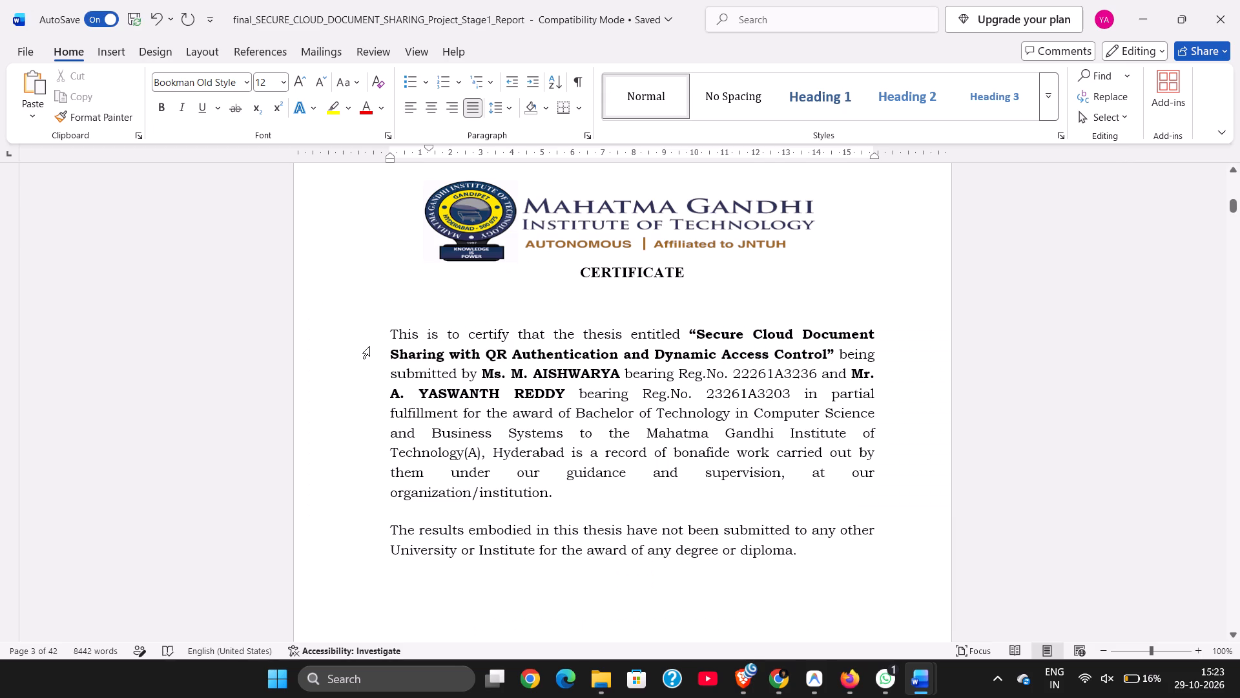
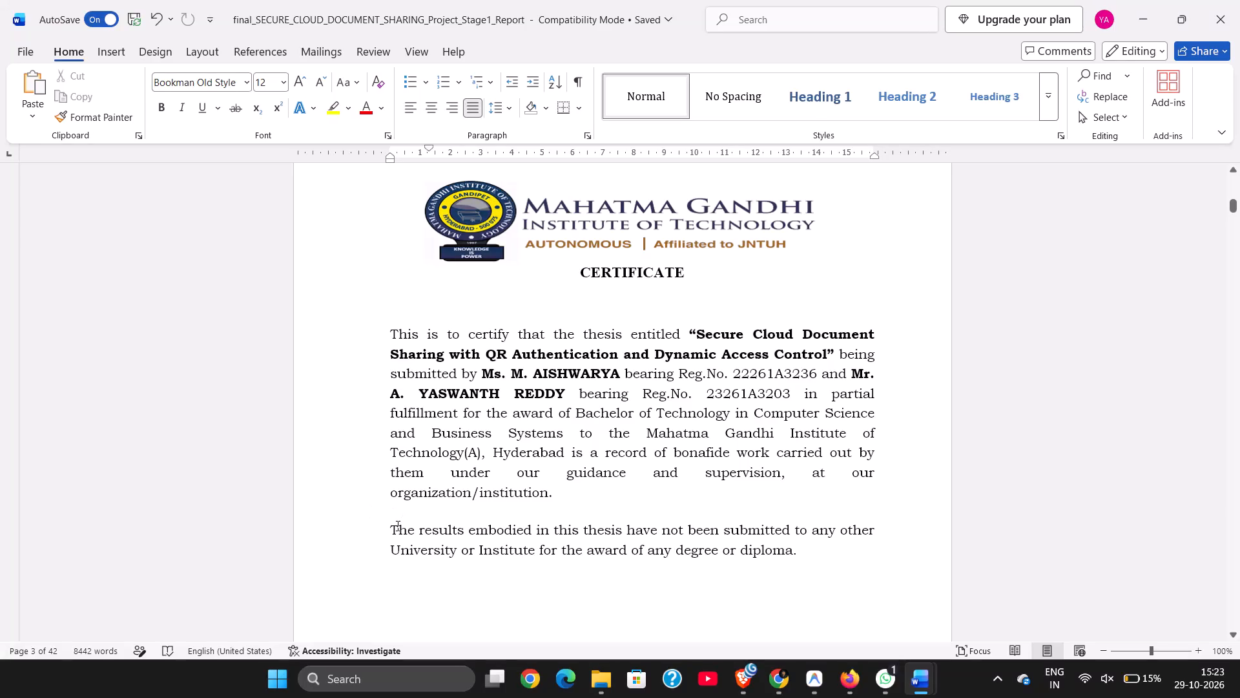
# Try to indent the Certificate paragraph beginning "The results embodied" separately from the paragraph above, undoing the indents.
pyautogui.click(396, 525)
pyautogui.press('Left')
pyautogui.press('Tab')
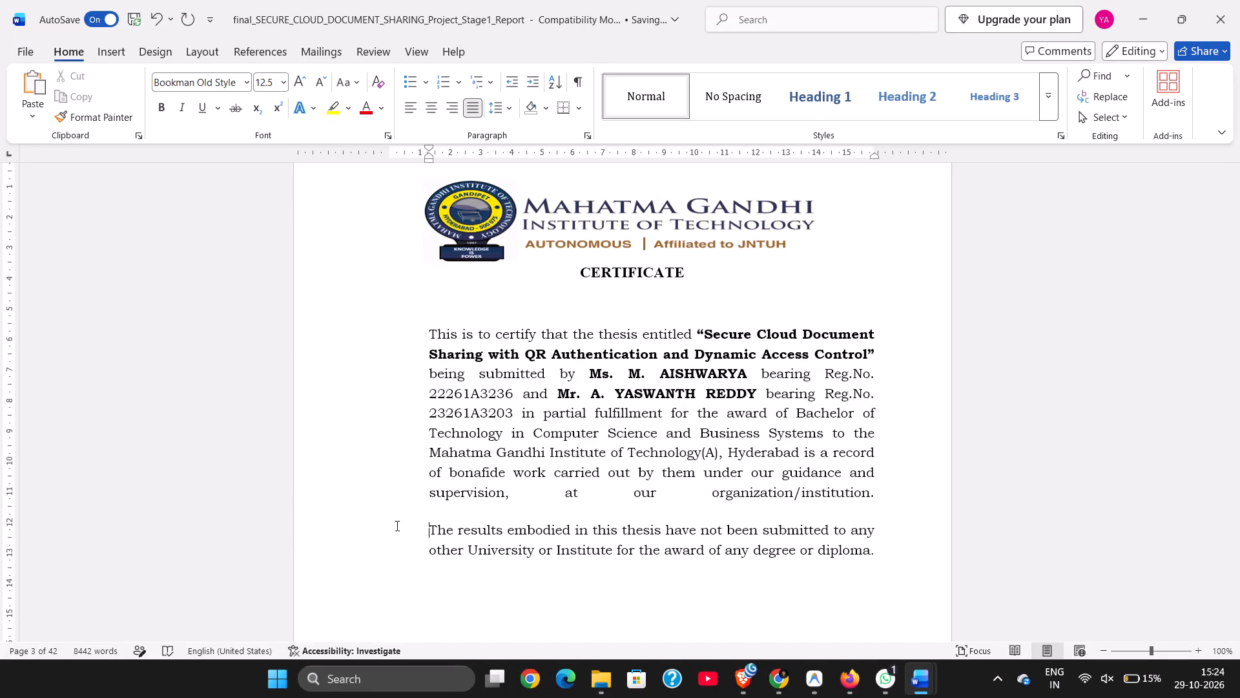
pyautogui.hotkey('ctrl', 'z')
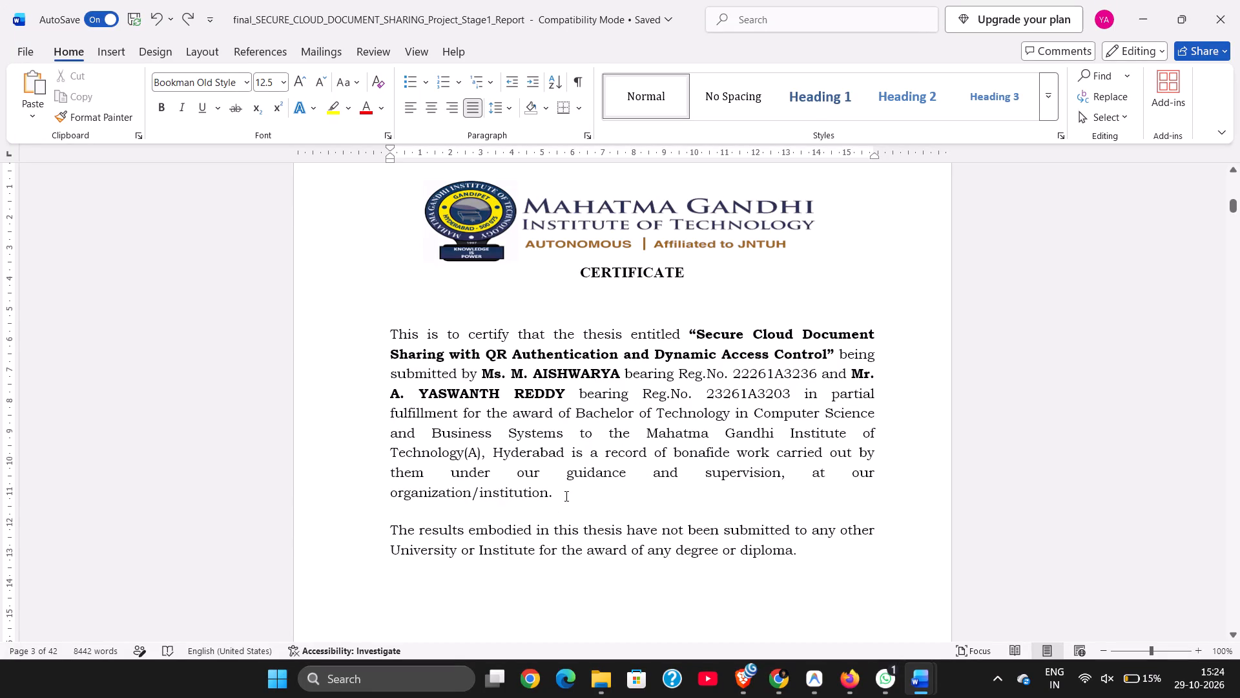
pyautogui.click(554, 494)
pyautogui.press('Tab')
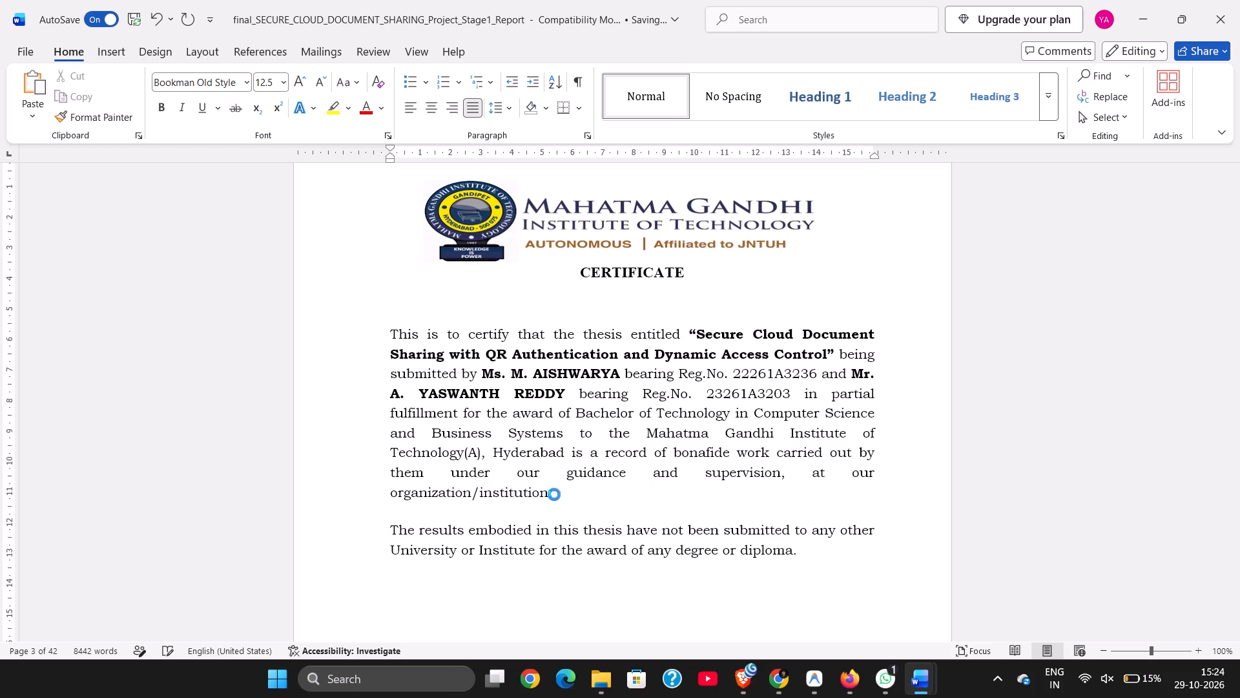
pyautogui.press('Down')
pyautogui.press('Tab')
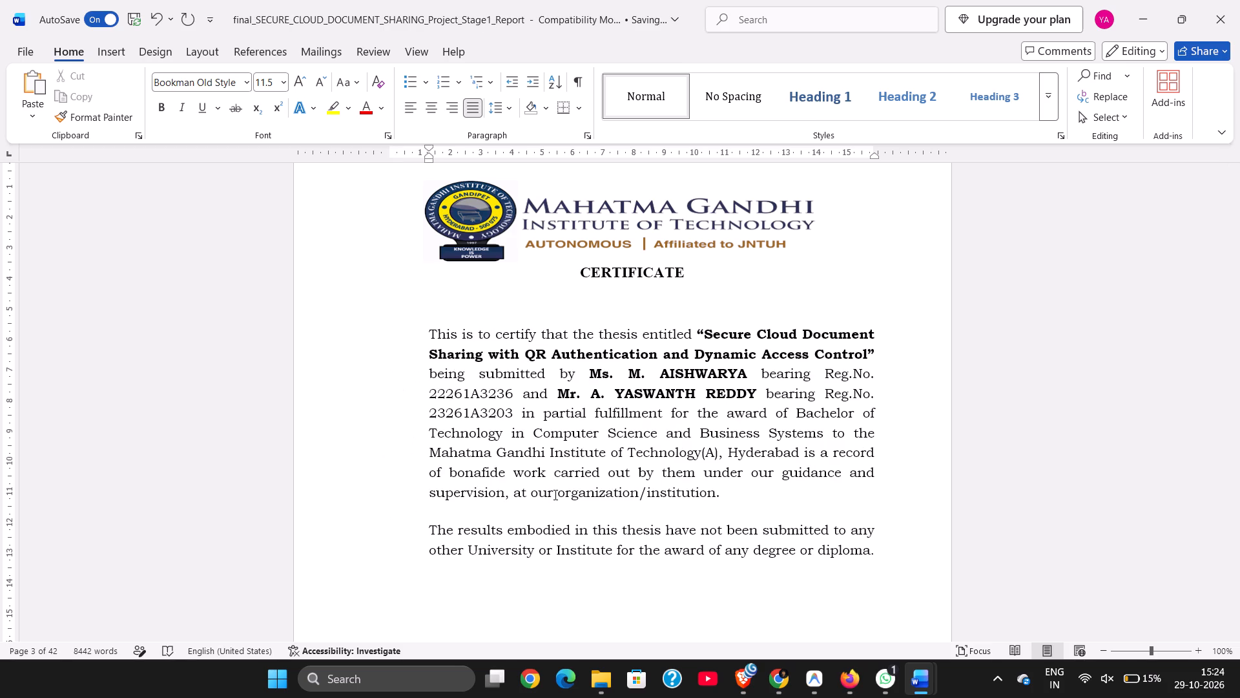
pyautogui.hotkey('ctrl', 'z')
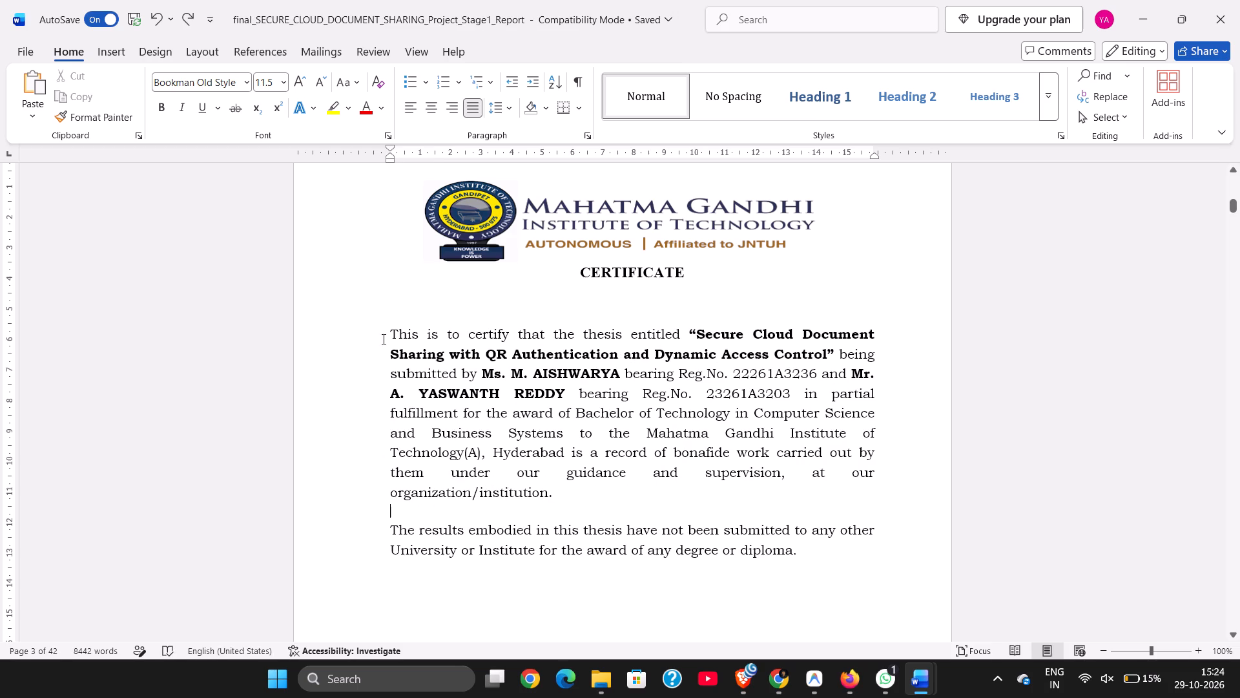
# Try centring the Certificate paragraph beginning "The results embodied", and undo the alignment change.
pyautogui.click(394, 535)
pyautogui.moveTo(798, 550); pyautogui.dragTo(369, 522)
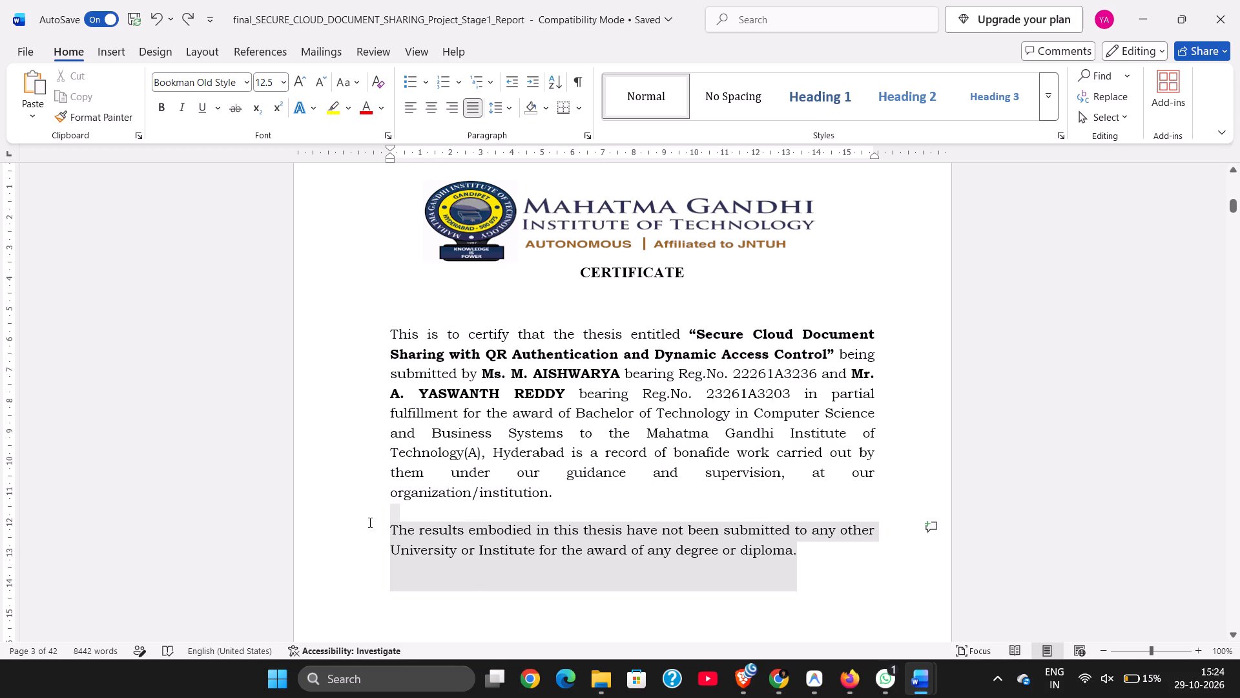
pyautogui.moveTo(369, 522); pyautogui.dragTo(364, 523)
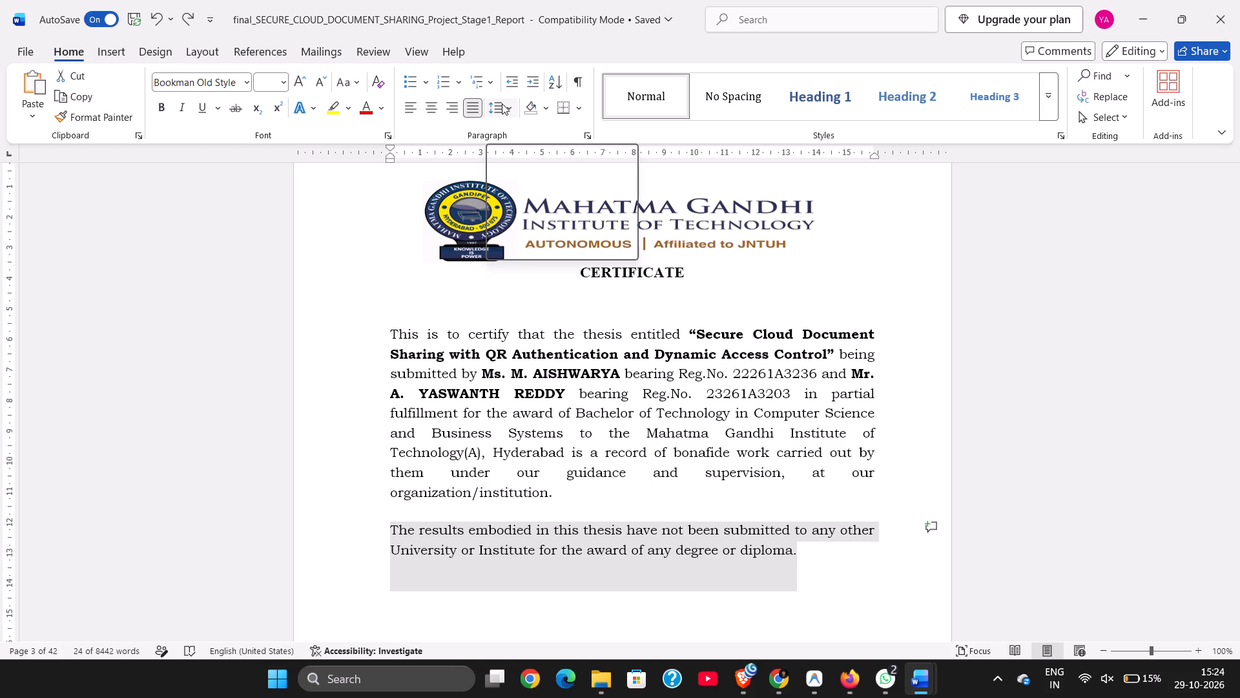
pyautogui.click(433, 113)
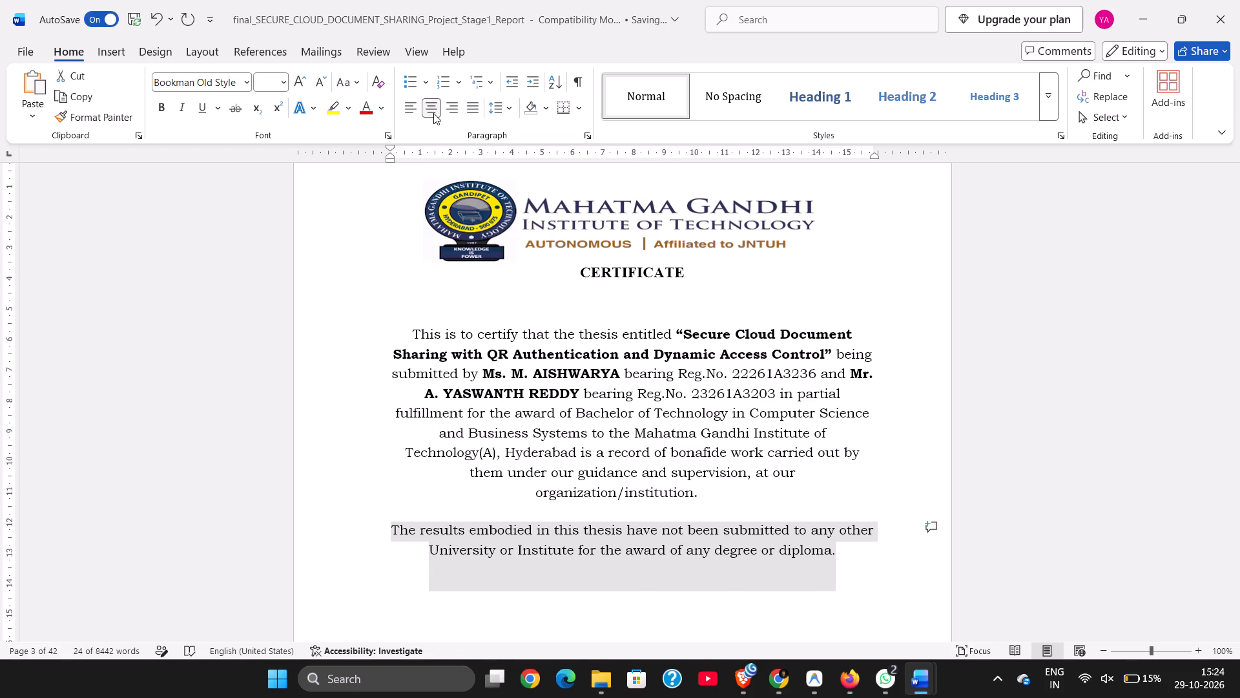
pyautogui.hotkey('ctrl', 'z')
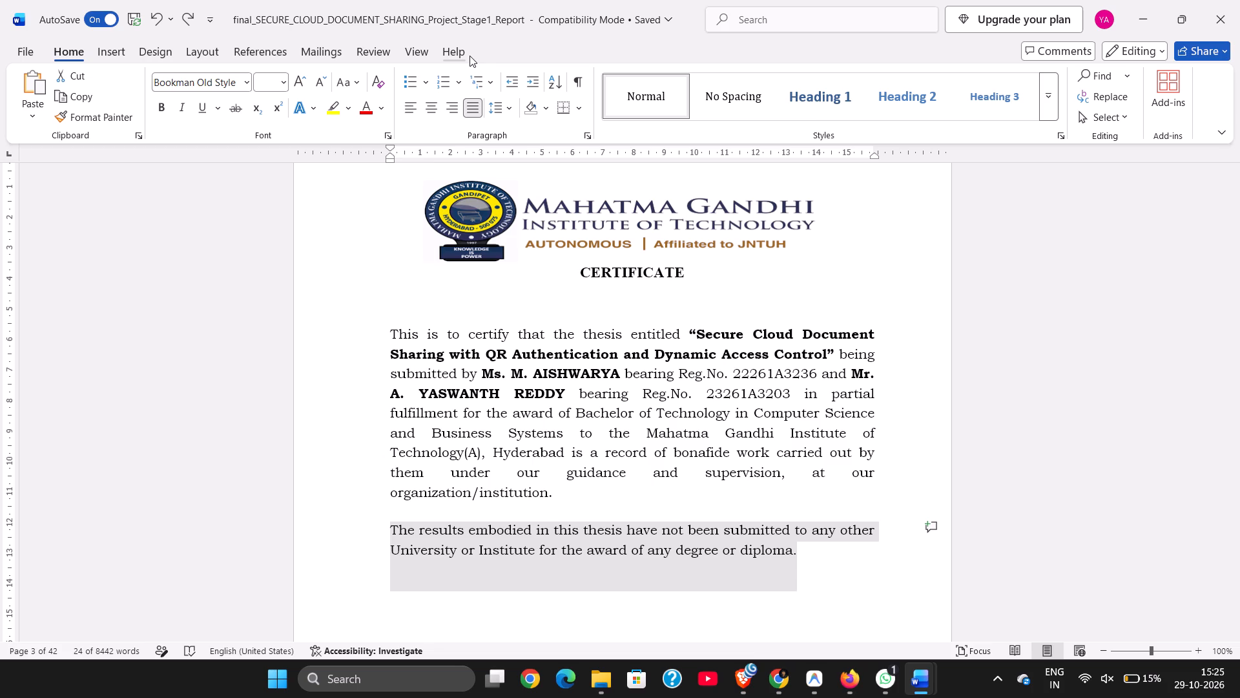
# Review the front pages from the Certificate's signatures through the Abstract, checking how its text runs onto the following page.
pyautogui.scroll(-3, 665, 319)
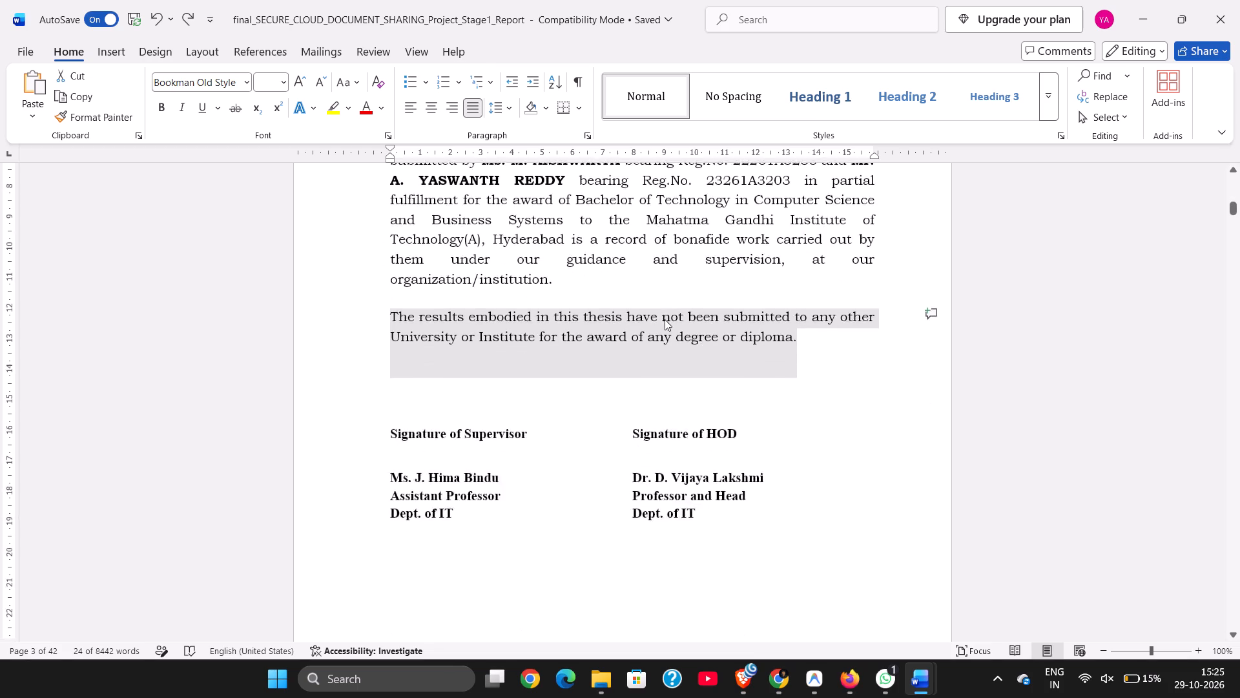
pyautogui.scroll(-6, 665, 319)
pyautogui.scroll(1, 665, 319)
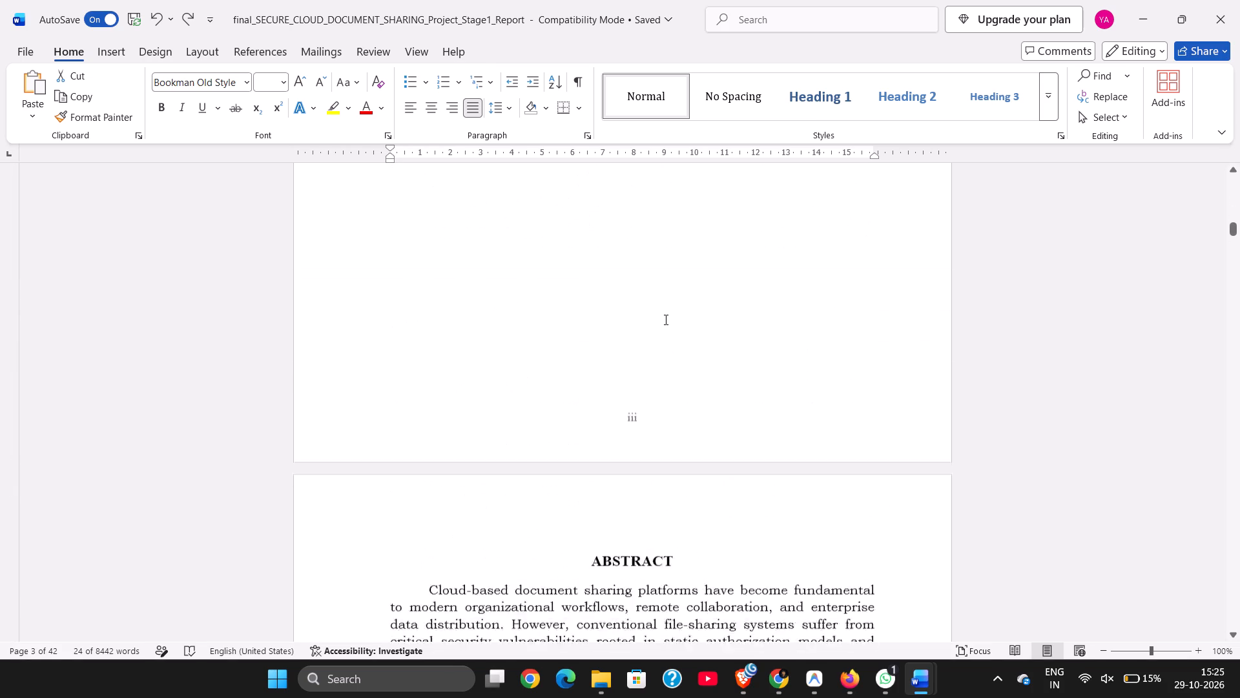
pyautogui.scroll(1, 665, 319)
pyautogui.scroll(-5, 665, 319)
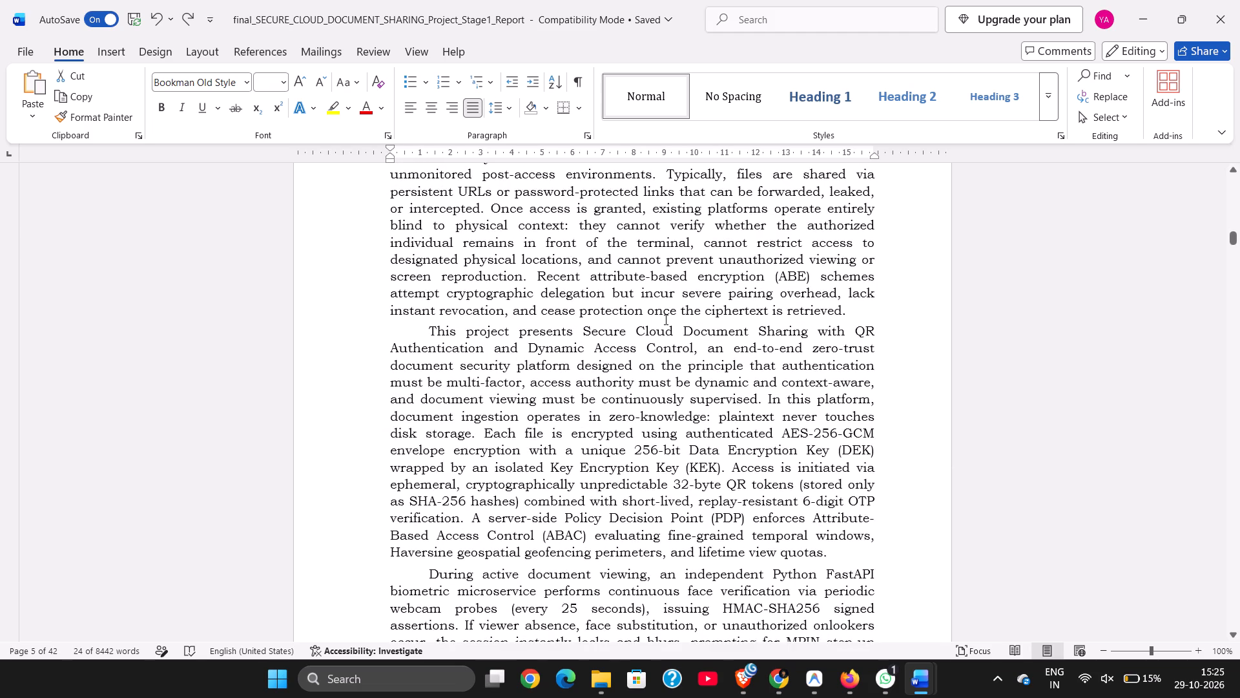
pyautogui.scroll(-2, 665, 319)
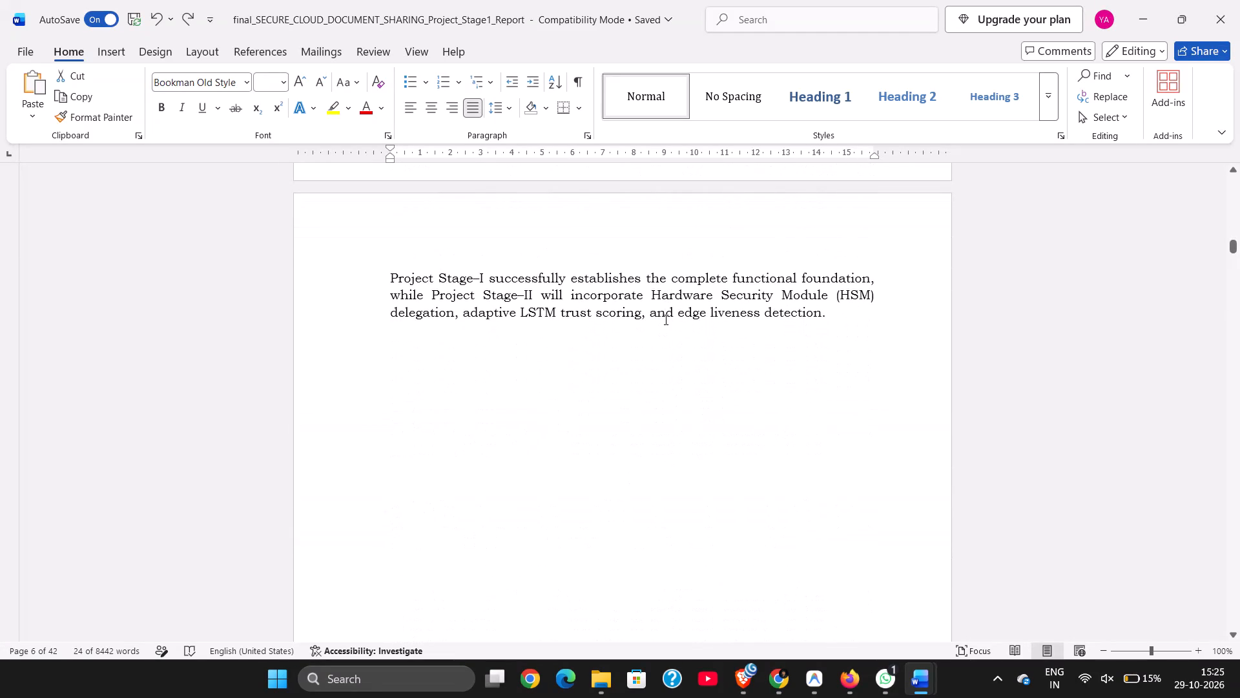
pyautogui.scroll(1, 665, 319)
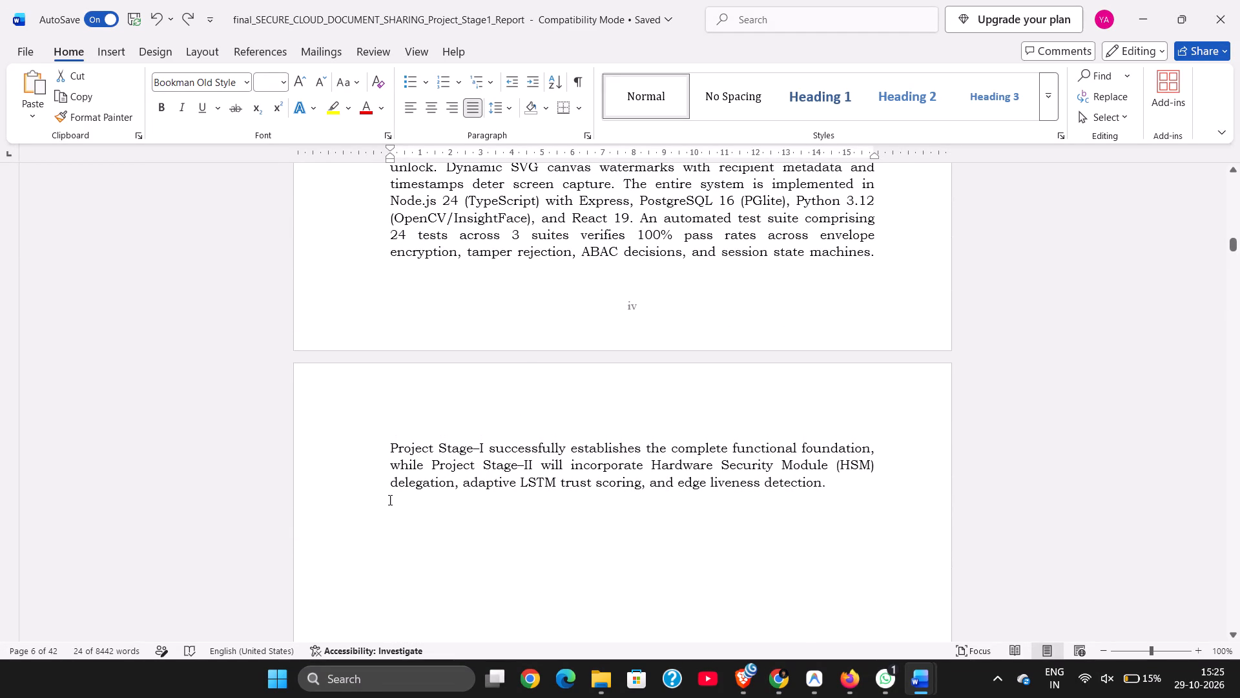
pyautogui.scroll(-3, 402, 445)
pyautogui.scroll(2, 402, 445)
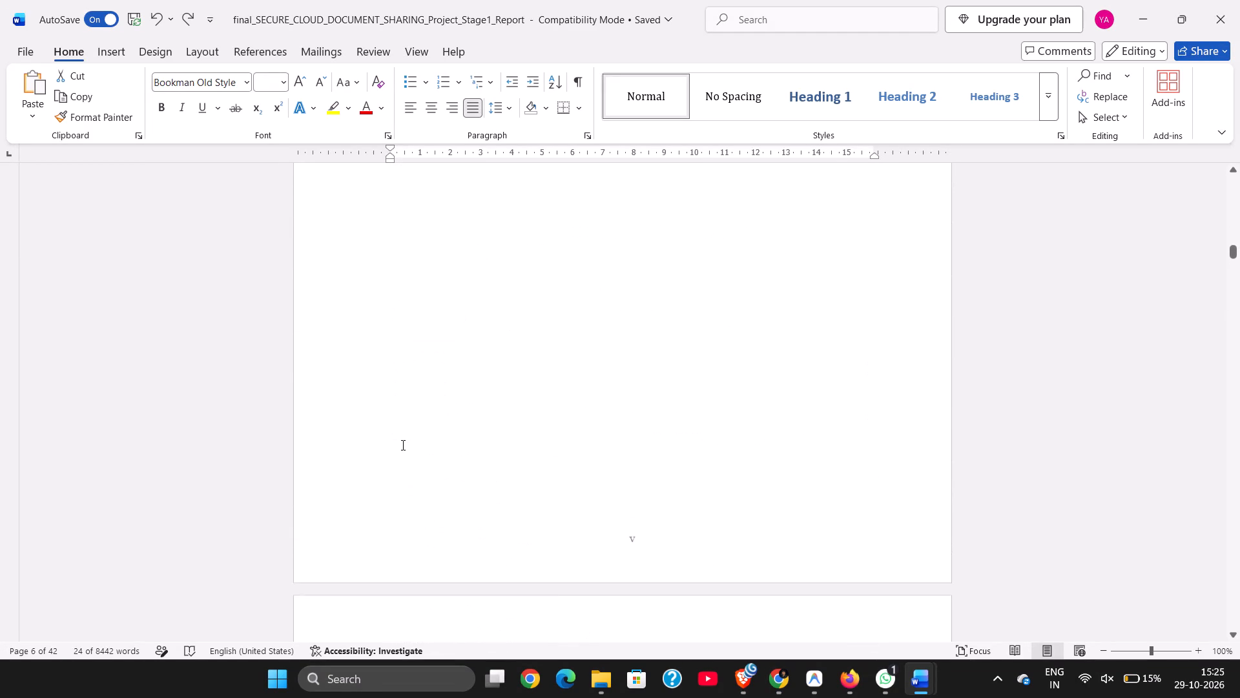
pyautogui.scroll(4, 402, 445)
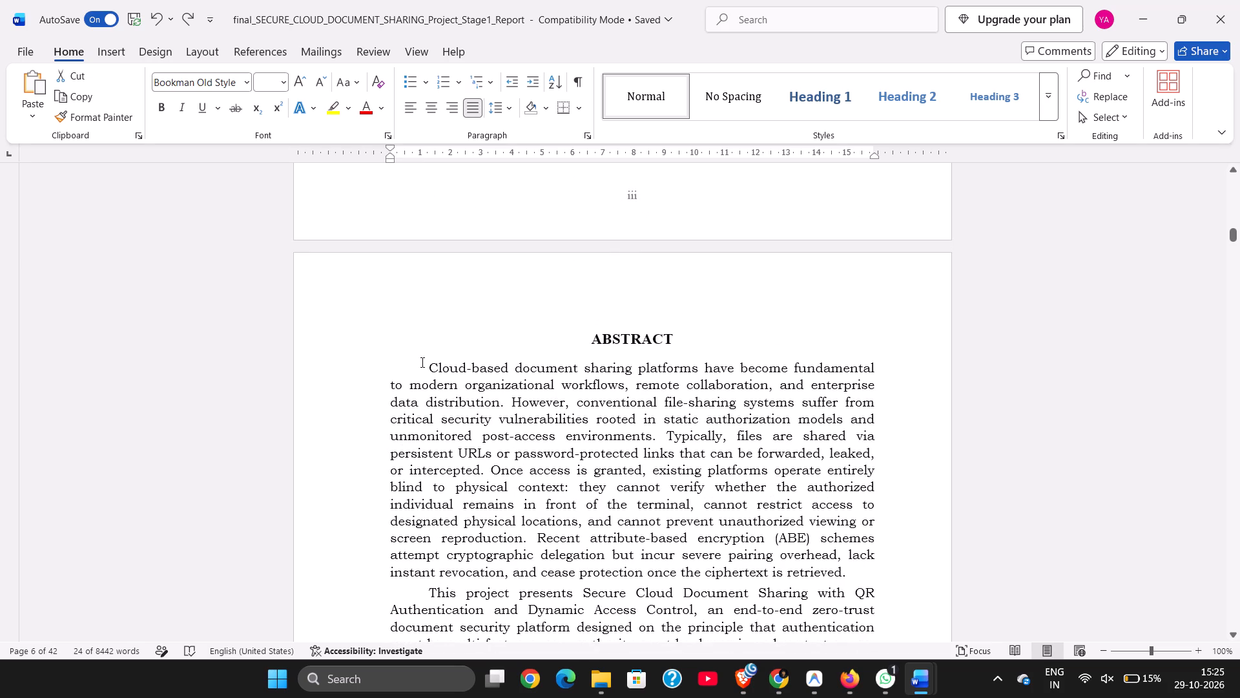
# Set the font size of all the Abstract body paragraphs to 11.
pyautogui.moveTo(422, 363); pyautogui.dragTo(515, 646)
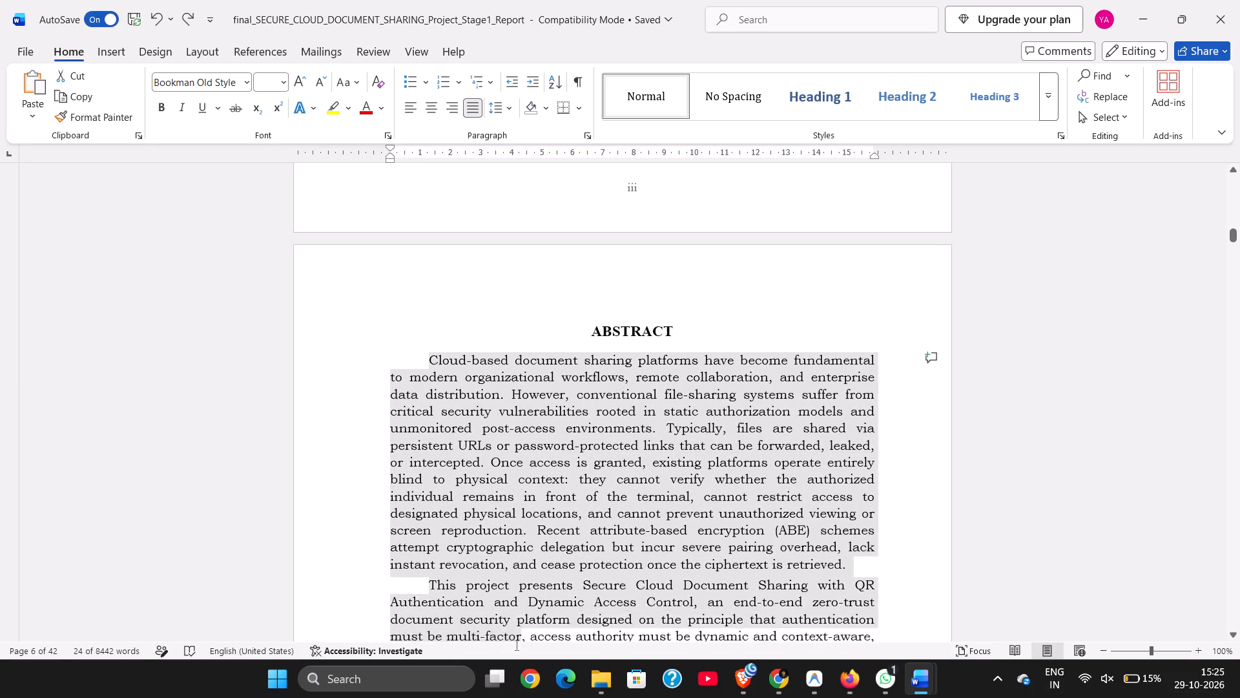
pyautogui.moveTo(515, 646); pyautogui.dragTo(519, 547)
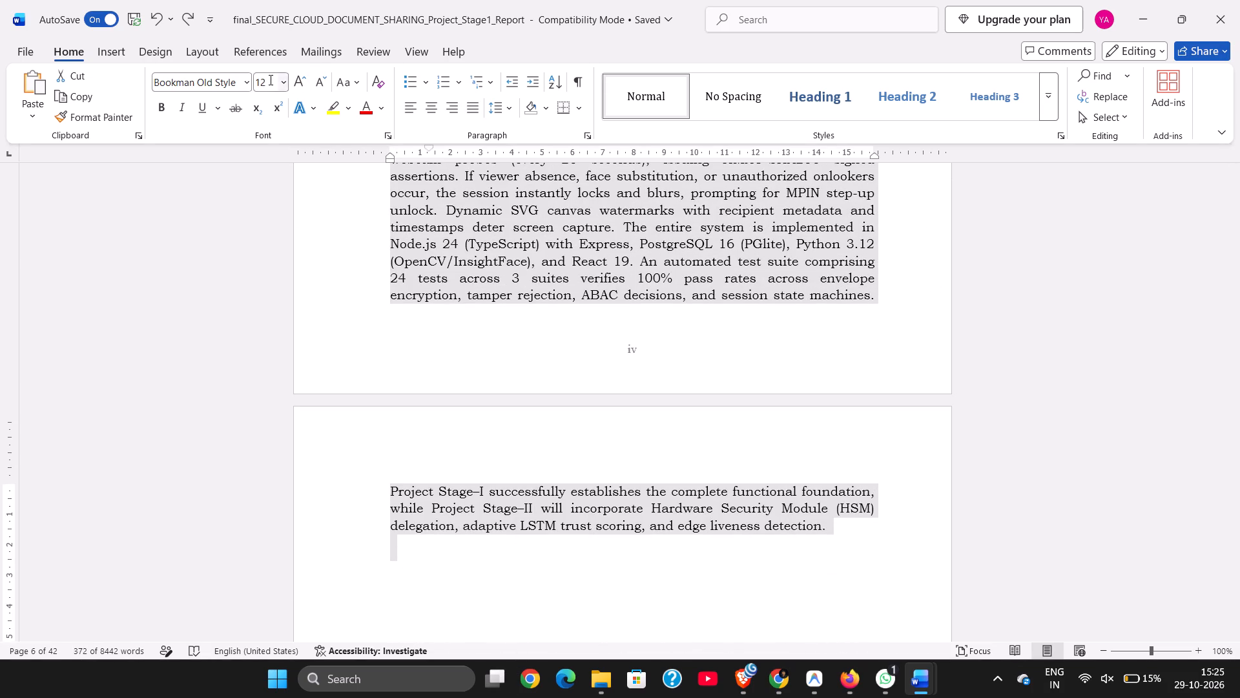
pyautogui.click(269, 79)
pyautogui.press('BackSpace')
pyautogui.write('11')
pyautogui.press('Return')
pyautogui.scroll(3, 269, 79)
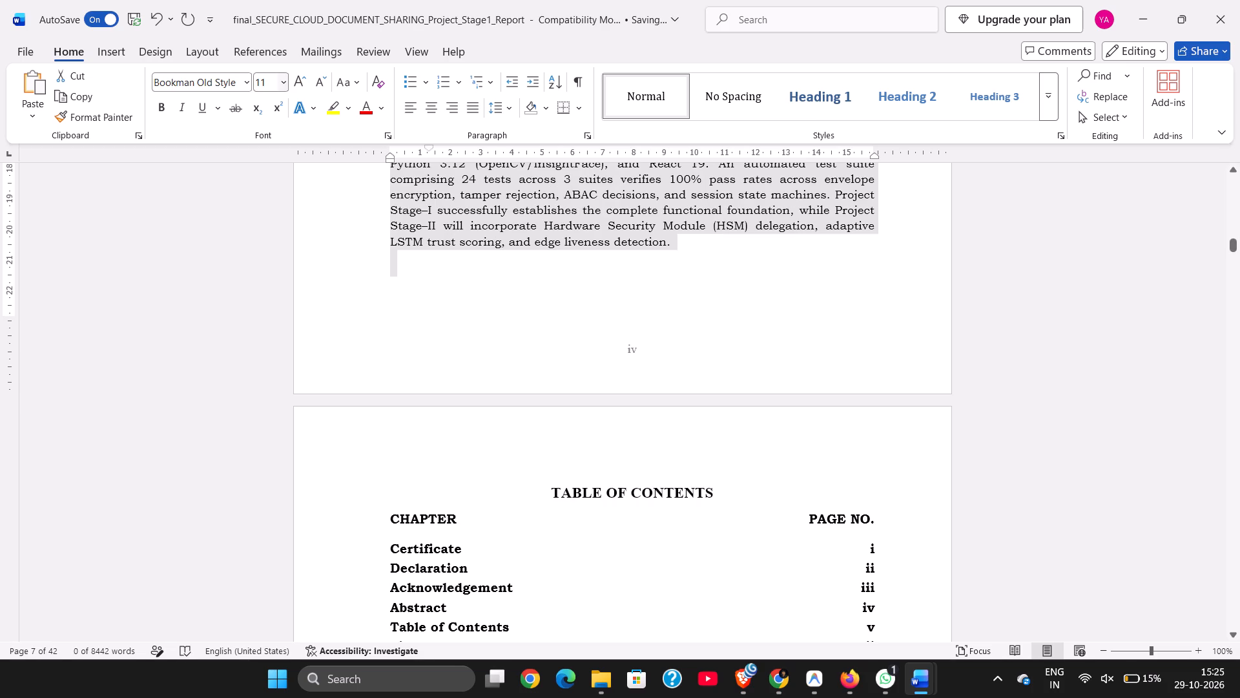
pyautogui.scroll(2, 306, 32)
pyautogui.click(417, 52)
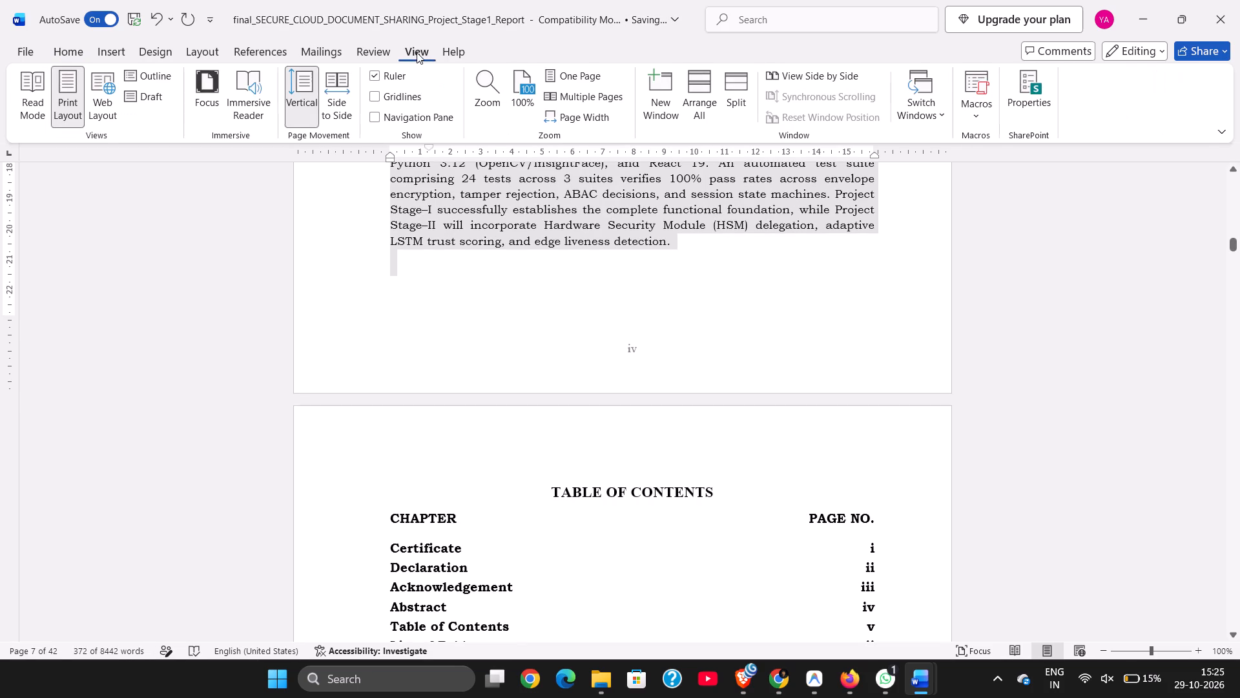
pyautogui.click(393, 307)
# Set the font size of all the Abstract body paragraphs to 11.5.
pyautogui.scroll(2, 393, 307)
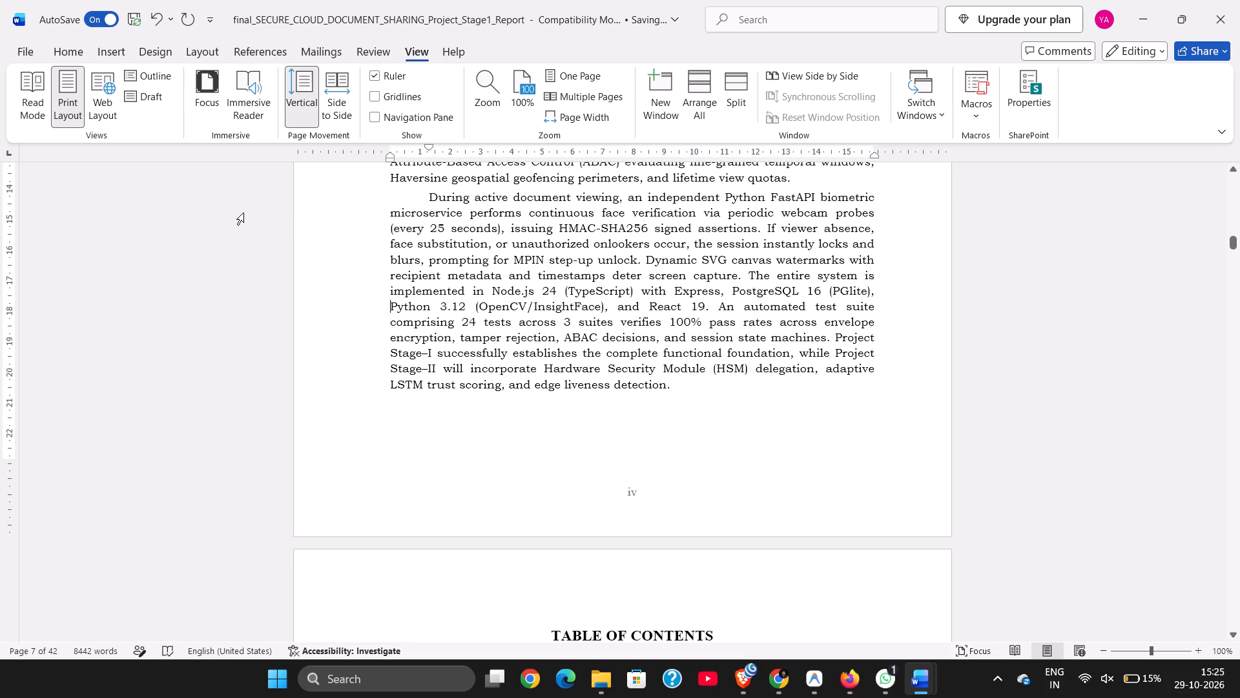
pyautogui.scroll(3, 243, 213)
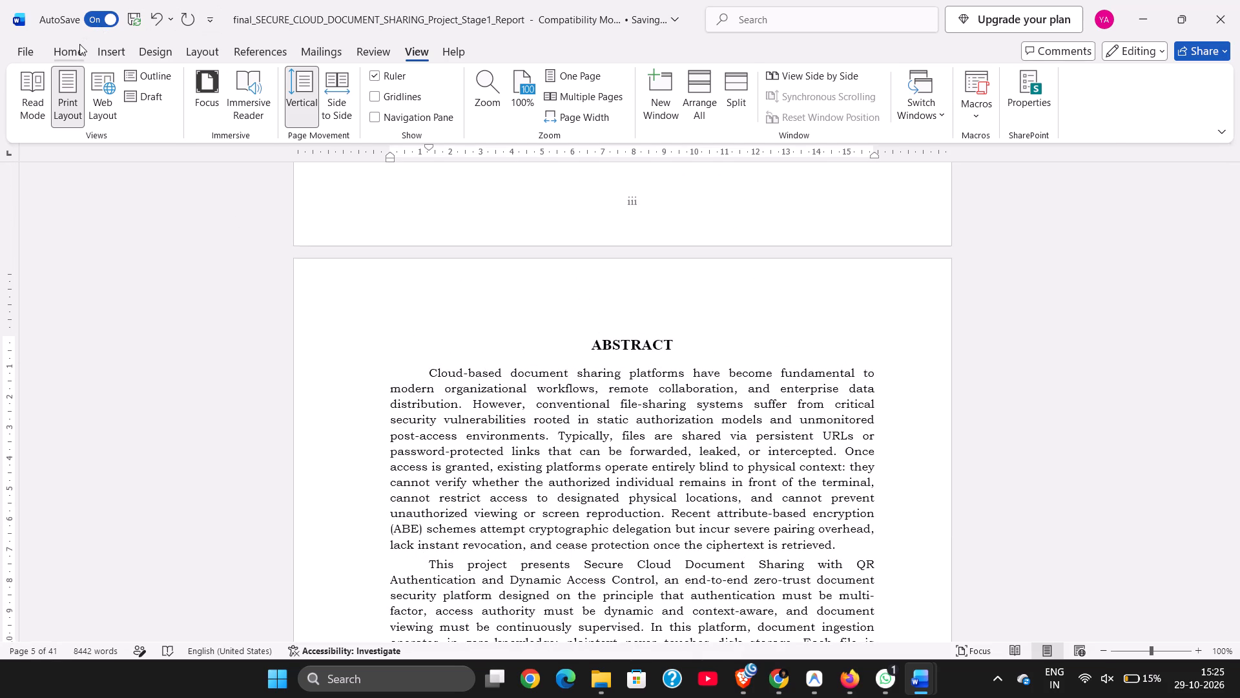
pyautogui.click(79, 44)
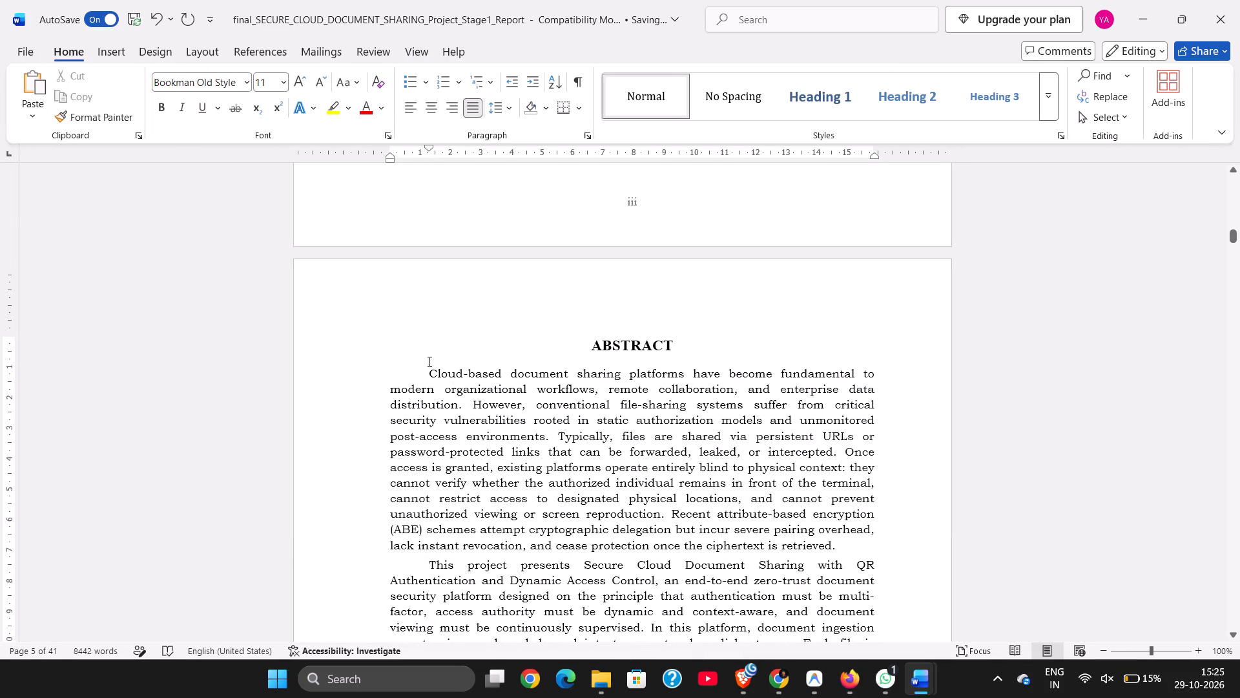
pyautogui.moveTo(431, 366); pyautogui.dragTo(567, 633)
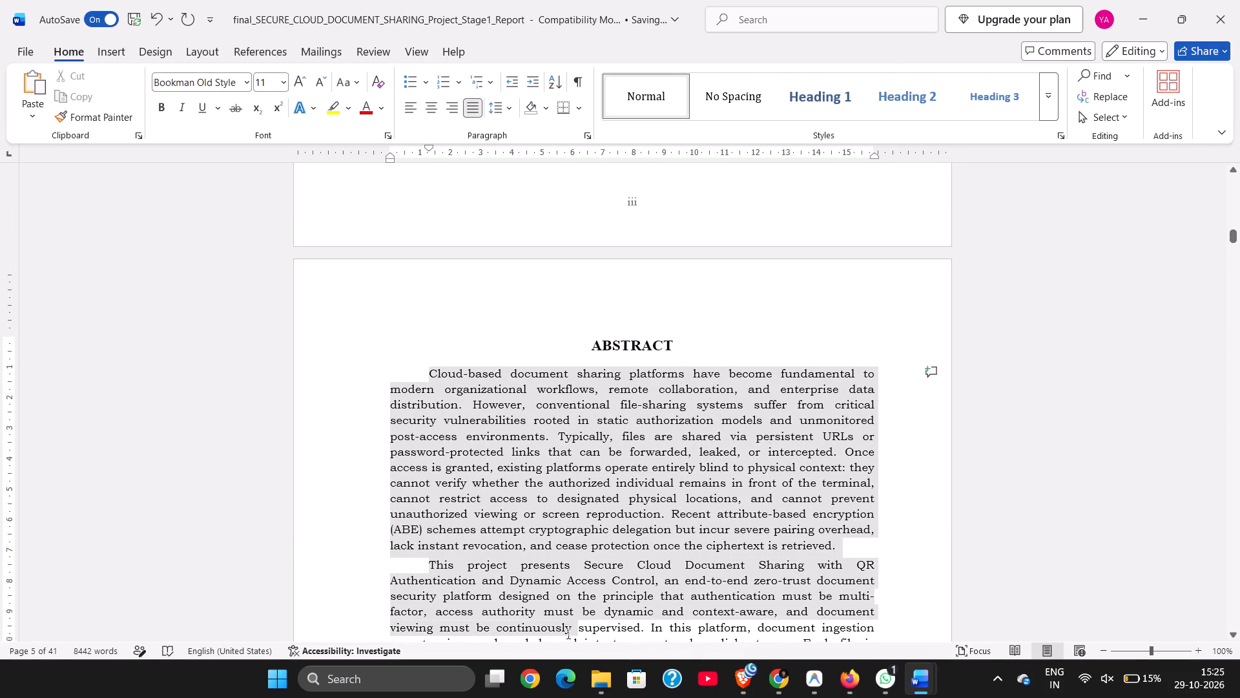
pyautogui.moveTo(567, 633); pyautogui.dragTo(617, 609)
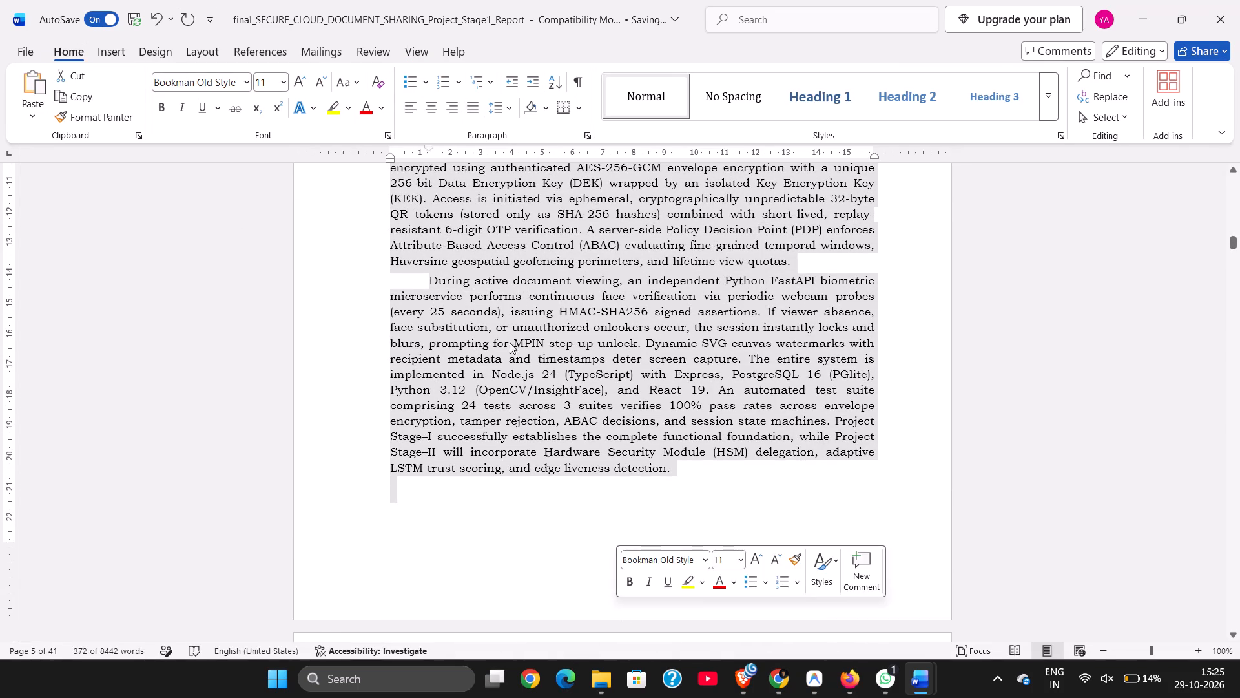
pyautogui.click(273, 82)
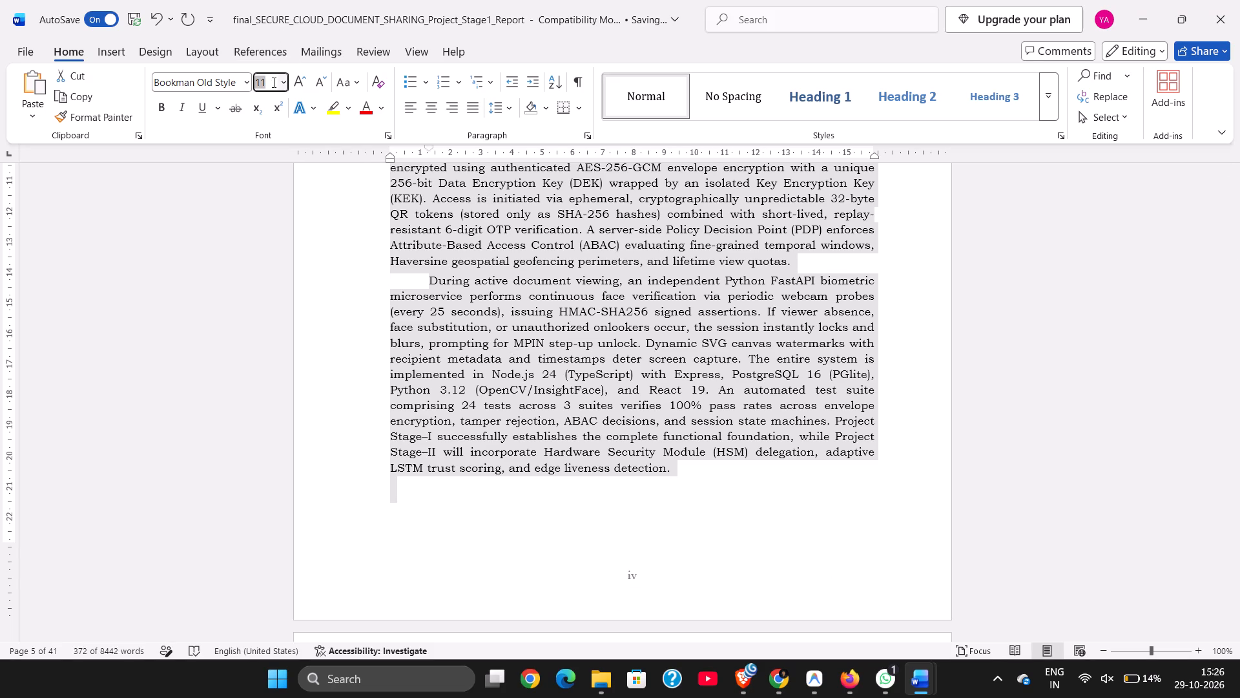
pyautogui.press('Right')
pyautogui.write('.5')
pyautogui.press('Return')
# Set the font size of the Abstract body paragraphs to 12 and check how the text runs across its pages.
pyautogui.scroll(1, 377, 266)
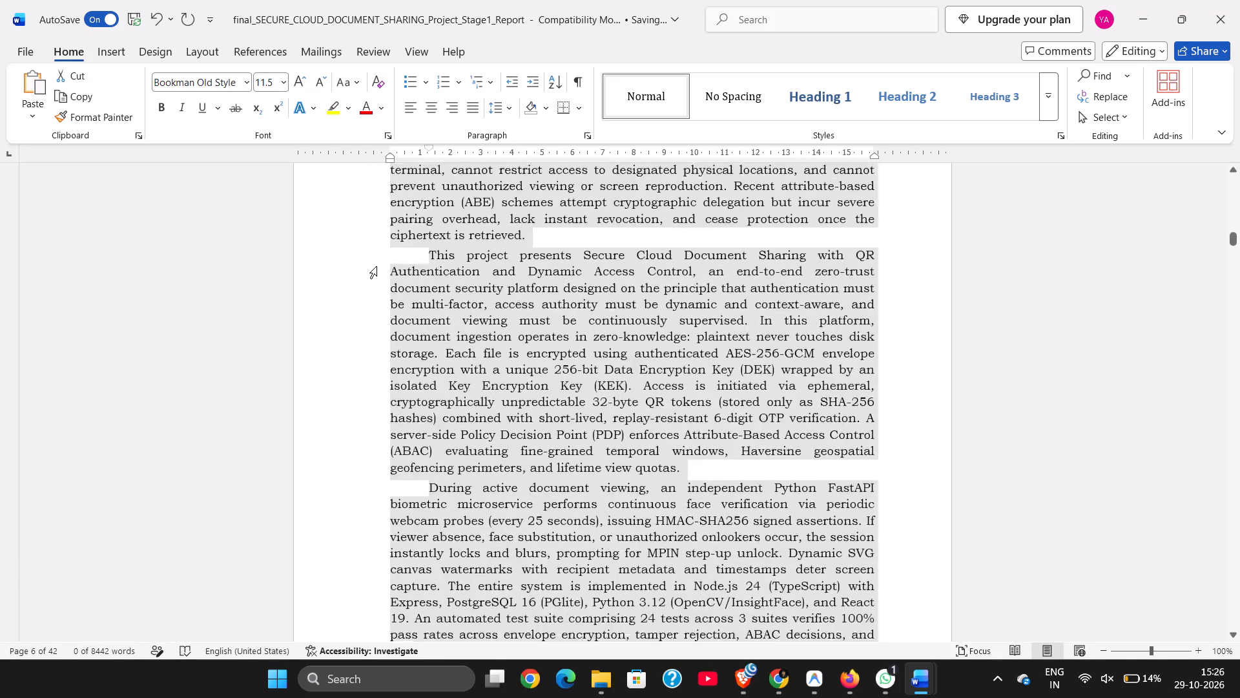
pyautogui.scroll(1, 377, 266)
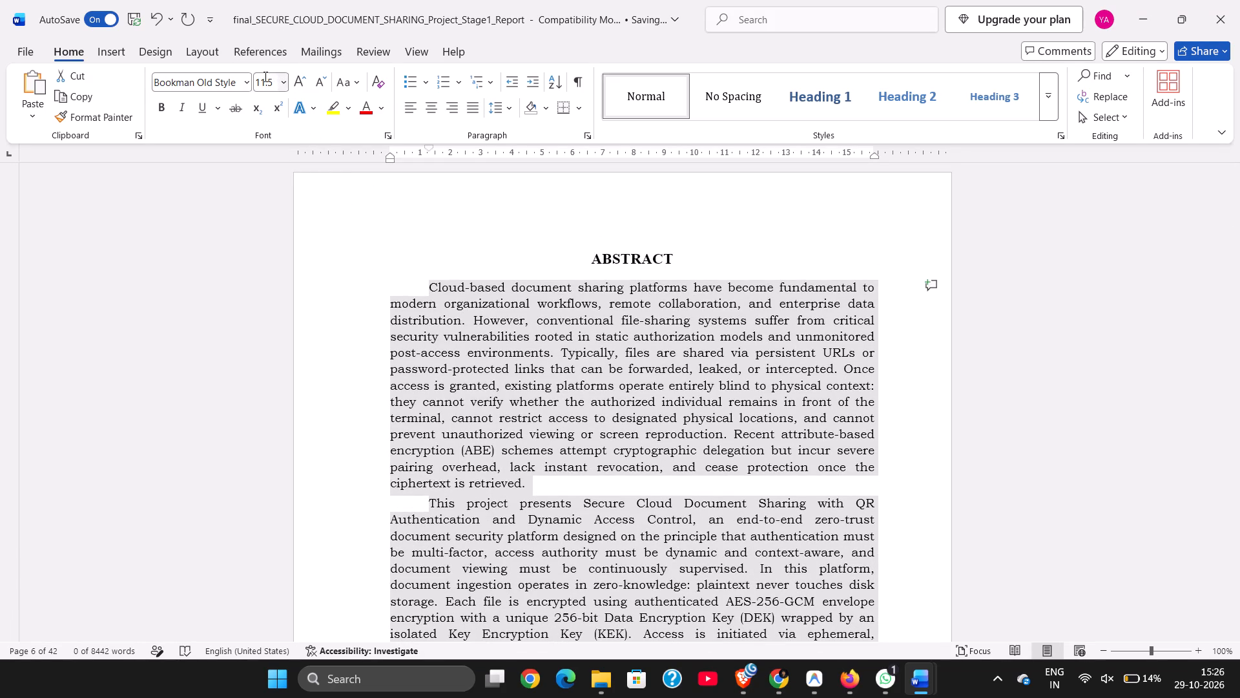
pyautogui.click(264, 76)
pyautogui.press('BackSpace')
pyautogui.write('12')
pyautogui.press('Return')
pyautogui.scroll(-1, 264, 76)
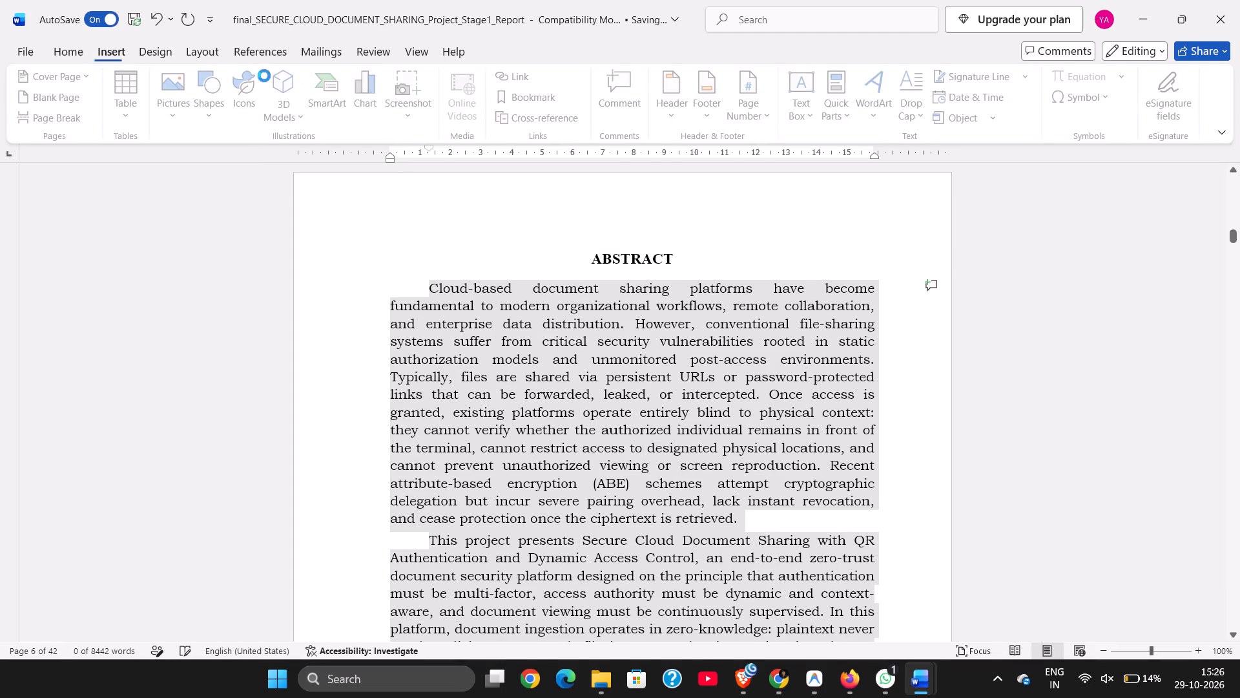
pyautogui.scroll(-1, 264, 76)
pyautogui.scroll(-2, 500, 284)
pyautogui.scroll(1, 500, 284)
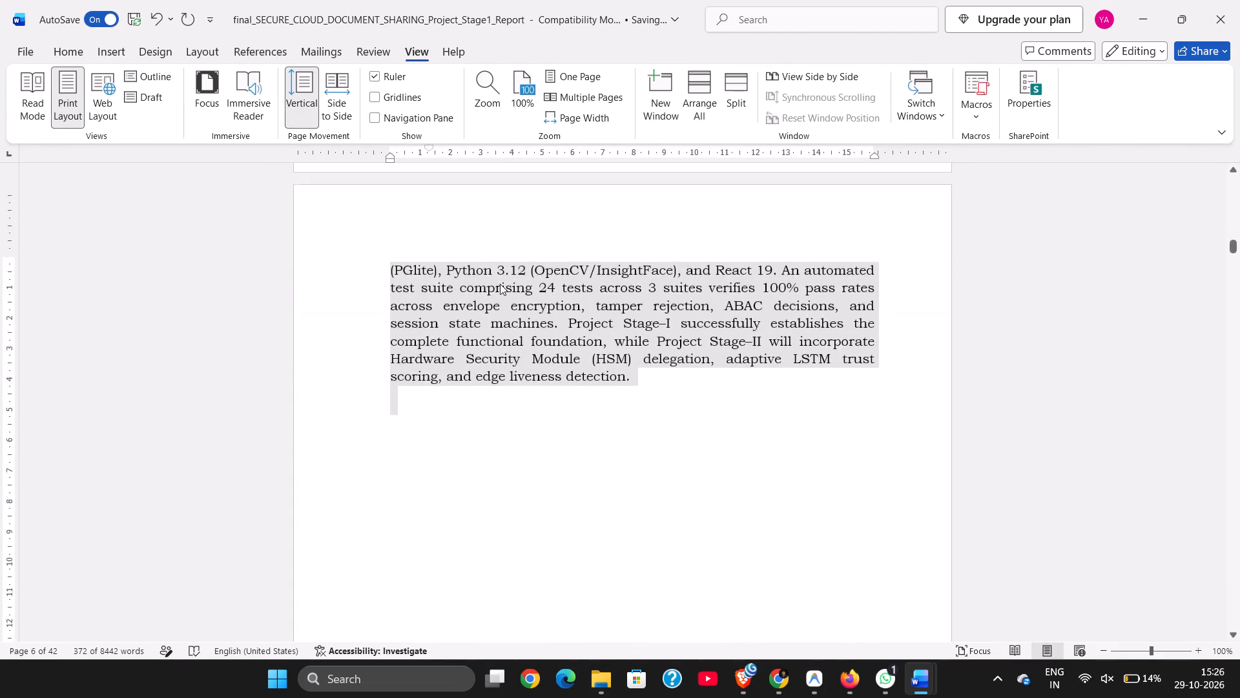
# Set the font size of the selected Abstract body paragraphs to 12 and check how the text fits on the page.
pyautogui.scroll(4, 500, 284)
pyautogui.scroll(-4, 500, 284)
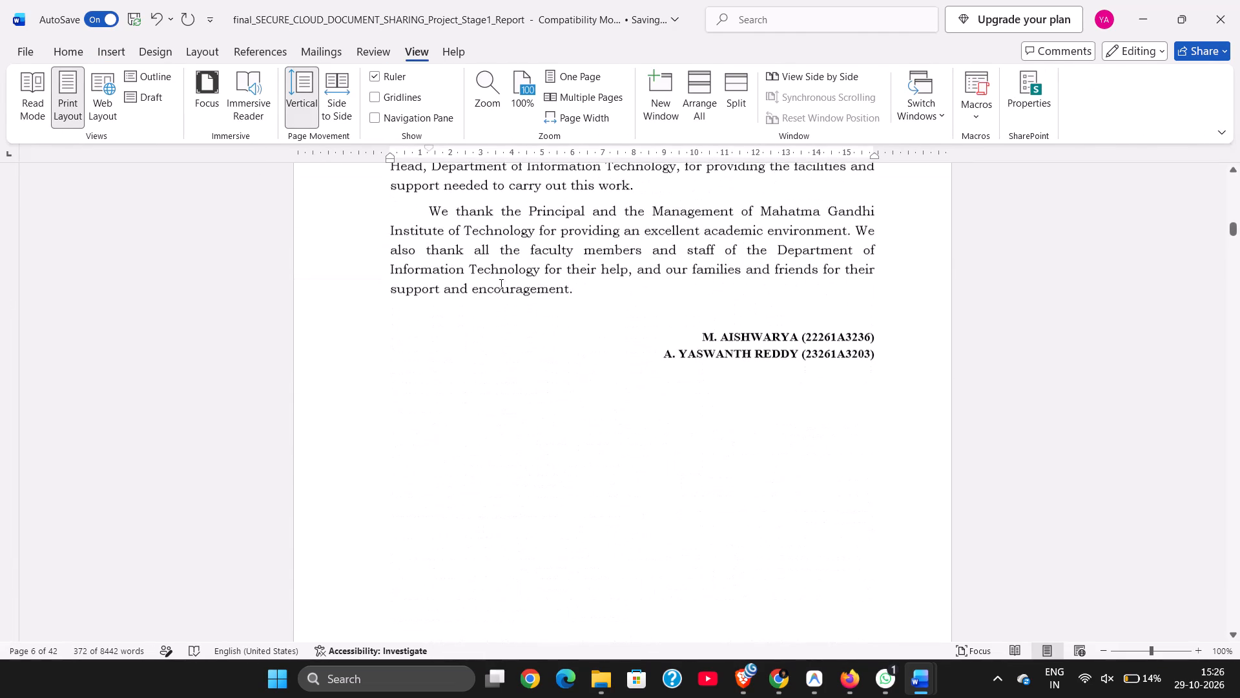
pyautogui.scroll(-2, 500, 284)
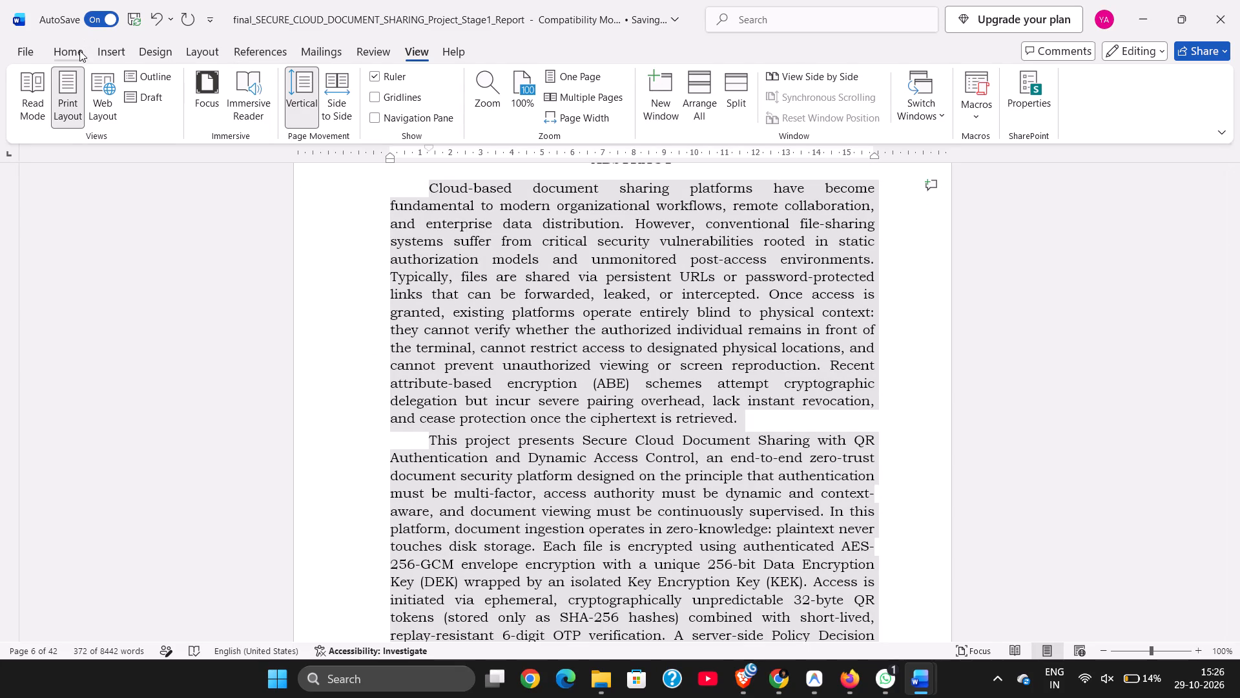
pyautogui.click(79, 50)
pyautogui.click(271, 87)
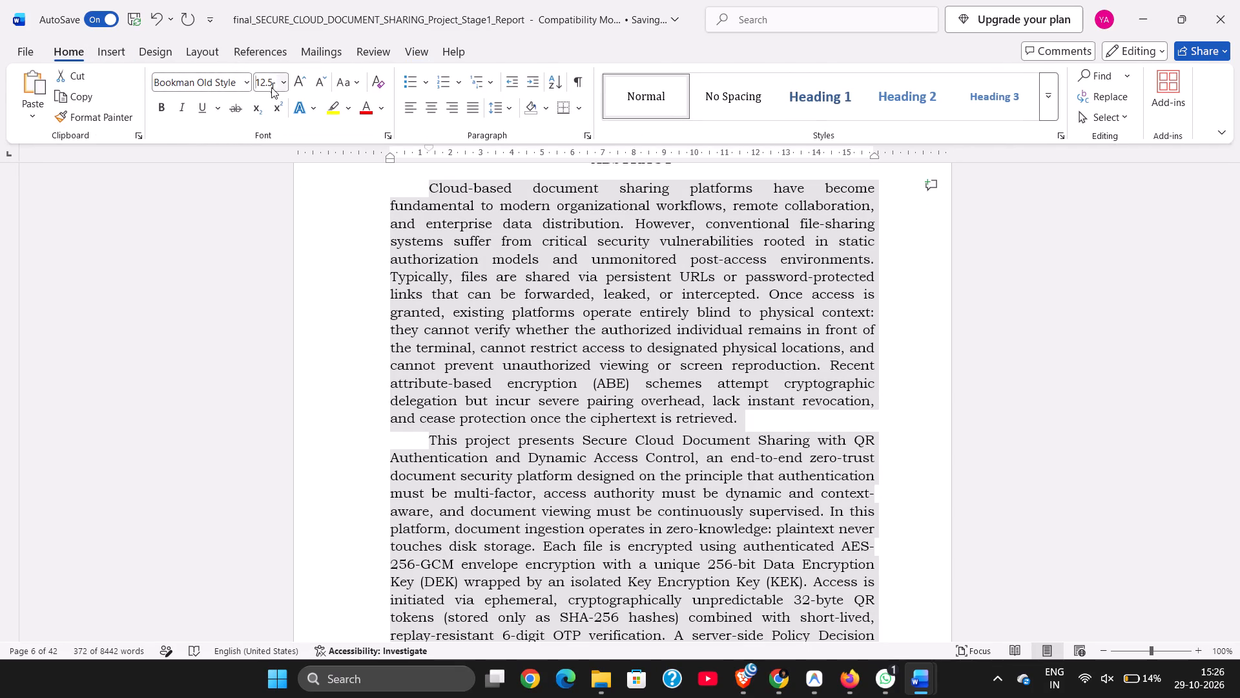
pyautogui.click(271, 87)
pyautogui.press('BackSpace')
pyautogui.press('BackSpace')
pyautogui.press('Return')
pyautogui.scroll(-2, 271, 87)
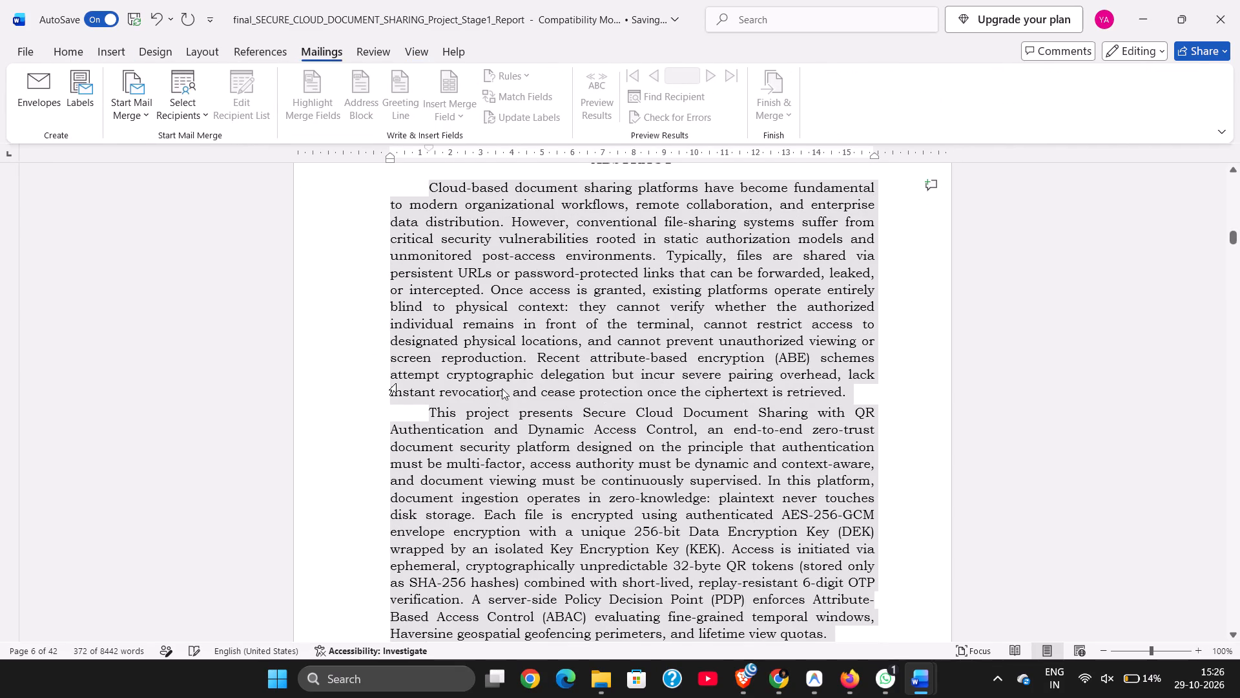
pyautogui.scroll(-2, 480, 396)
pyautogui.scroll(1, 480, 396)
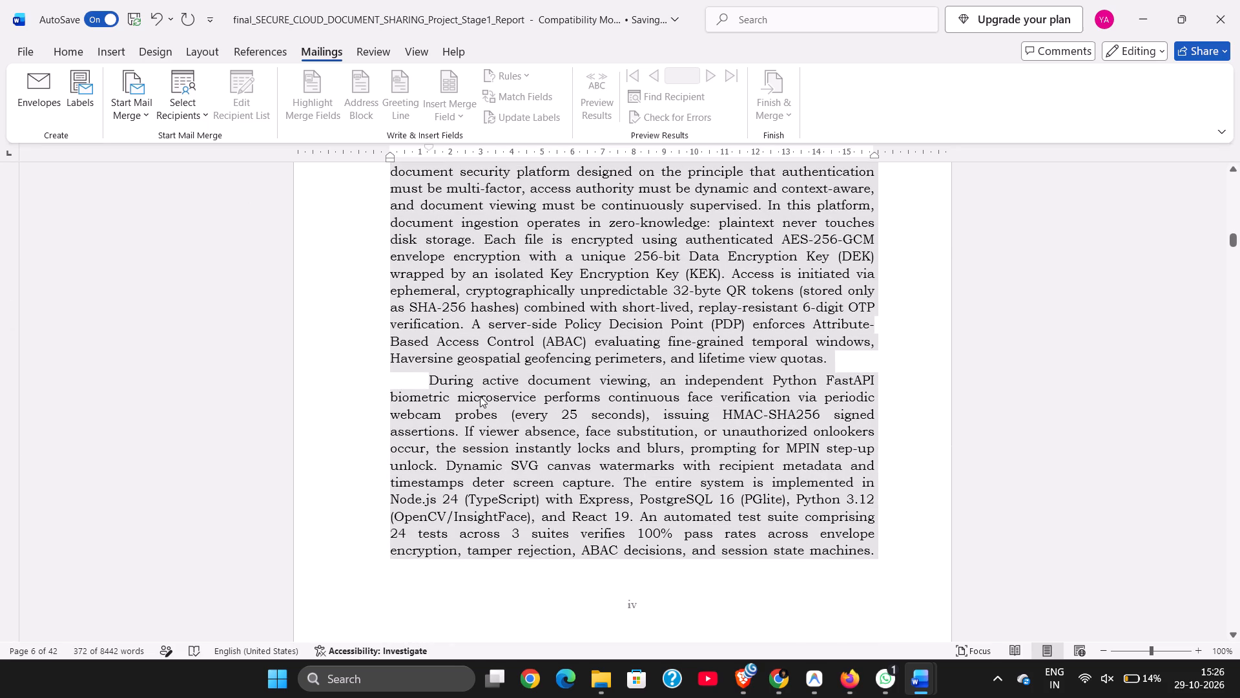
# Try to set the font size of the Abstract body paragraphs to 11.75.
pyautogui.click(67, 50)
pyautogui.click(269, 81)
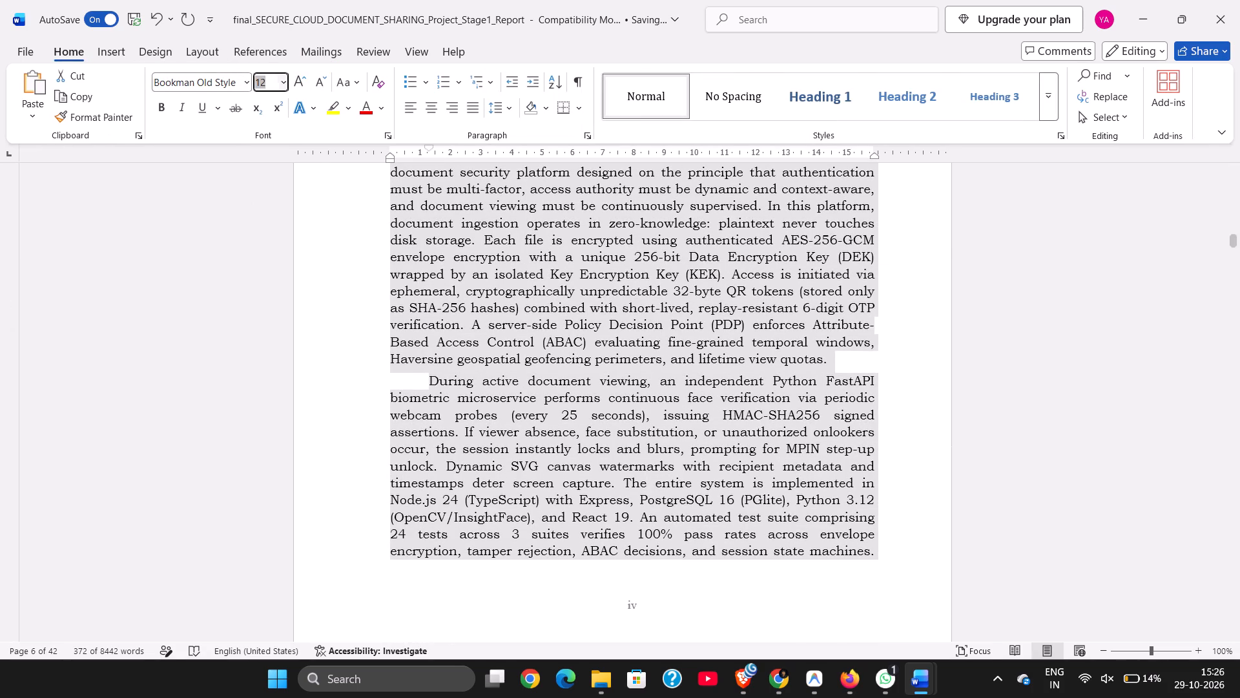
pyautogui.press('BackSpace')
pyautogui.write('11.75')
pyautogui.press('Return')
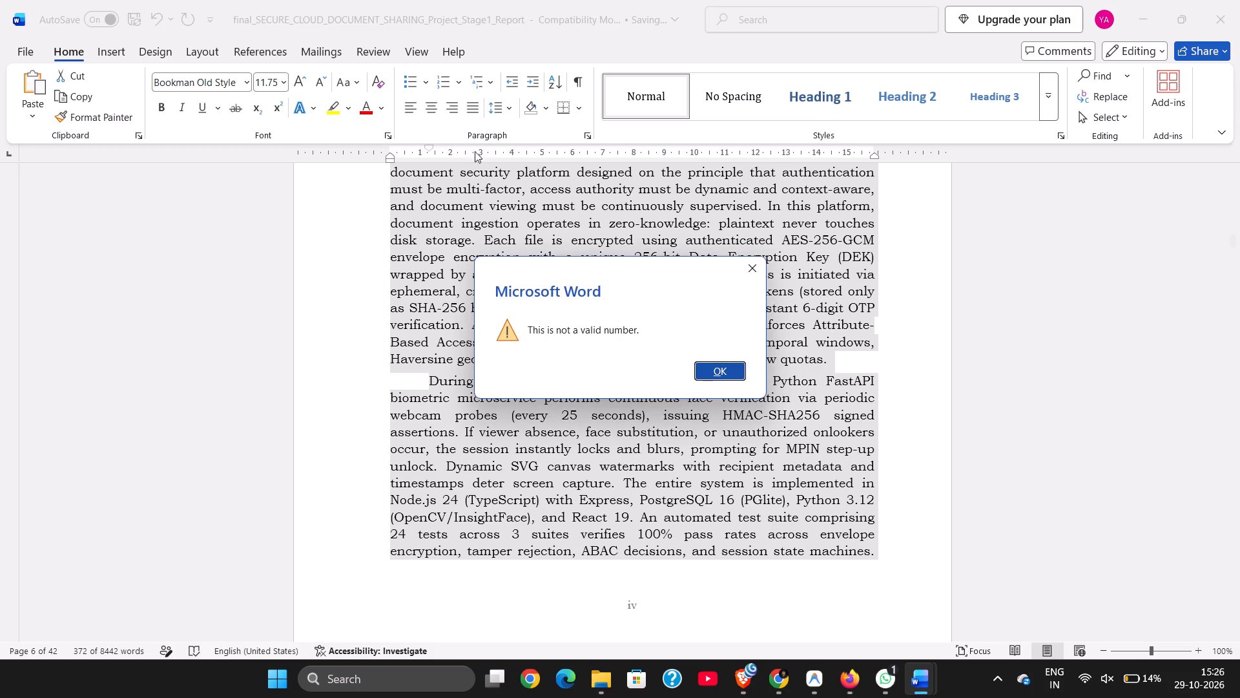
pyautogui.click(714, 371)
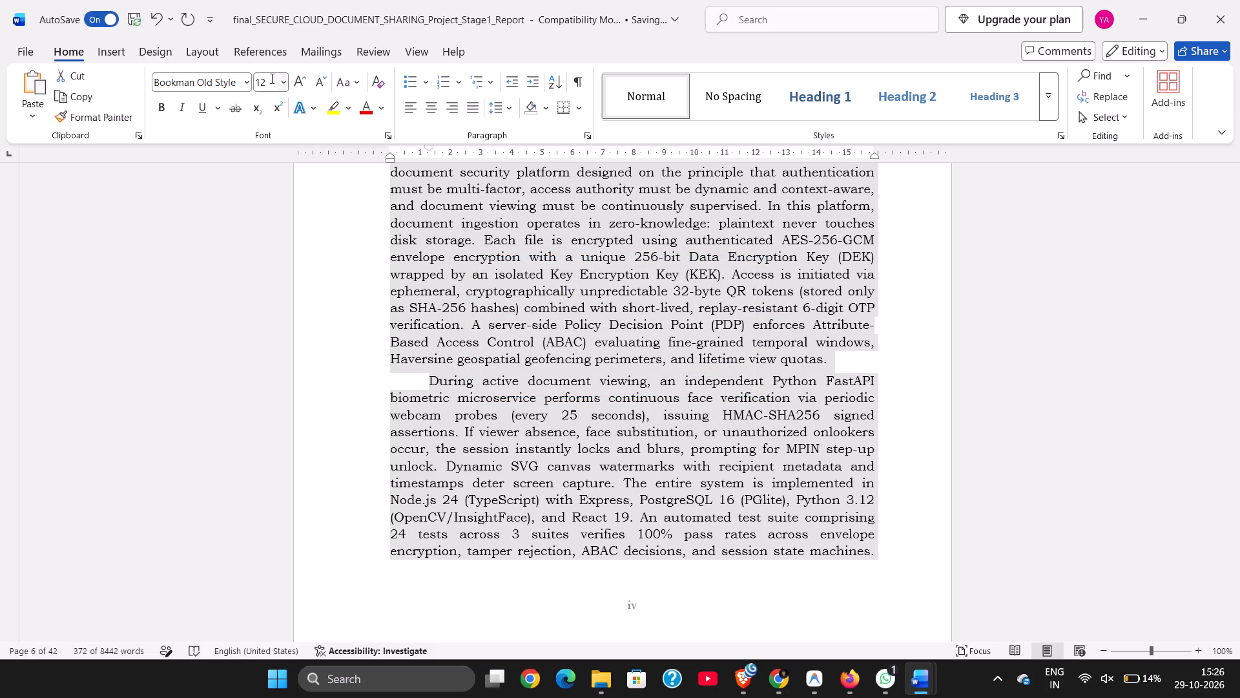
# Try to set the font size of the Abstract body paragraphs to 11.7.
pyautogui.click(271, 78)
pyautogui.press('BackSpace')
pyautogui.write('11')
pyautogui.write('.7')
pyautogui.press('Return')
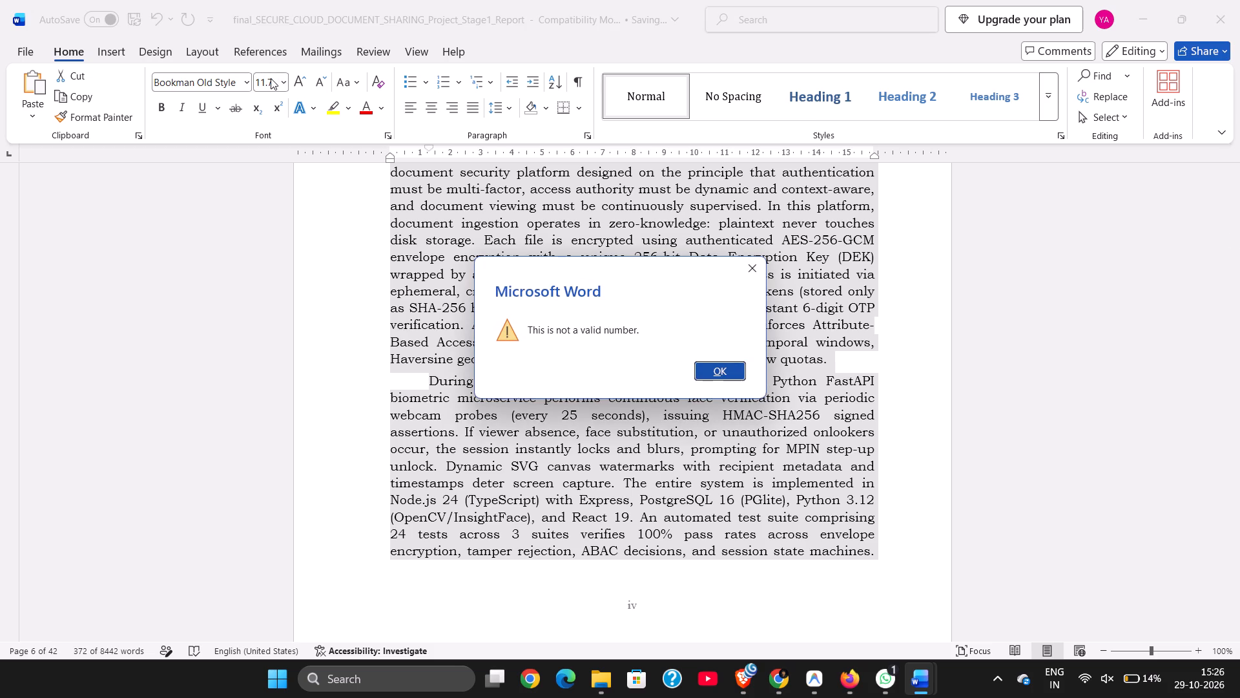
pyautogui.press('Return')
# Set the font size of the Abstract body paragraphs to 11.5 and check how the text fits on the page.
pyautogui.click(265, 85)
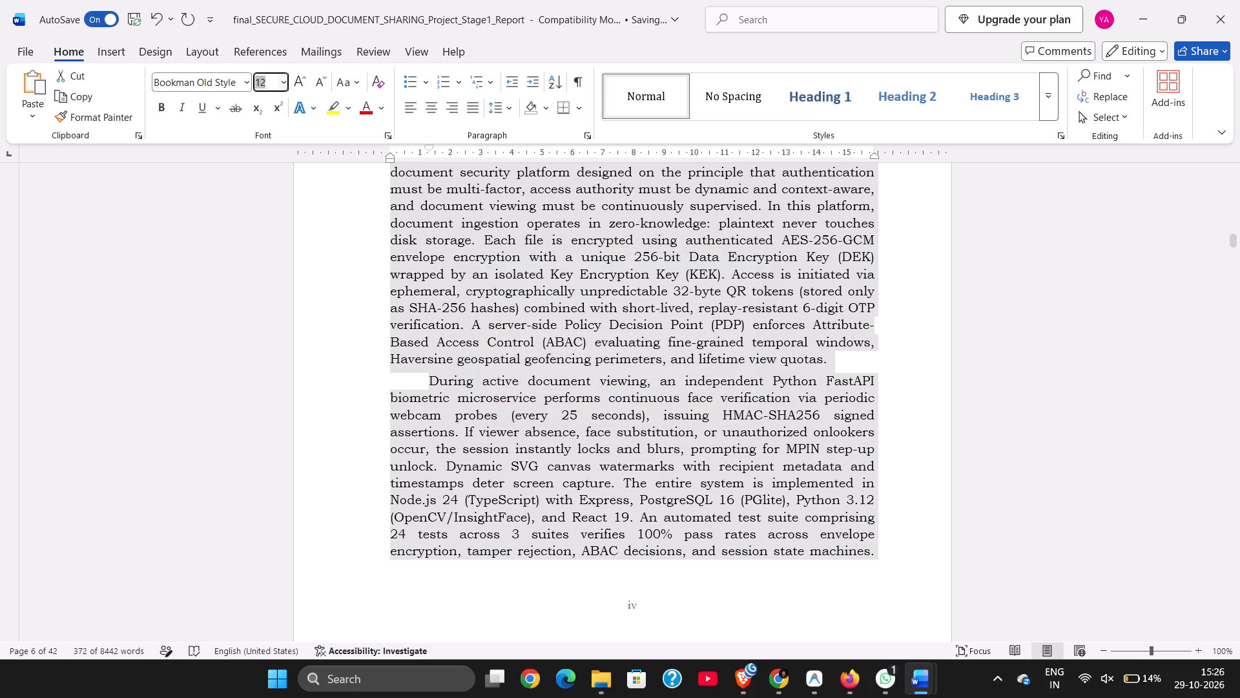
pyautogui.press('BackSpace')
pyautogui.write('11.5')
pyautogui.press('Return')
pyautogui.scroll(-1, 458, 483)
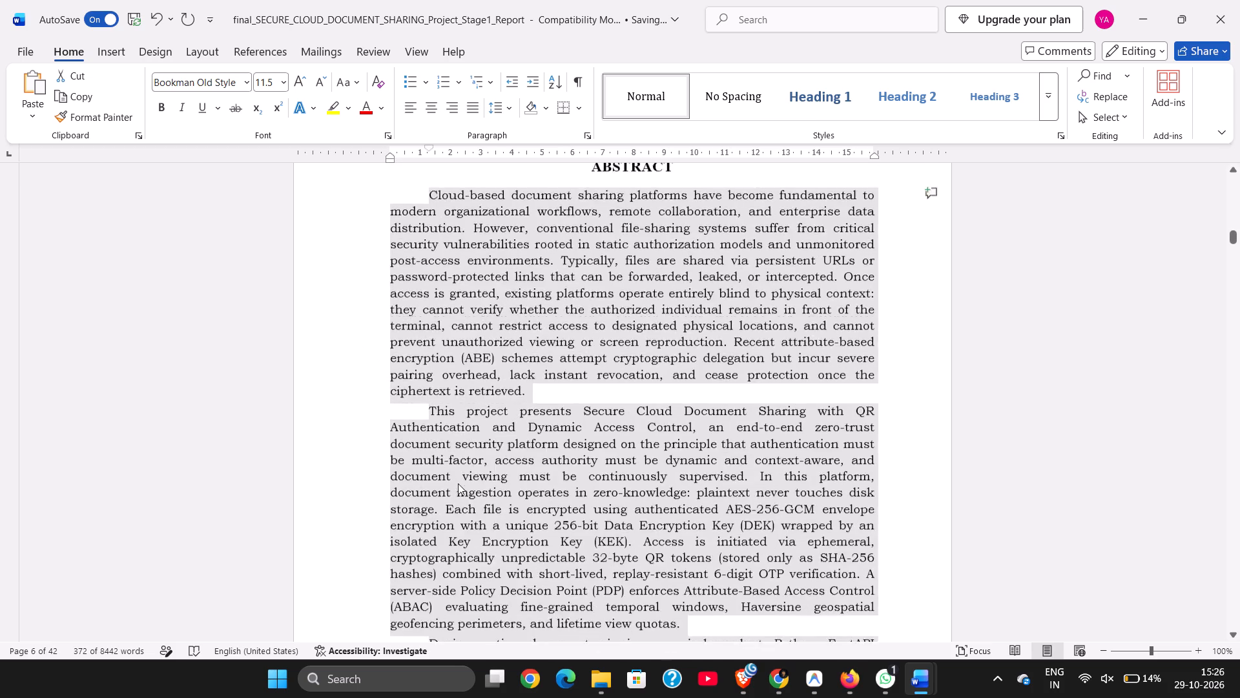
pyautogui.scroll(-1, 458, 483)
pyautogui.scroll(3, 458, 483)
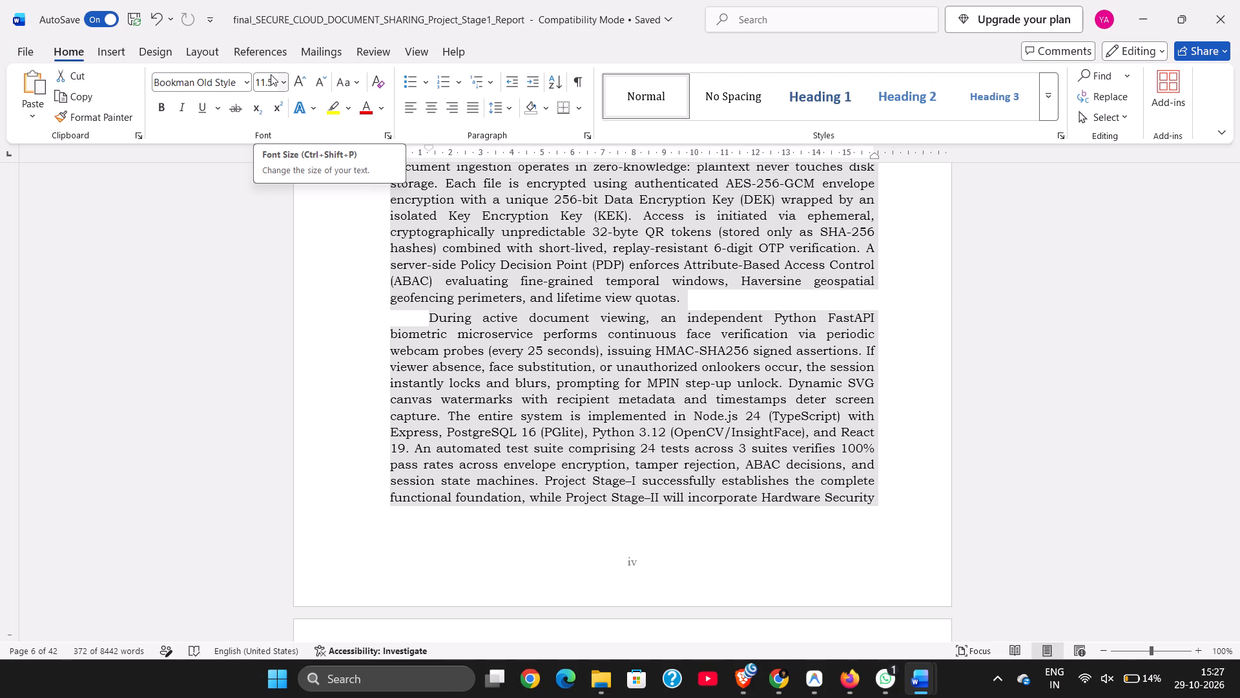
# Set the font size of the three body paragraphs under Chapter 1's heading 1.1 Introduction to 12.
pyautogui.scroll(-3, 380, 139)
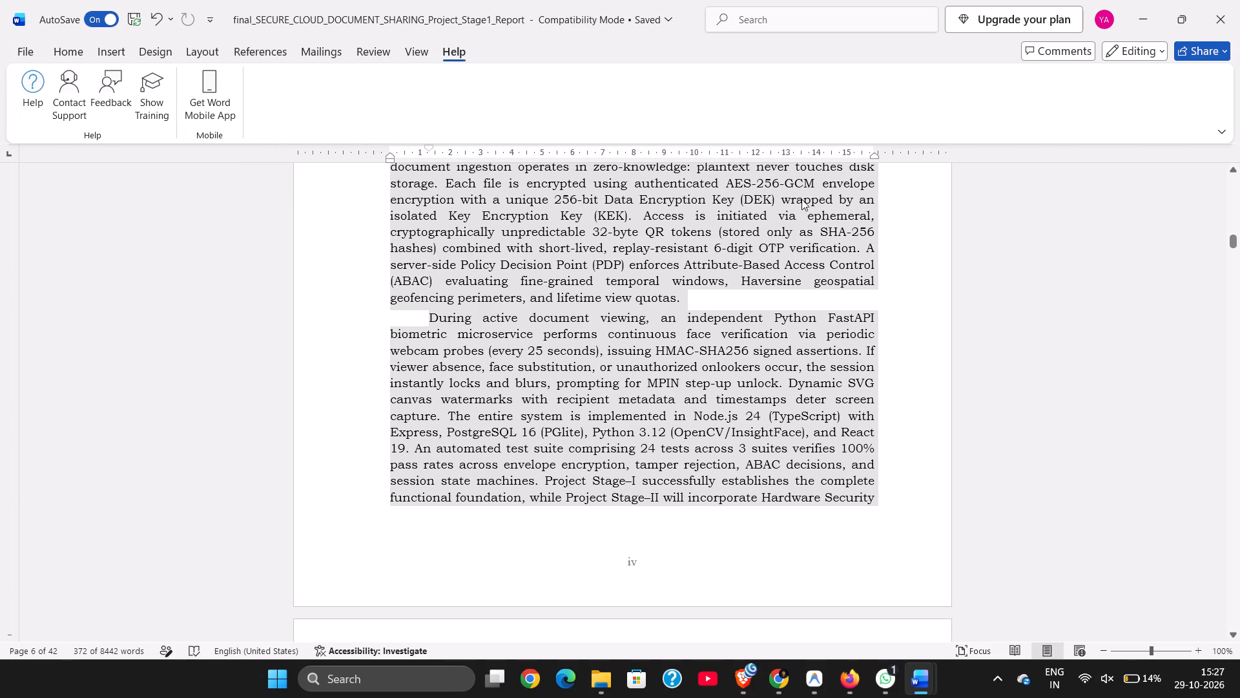
pyautogui.scroll(-8, 842, 212)
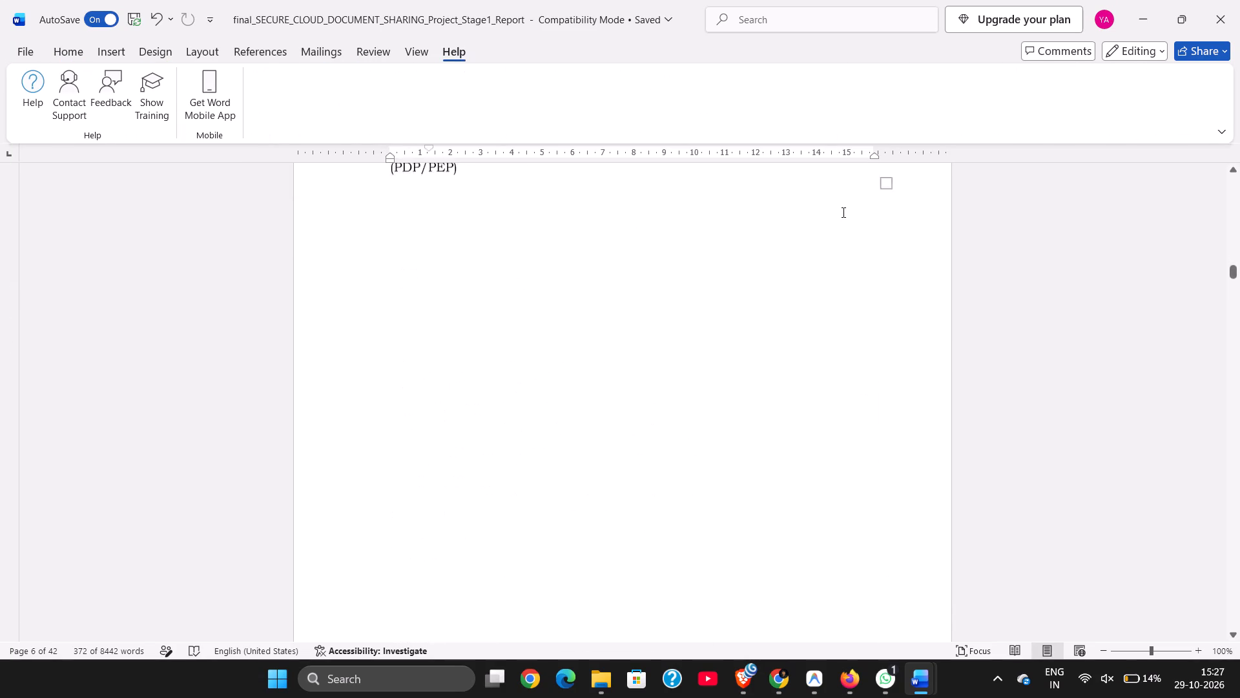
pyautogui.scroll(-11, 842, 212)
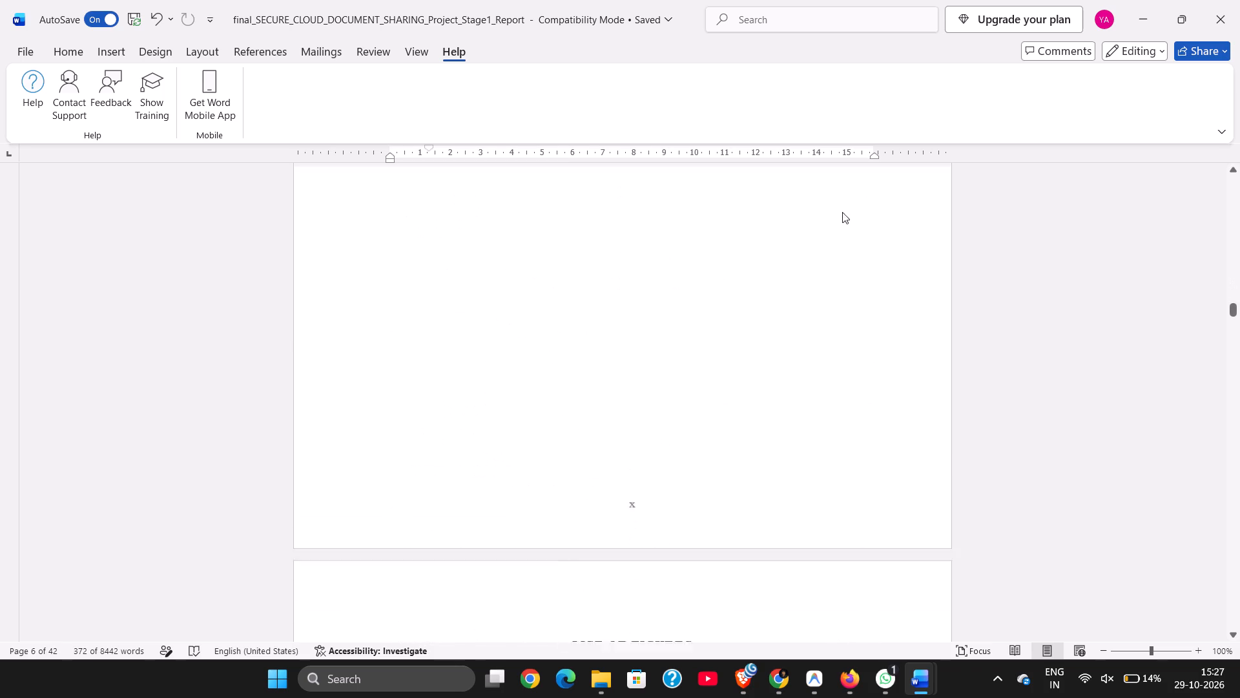
pyautogui.scroll(-11, 842, 212)
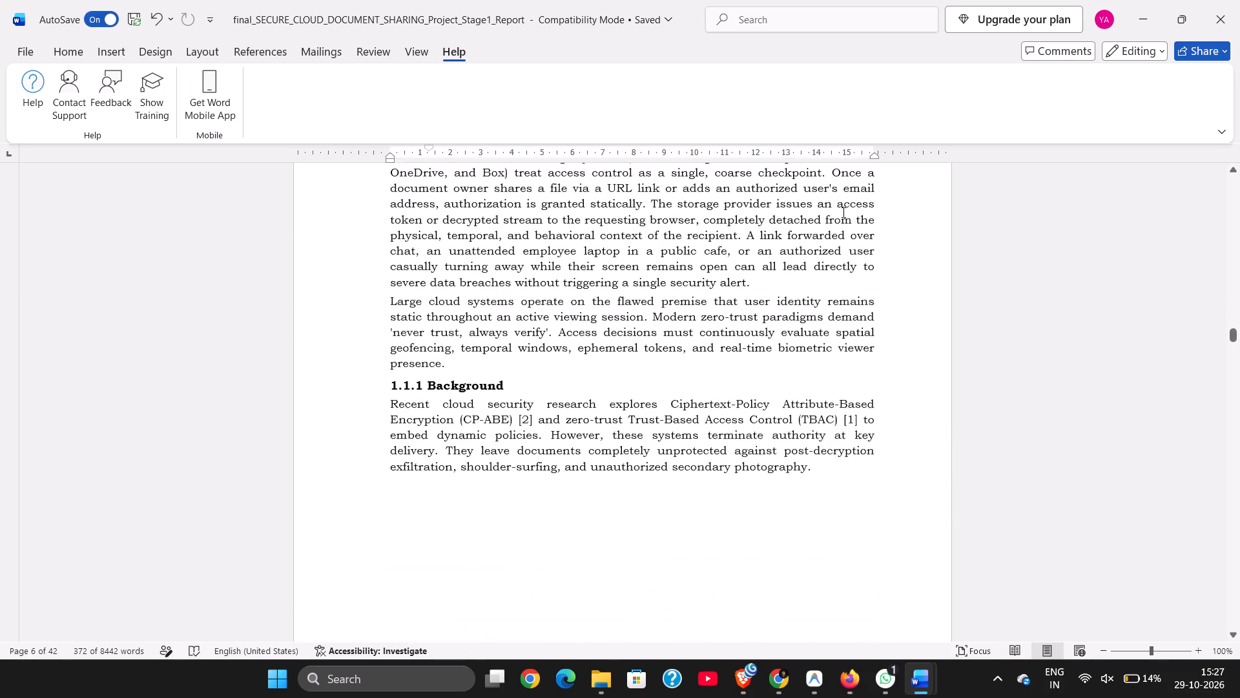
pyautogui.scroll(1, 842, 212)
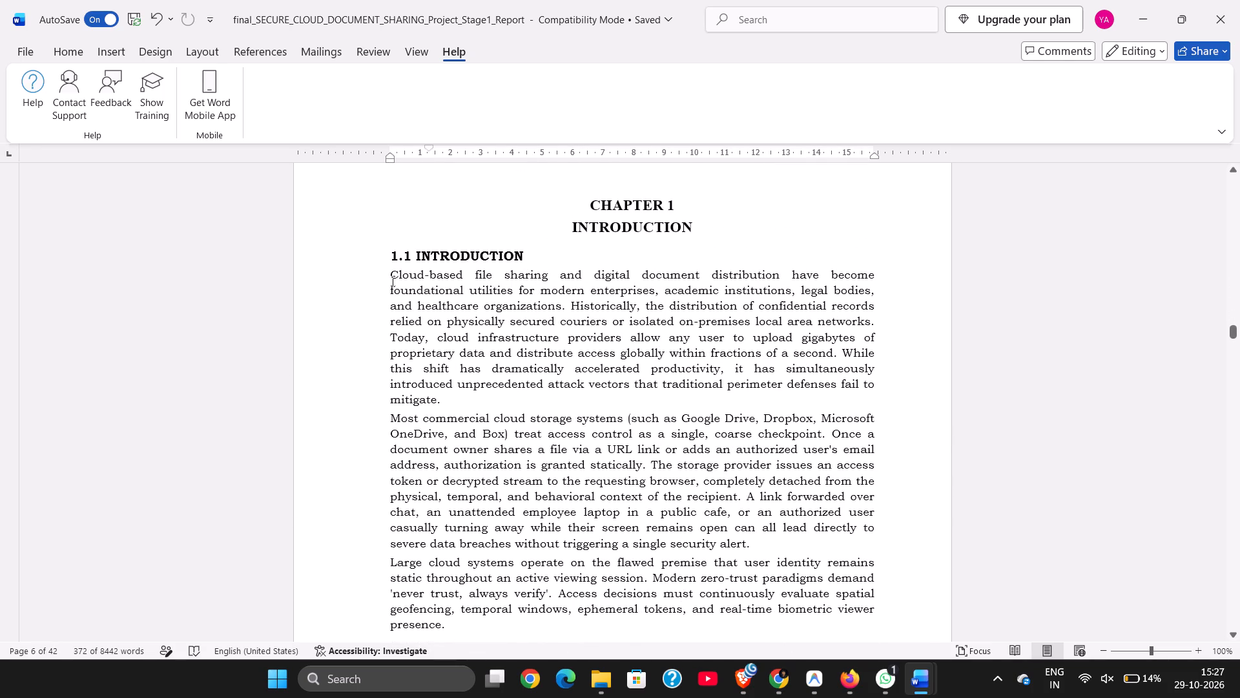
pyautogui.moveTo(393, 277); pyautogui.dragTo(597, 686)
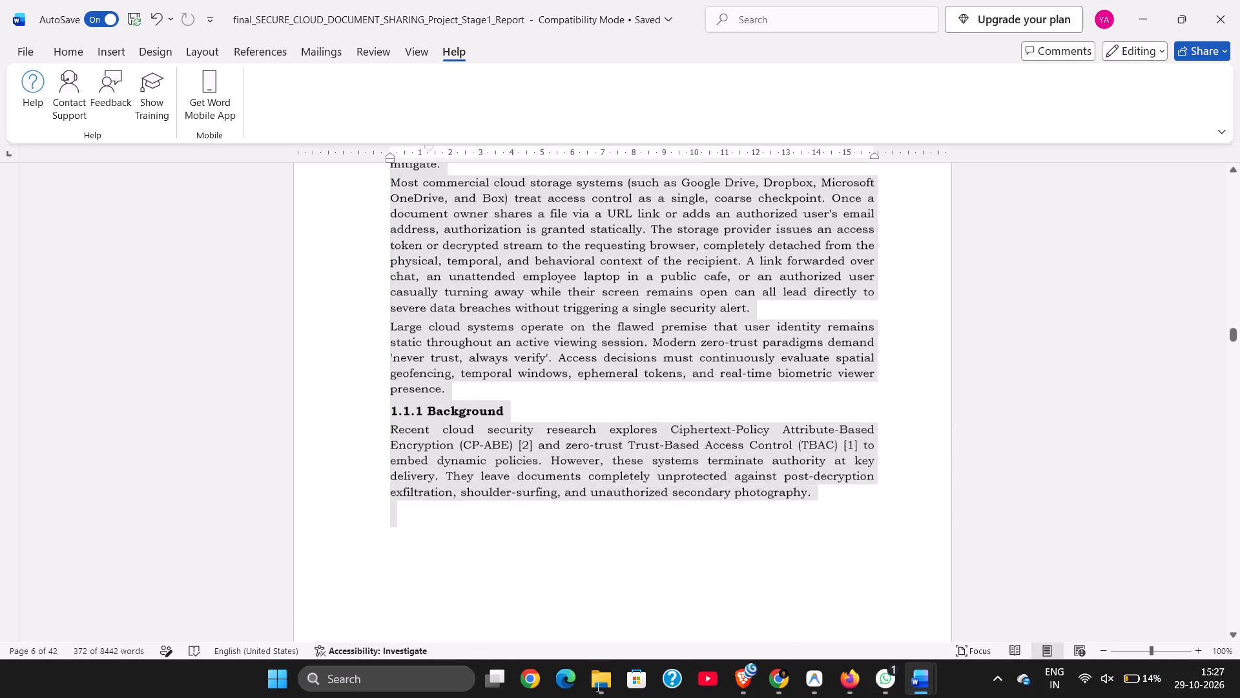
pyautogui.moveTo(597, 686); pyautogui.dragTo(461, 268)
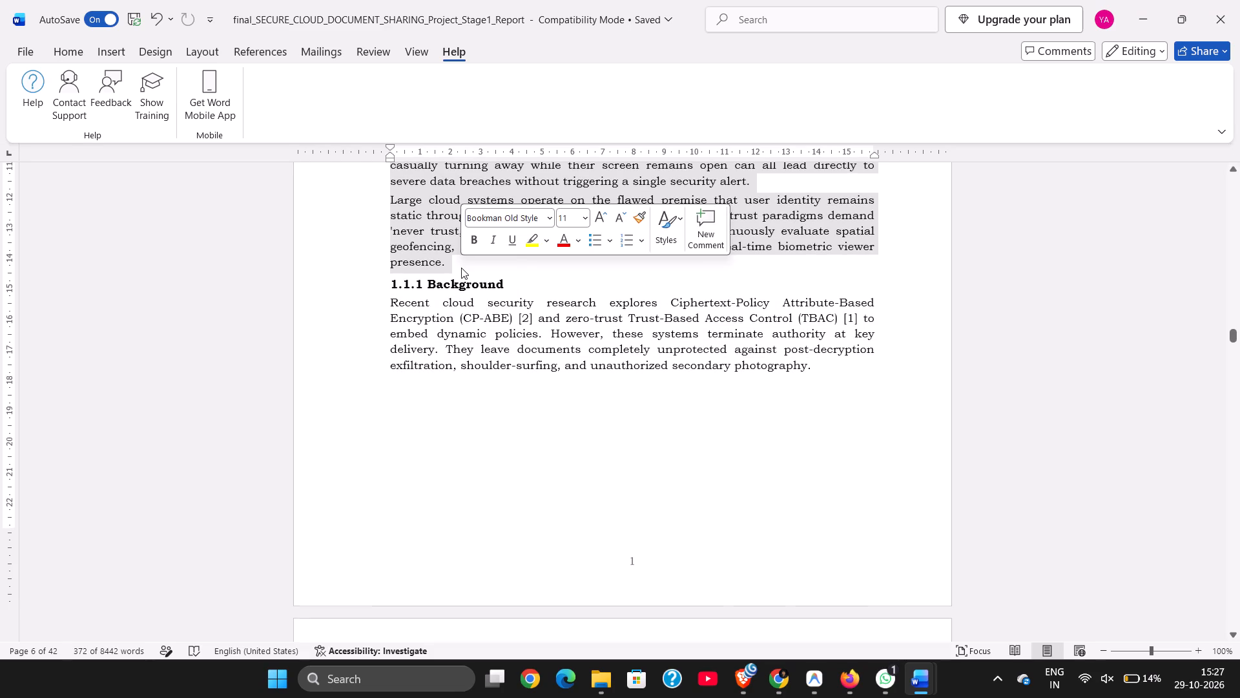
pyautogui.click(67, 47)
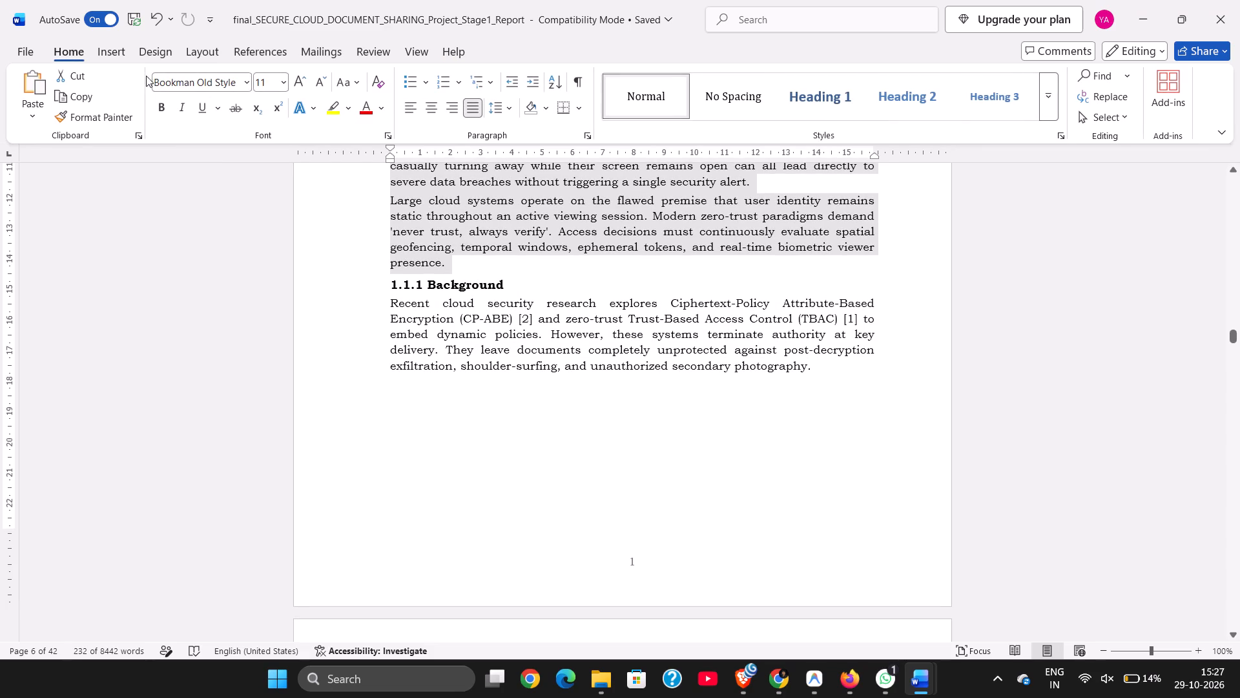
pyautogui.click(278, 81)
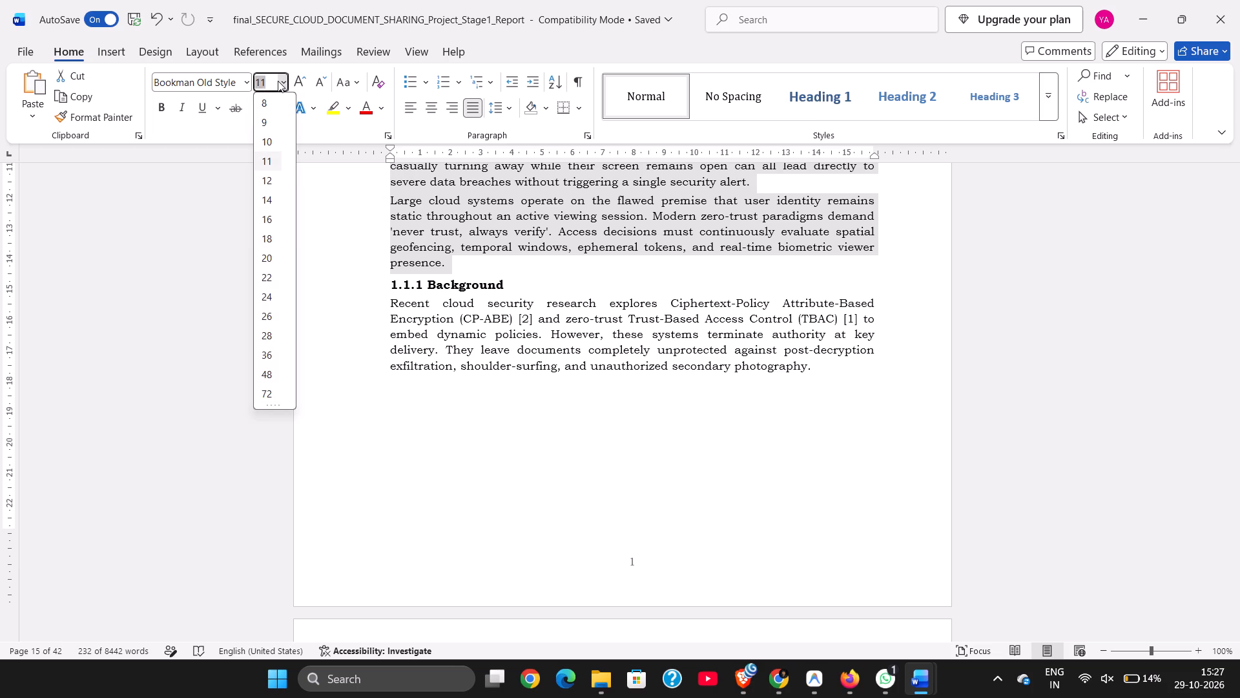
pyautogui.press('BackSpace')
pyautogui.write('12')
pyautogui.press('Return')
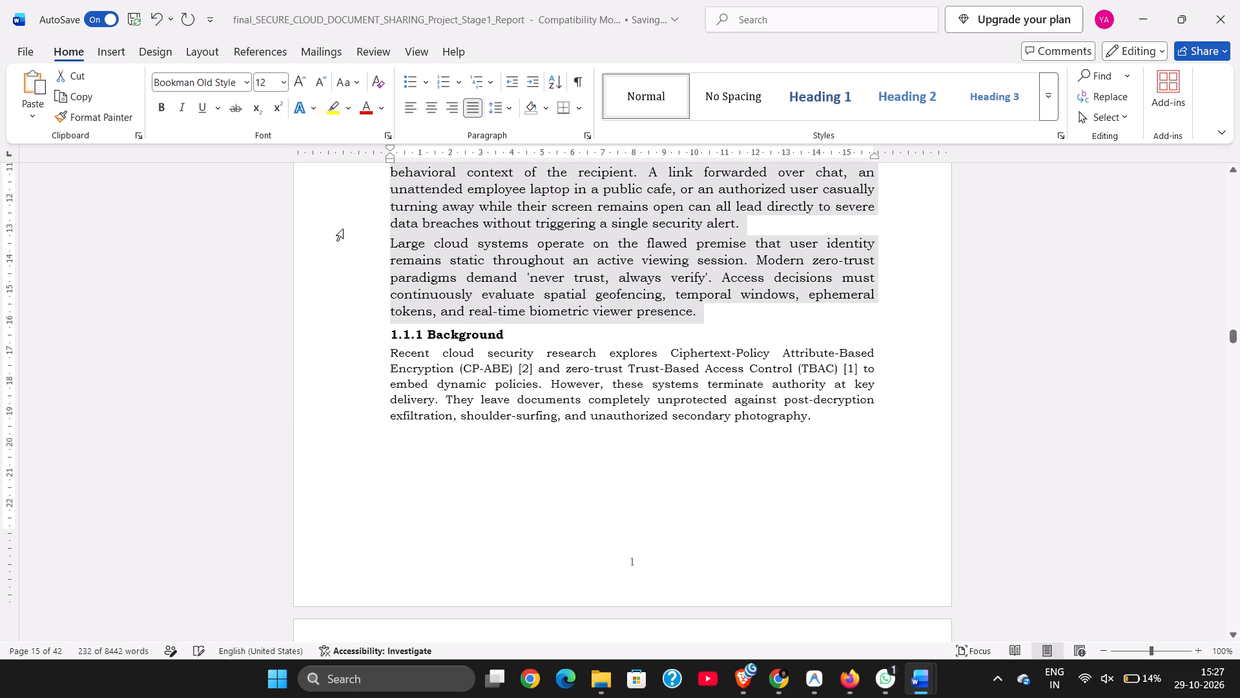
# Indent the first line of each of the three paragraphs under 1.1 Introduction.
pyautogui.scroll(2, 428, 325)
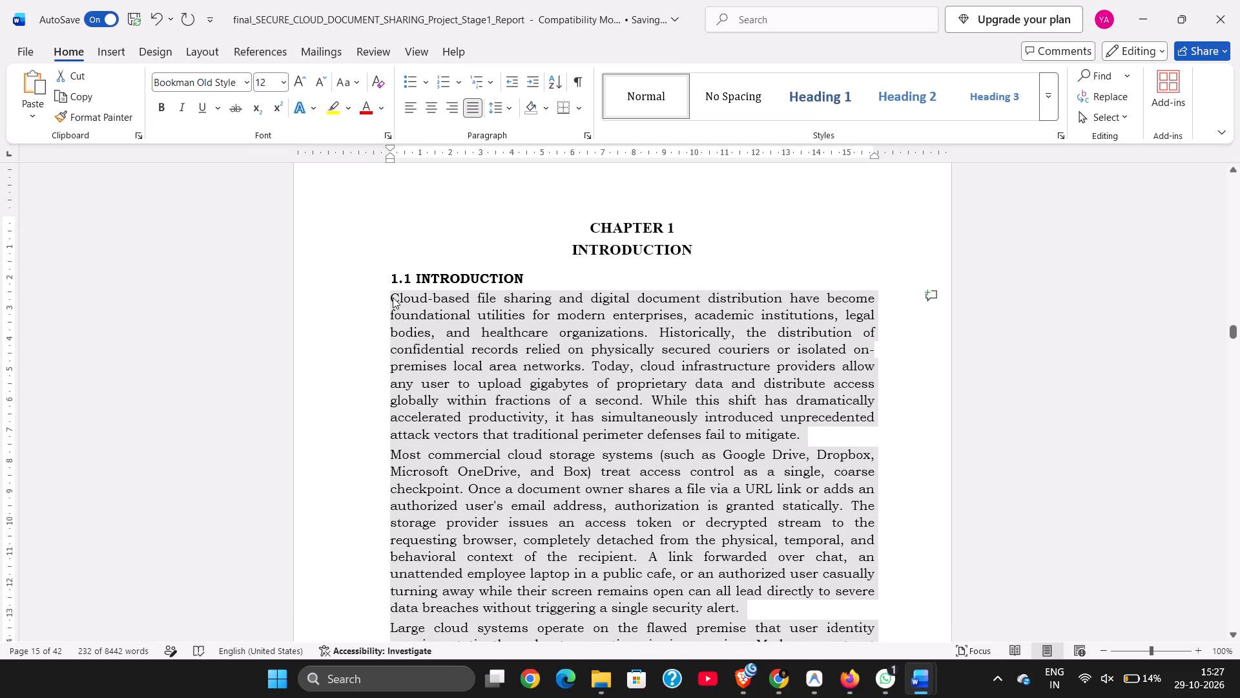
pyautogui.click(393, 297)
pyautogui.press('Tab')
pyautogui.scroll(-1, 393, 297)
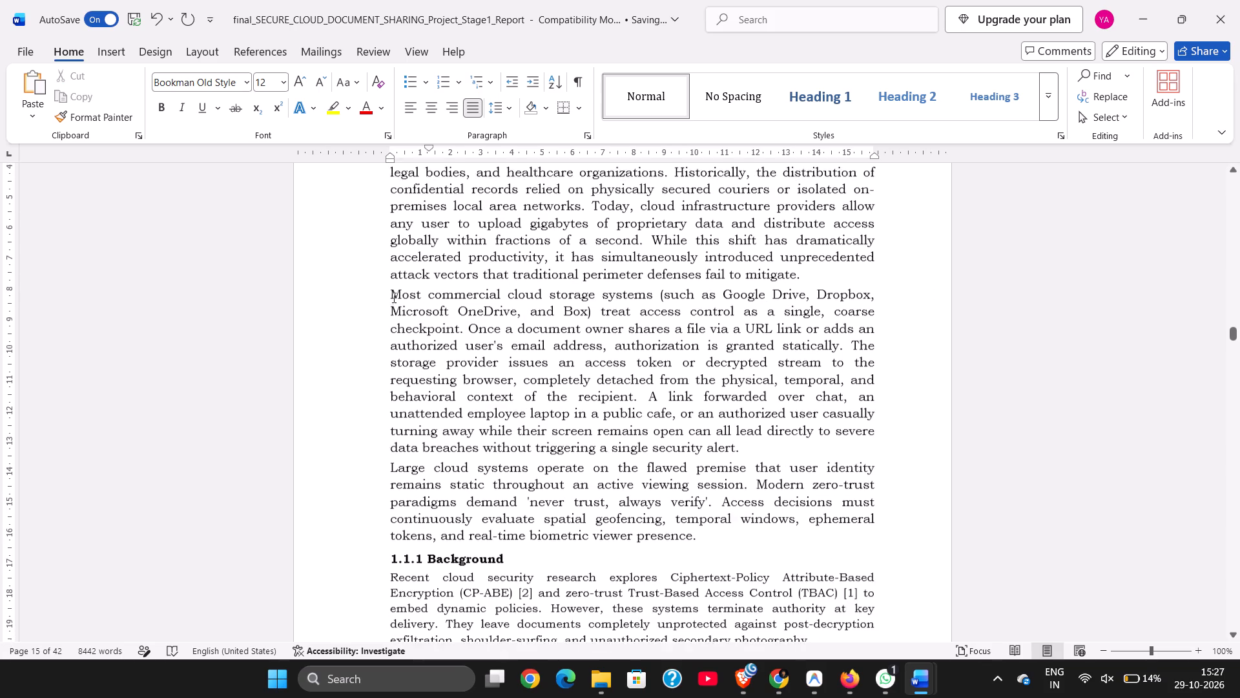
pyautogui.scroll(-1, 393, 297)
pyautogui.click(389, 280)
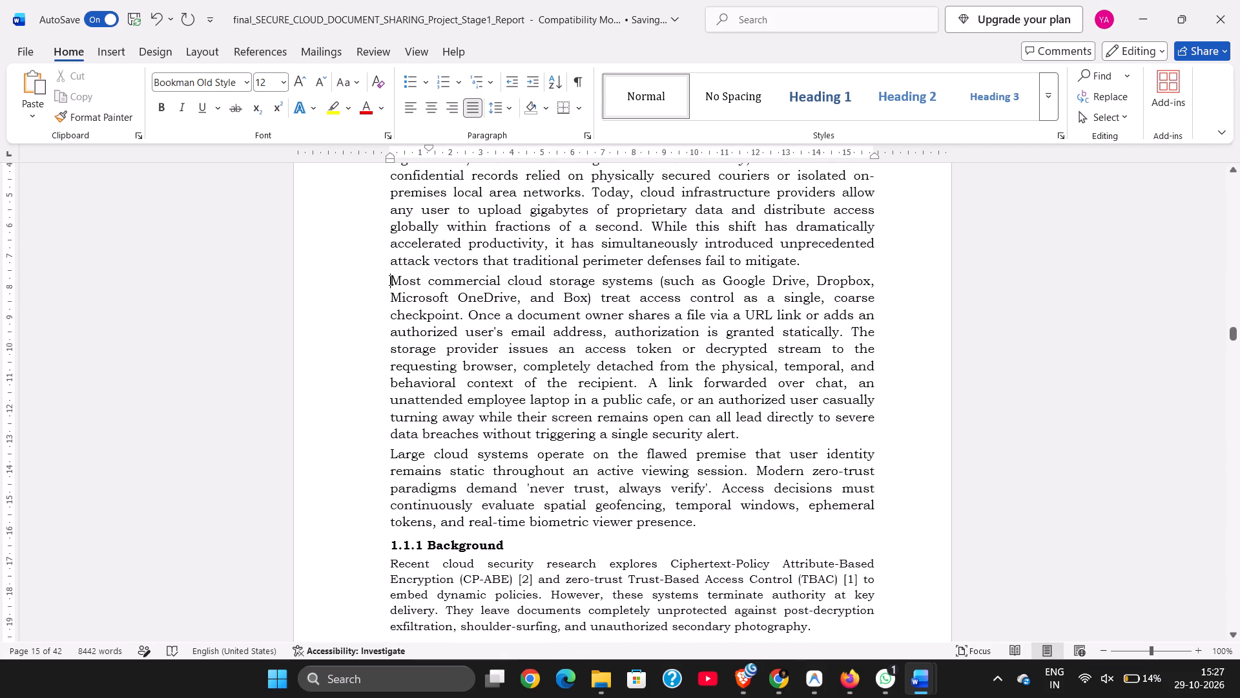
pyautogui.press('Tab')
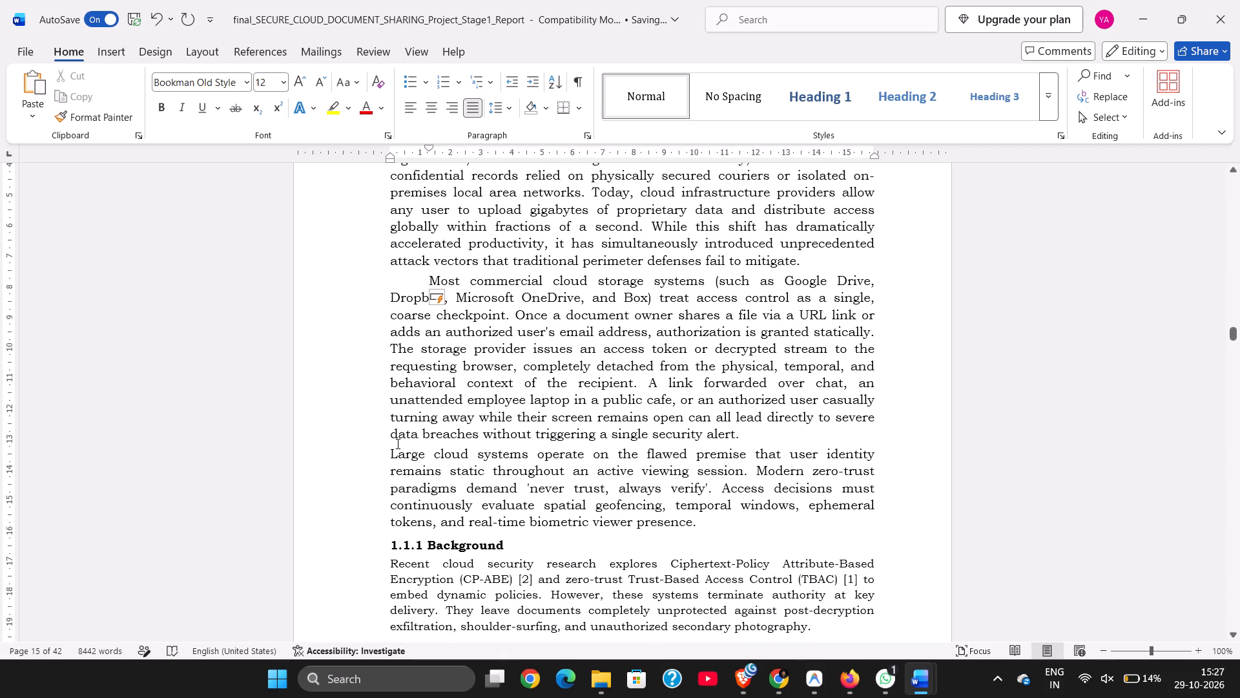
pyautogui.click(391, 454)
pyautogui.press('Tab')
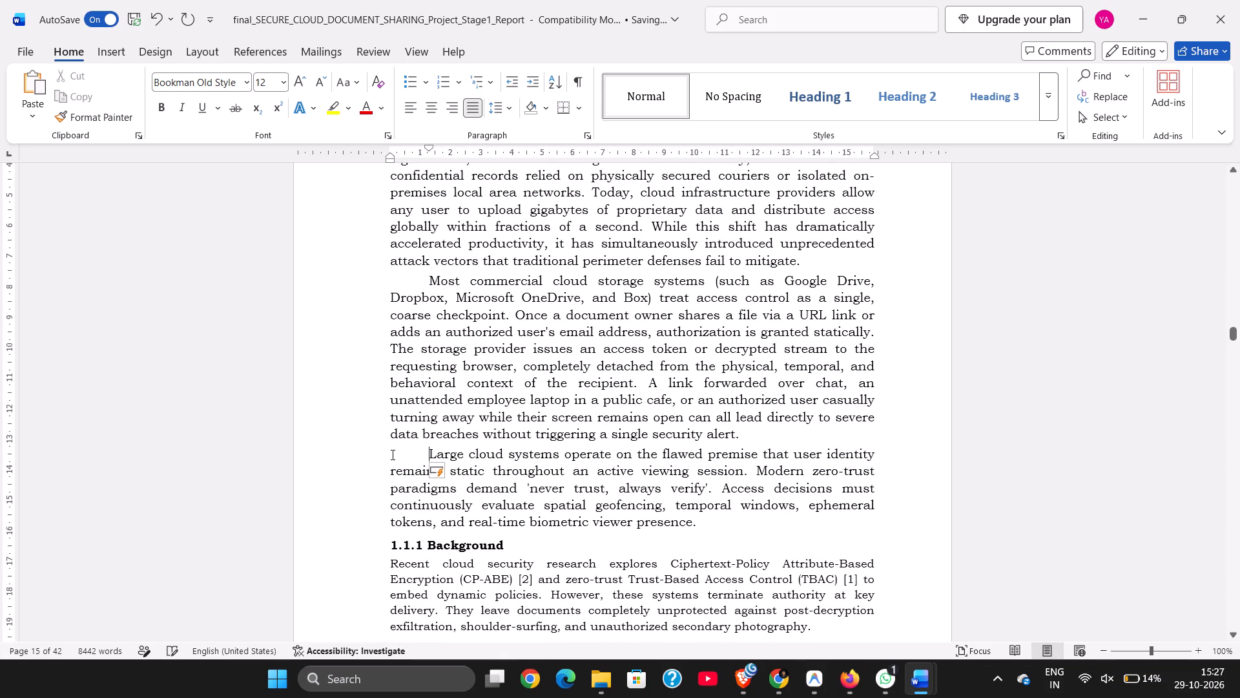
# Indent the first lines of the 1.1.1 Background and 1.1.2 Motivation paragraphs.
pyautogui.scroll(-1, 391, 455)
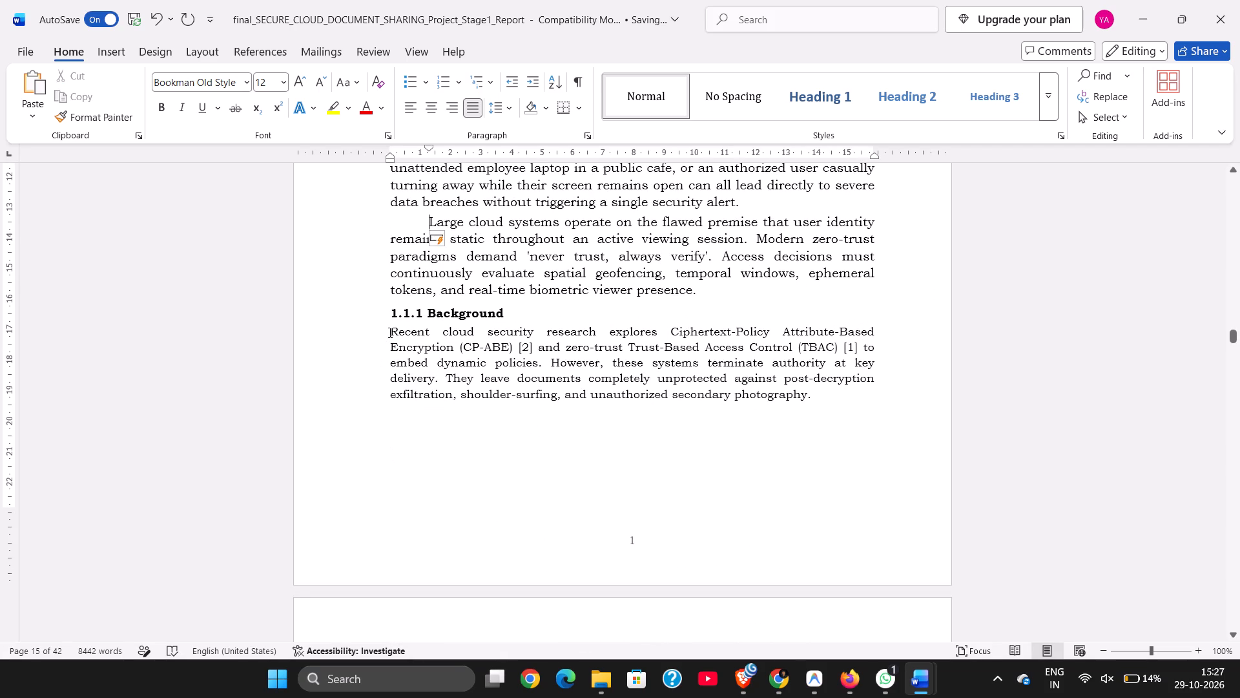
pyautogui.click(389, 332)
pyautogui.press('Tab')
pyautogui.scroll(-1, 389, 332)
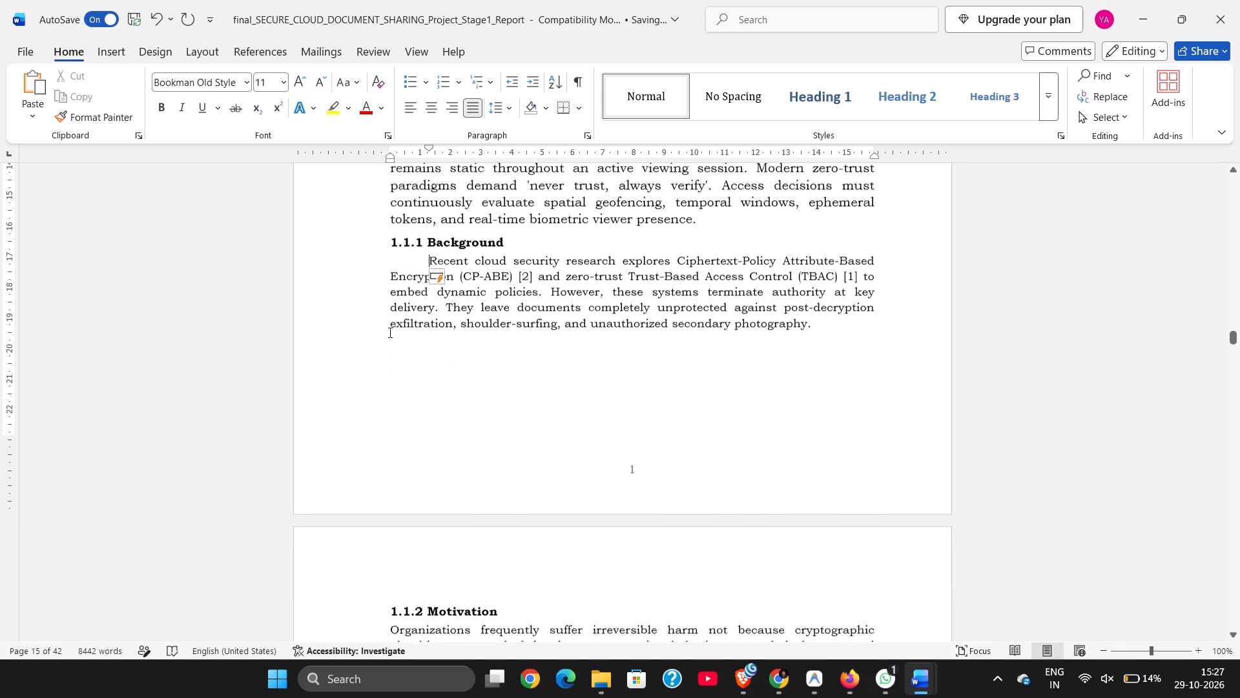
pyautogui.scroll(-2, 389, 332)
pyautogui.click(390, 288)
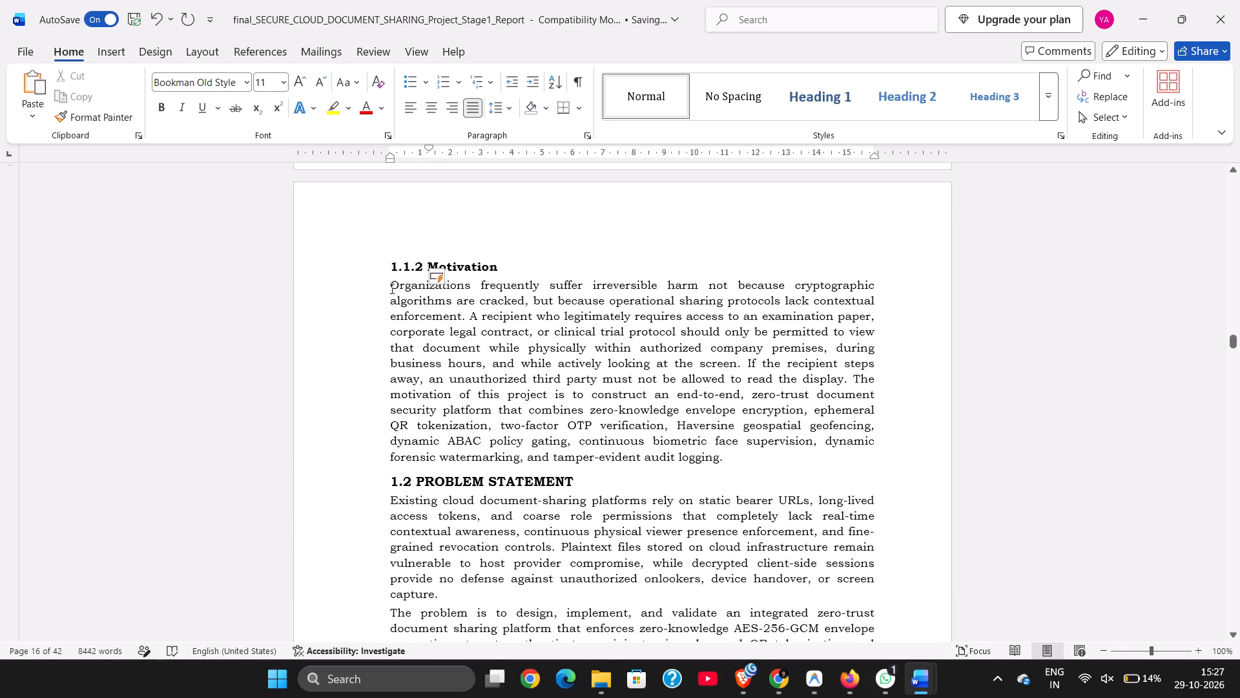
pyautogui.press('Tab')
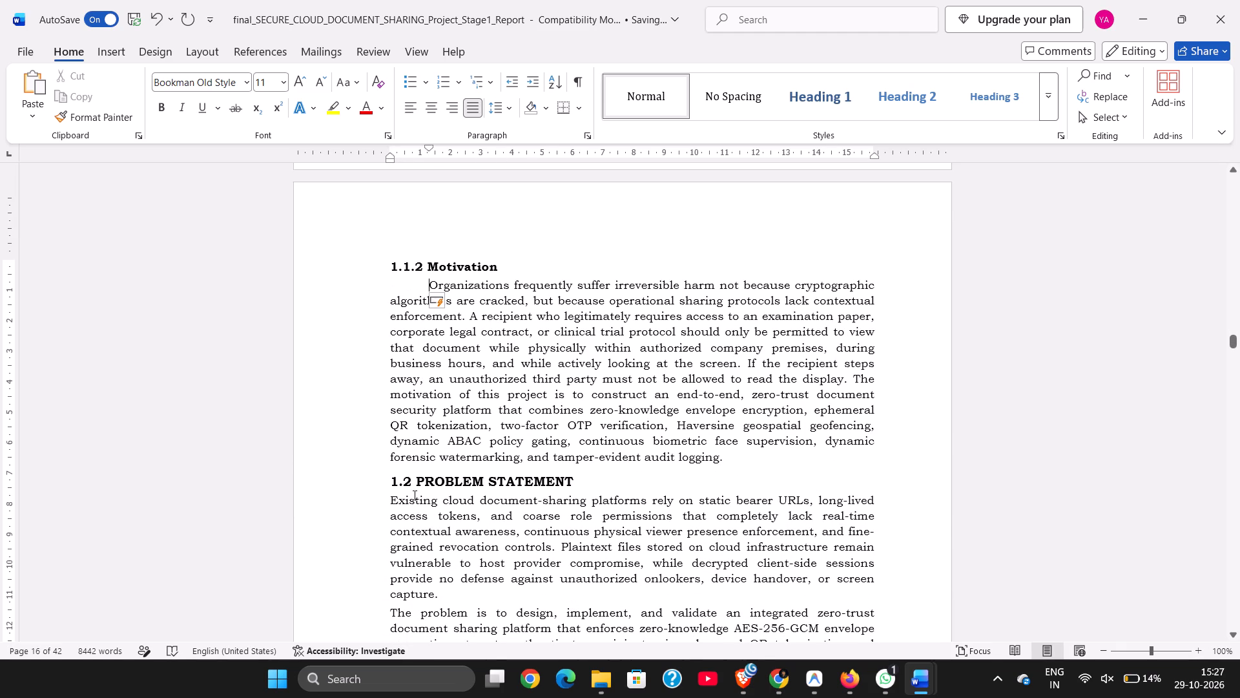
# Indent the first line of both paragraphs under 1.2 Problem Statement.
pyautogui.click(392, 503)
pyautogui.press('Tab')
pyautogui.scroll(-1, 392, 503)
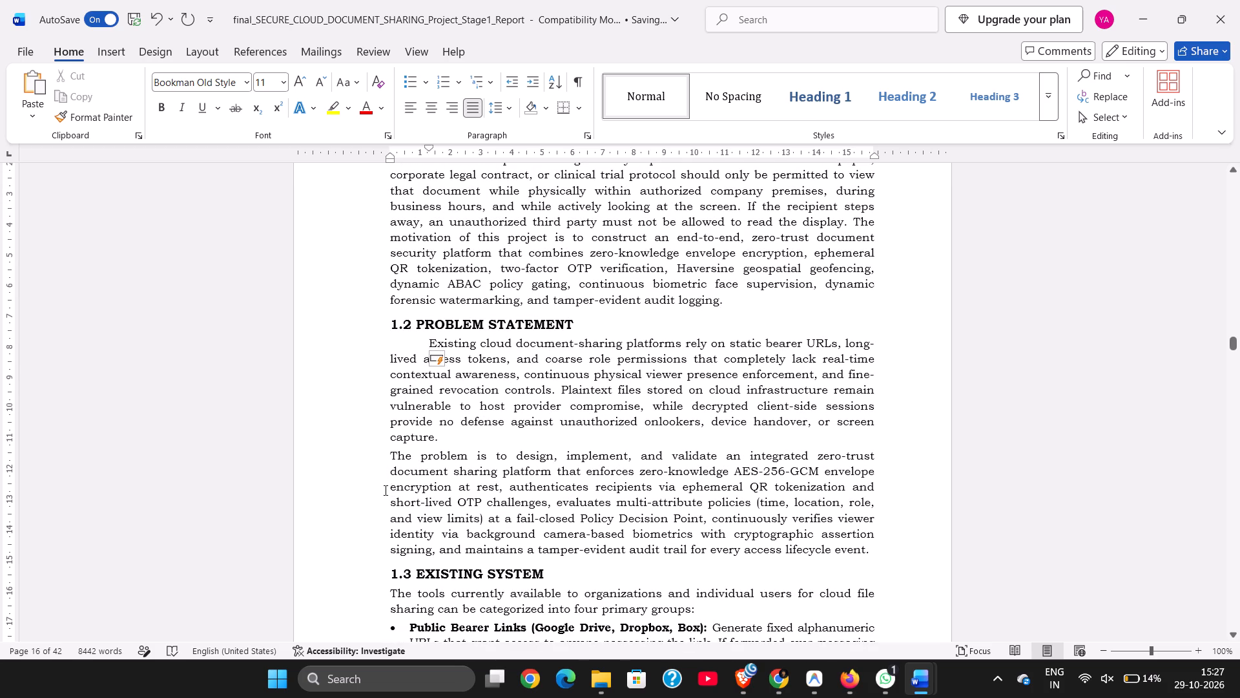
pyautogui.click(390, 462)
pyautogui.press('Tab')
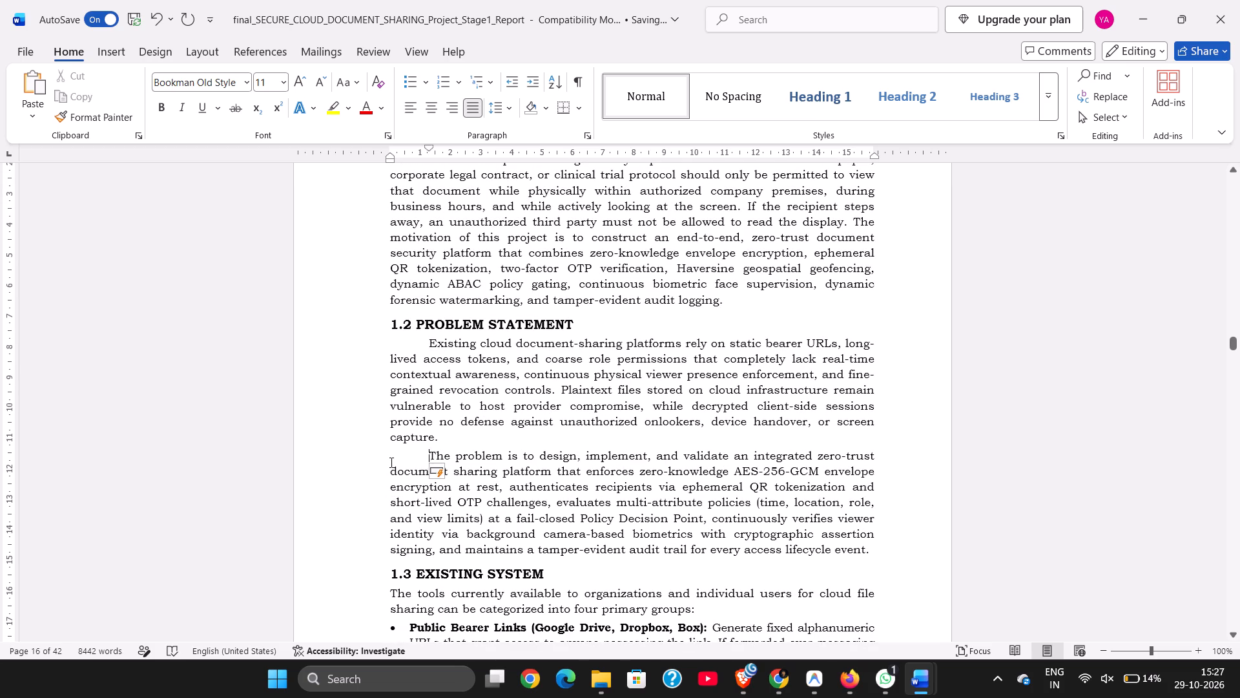
# Set the font size of the 1.1.1 Background paragraph to 12.
pyautogui.scroll(2, 390, 462)
pyautogui.scroll(-1, 390, 462)
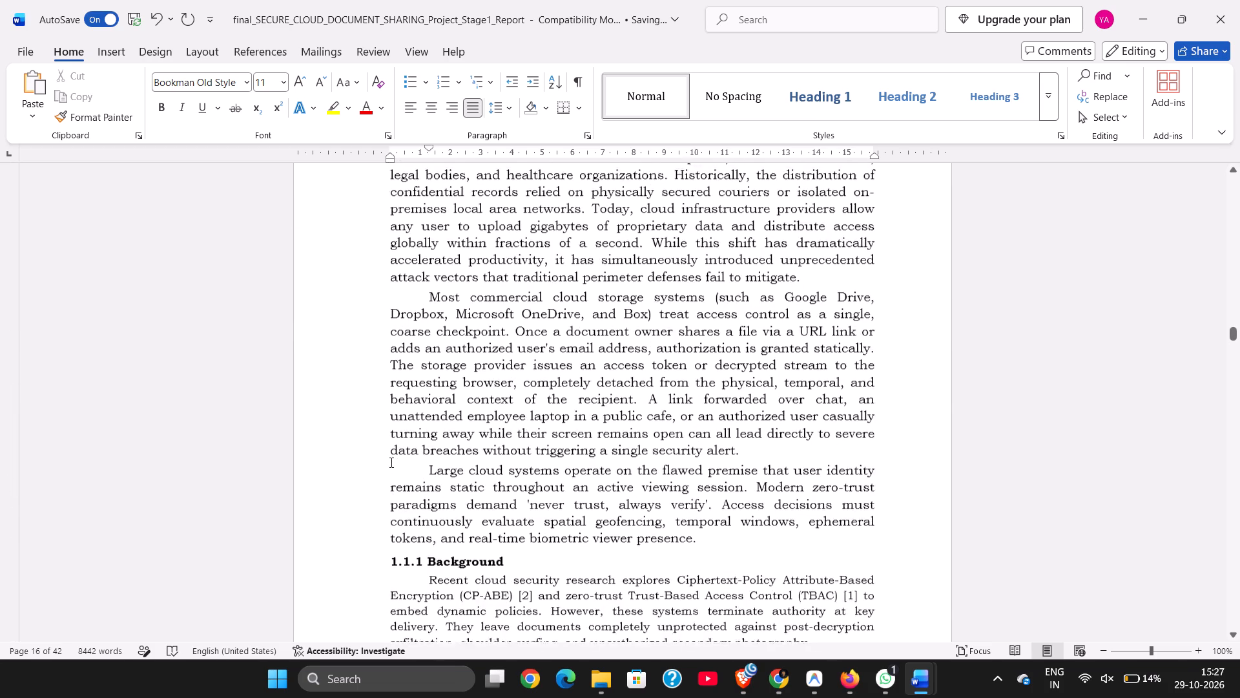
pyautogui.scroll(-1, 390, 462)
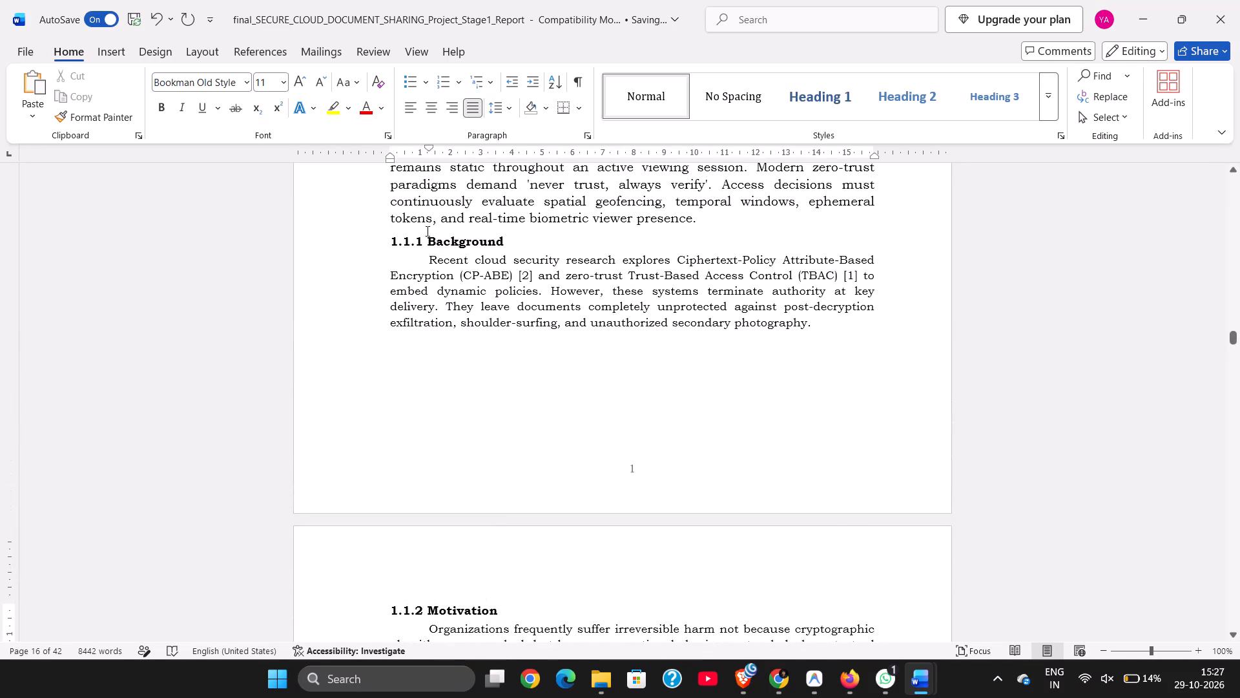
pyautogui.moveTo(428, 254); pyautogui.dragTo(819, 353)
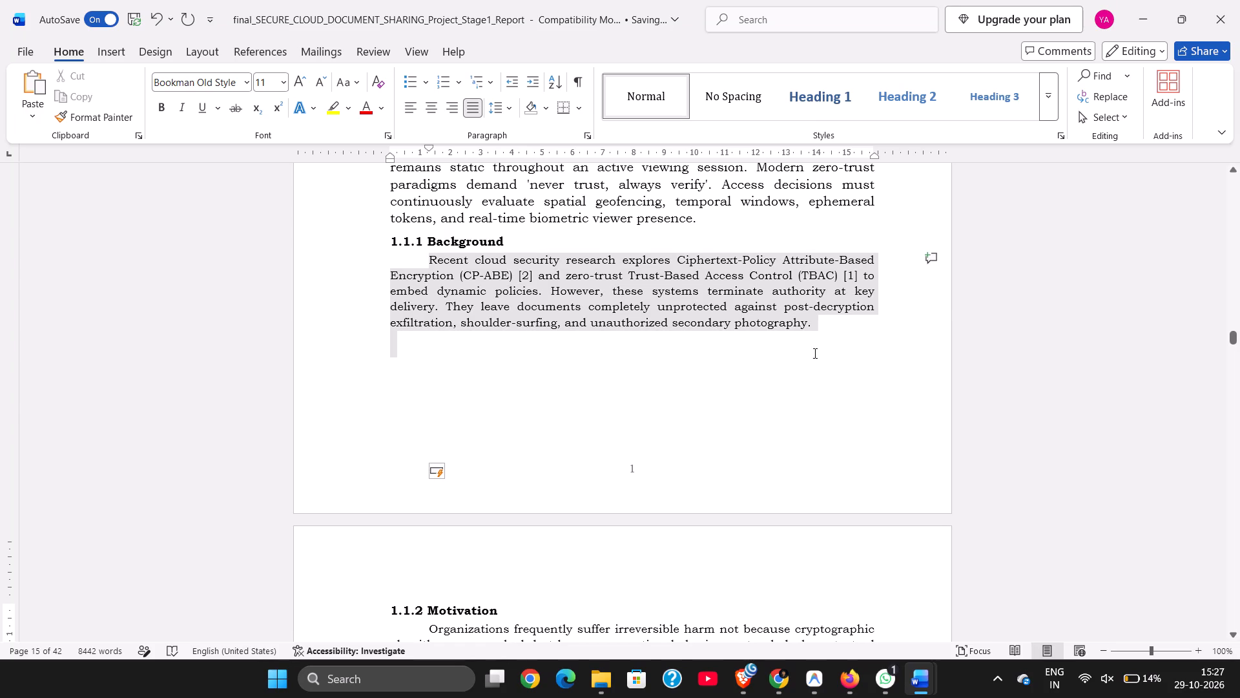
pyautogui.moveTo(819, 353); pyautogui.dragTo(832, 352)
pyautogui.click(274, 85)
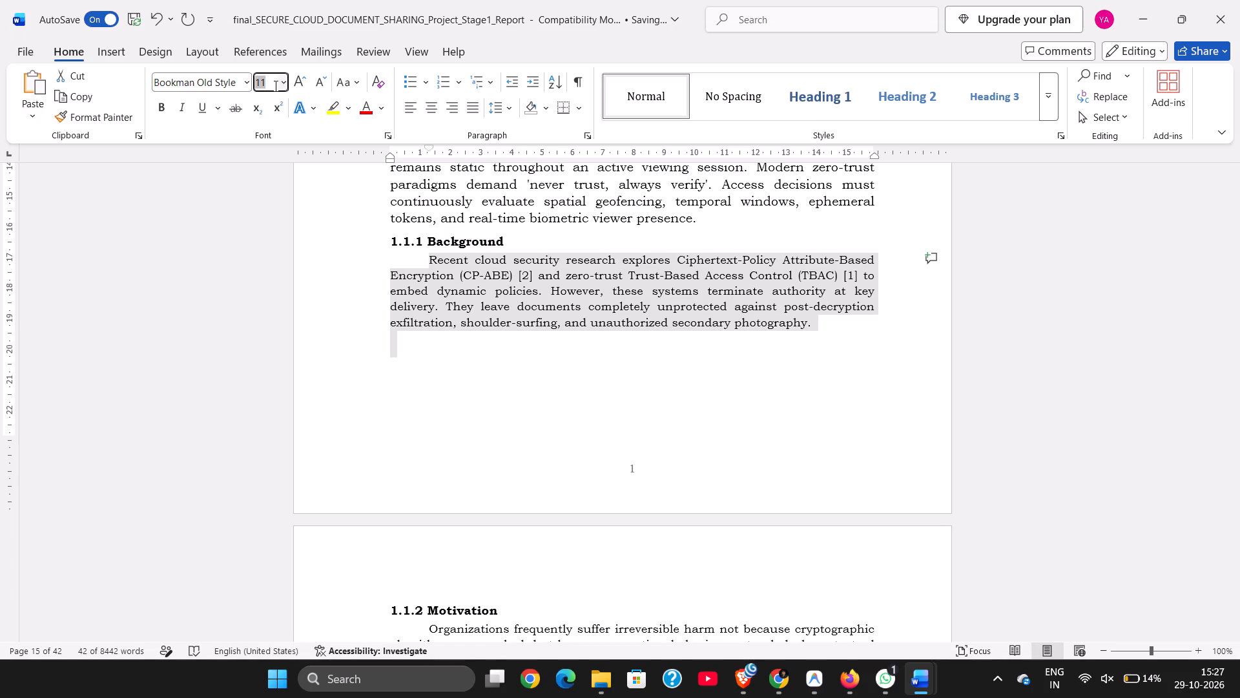
pyautogui.press('BackSpace')
pyautogui.write('12')
pyautogui.press('Return')
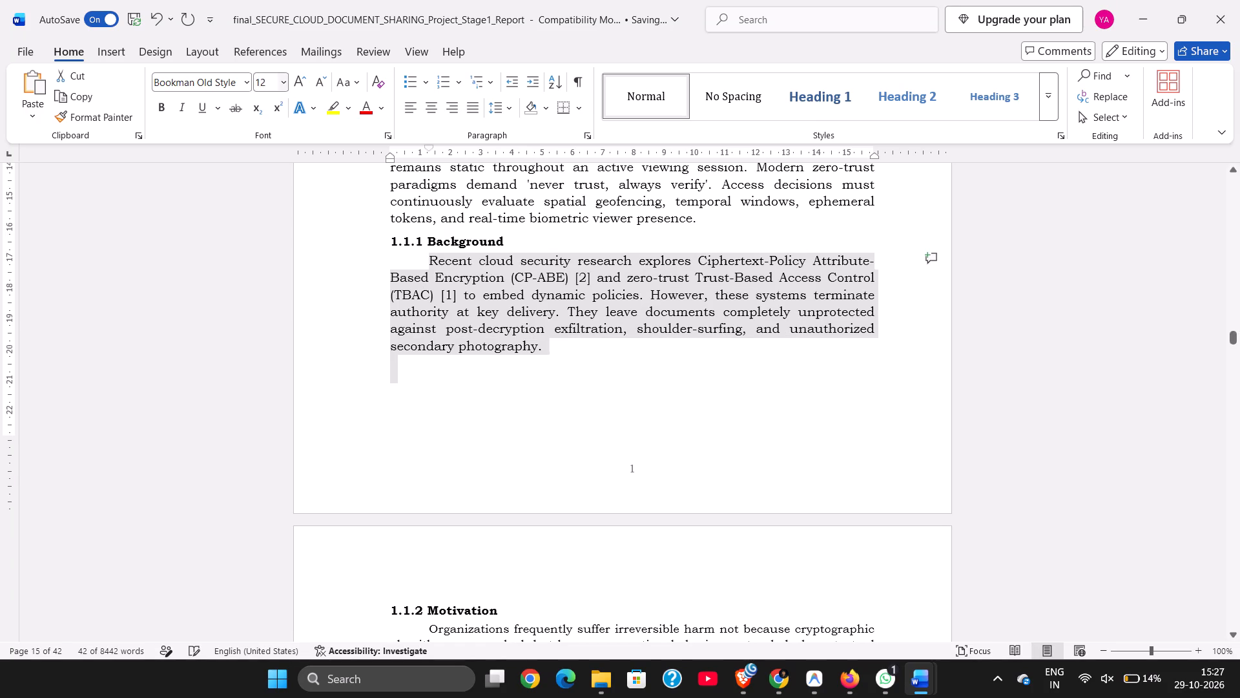
# Set the font size from the 1.1.2 Motivation heading through its paragraph and the 1.2 Problem Statement heading to 12.
pyautogui.scroll(-1, 274, 85)
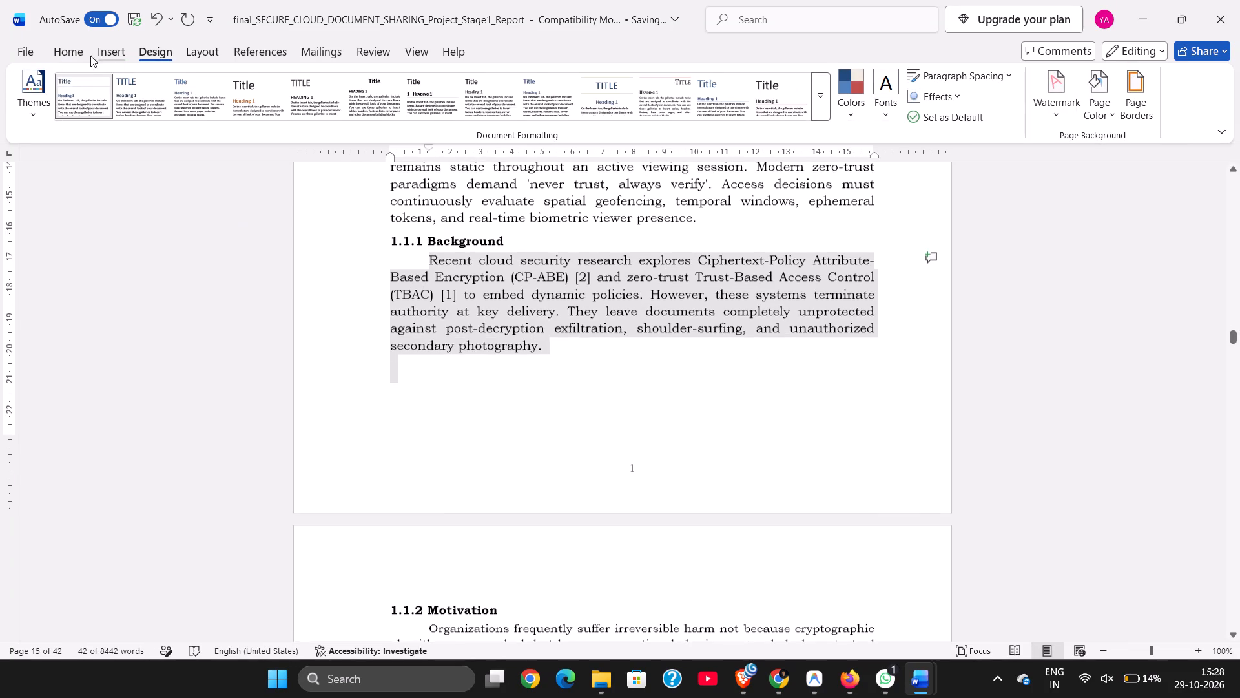
pyautogui.click(72, 48)
pyautogui.scroll(-1, 443, 381)
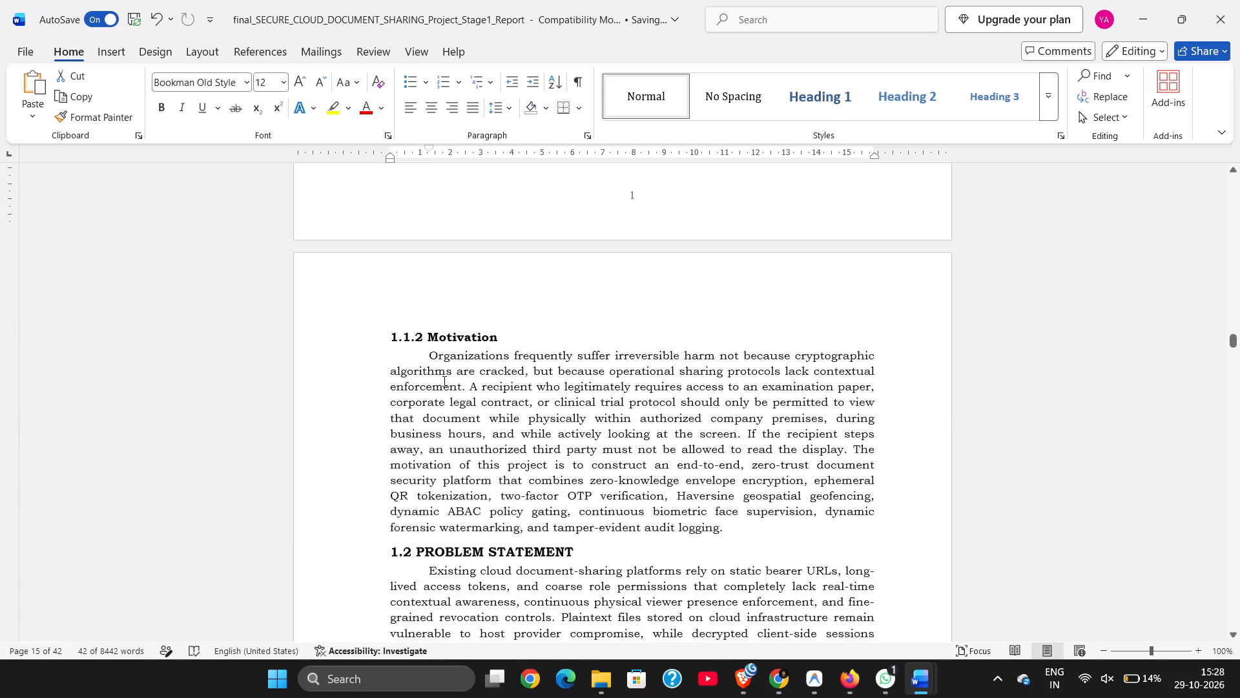
pyautogui.scroll(-1, 443, 381)
pyautogui.moveTo(431, 343); pyautogui.dragTo(774, 527)
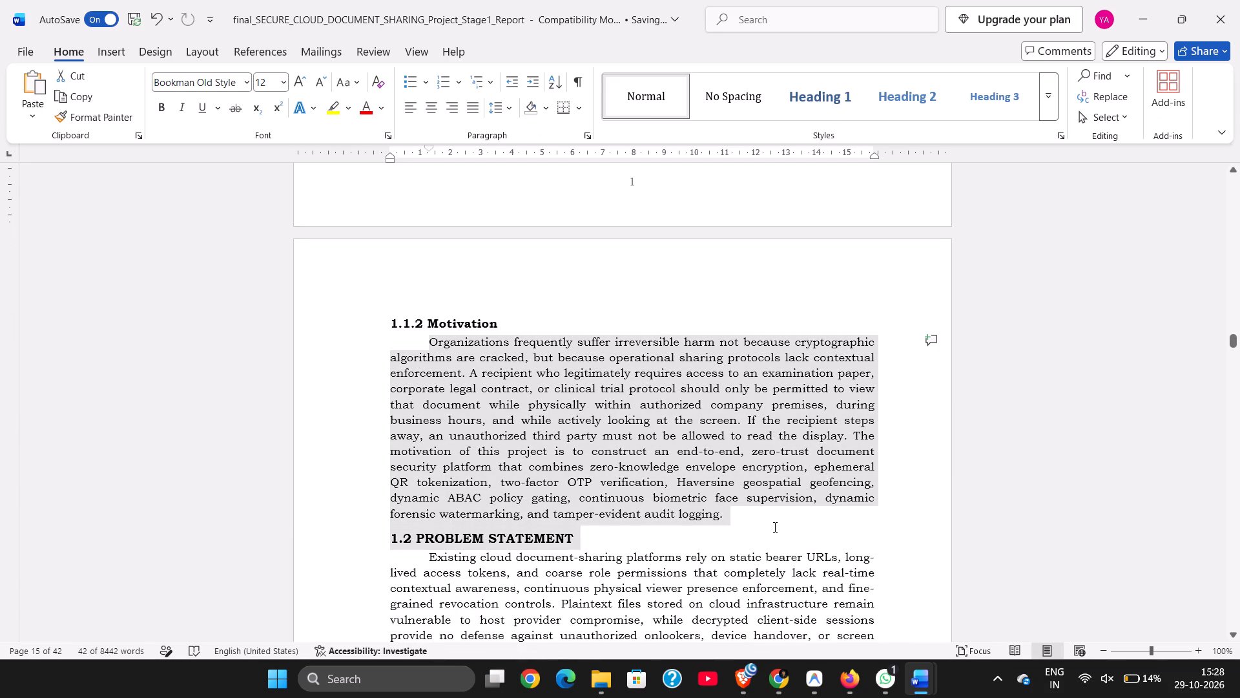
pyautogui.moveTo(774, 527); pyautogui.dragTo(767, 510)
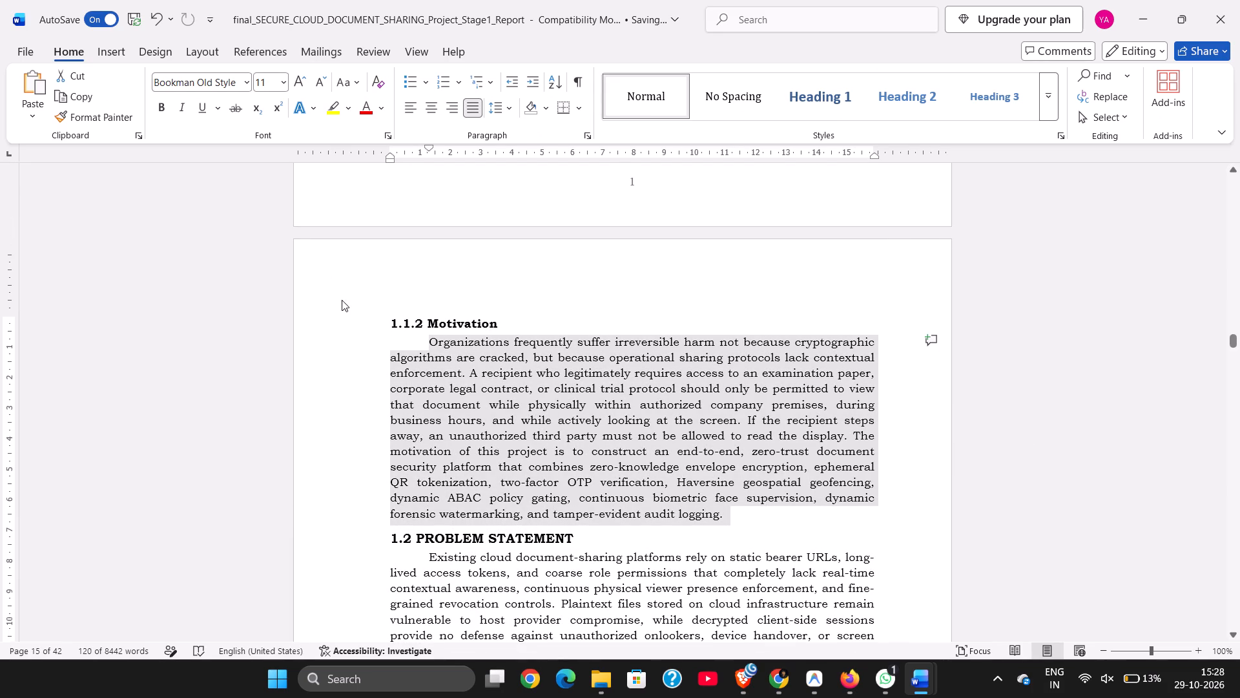
pyautogui.click(382, 312)
pyautogui.moveTo(382, 312); pyautogui.dragTo(568, 394)
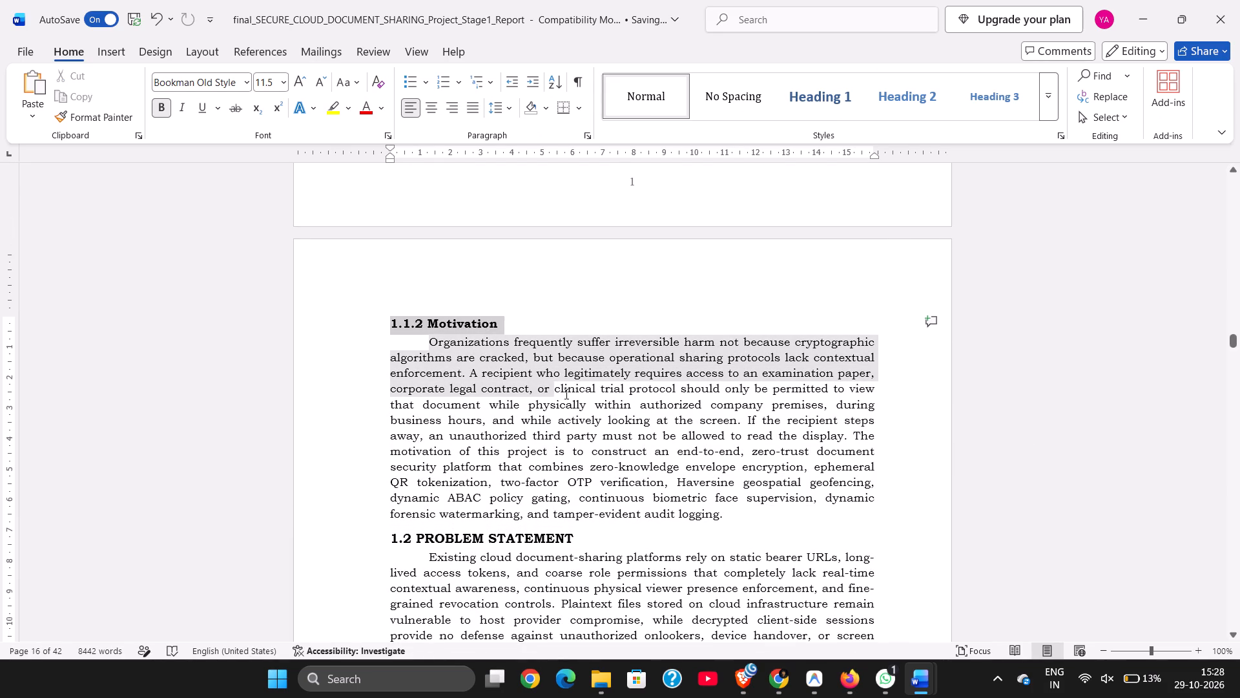
pyautogui.moveTo(568, 394); pyautogui.dragTo(772, 536)
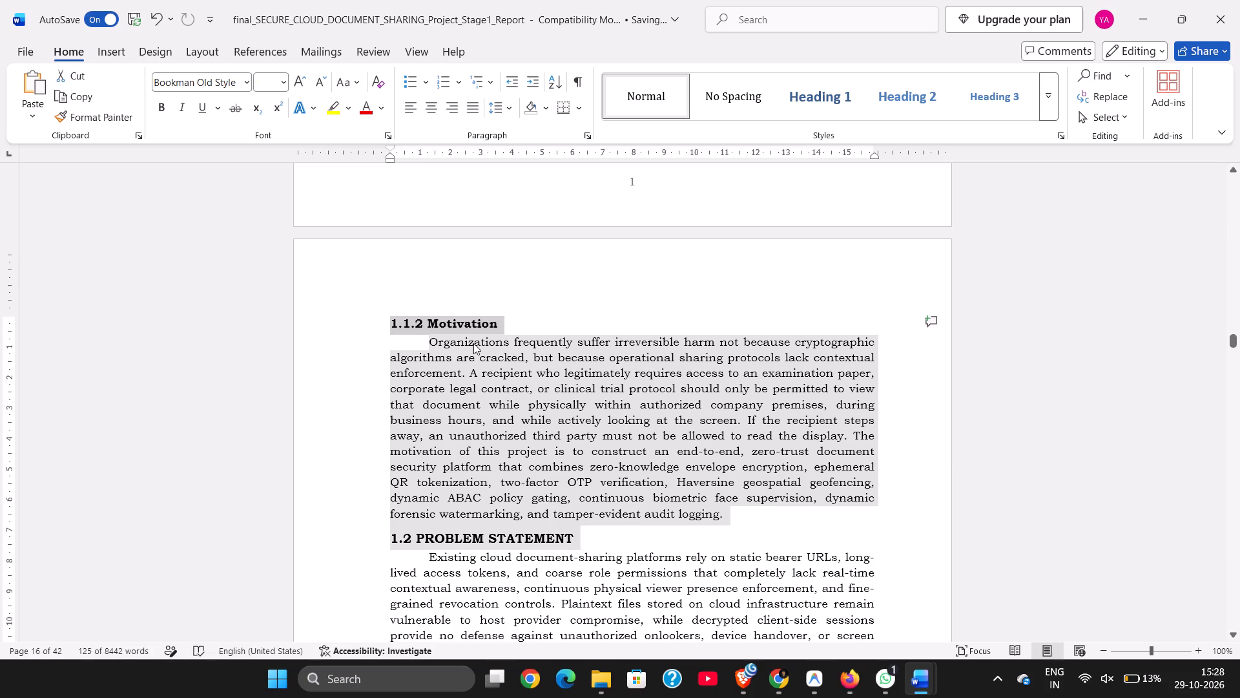
pyautogui.click(263, 79)
pyautogui.write('12')
pyautogui.press('Return')
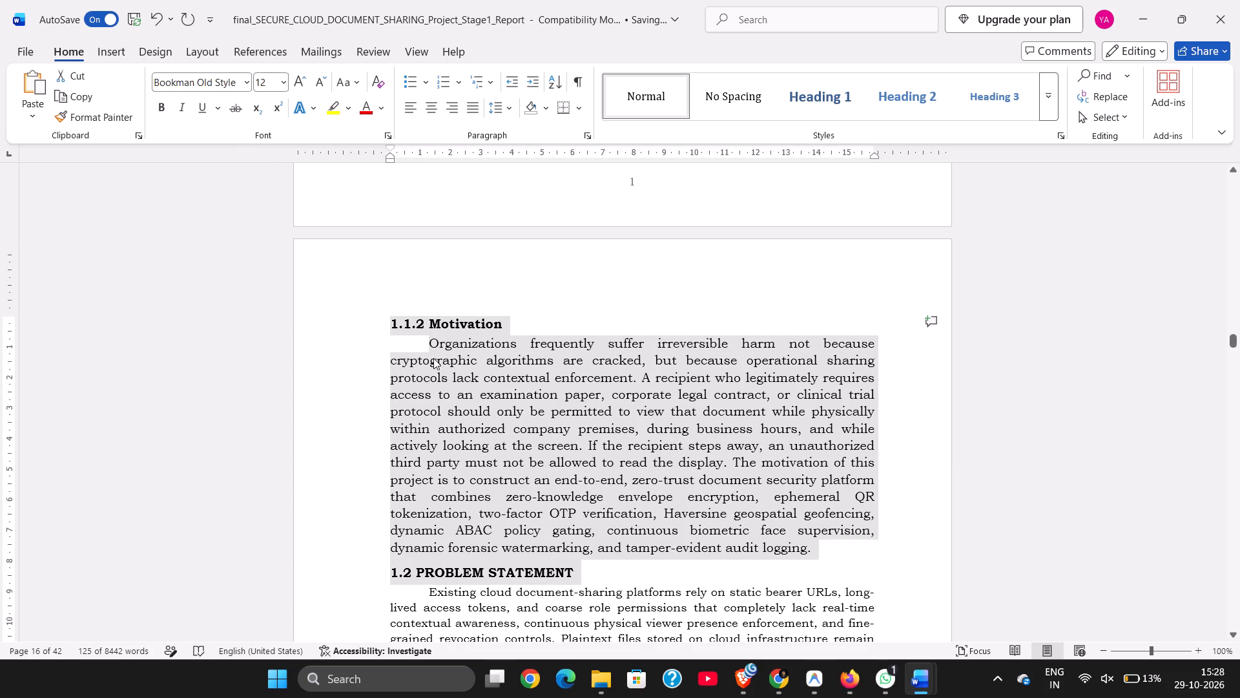
# Set the font size of the two paragraphs under 1.2 Problem Statement to 12.
pyautogui.scroll(-1, 490, 469)
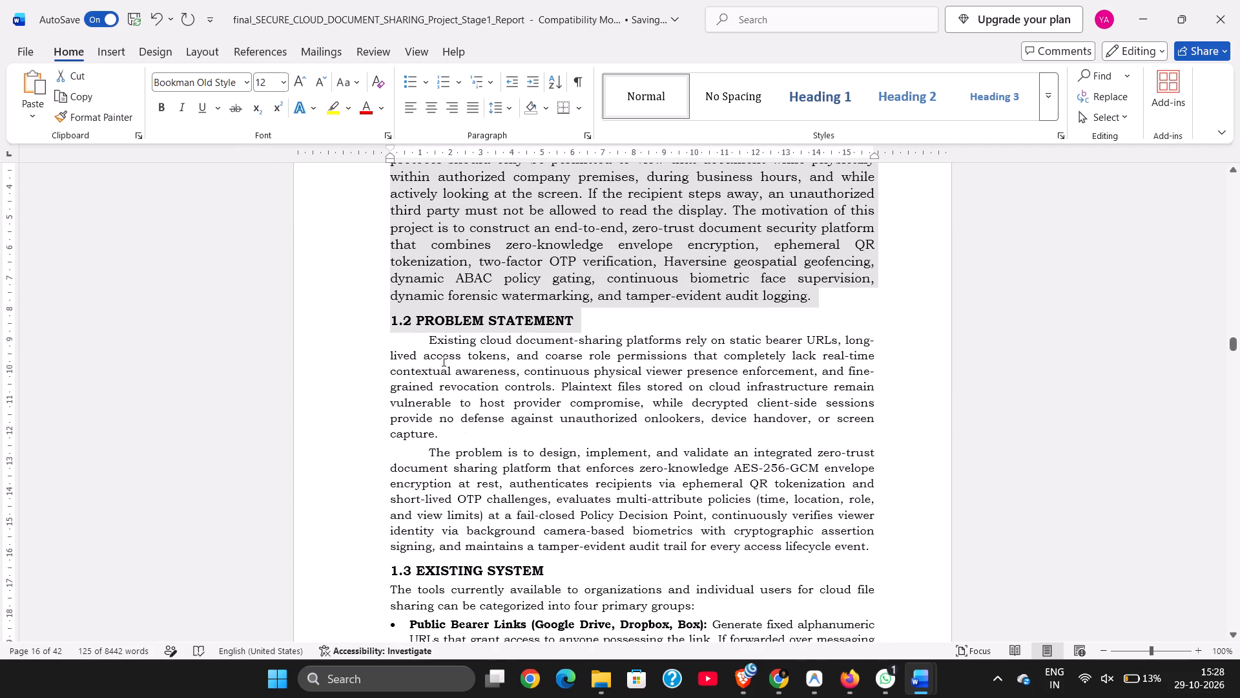
pyautogui.click(429, 342)
pyautogui.moveTo(429, 342); pyautogui.dragTo(852, 544)
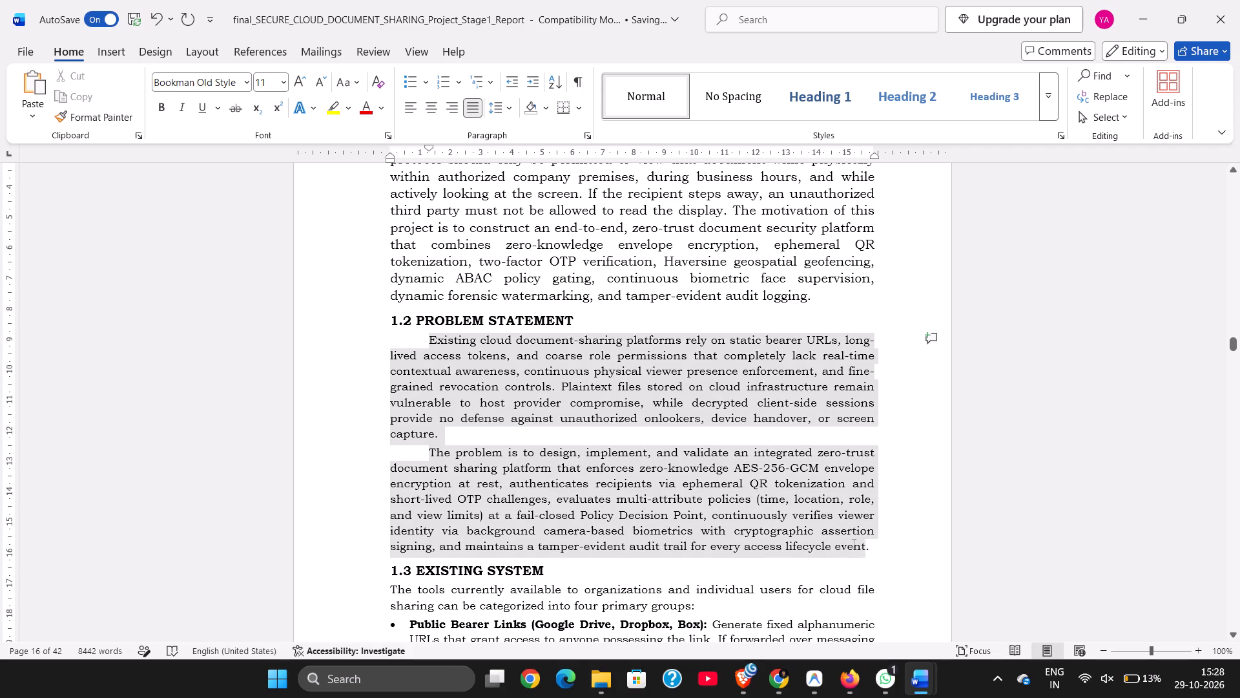
pyautogui.moveTo(852, 544); pyautogui.dragTo(930, 542)
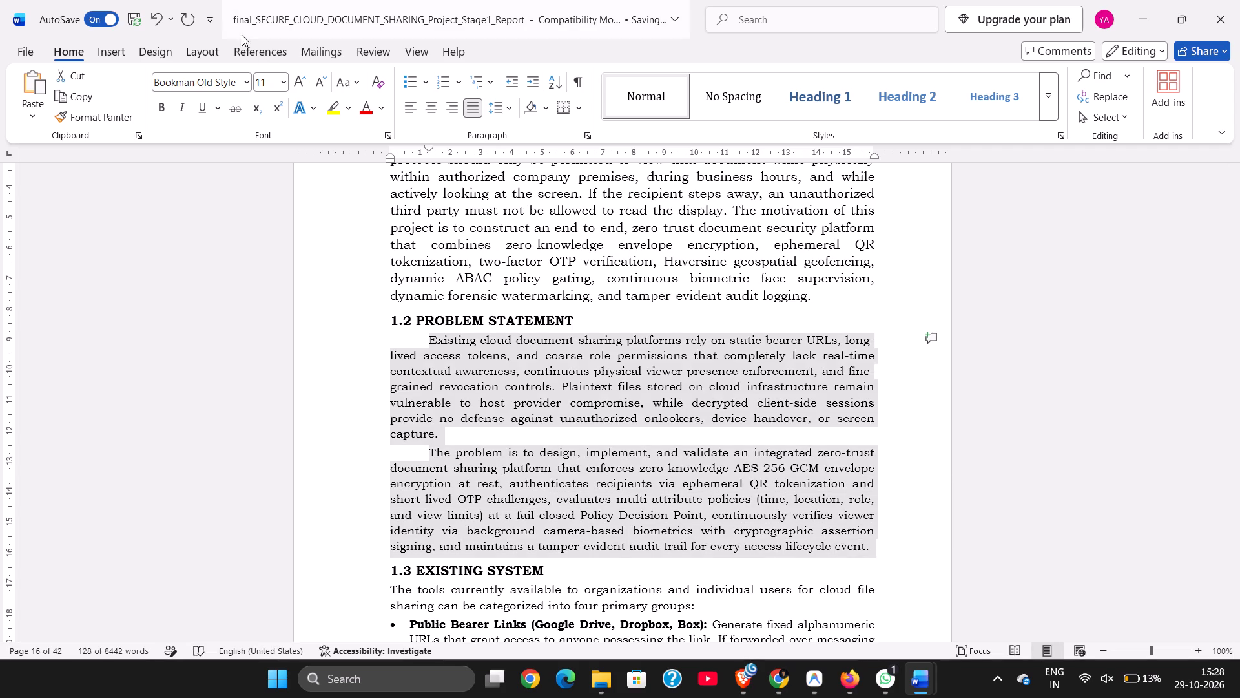
pyautogui.click(275, 81)
pyautogui.press('BackSpace')
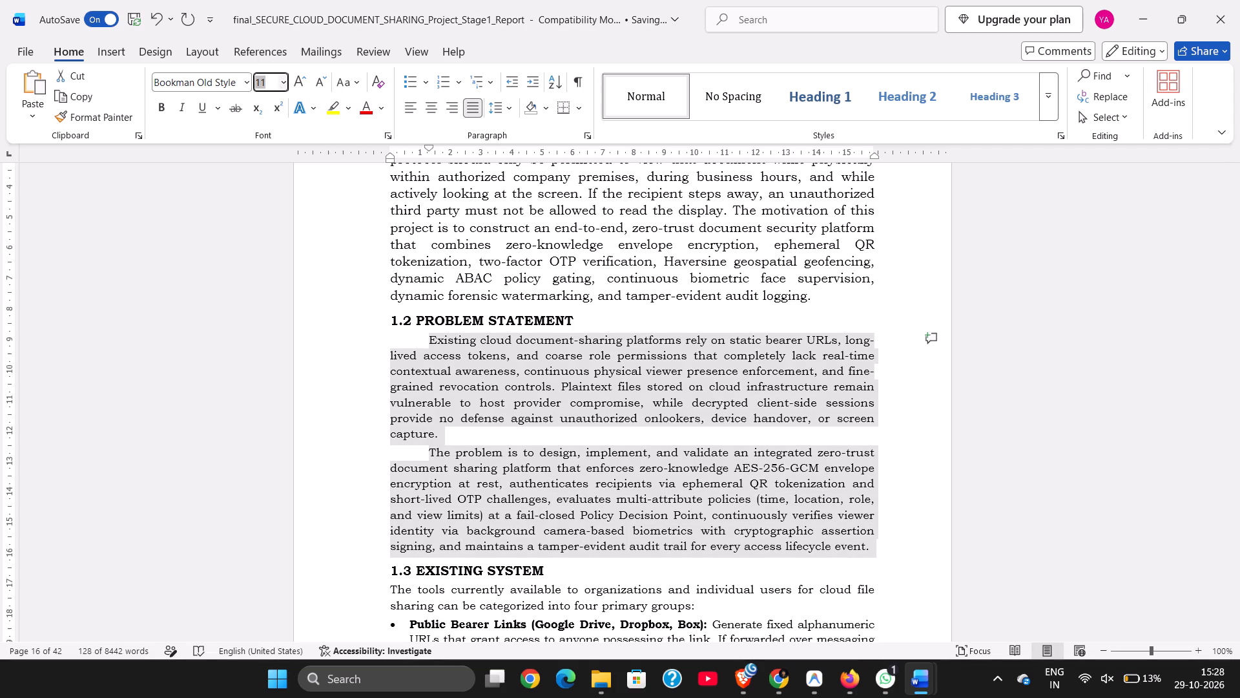
pyautogui.write('12')
pyautogui.press('Return')
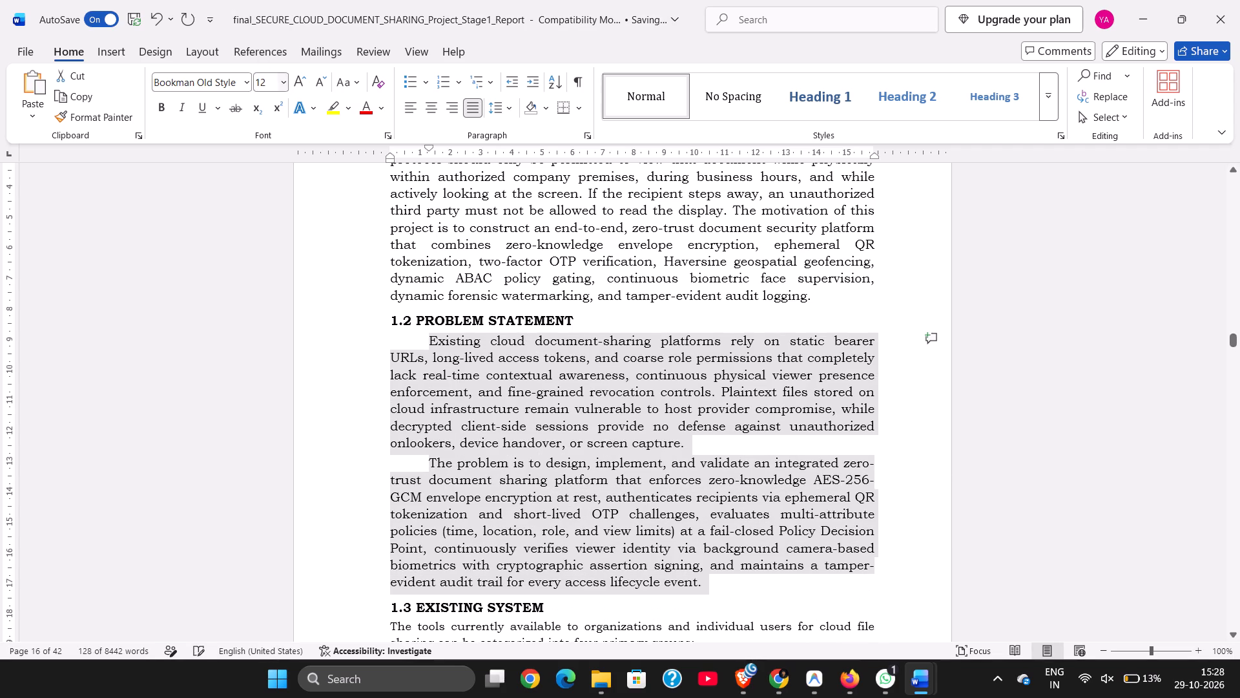
# Set the font size of the 1.3 Existing System intro paragraph and its first two bullets to 12.
pyautogui.scroll(-1, 275, 81)
pyautogui.scroll(-2, 429, 302)
pyautogui.scroll(1, 429, 302)
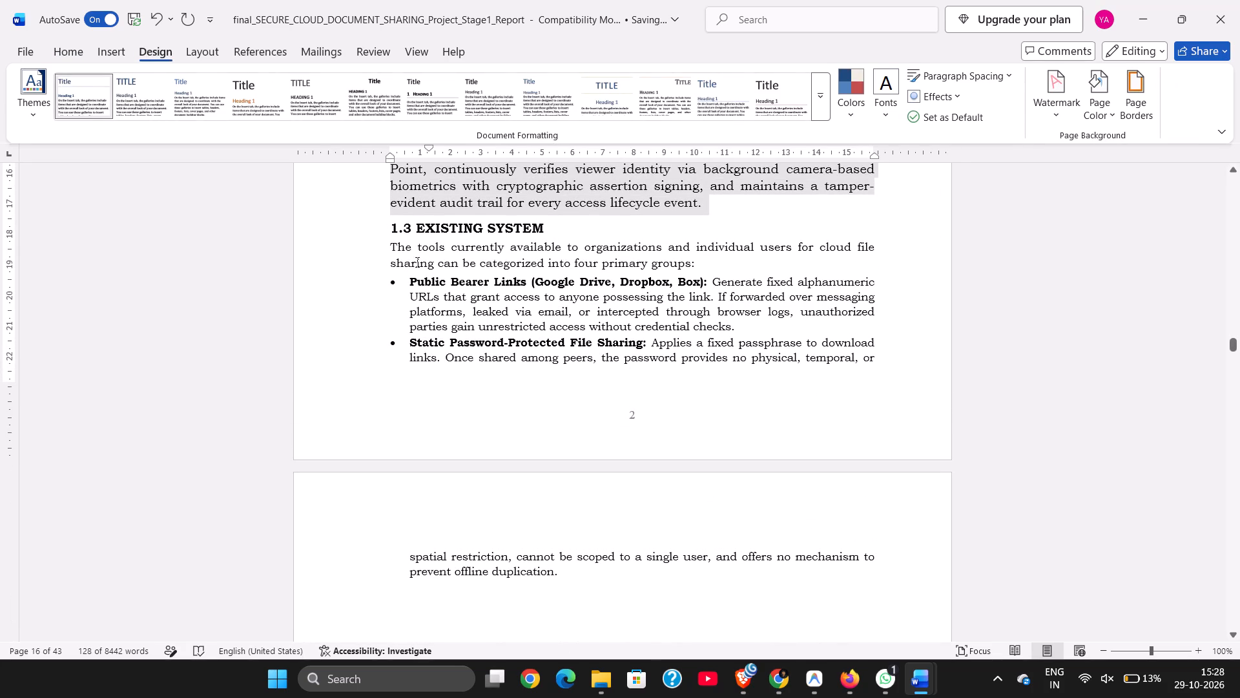
pyautogui.moveTo(391, 243); pyautogui.dragTo(650, 624)
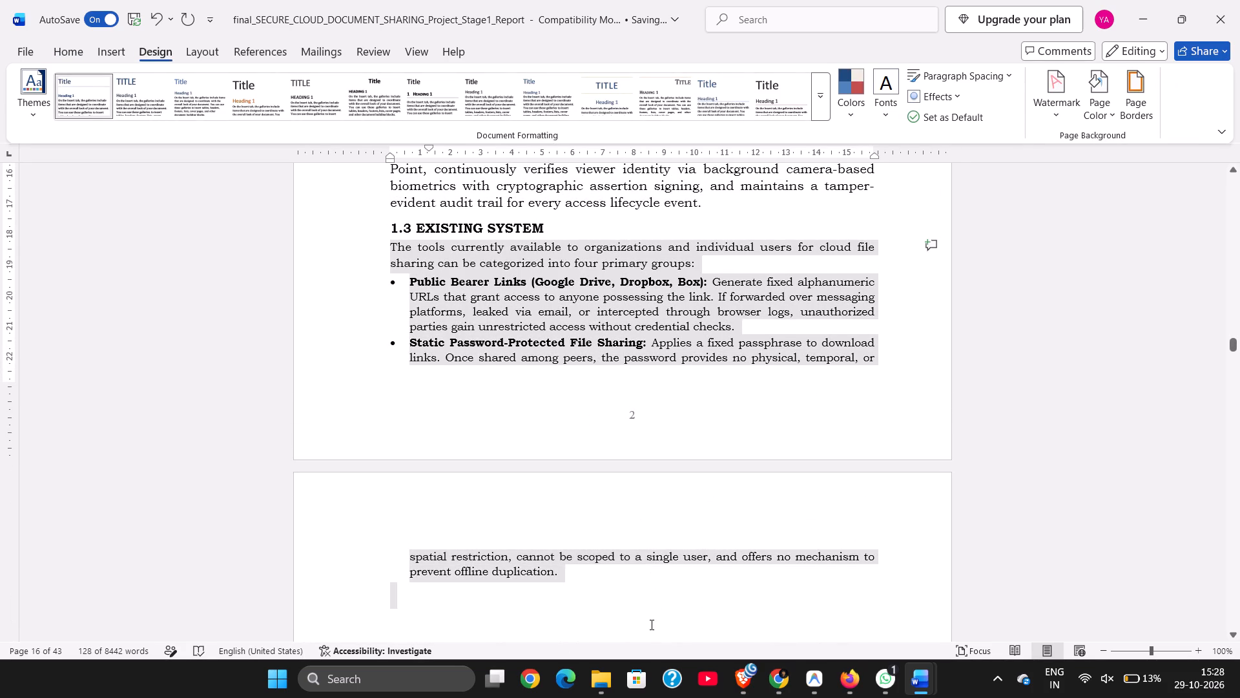
pyautogui.moveTo(650, 624); pyautogui.dragTo(645, 669)
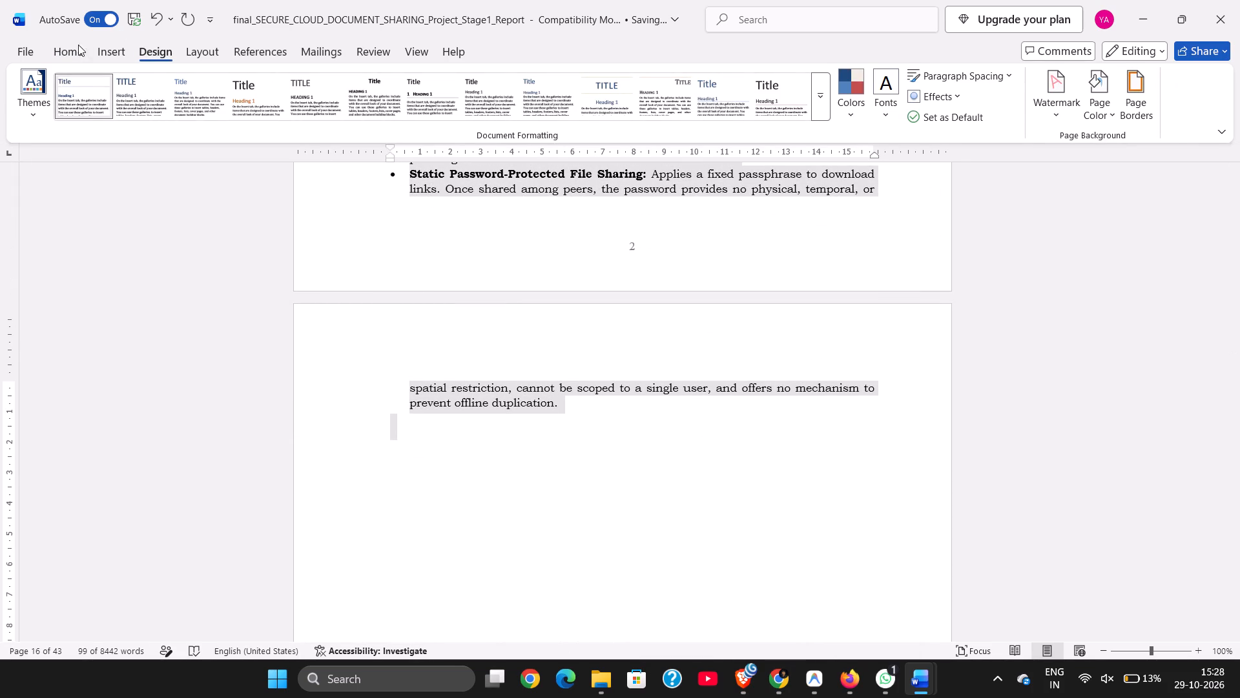
pyautogui.click(77, 46)
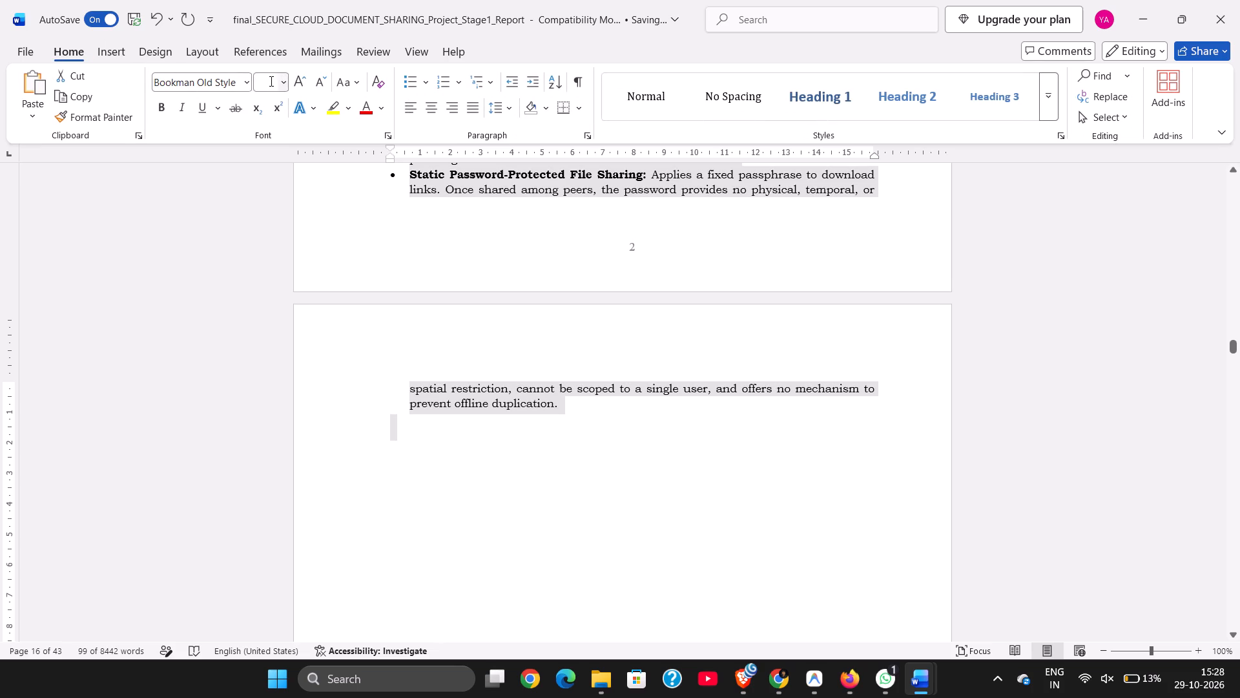
pyautogui.click(269, 81)
pyautogui.write('12')
pyautogui.press('Return')
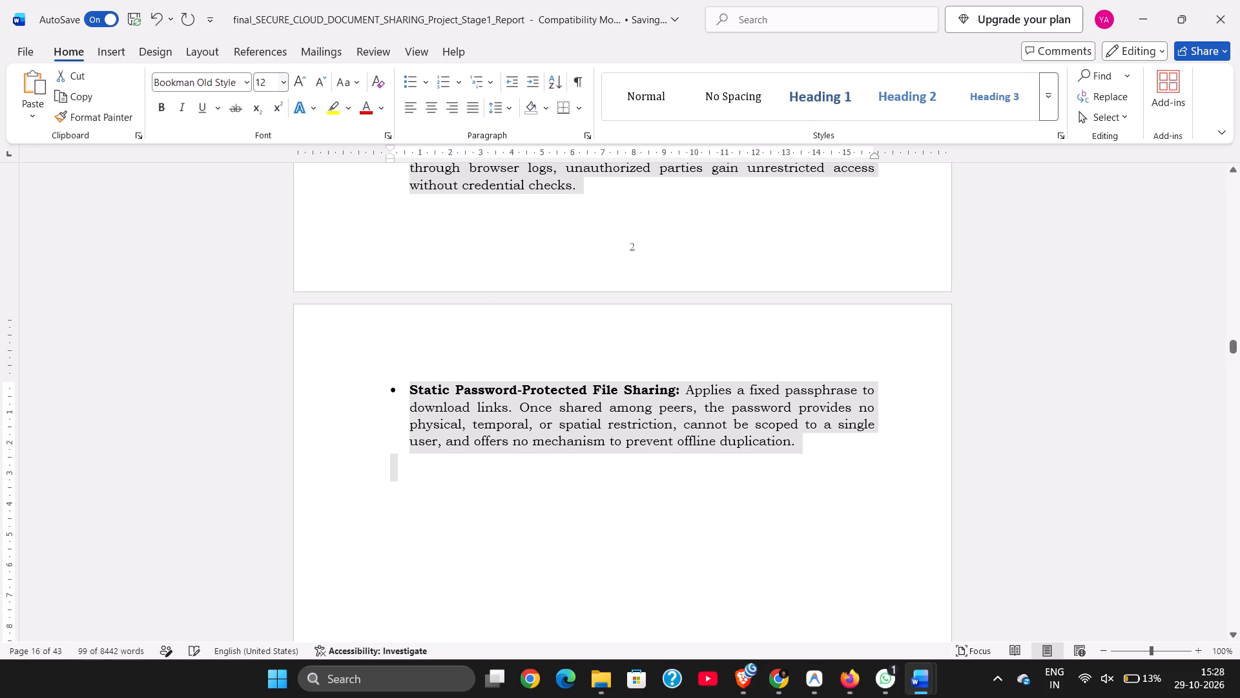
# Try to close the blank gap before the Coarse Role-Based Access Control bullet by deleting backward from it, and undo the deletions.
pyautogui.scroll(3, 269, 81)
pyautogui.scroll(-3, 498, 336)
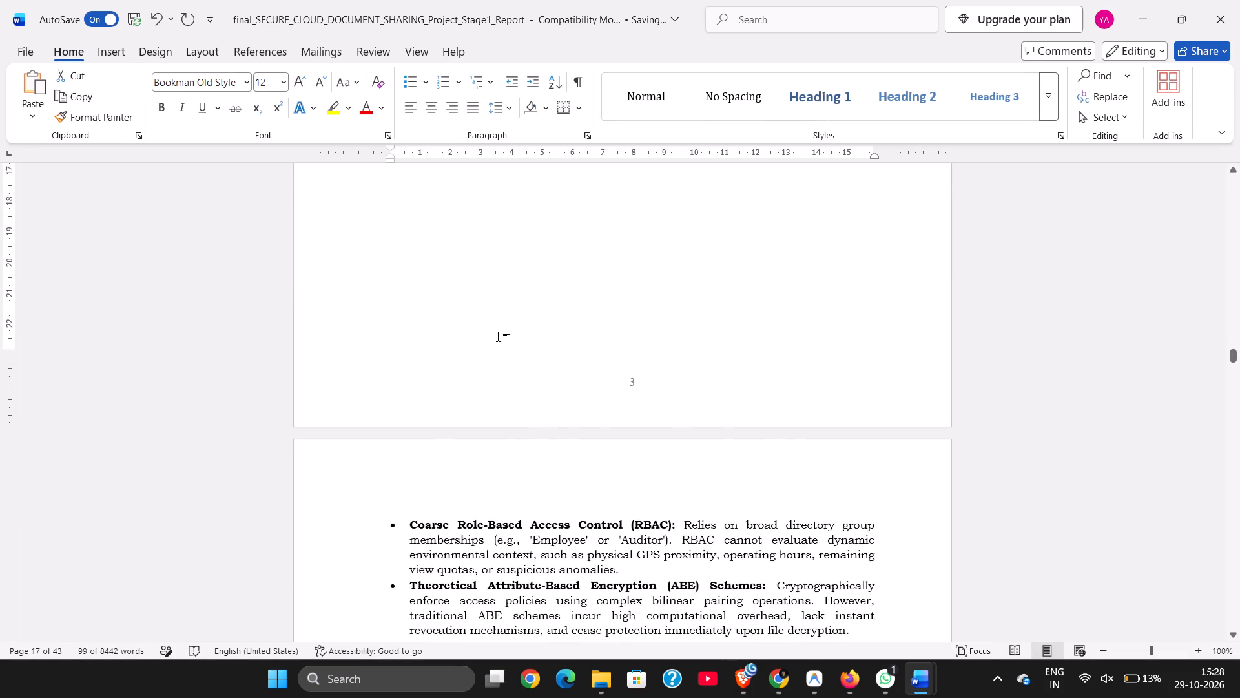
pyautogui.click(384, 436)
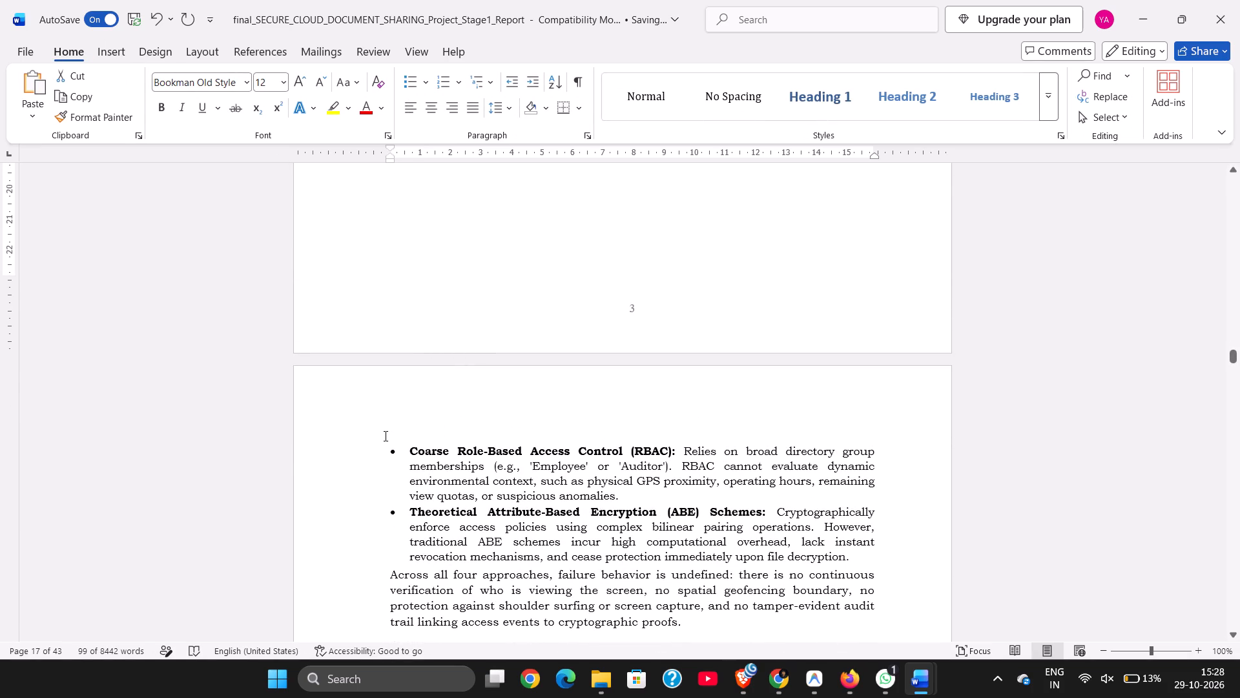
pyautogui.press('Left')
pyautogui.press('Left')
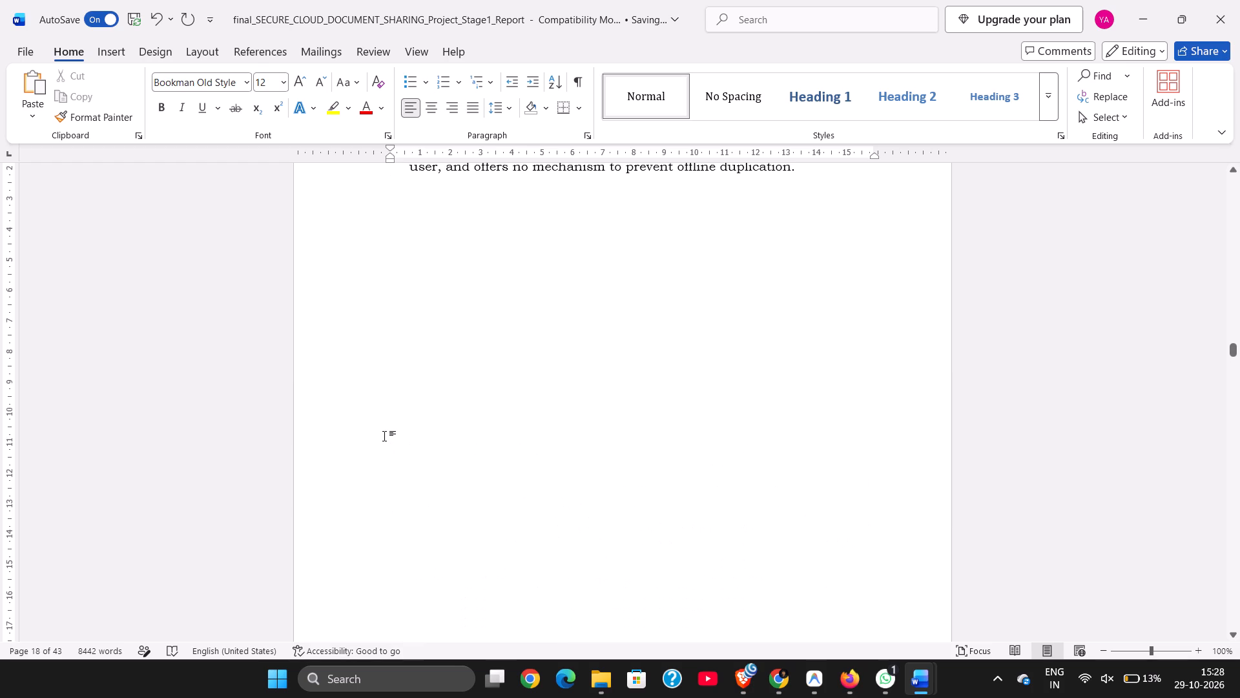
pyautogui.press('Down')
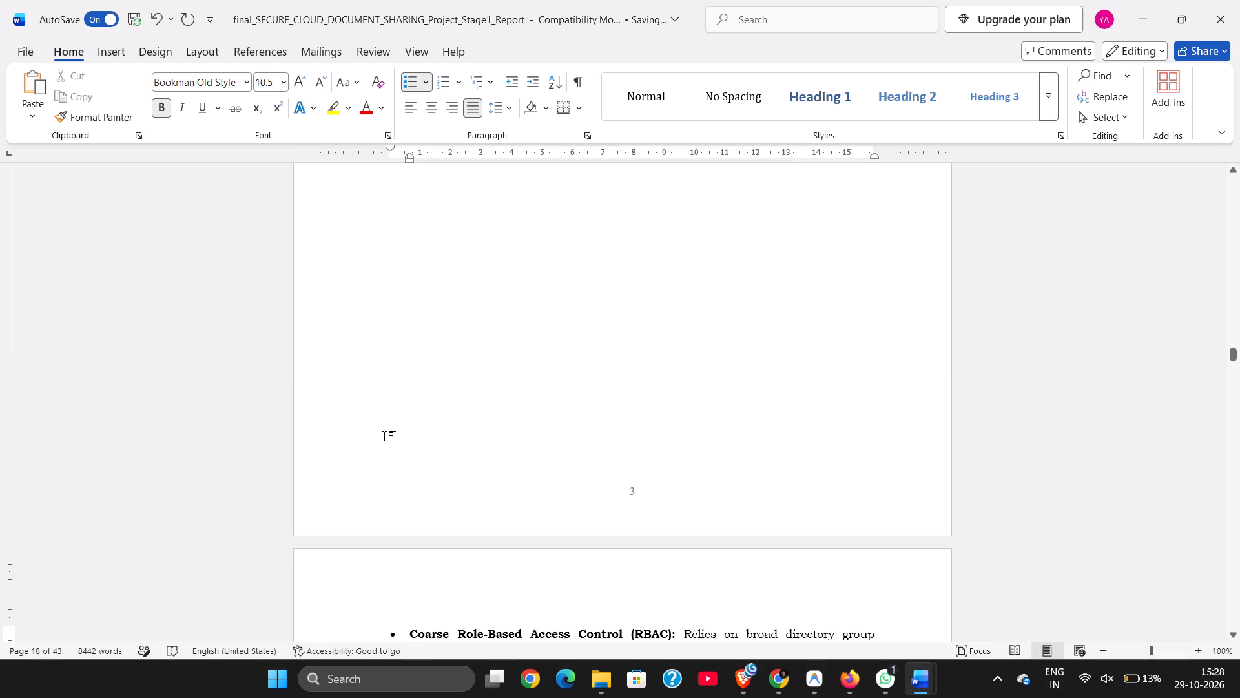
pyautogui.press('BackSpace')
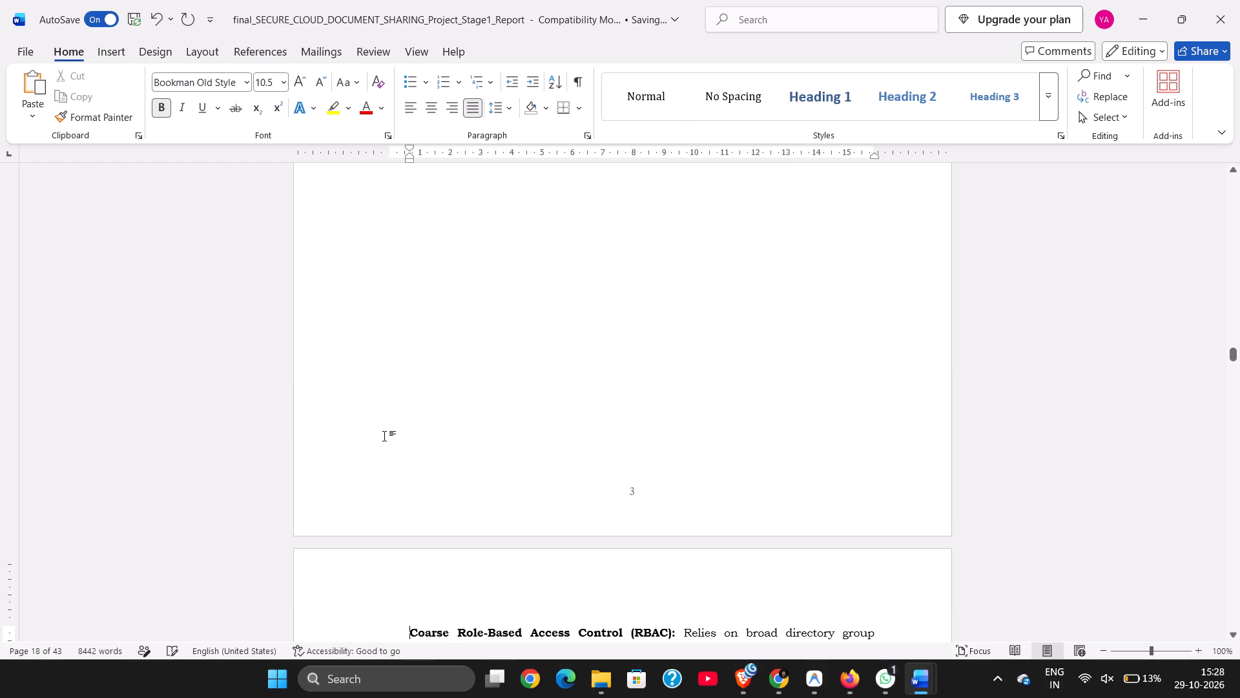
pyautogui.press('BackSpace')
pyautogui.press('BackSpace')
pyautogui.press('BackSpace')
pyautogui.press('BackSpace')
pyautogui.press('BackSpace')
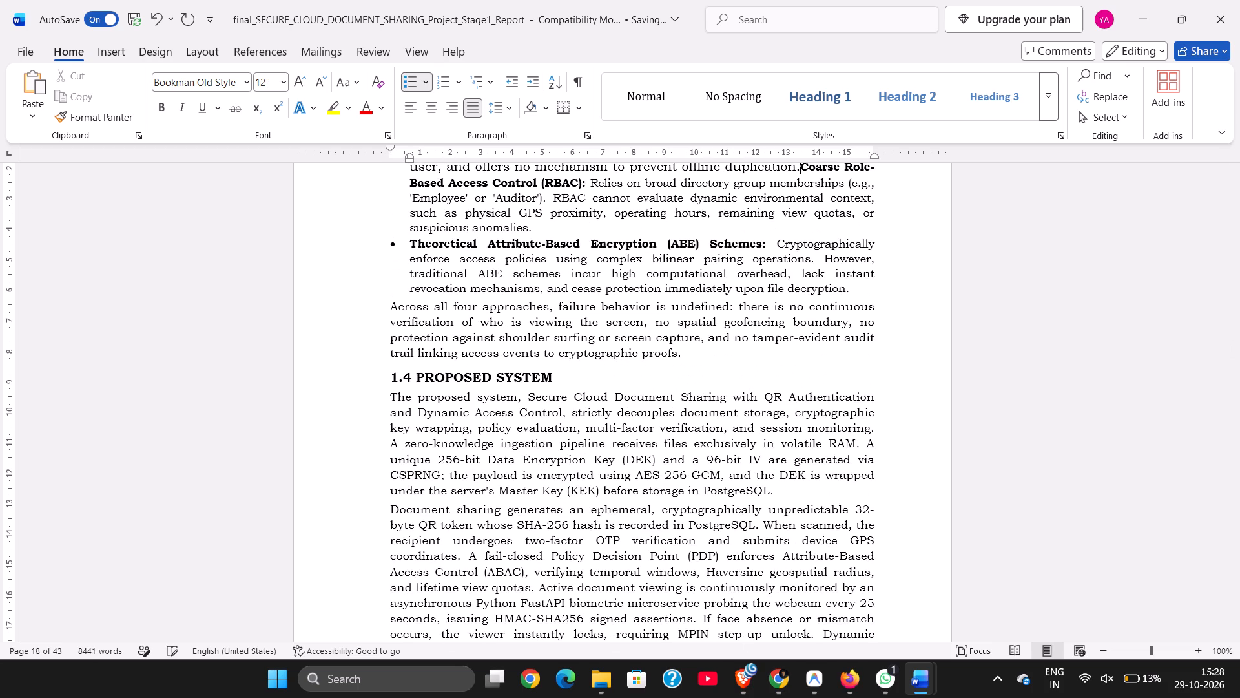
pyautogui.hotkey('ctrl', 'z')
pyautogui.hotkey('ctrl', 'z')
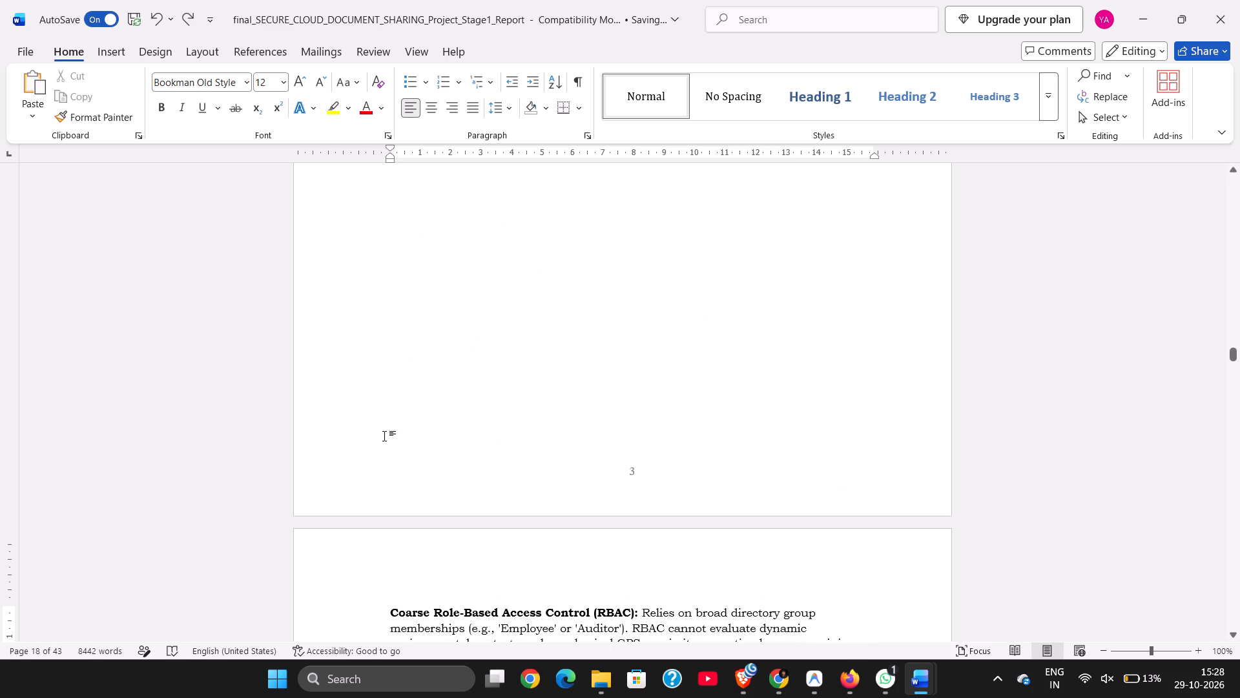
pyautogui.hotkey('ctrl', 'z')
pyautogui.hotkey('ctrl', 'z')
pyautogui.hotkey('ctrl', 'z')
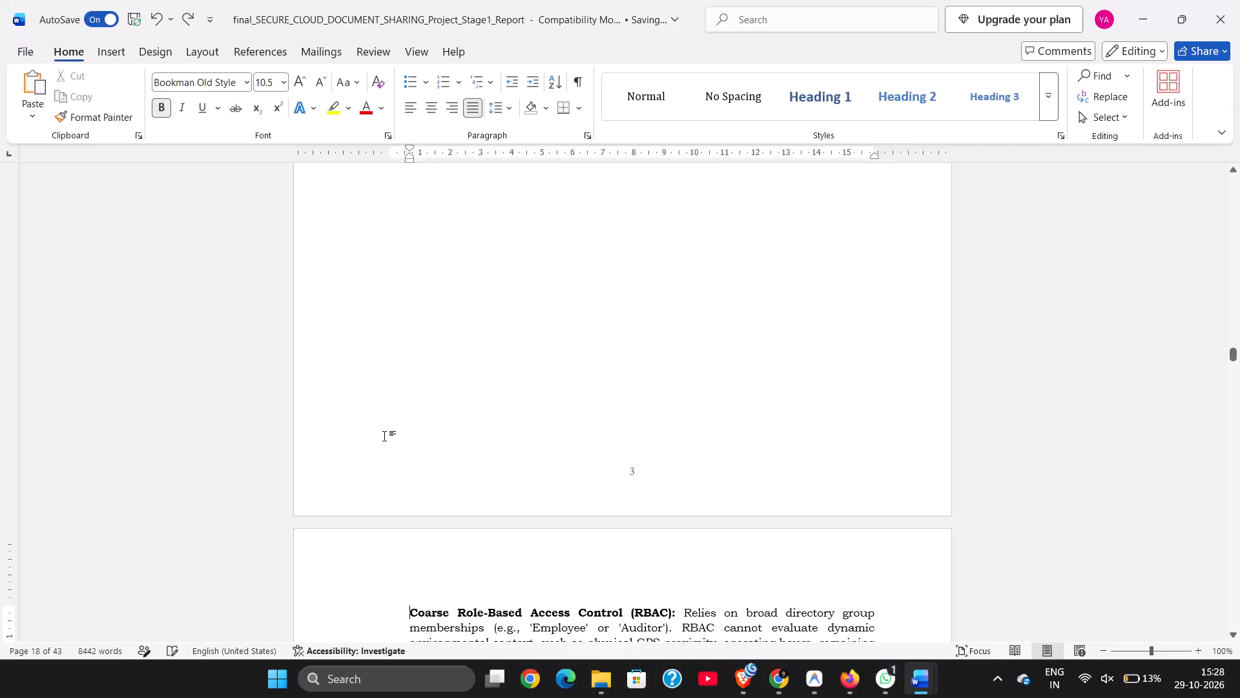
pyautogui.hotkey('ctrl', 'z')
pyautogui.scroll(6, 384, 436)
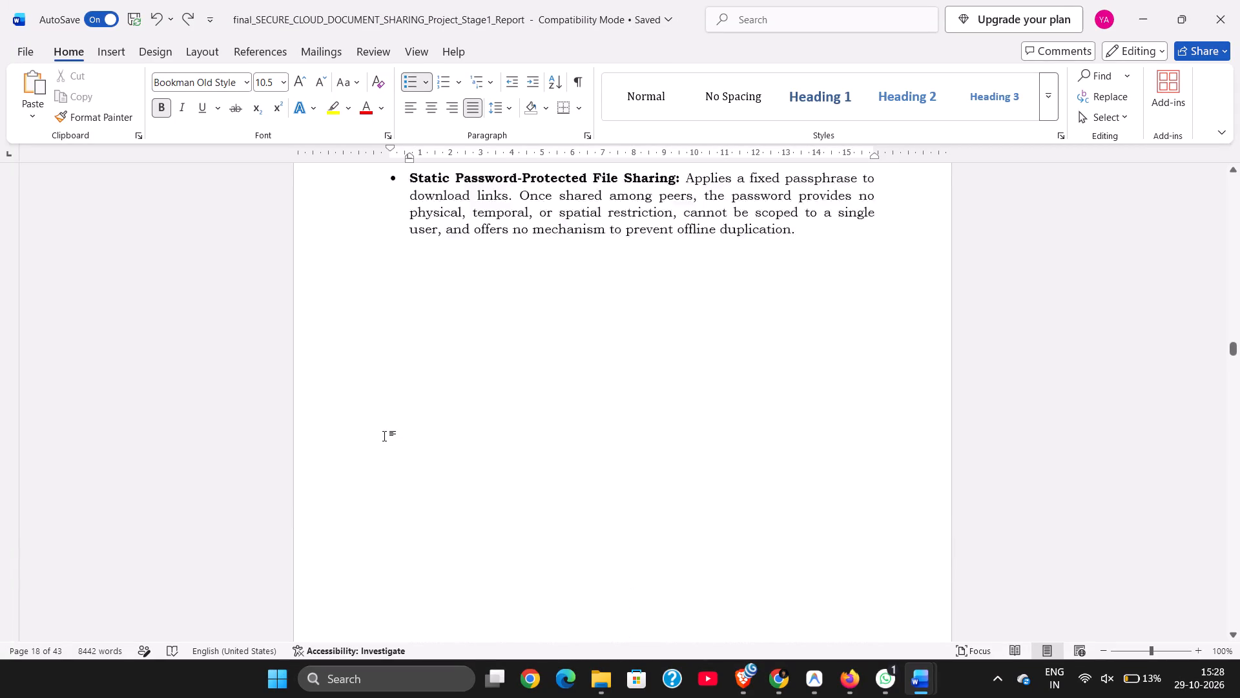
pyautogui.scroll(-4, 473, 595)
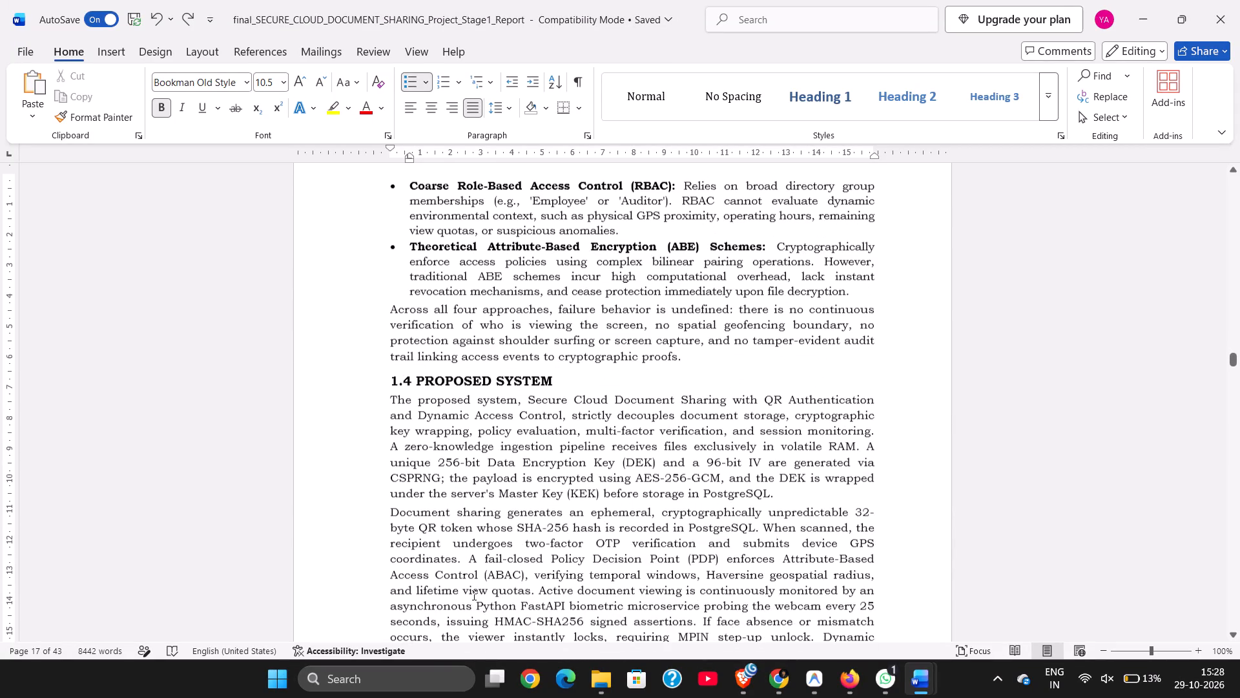
# Set the font size of the last two 1.3 Existing System bullets and the closing "Across all four approaches" paragraph to 12.
pyautogui.scroll(2, 422, 383)
pyautogui.moveTo(385, 413); pyautogui.dragTo(783, 585)
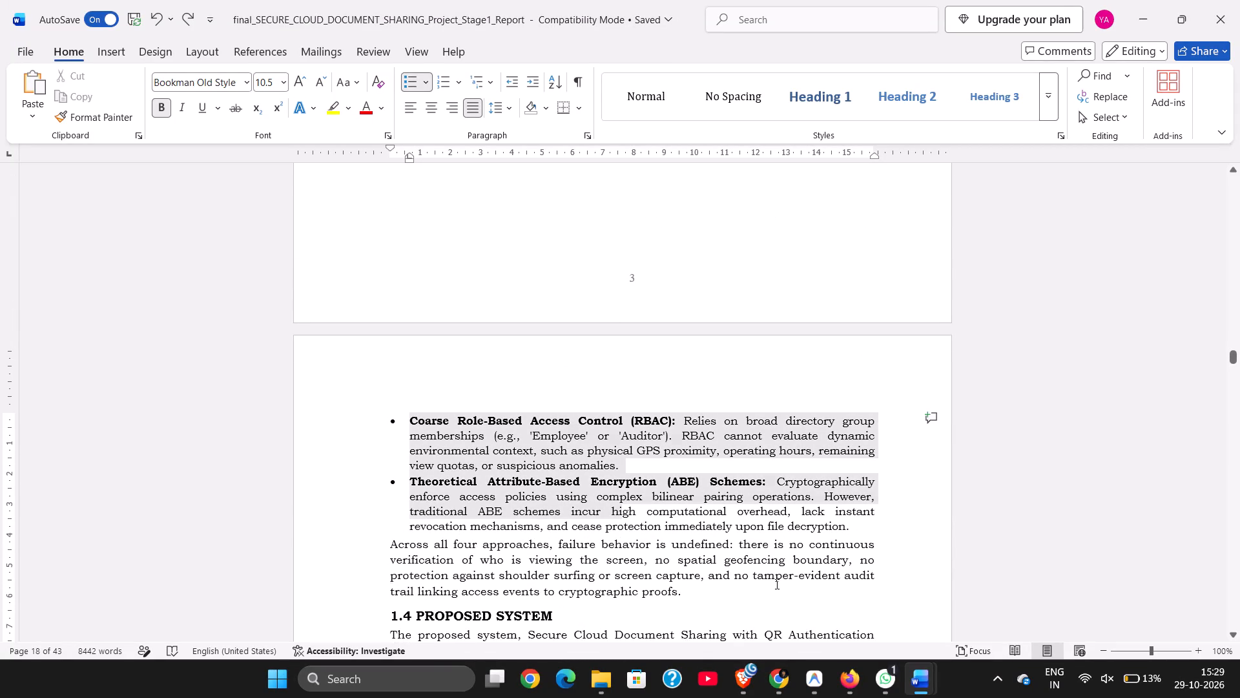
pyautogui.moveTo(783, 585); pyautogui.dragTo(828, 593)
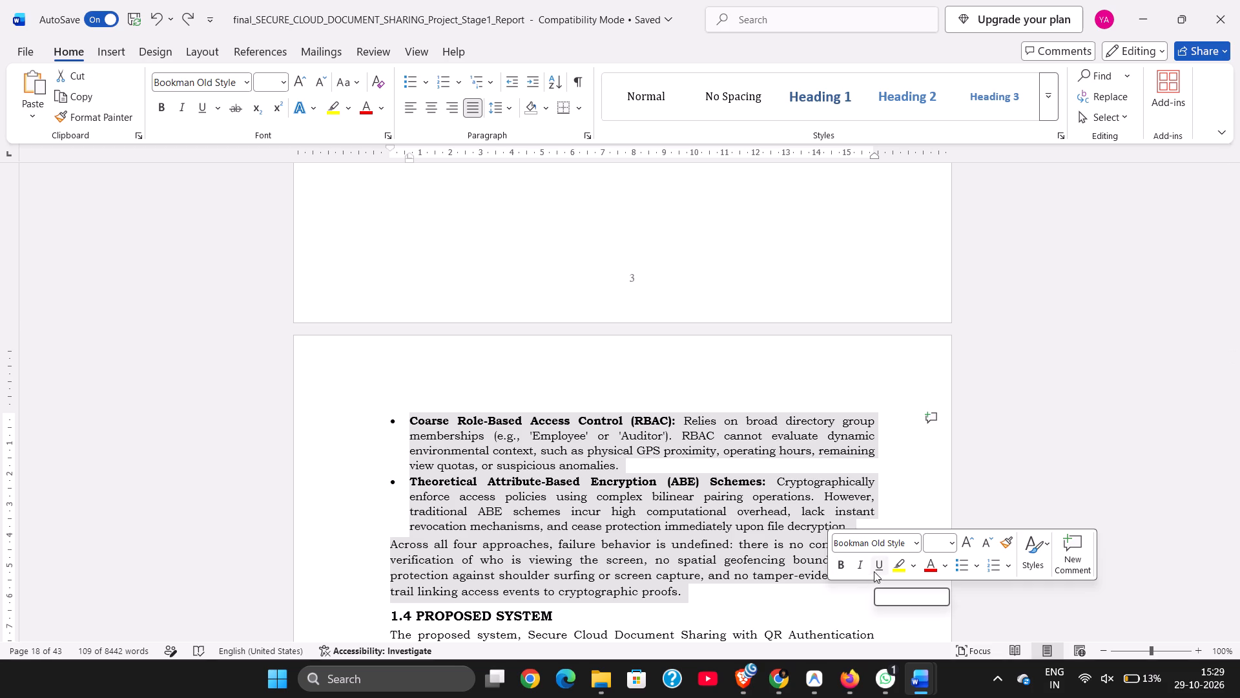
pyautogui.scroll(4, 874, 571)
pyautogui.scroll(-3, 874, 571)
pyautogui.scroll(1, 874, 571)
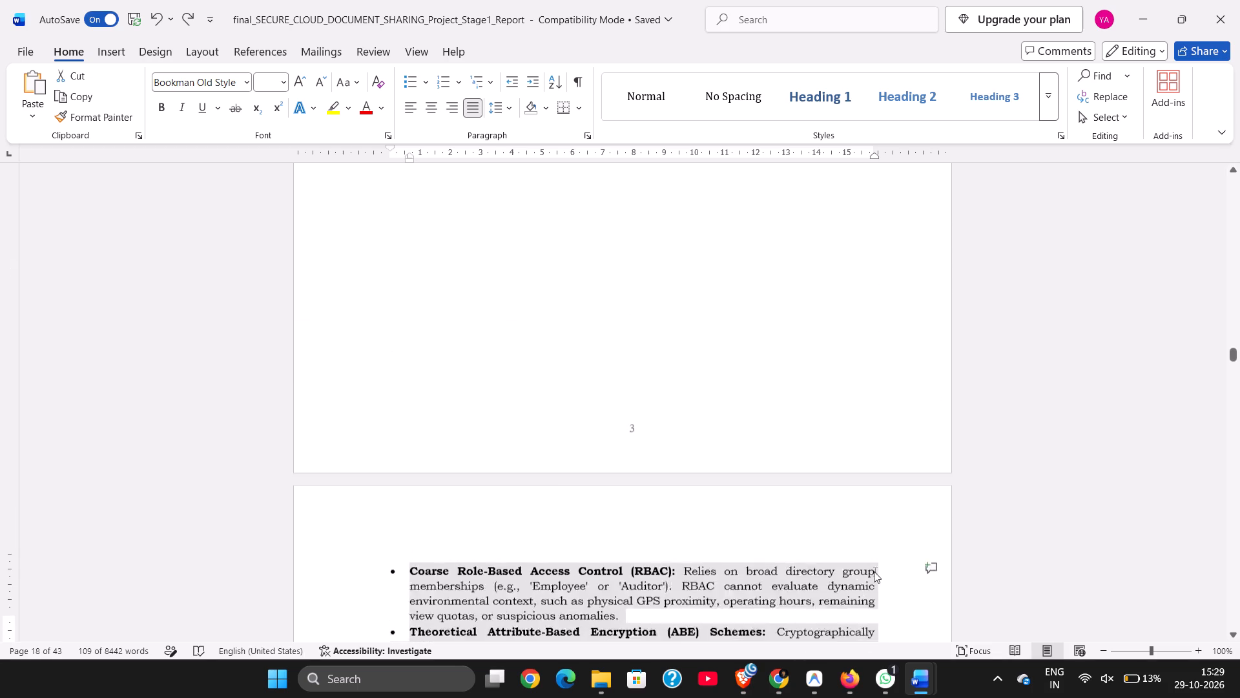
pyautogui.scroll(4, 874, 571)
pyautogui.scroll(-2, 874, 571)
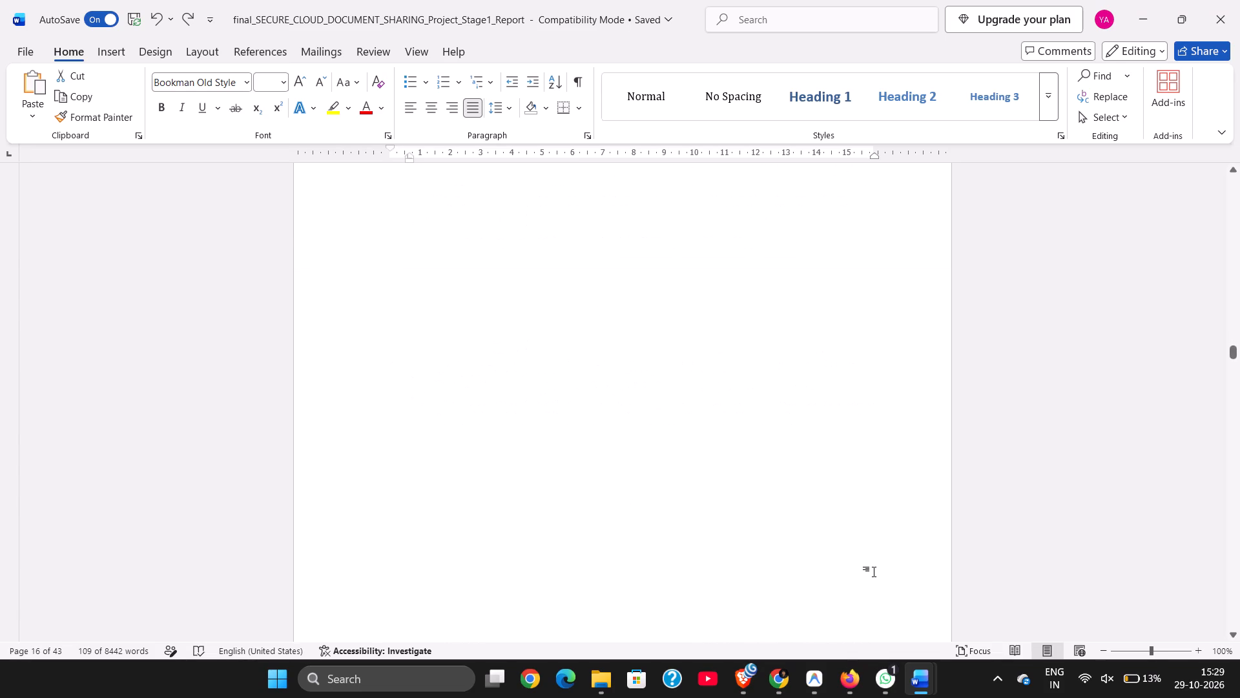
pyautogui.scroll(-2, 874, 571)
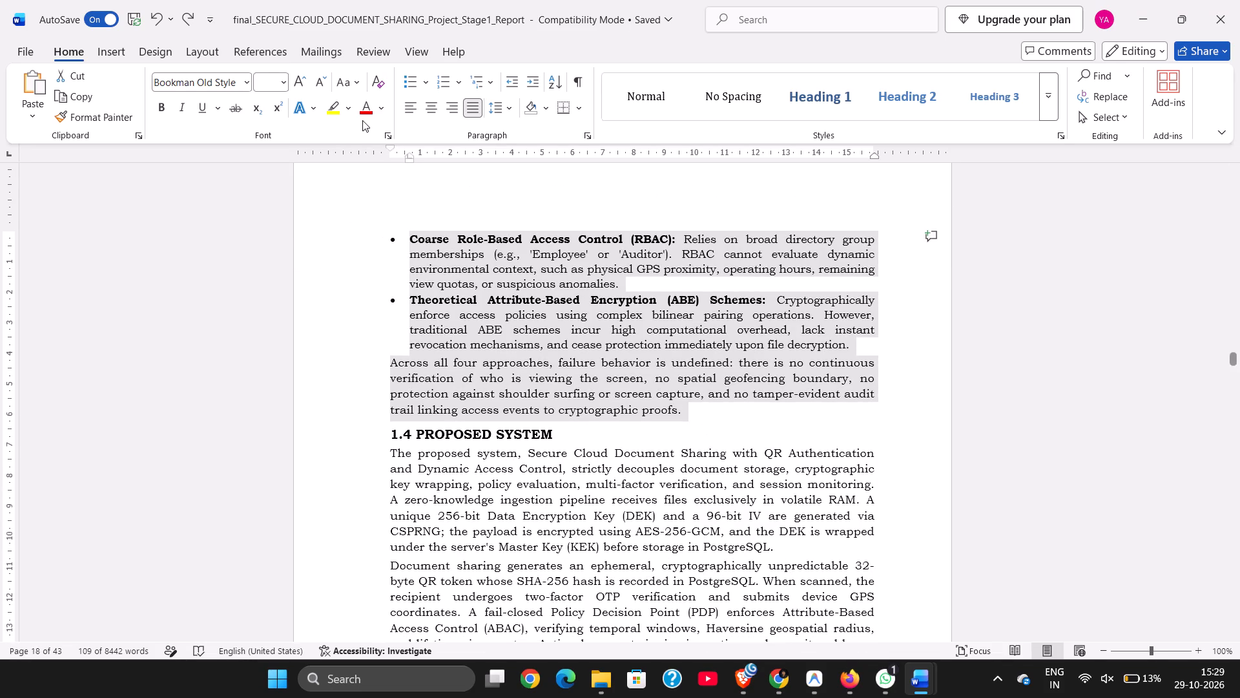
pyautogui.click(270, 81)
pyautogui.write('12')
pyautogui.press('Return')
# Delete the empty bullet line below the Static Password-Protected File Sharing bullet, at the start of the blank gap.
pyautogui.scroll(3, 270, 81)
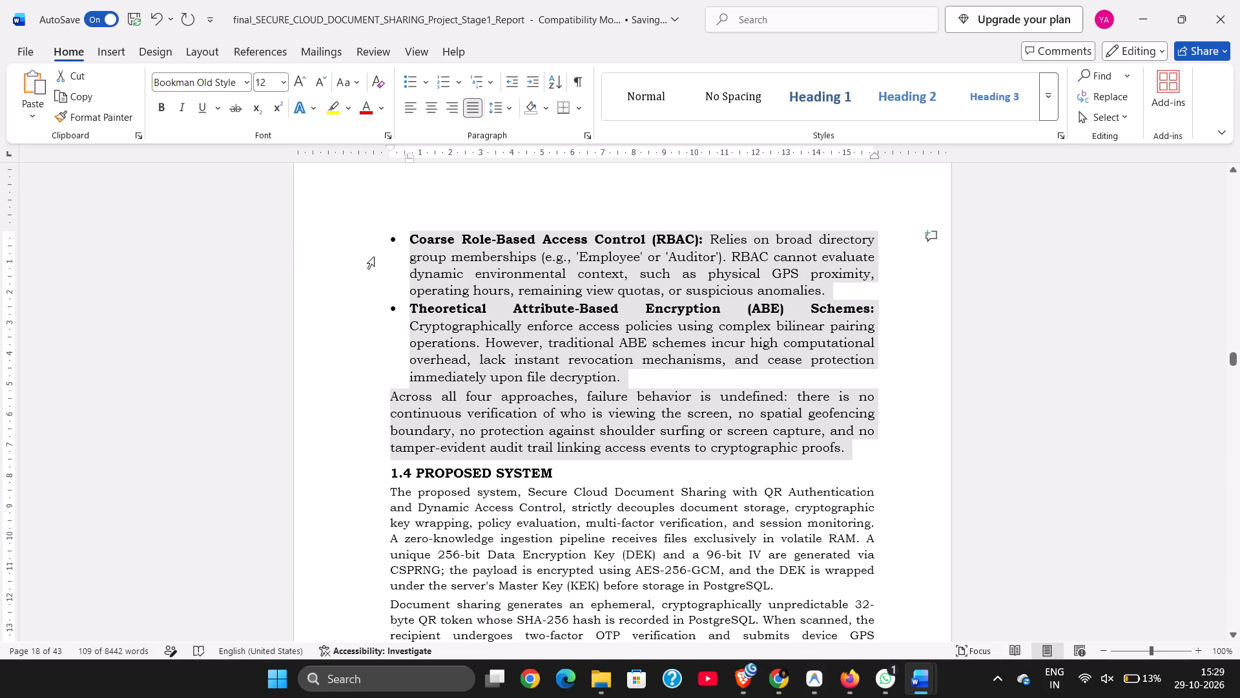
pyautogui.scroll(5, 374, 257)
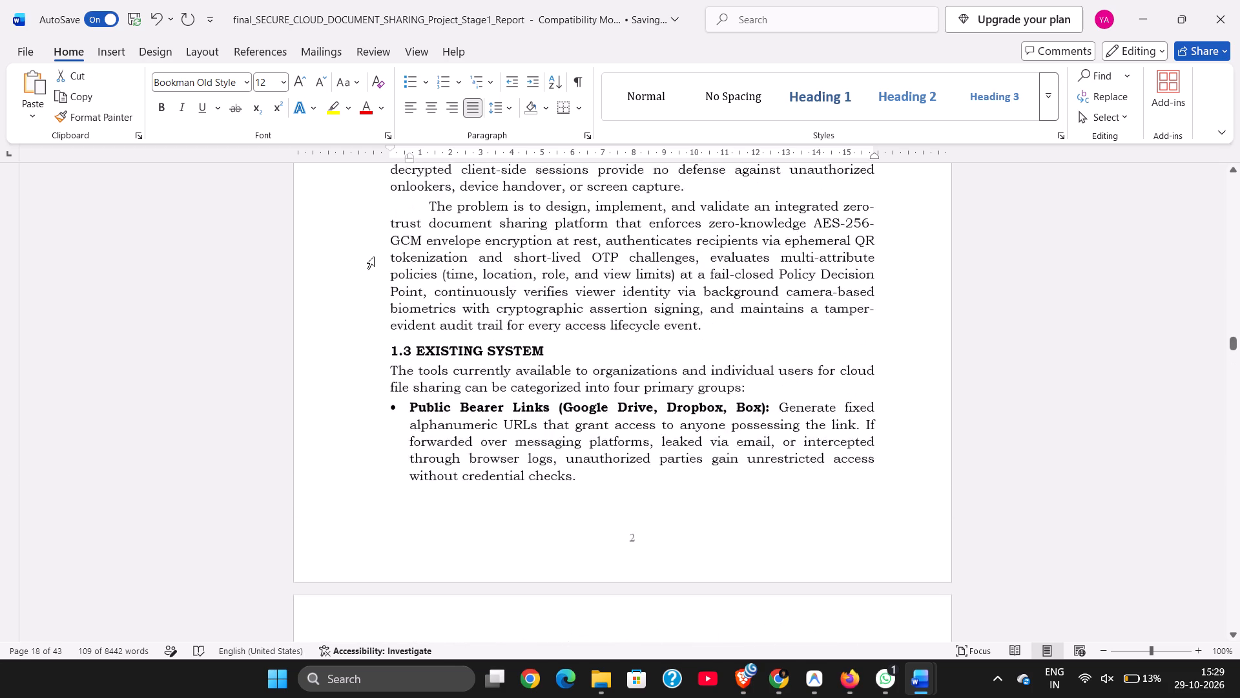
pyautogui.scroll(-3, 374, 257)
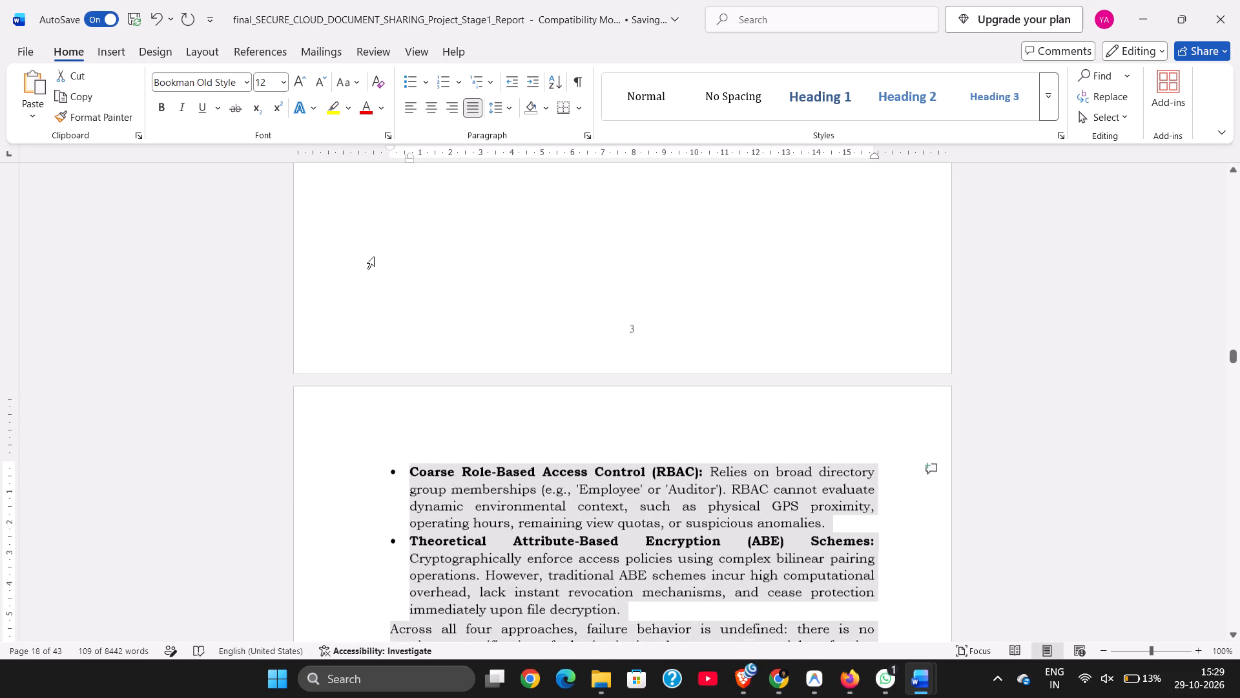
pyautogui.scroll(-1, 374, 257)
pyautogui.click(435, 339)
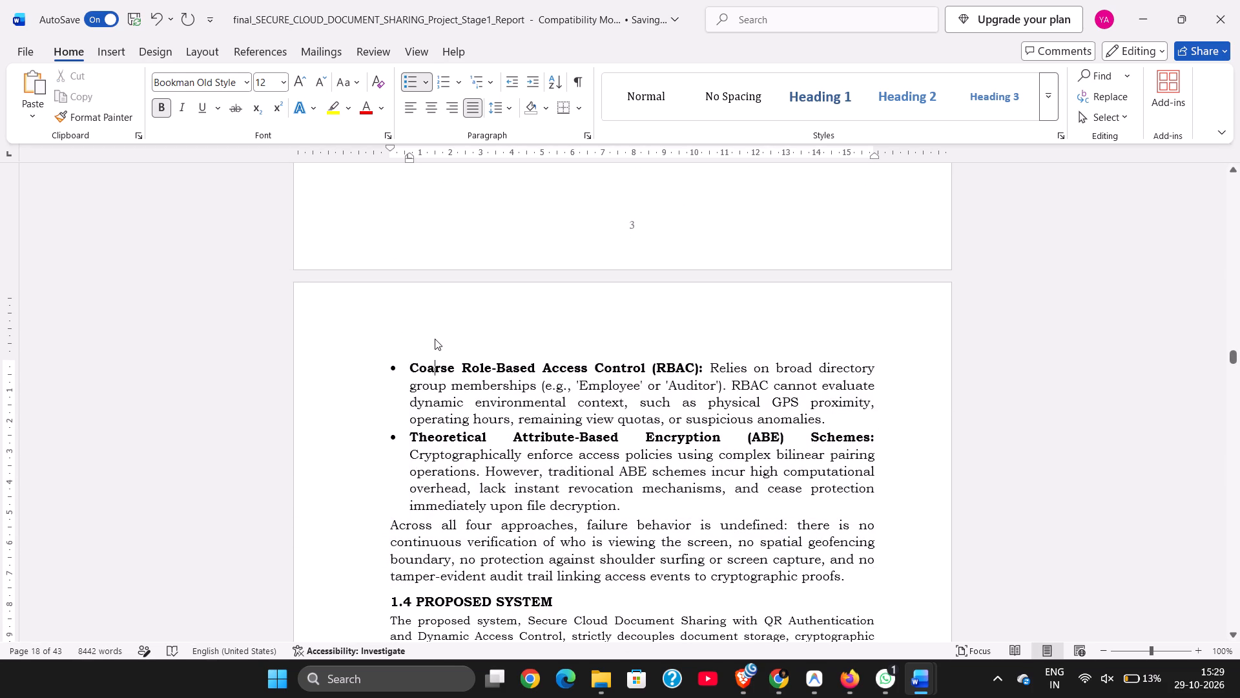
pyautogui.click(452, 202)
pyautogui.scroll(1, 452, 202)
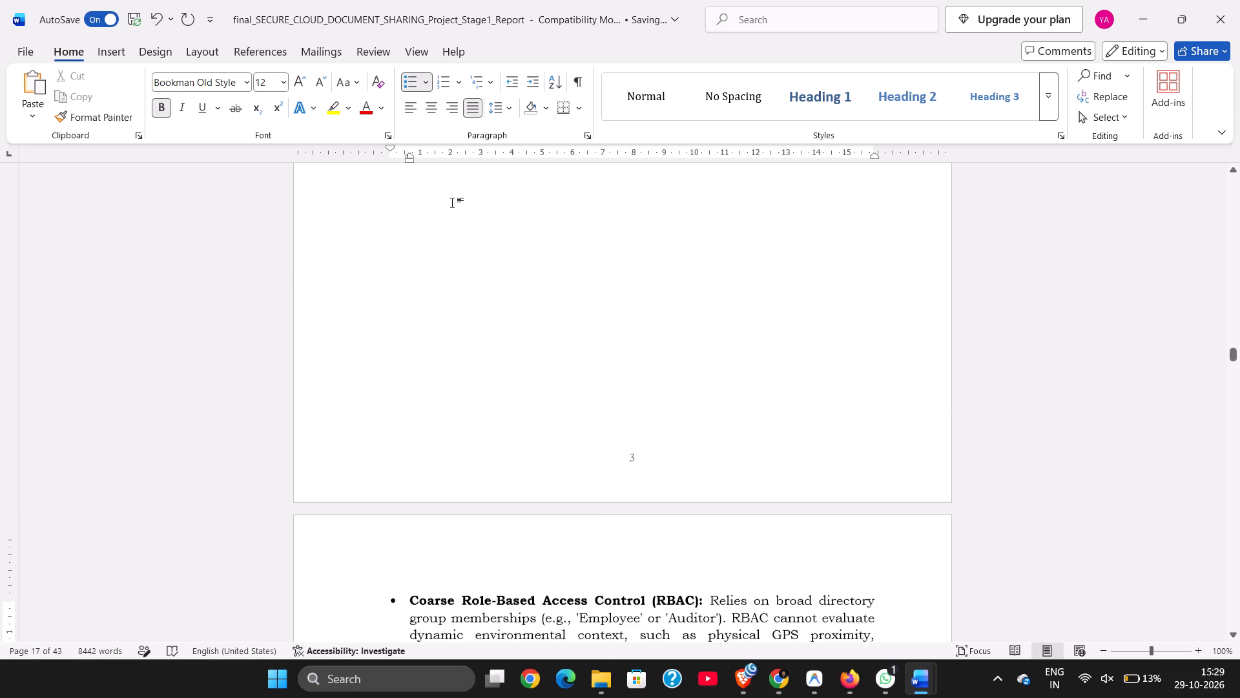
pyautogui.scroll(1, 452, 202)
pyautogui.doubleClick(459, 354)
pyautogui.doubleClick(459, 354)
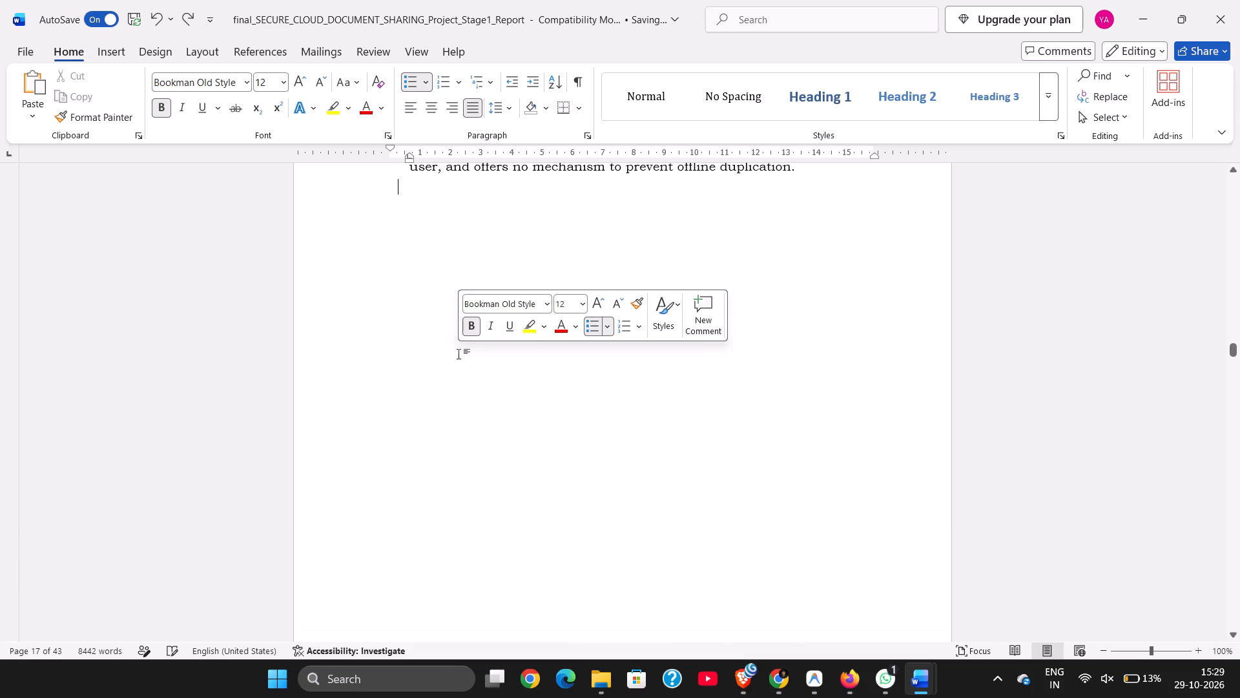
pyautogui.press('BackSpace')
pyautogui.press('BackSpace')
pyautogui.press('BackSpace')
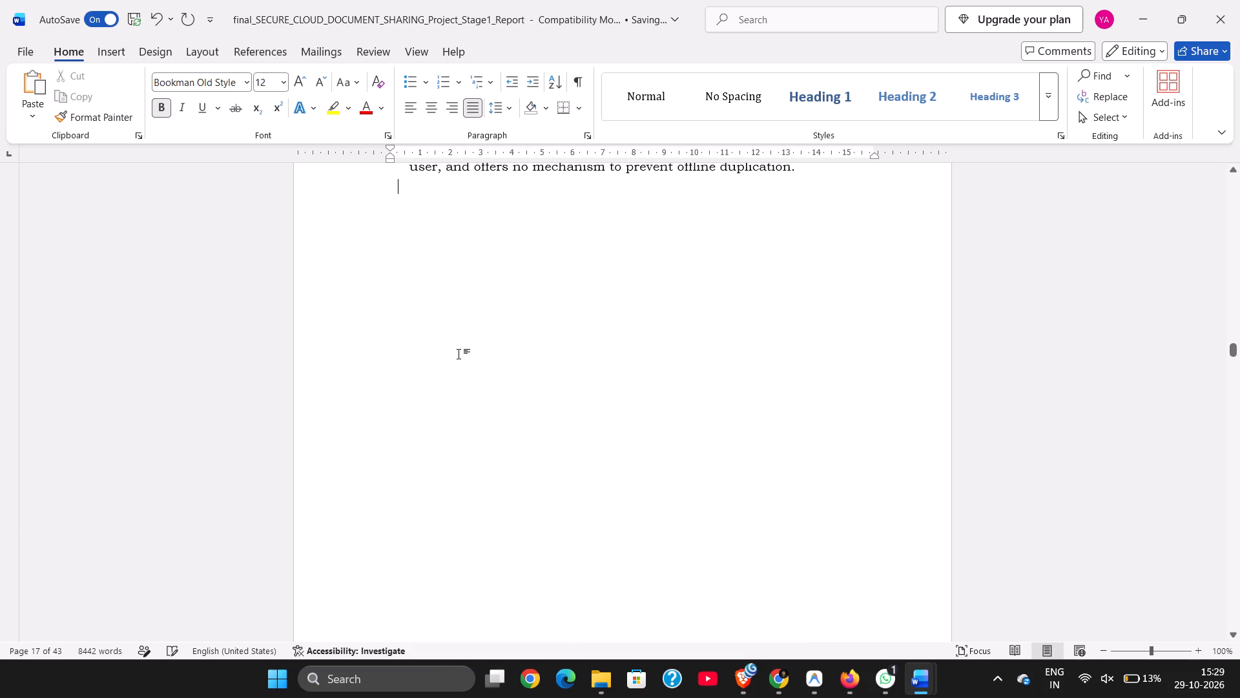
pyautogui.press('BackSpace')
# Look over the remaining Chapter 1 text from 1.4 Proposed System through 1.6 Organization of the Report.
pyautogui.scroll(1, 459, 354)
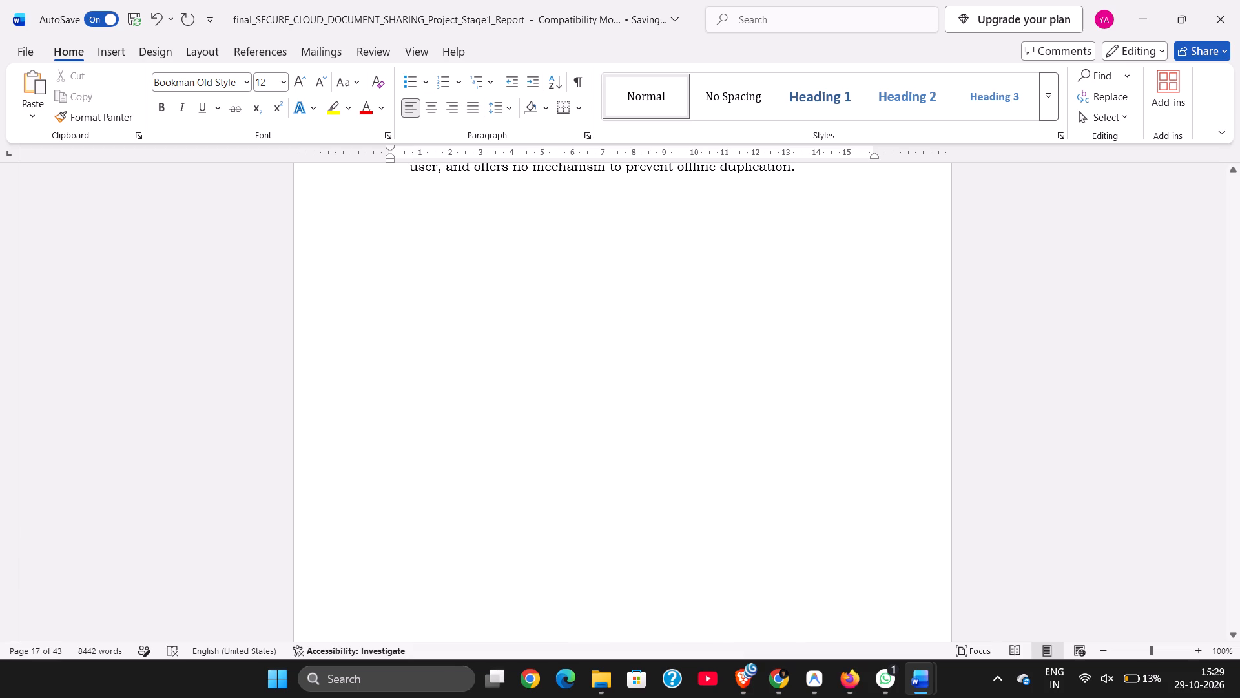
pyautogui.scroll(4, 459, 354)
pyautogui.scroll(-7, 459, 354)
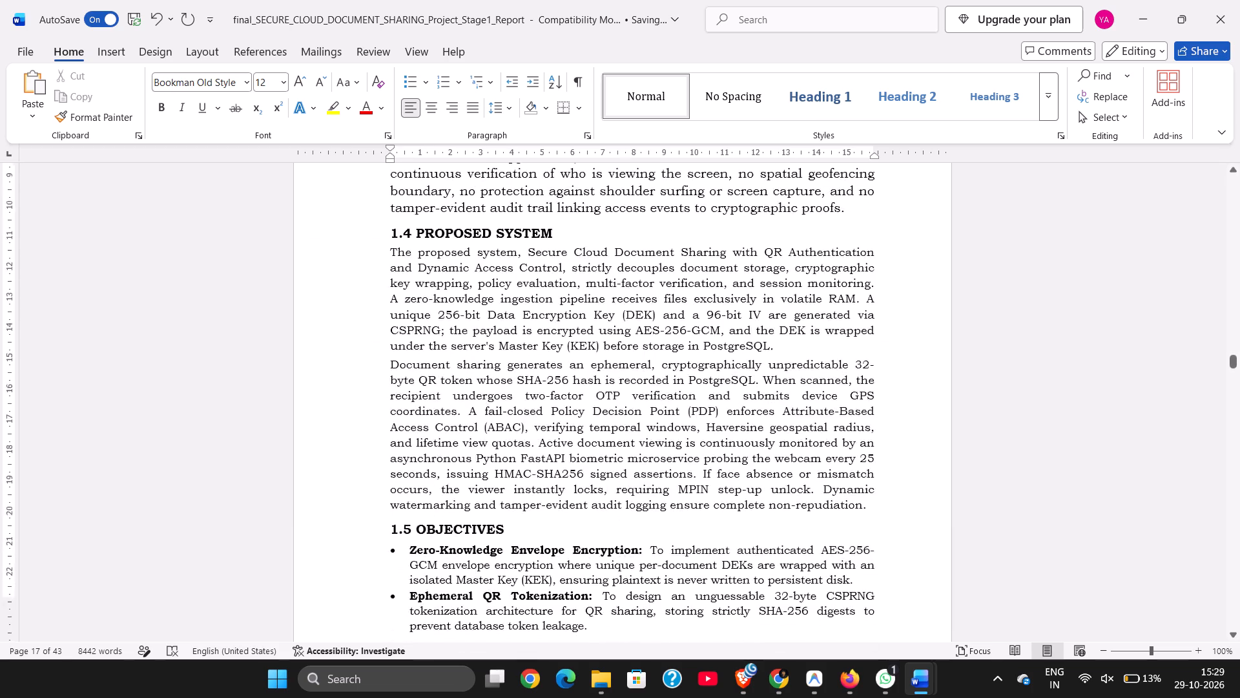
pyautogui.scroll(-2, 459, 354)
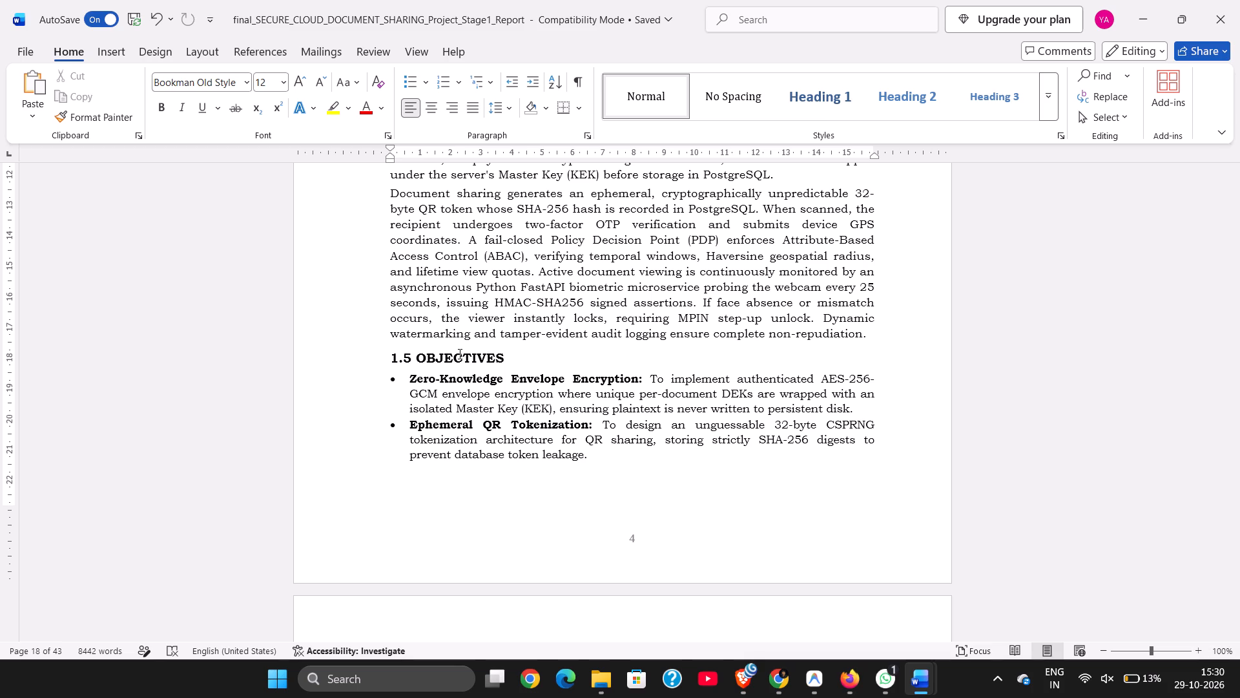
pyautogui.scroll(-2, 459, 354)
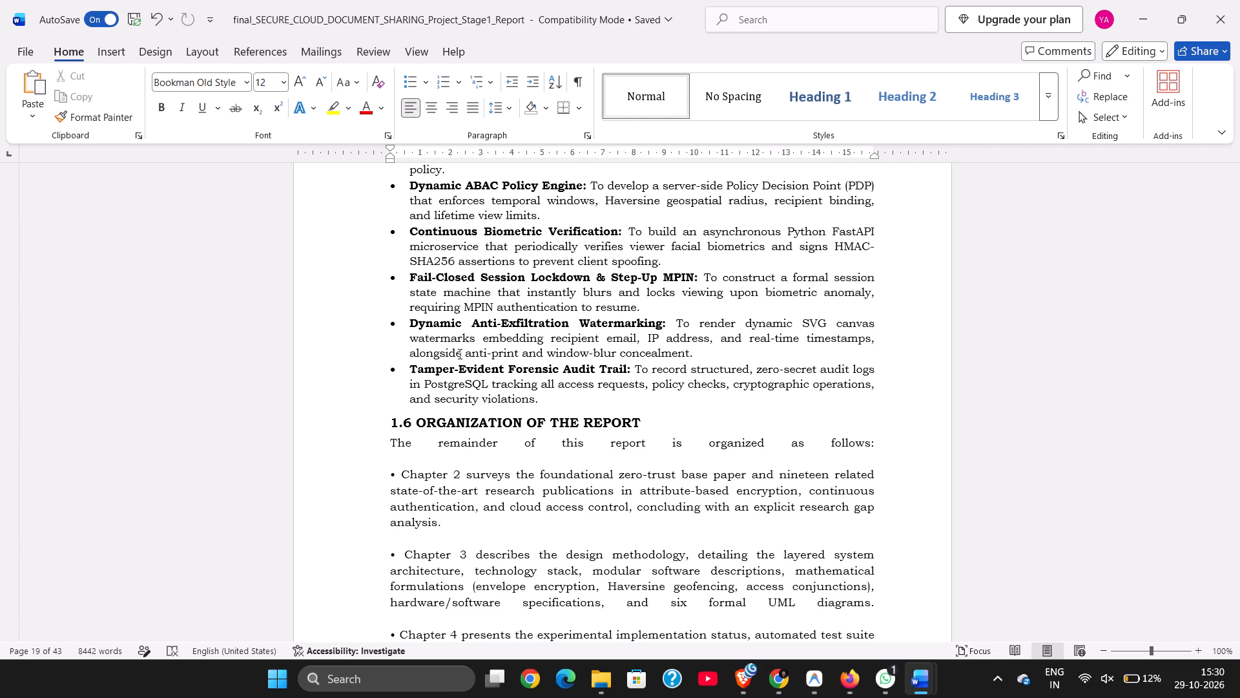
# Place the cursor in the blank gap below the Static Password-Protected File Sharing bullet.
pyautogui.scroll(2, 459, 354)
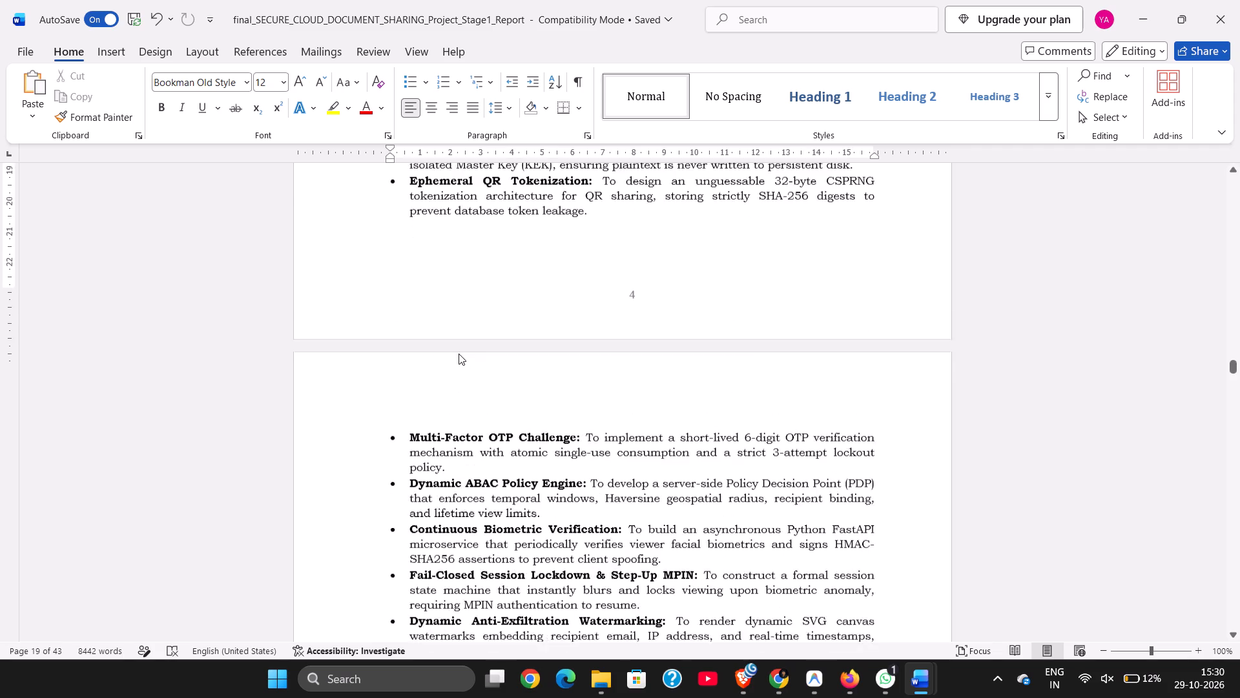
pyautogui.scroll(7, 459, 354)
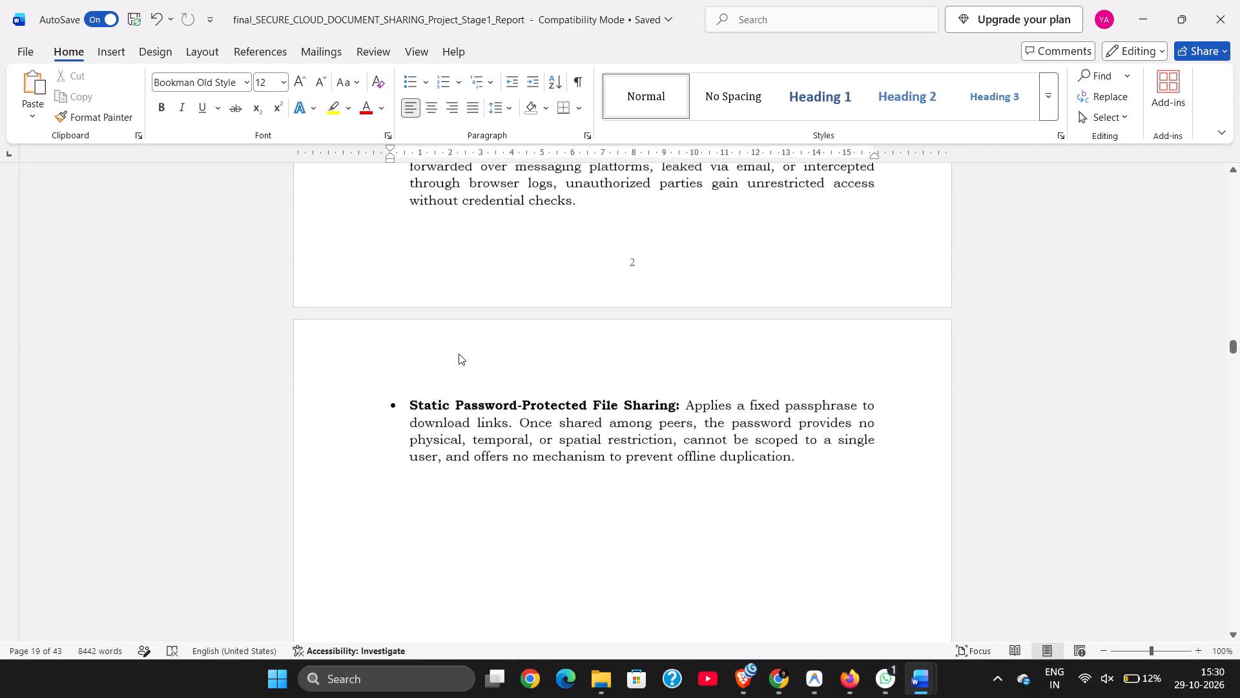
pyautogui.scroll(1, 459, 354)
pyautogui.scroll(-5, 459, 354)
pyautogui.rightClick(459, 354)
pyautogui.doubleClick(459, 354)
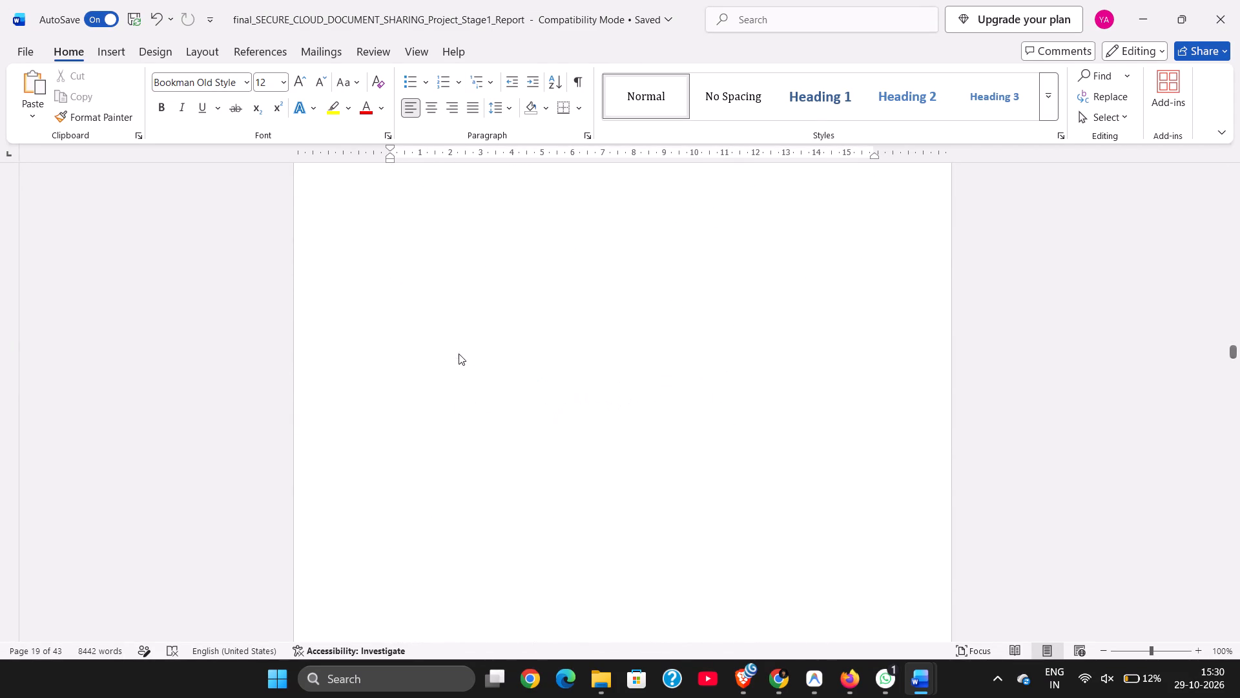
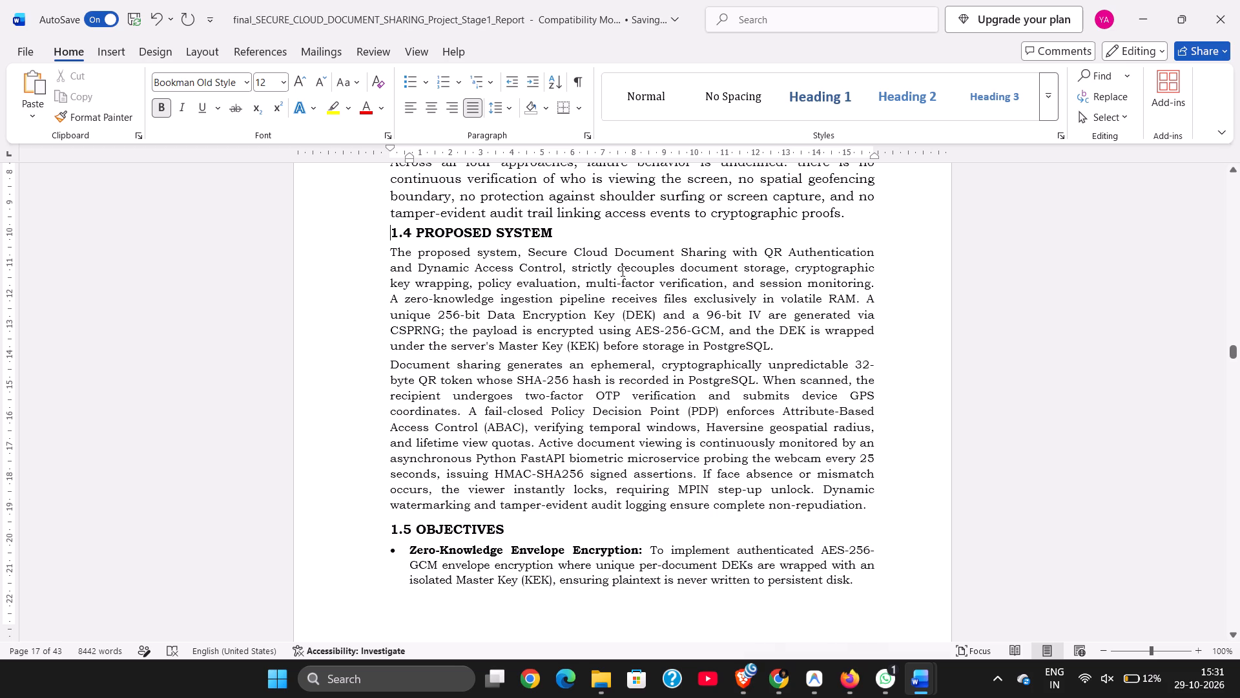
# Set the font size of the two body paragraphs under 1.4 Proposed System to 12.
pyautogui.scroll(2, 621, 271)
pyautogui.scroll(-3, 621, 271)
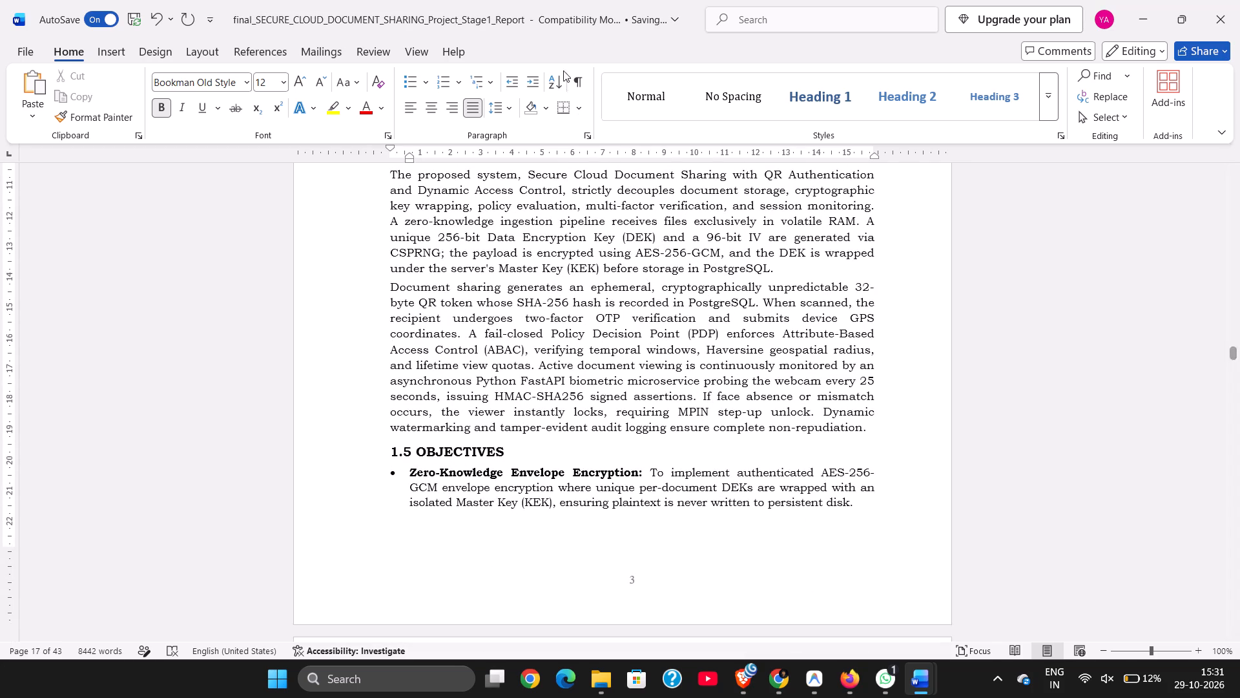
pyautogui.scroll(1, 497, 312)
pyautogui.moveTo(389, 315); pyautogui.dragTo(865, 593)
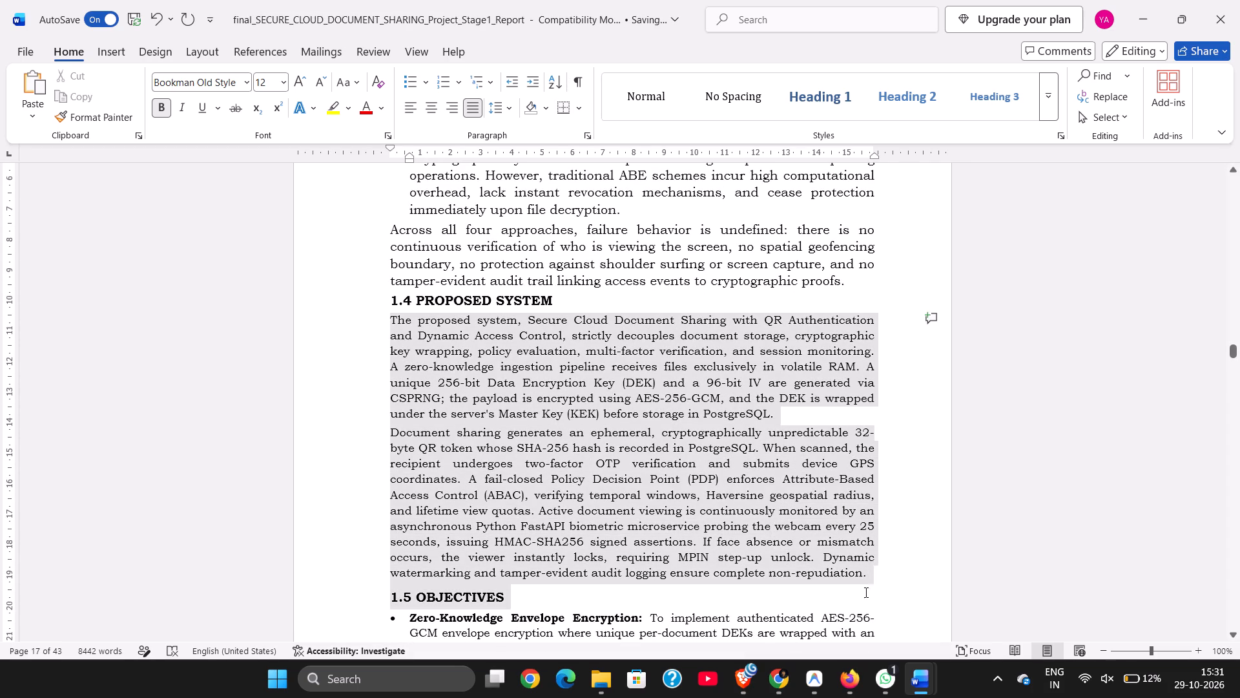
pyautogui.moveTo(865, 593); pyautogui.dragTo(922, 580)
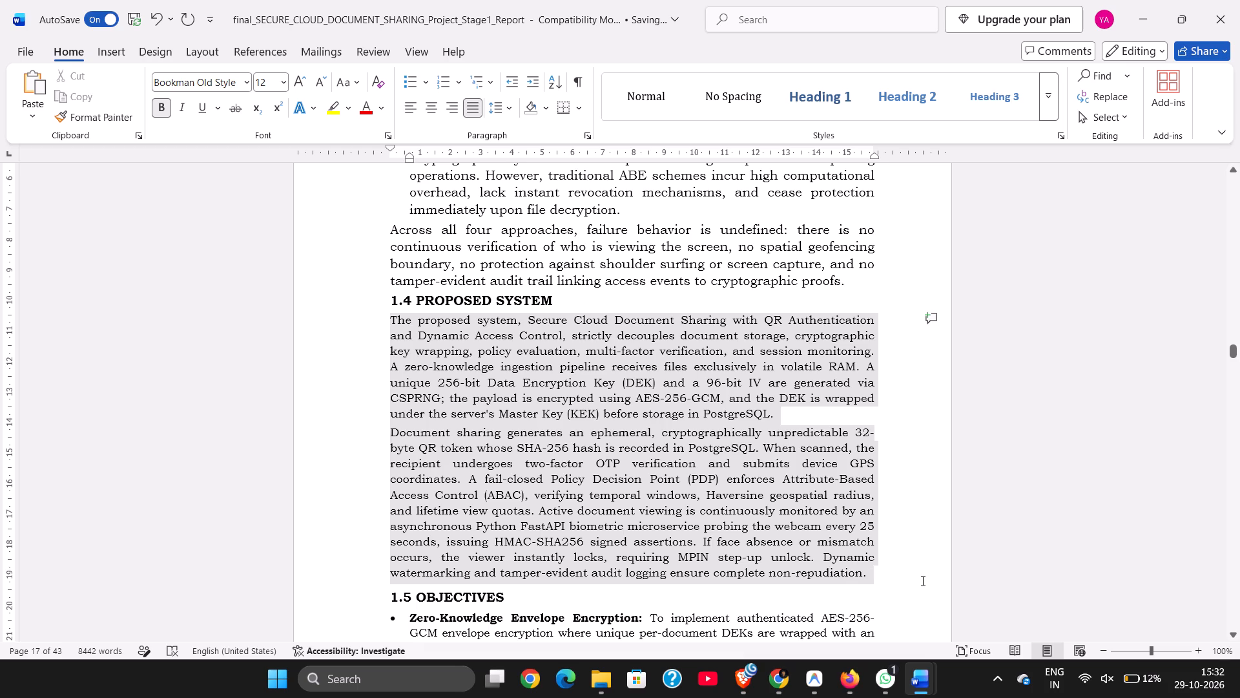
pyautogui.moveTo(922, 580); pyautogui.dragTo(914, 580)
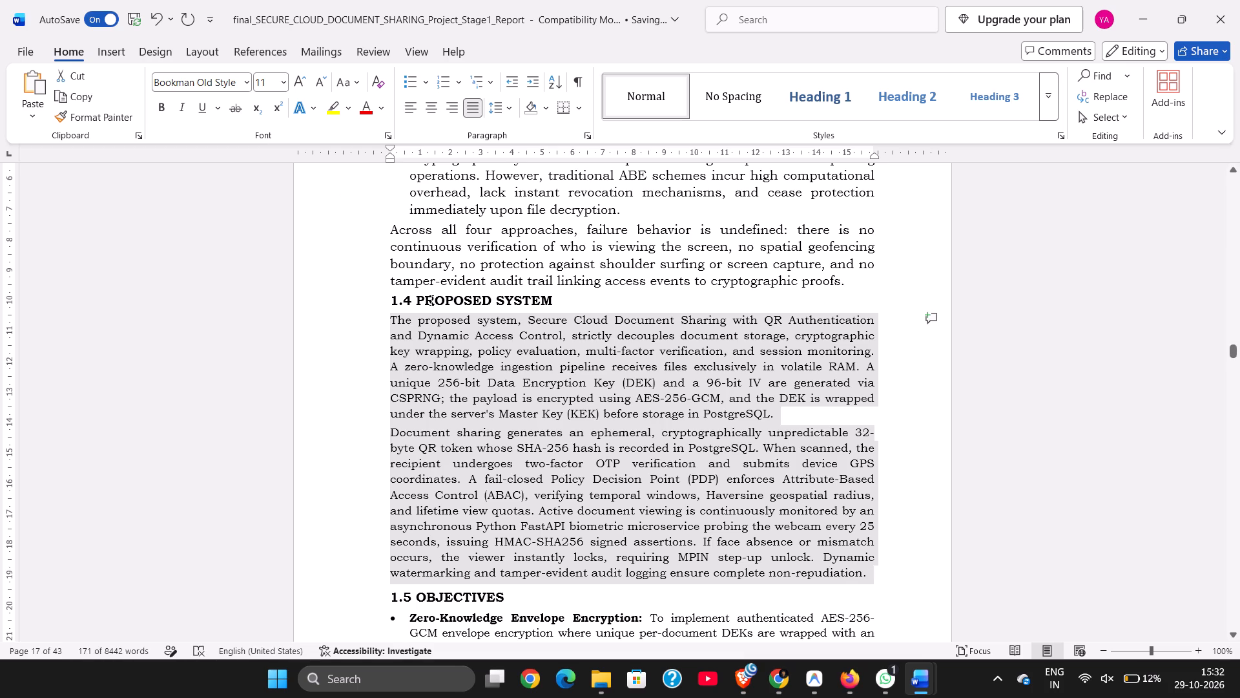
pyautogui.click(430, 304)
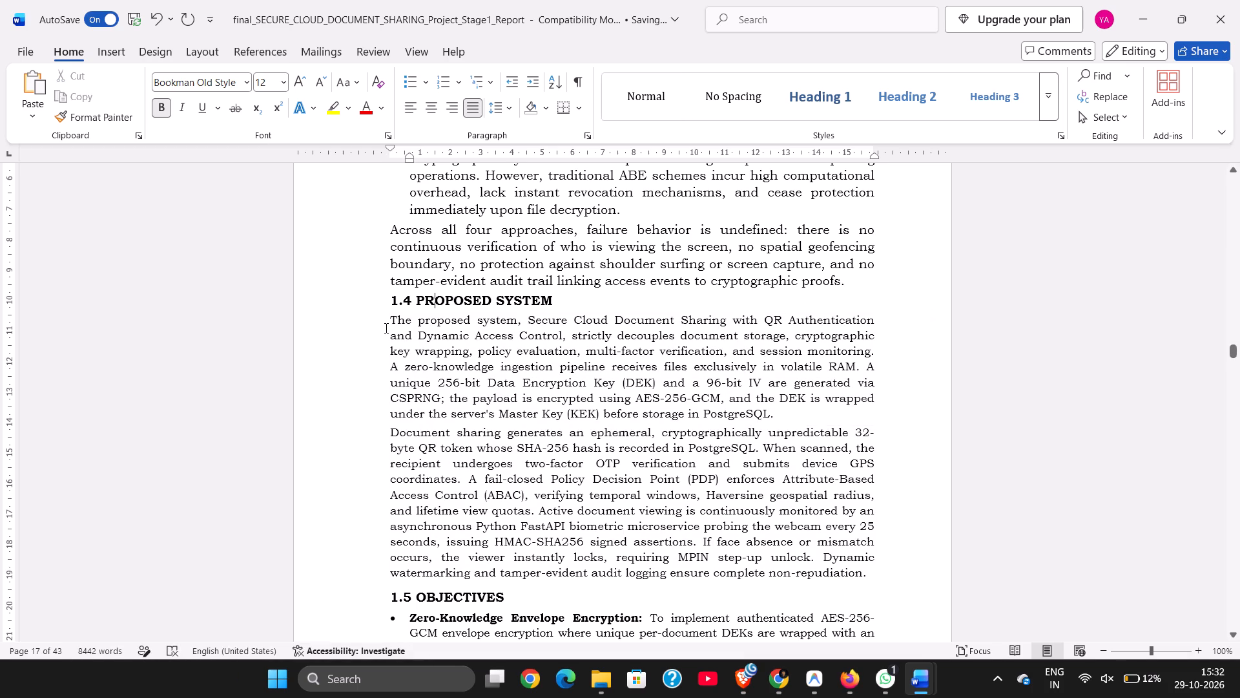
pyautogui.moveTo(387, 327); pyautogui.dragTo(820, 545)
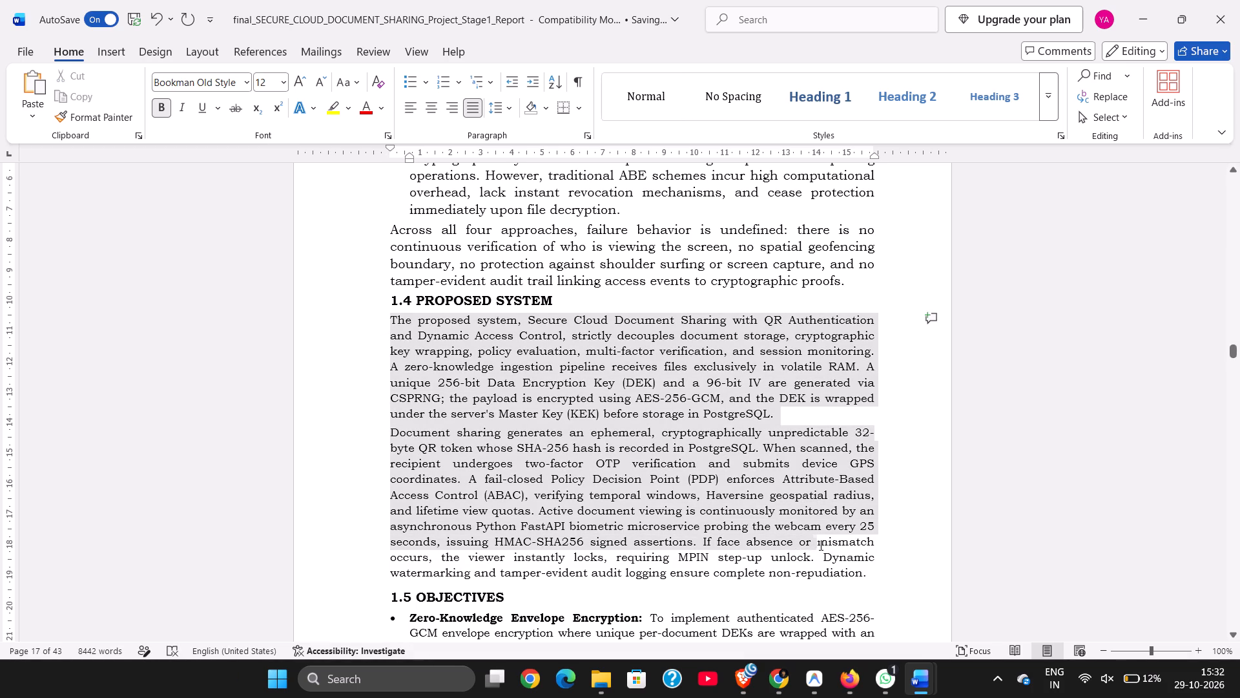
pyautogui.moveTo(820, 545); pyautogui.dragTo(876, 576)
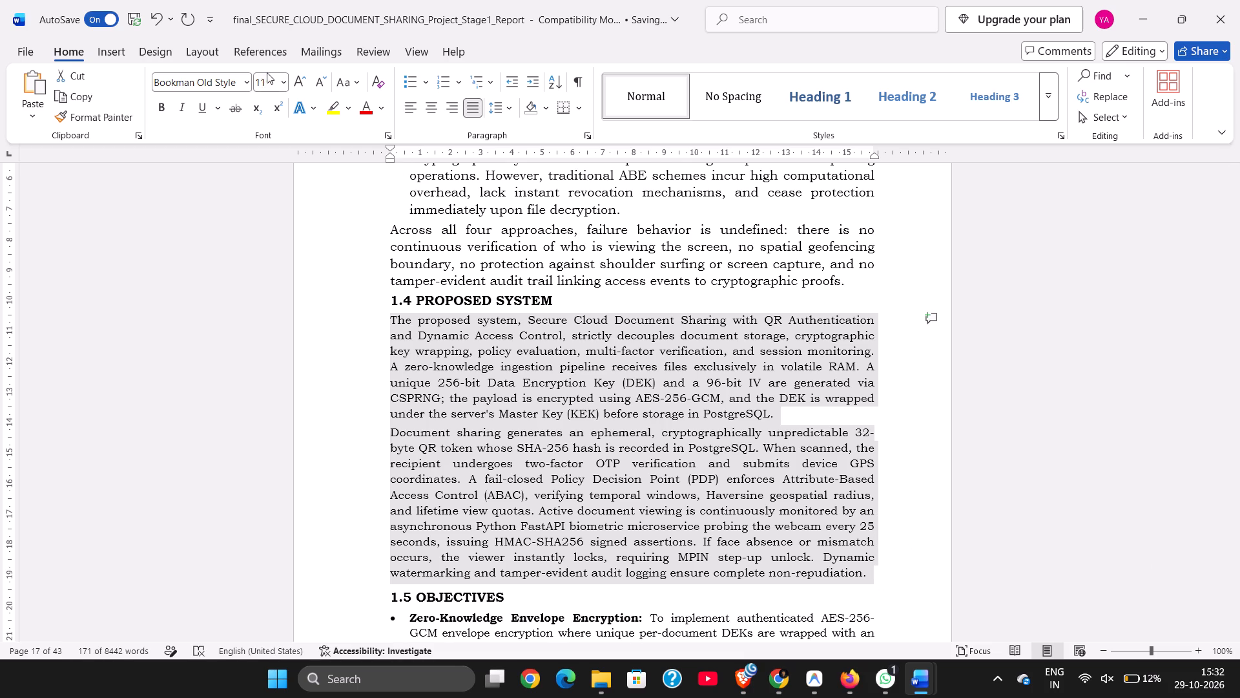
pyautogui.click(265, 77)
pyautogui.press('BackSpace')
pyautogui.write('12')
pyautogui.press('Return')
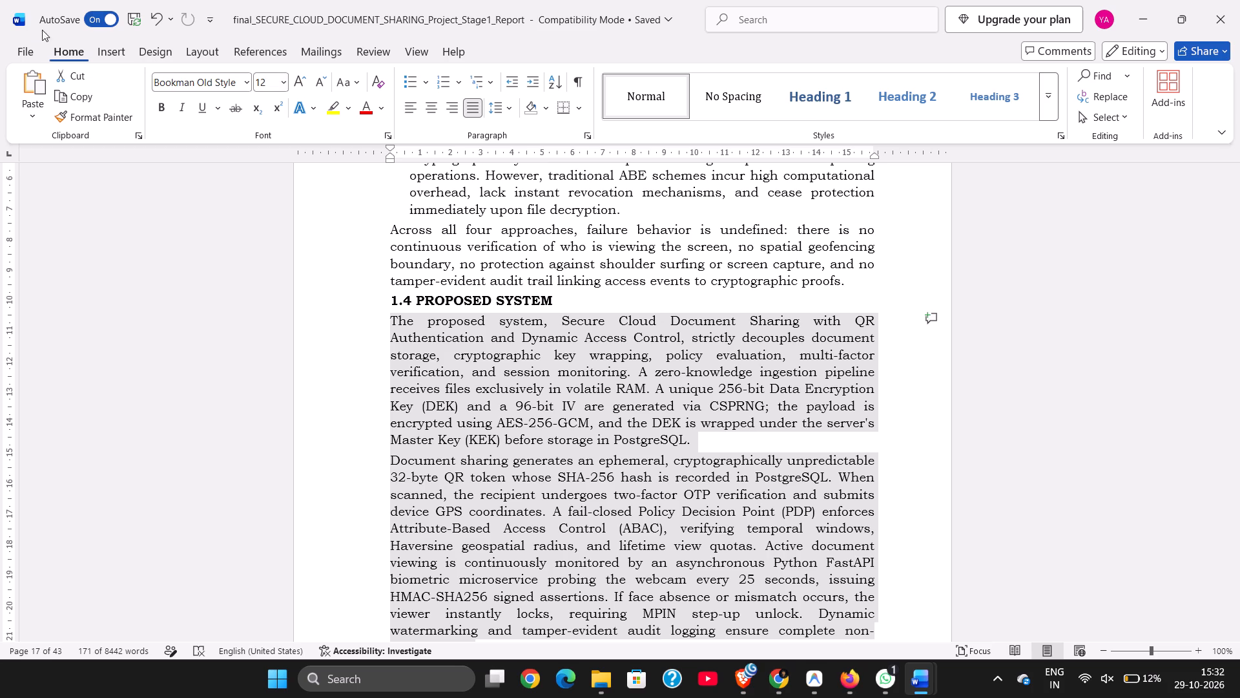
# Add a first-line indent to both body paragraphs under 1.4 Proposed System.
pyautogui.click(389, 321)
pyautogui.press('Tab')
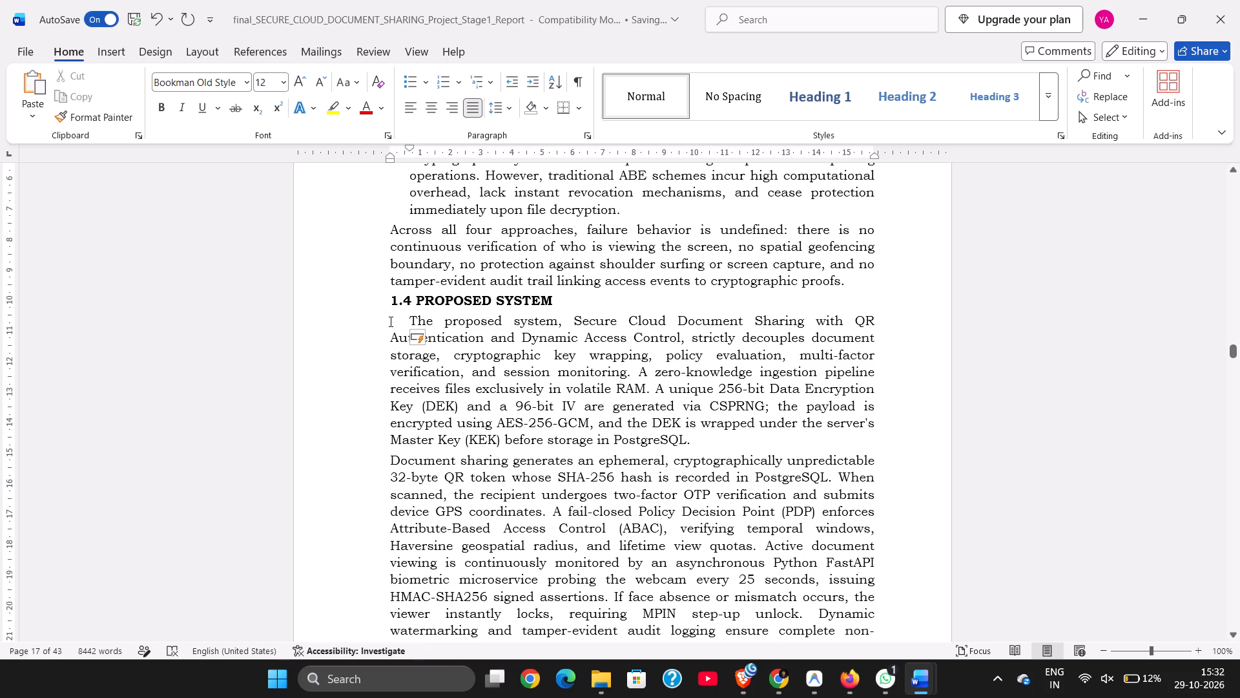
pyautogui.click(391, 465)
pyautogui.press('Tab')
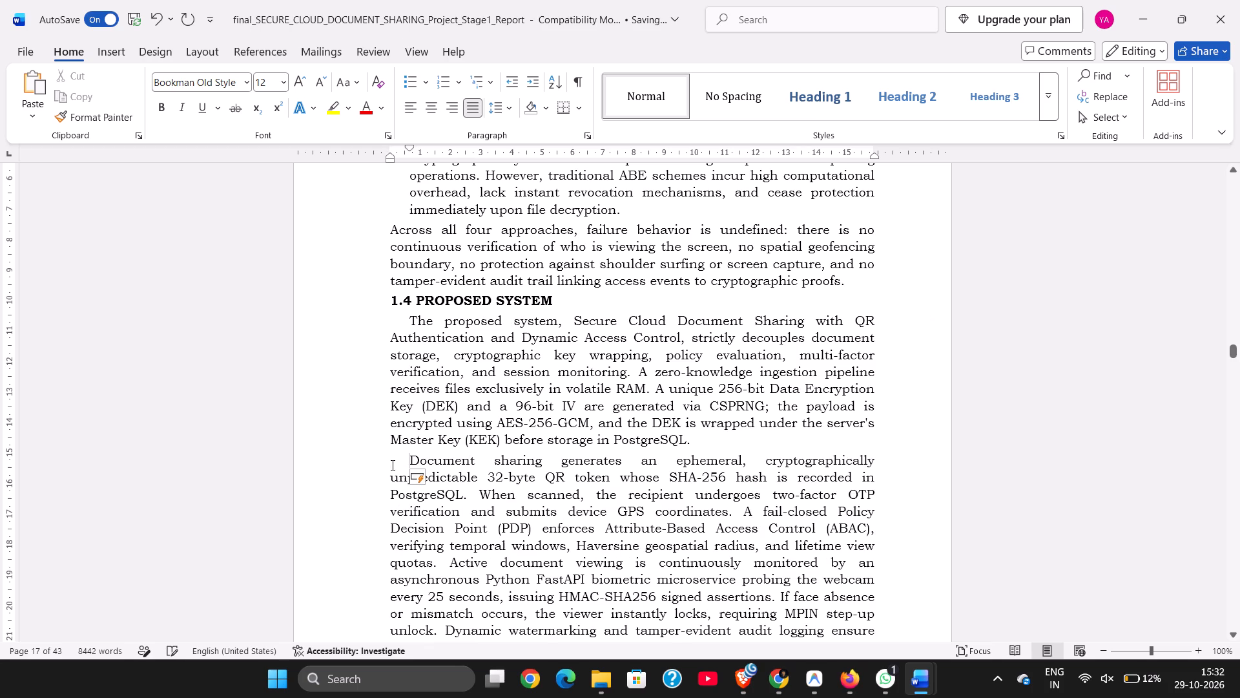
# Insert an empty line after the last 1.4 Proposed System paragraph, pushing the 1.5 Objectives heading onto the next page with its bullets.
pyautogui.scroll(-2, 391, 465)
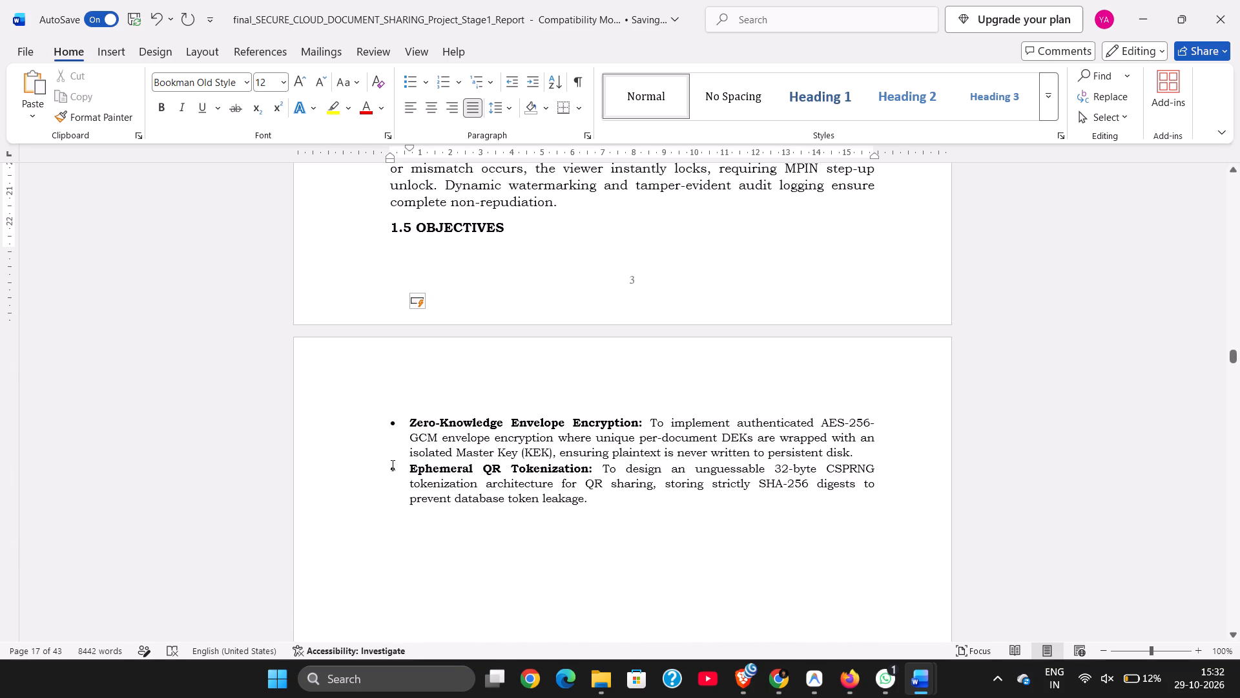
pyautogui.click(573, 204)
pyautogui.press('Return')
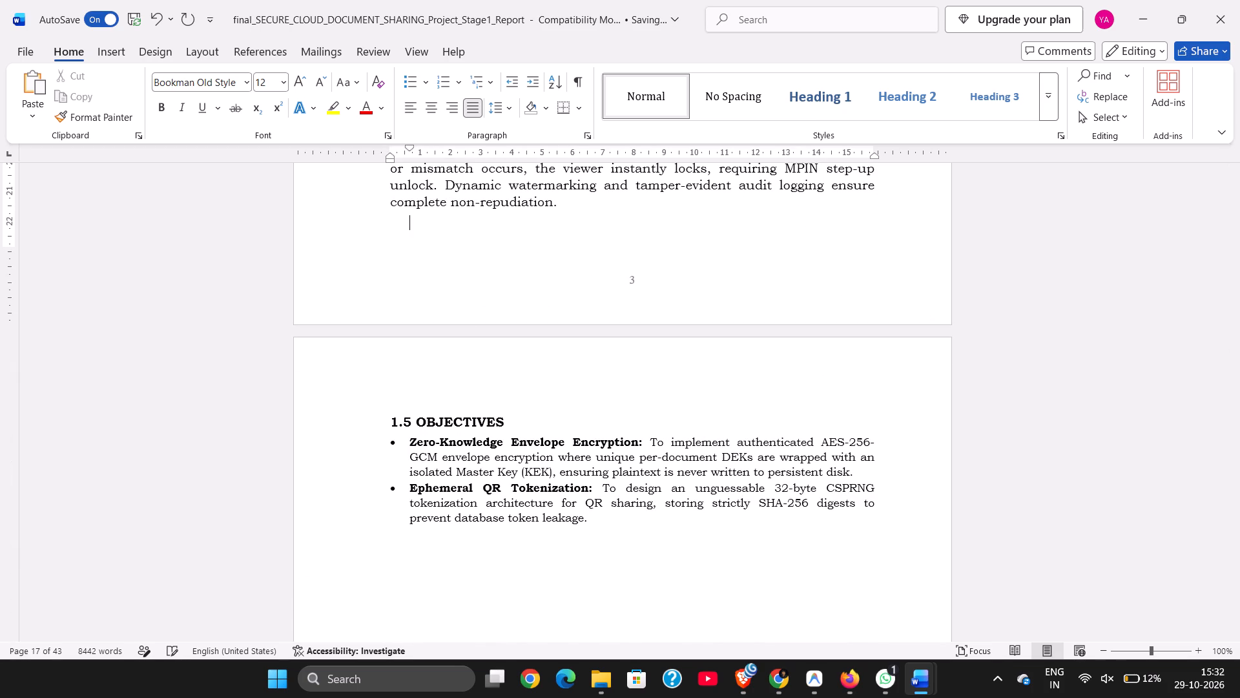
# Move the six objectives from Multi-Factor OTP Challenge through Tamper-Evident Forensic Audit Trail up directly below the Ephemeral QR Tokenization bullet.
pyautogui.scroll(-4, 517, 412)
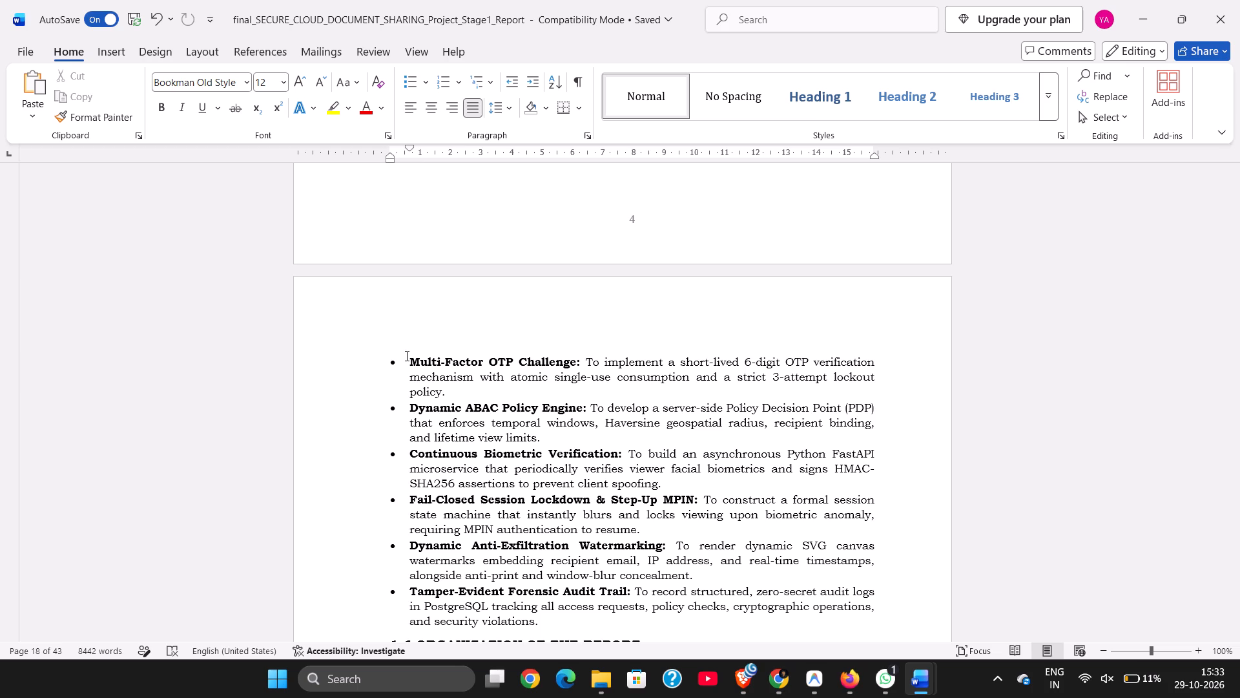
pyautogui.moveTo(406, 355); pyautogui.dragTo(601, 622)
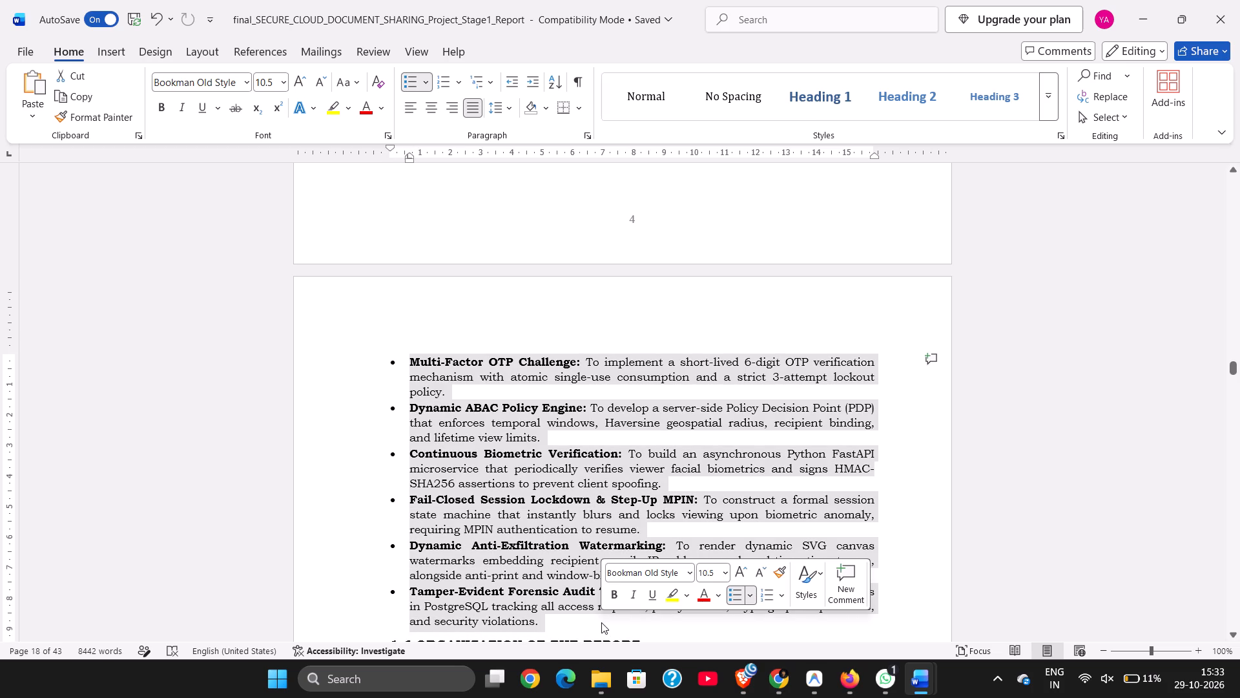
pyautogui.hotkey('ctrl', 'x')
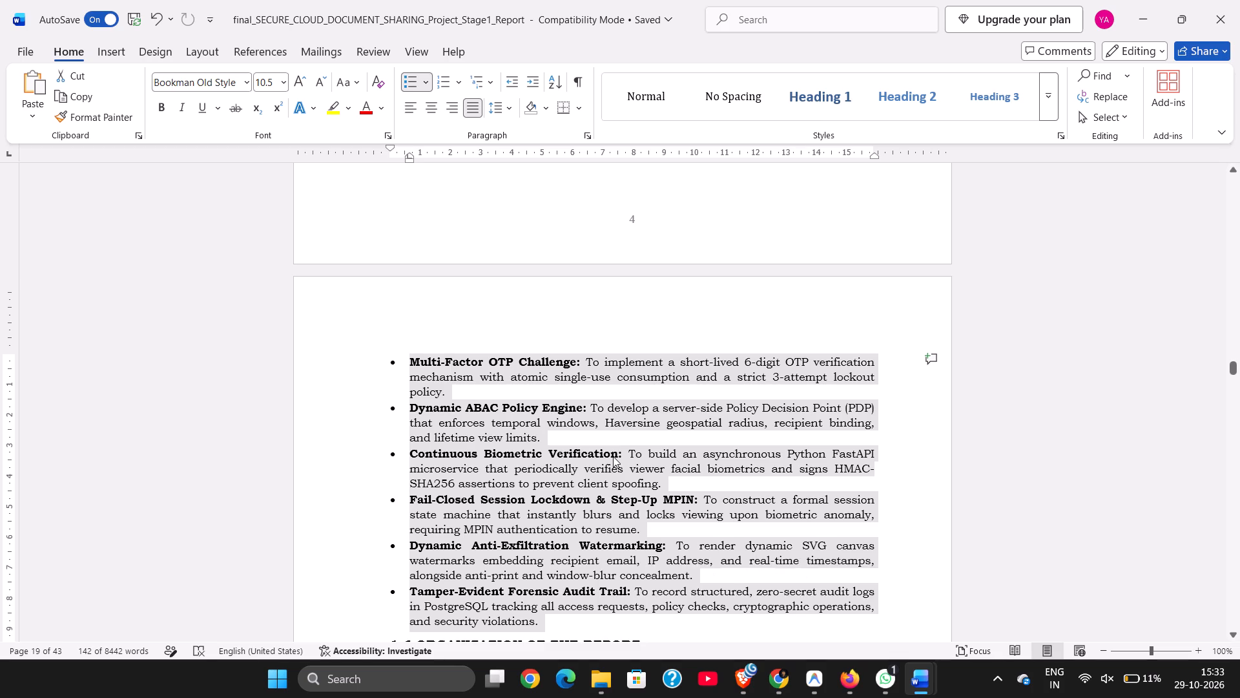
pyautogui.scroll(4, 613, 456)
pyautogui.scroll(2, 595, 349)
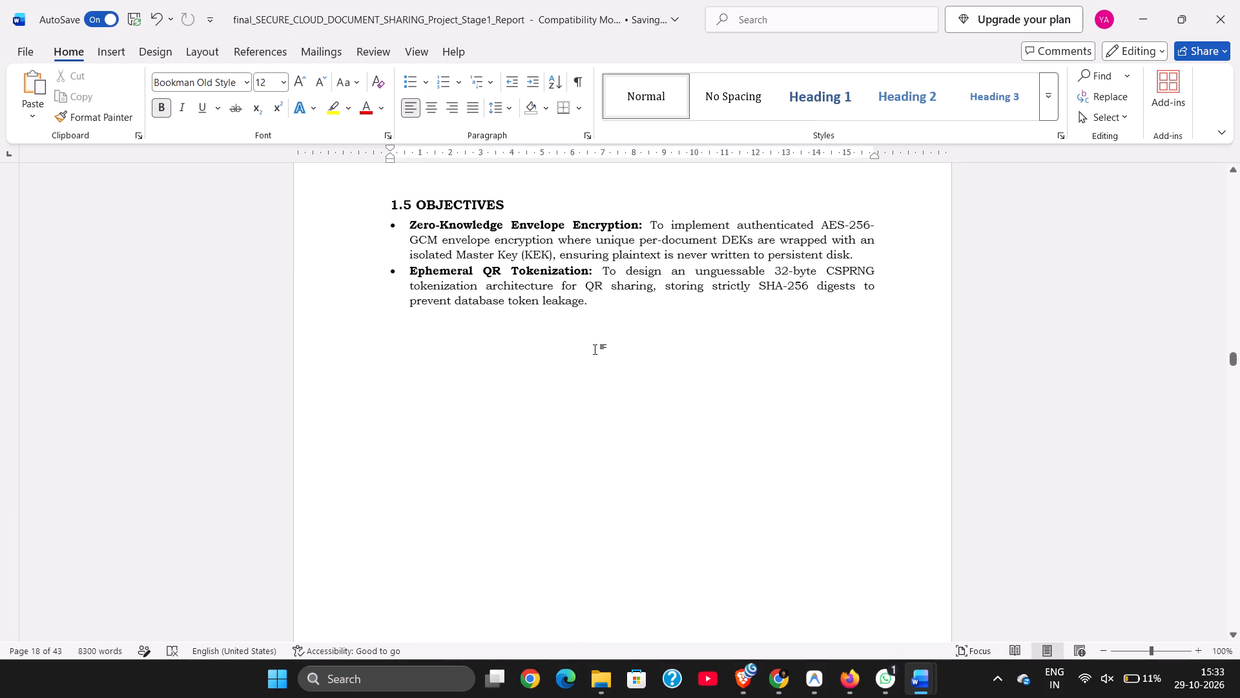
pyautogui.click(626, 304)
pyautogui.press('Return')
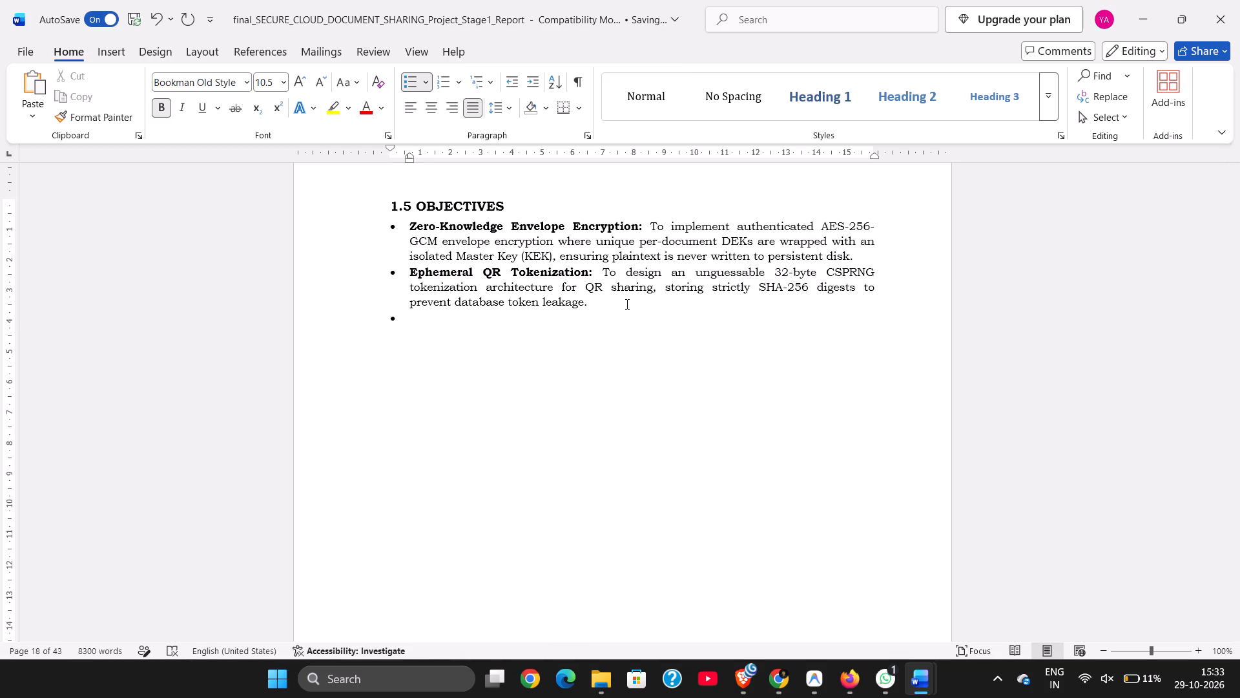
pyautogui.press('BackSpace')
pyautogui.hotkey('ctrl', 'v')
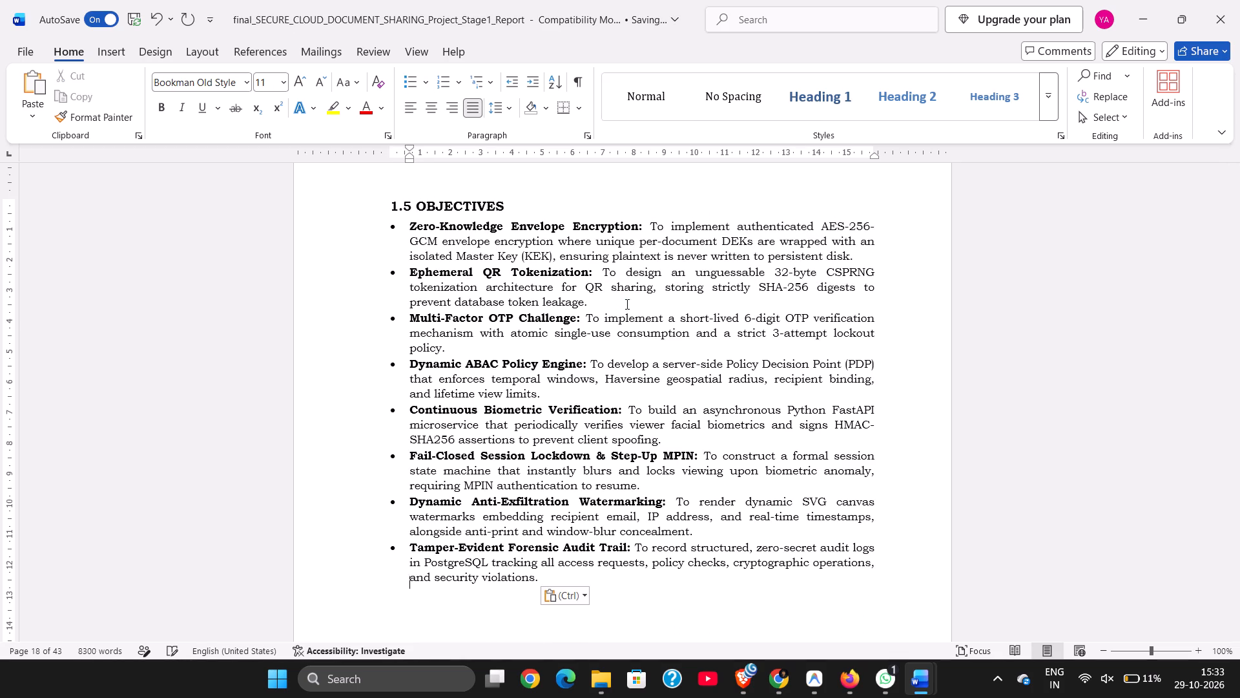
# Set the font size of the 1.5 Objectives heading and all its bullets to 12.
pyautogui.scroll(1, 468, 231)
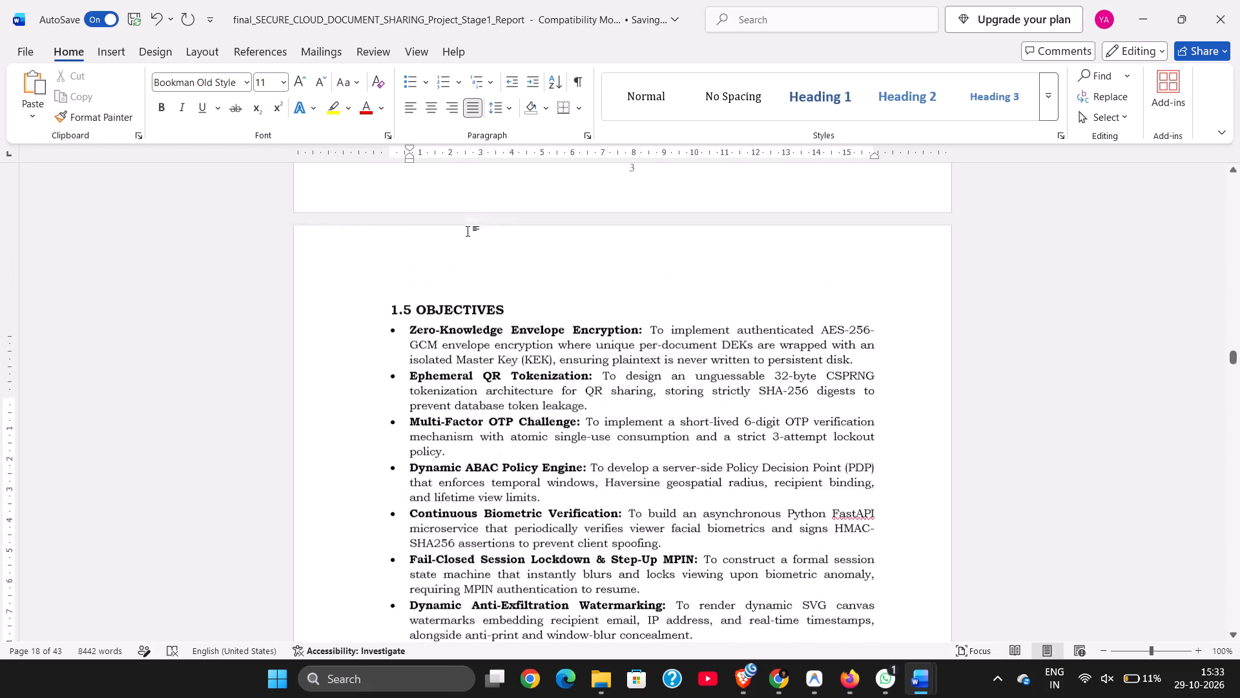
pyautogui.scroll(1, 468, 231)
pyautogui.moveTo(384, 430); pyautogui.dragTo(459, 535)
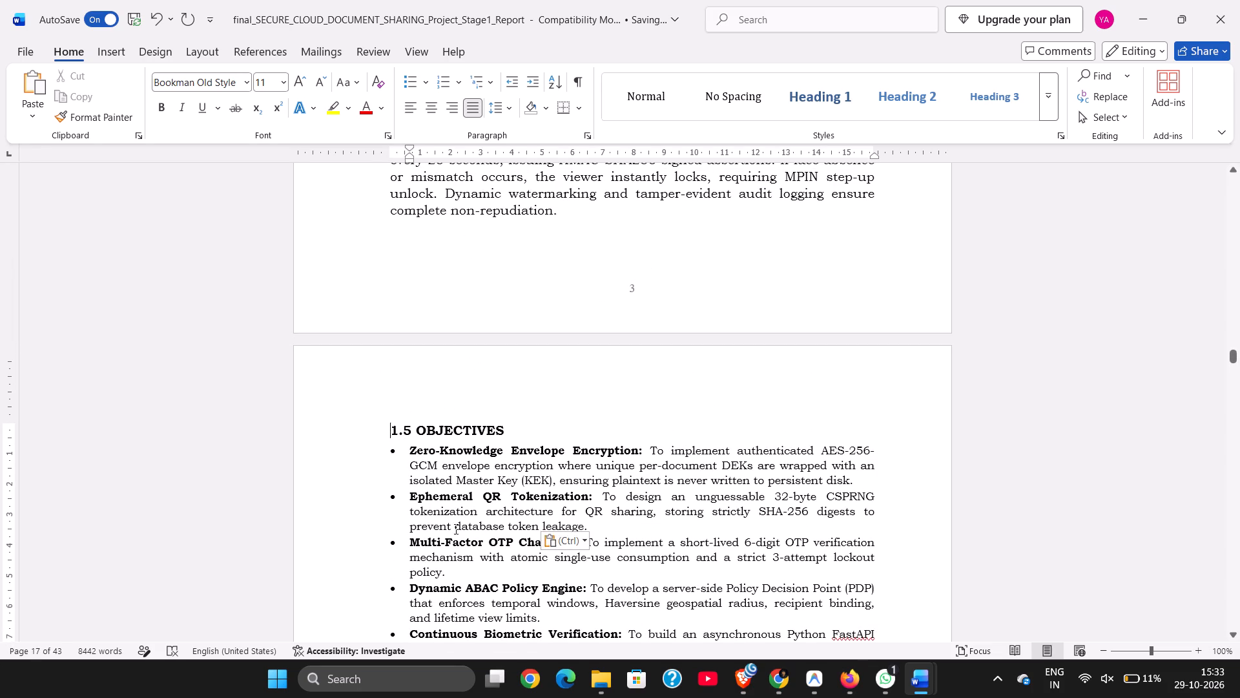
pyautogui.moveTo(459, 535); pyautogui.dragTo(602, 557)
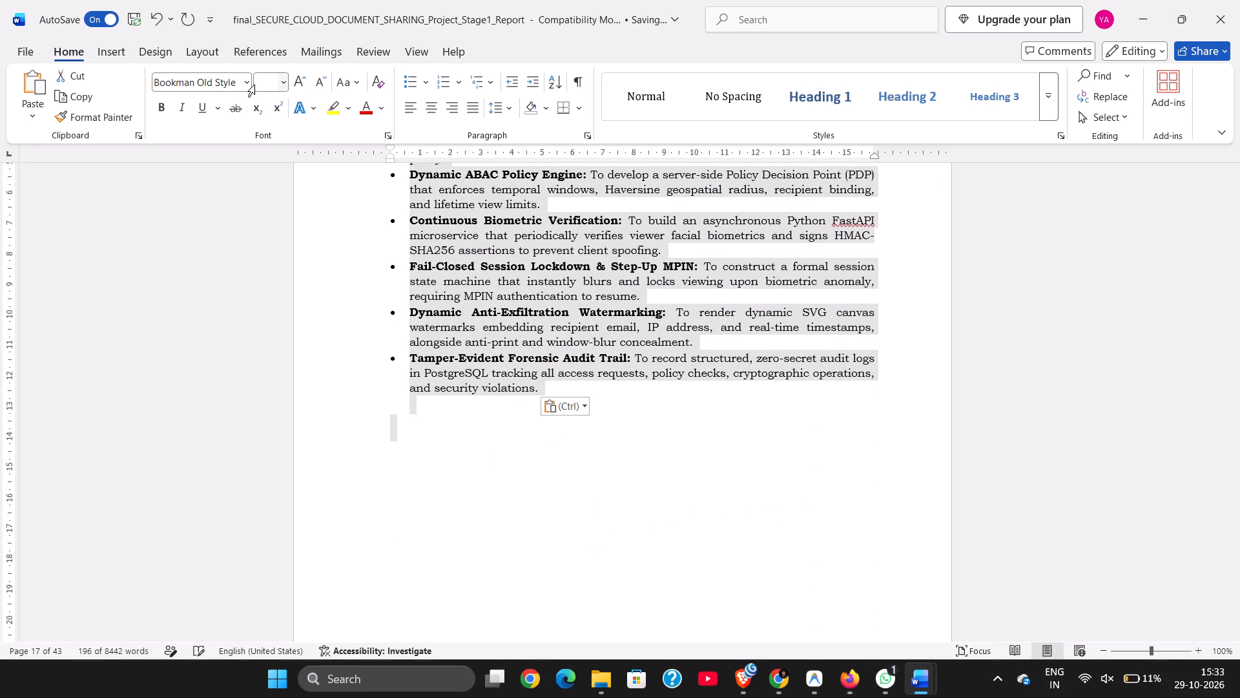
pyautogui.click(266, 81)
pyautogui.write('12')
pyautogui.press('Return')
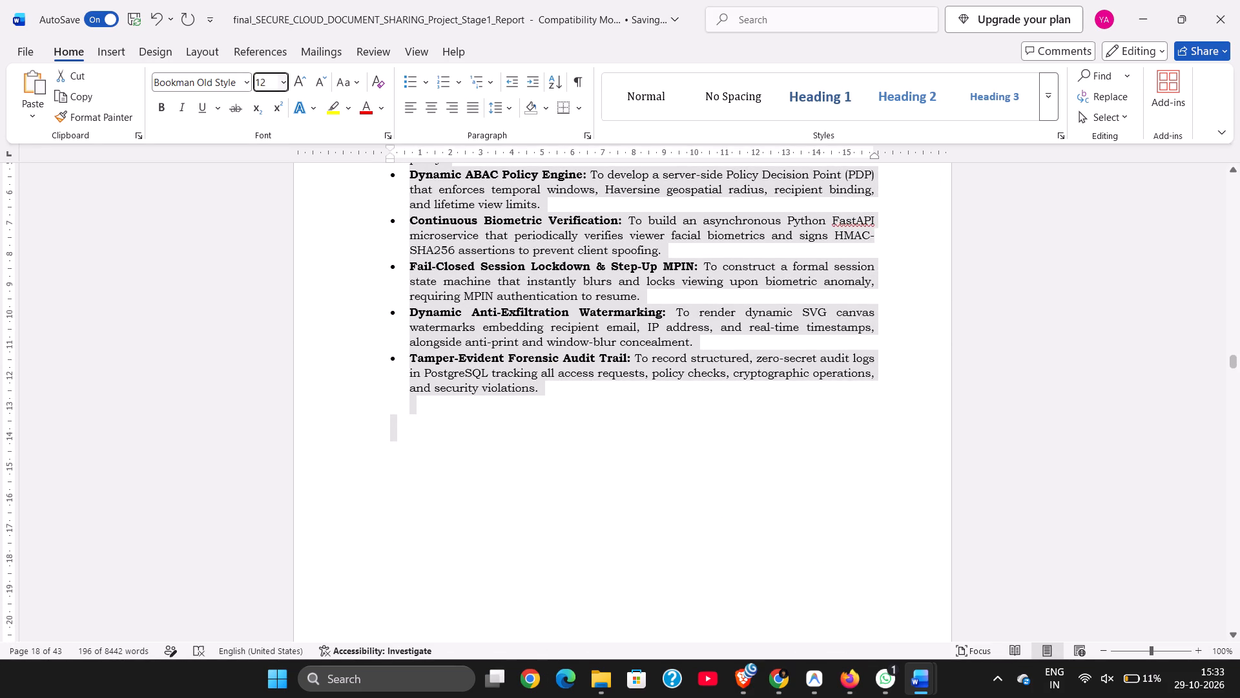
pyautogui.scroll(-1, 508, 542)
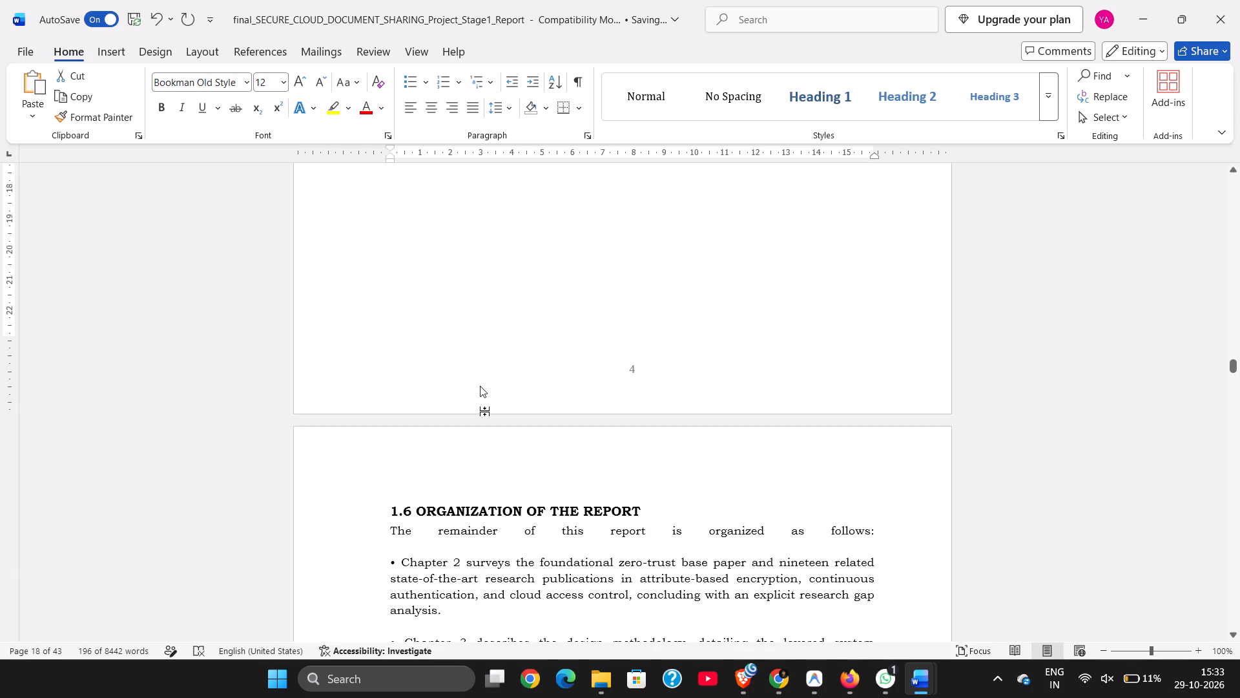
pyautogui.click(478, 372)
pyautogui.click(482, 328)
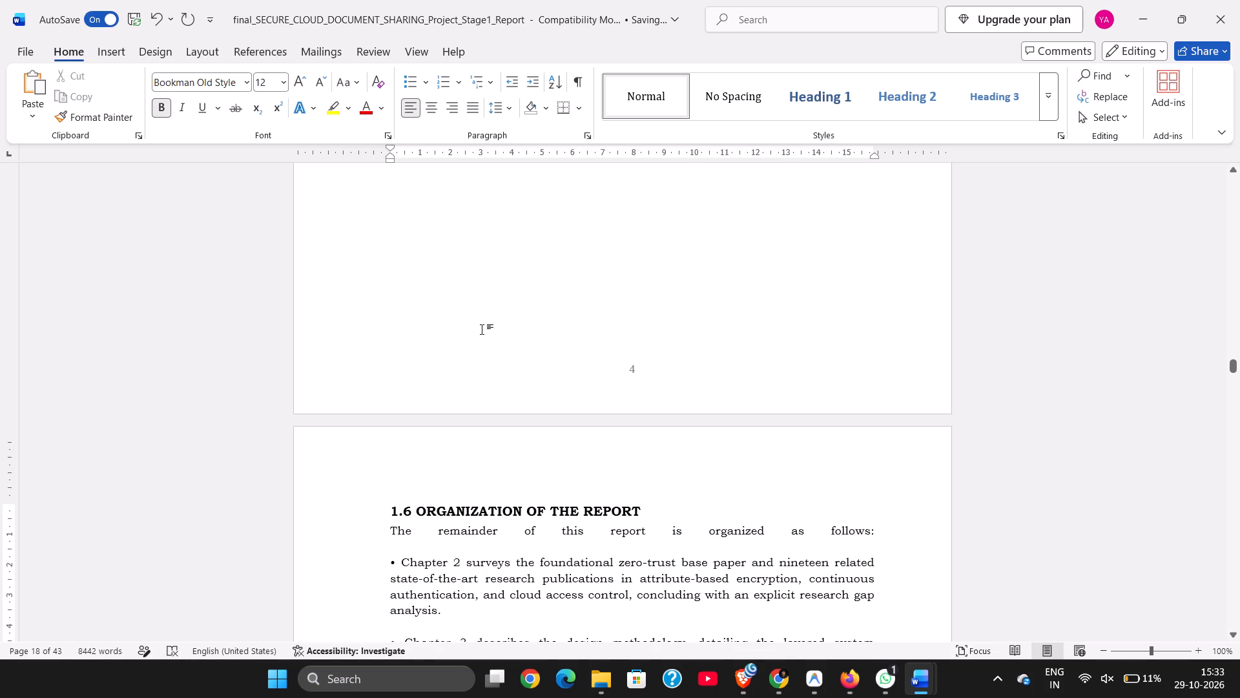
# Select the whole 1.6 Organization of the Report section and look over its layout against the preceding page.
pyautogui.scroll(5, 482, 328)
pyautogui.scroll(-4, 482, 328)
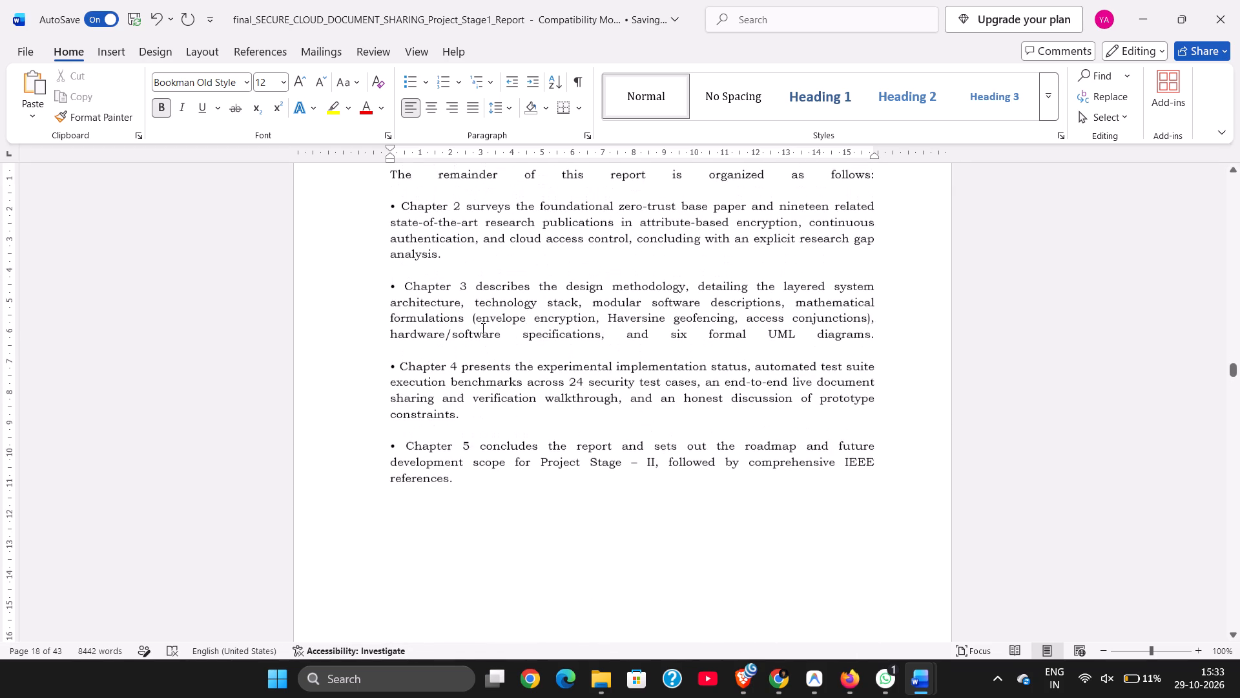
pyautogui.scroll(1, 482, 328)
pyautogui.moveTo(380, 330); pyautogui.dragTo(459, 524)
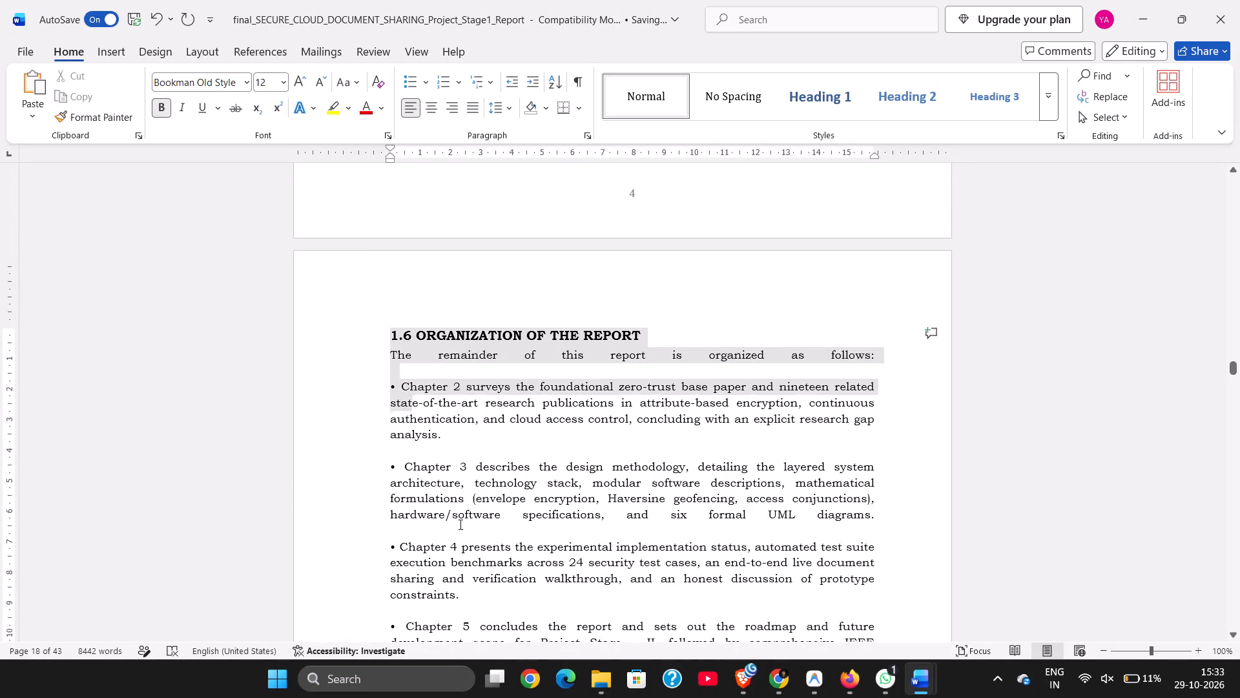
pyautogui.moveTo(459, 524); pyautogui.dragTo(511, 467)
pyautogui.scroll(1, 511, 467)
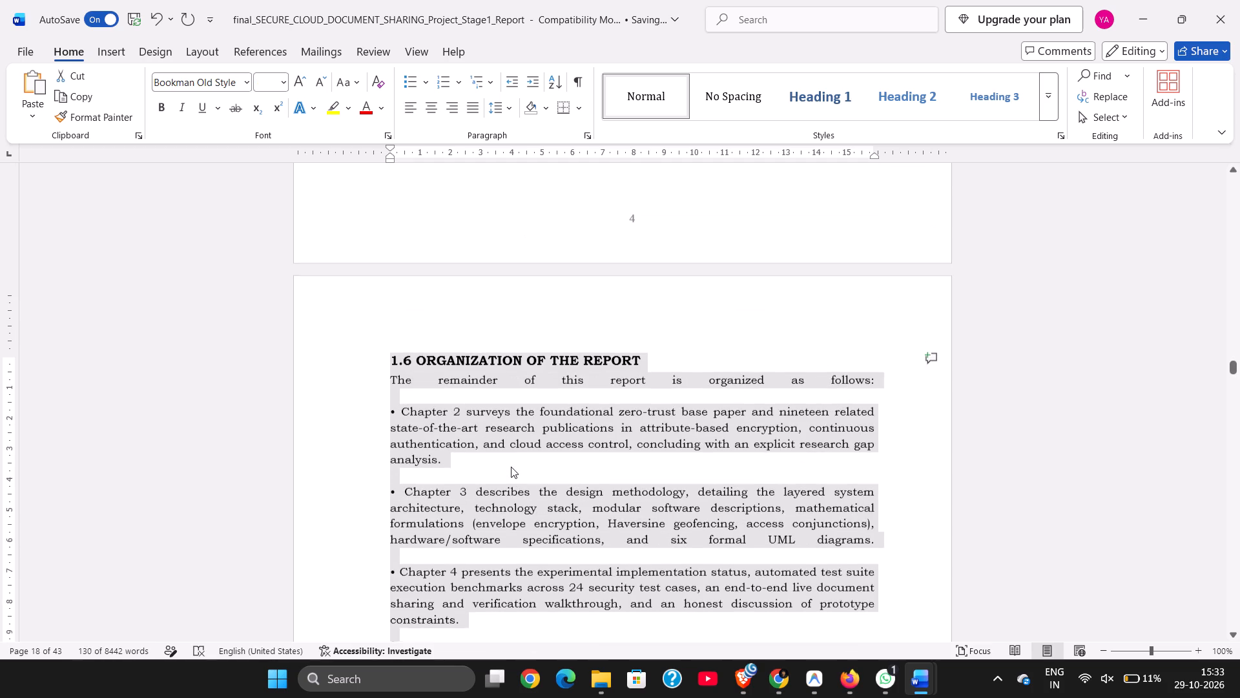
pyautogui.scroll(4, 511, 467)
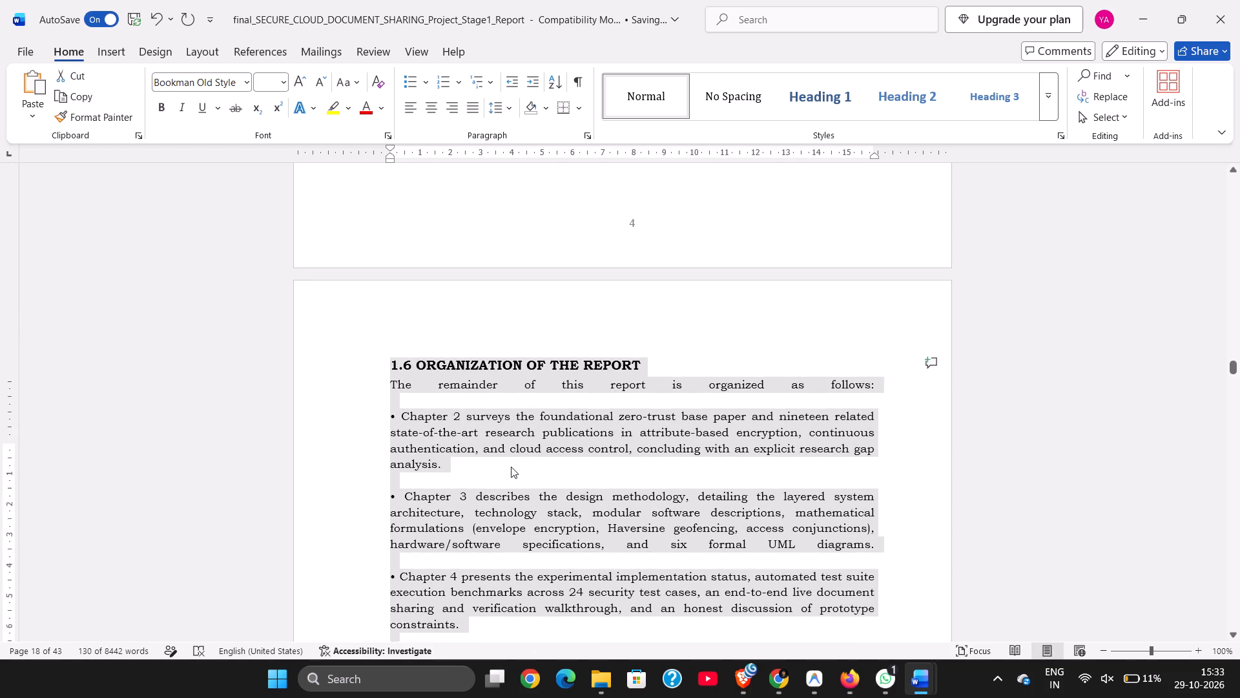
pyautogui.scroll(1, 511, 467)
pyautogui.scroll(-1, 511, 467)
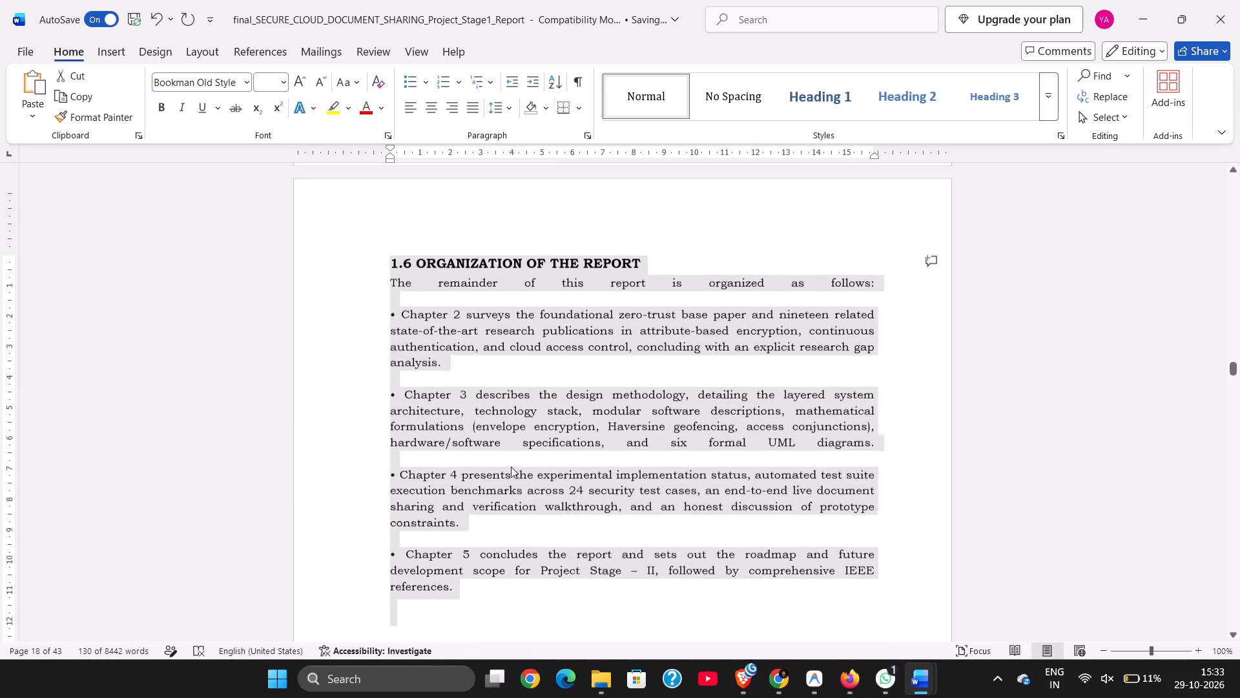
pyautogui.scroll(-1, 511, 467)
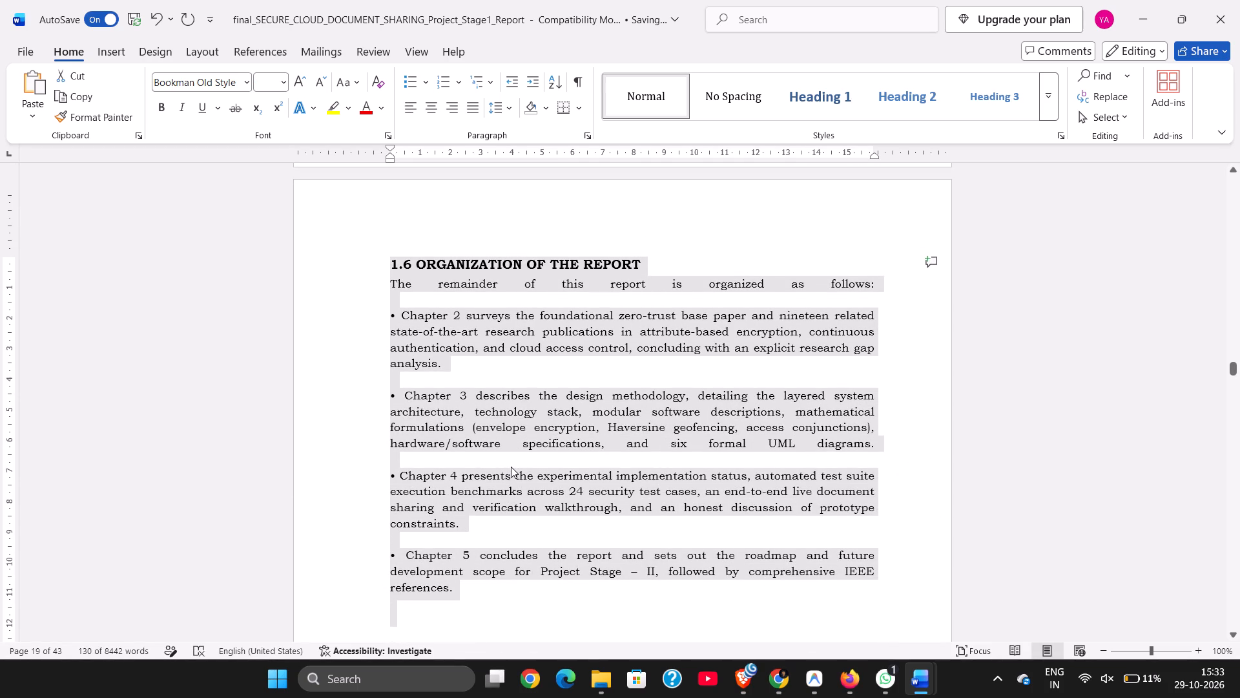
# Switch to the STOCKPRO AI report and examine the layout of its Chapter 1 sections and Chapter 2 literature survey table as a reference.
pyautogui.hotkey('alt', 'Tab')
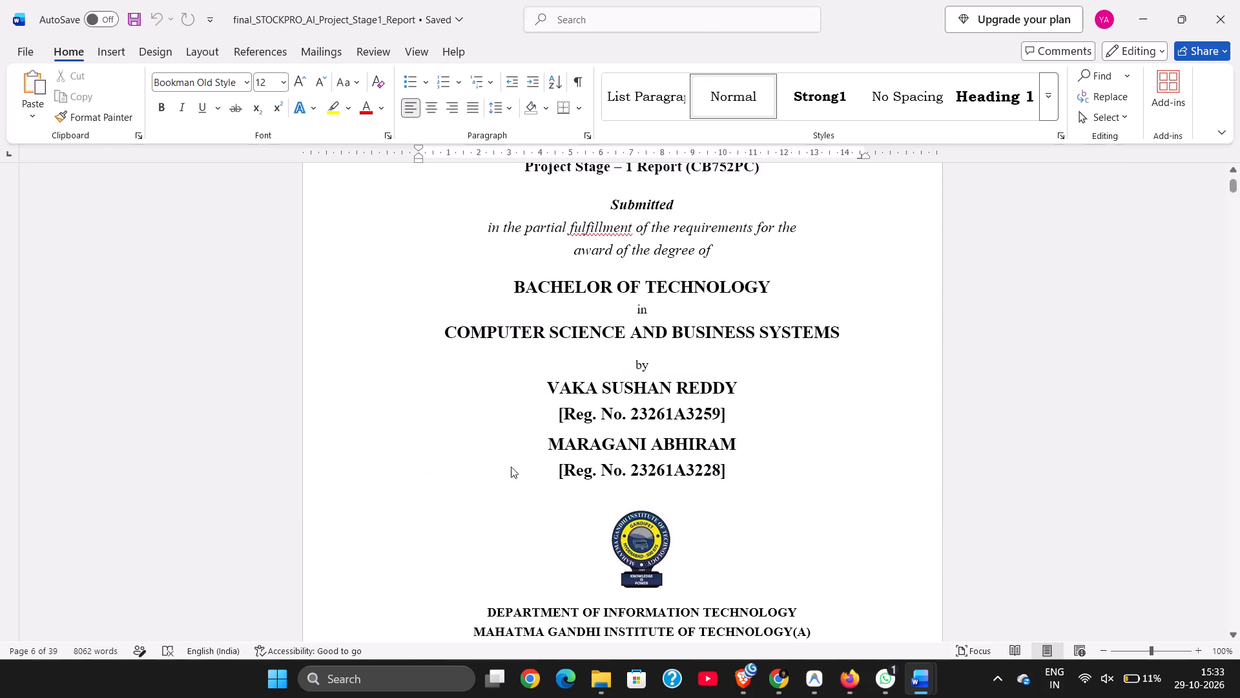
pyautogui.scroll(-12, 511, 467)
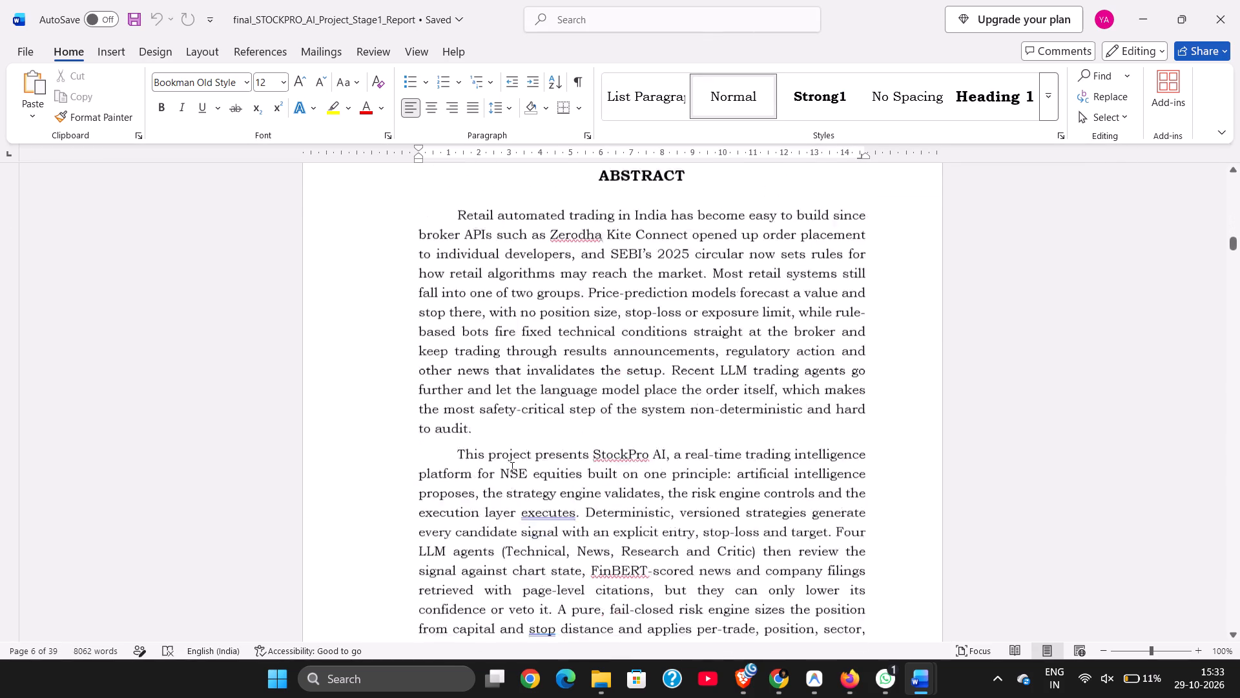
pyautogui.scroll(-16, 511, 467)
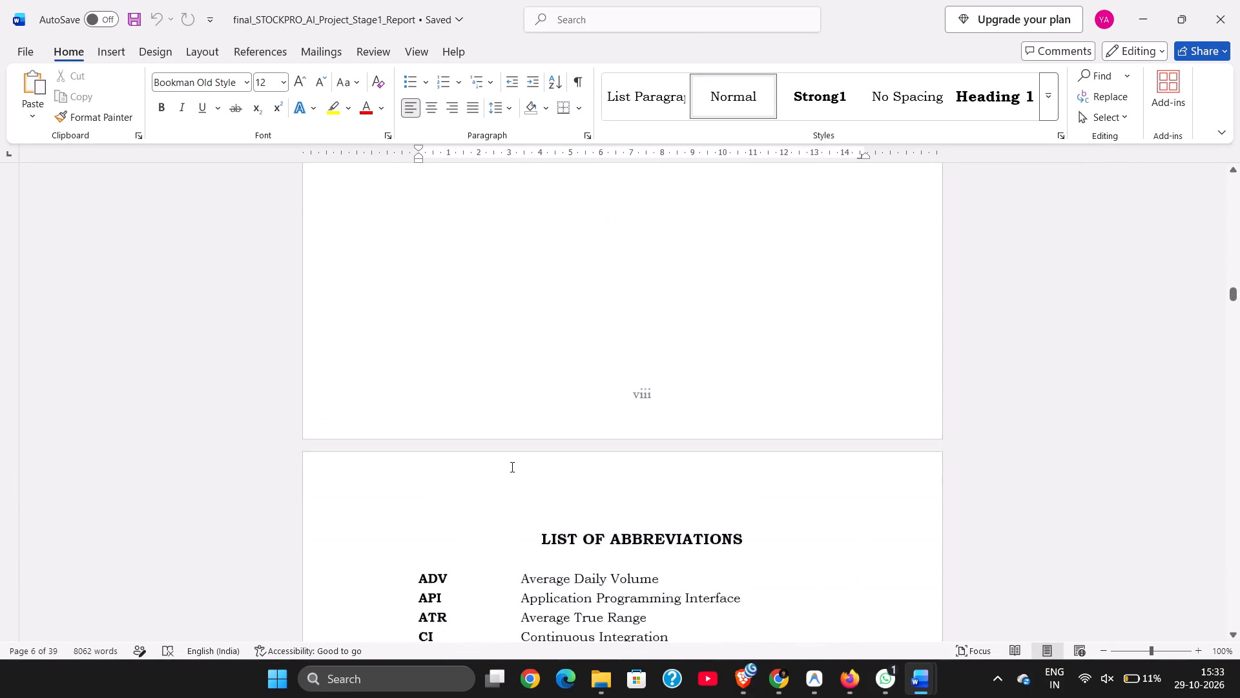
pyautogui.scroll(-15, 511, 467)
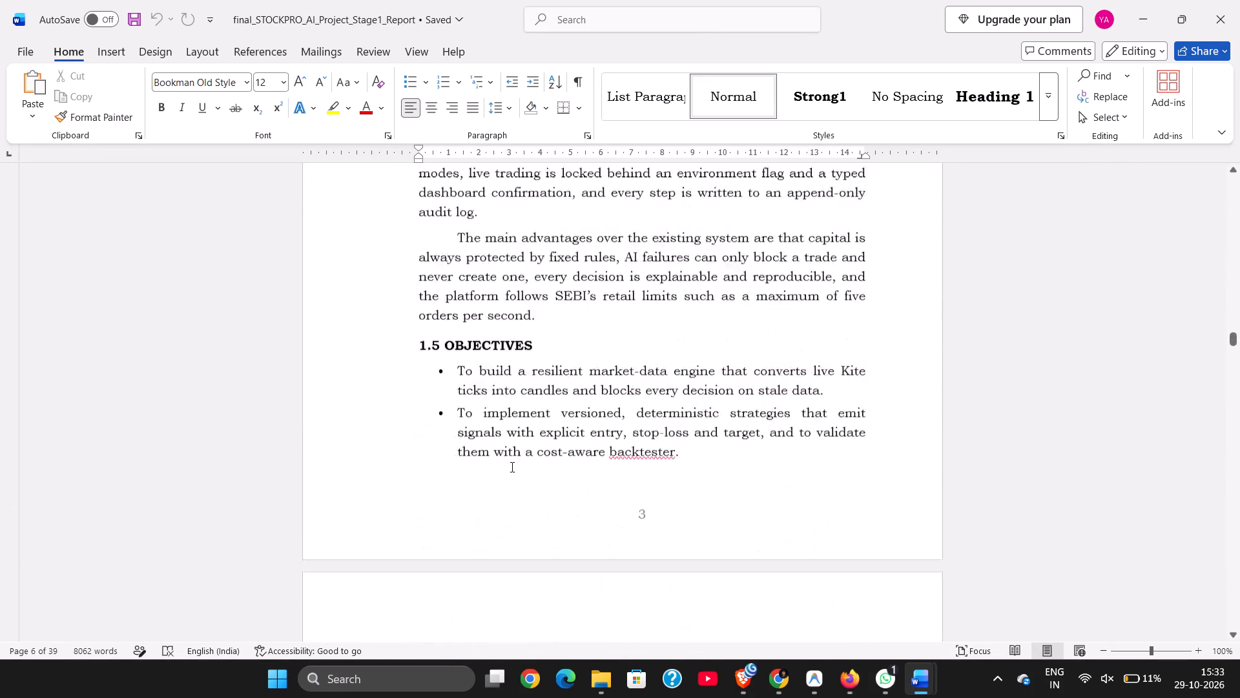
pyautogui.scroll(-6, 511, 467)
pyautogui.scroll(9, 511, 467)
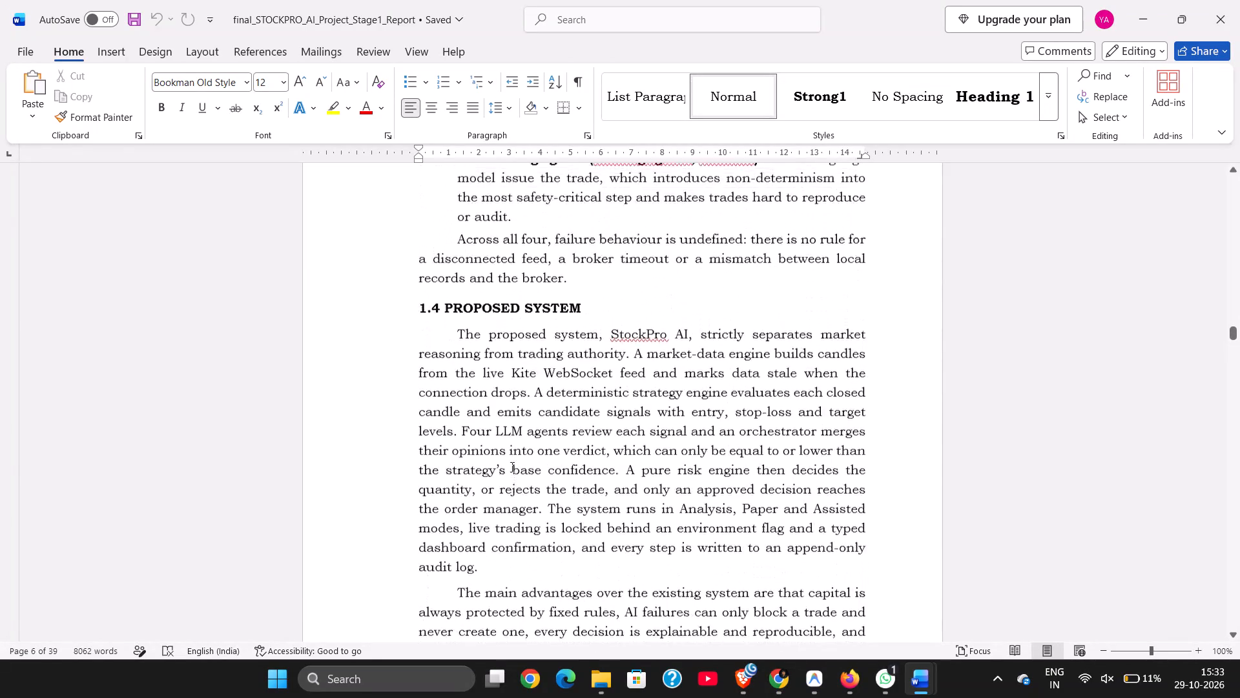
pyautogui.scroll(8, 511, 467)
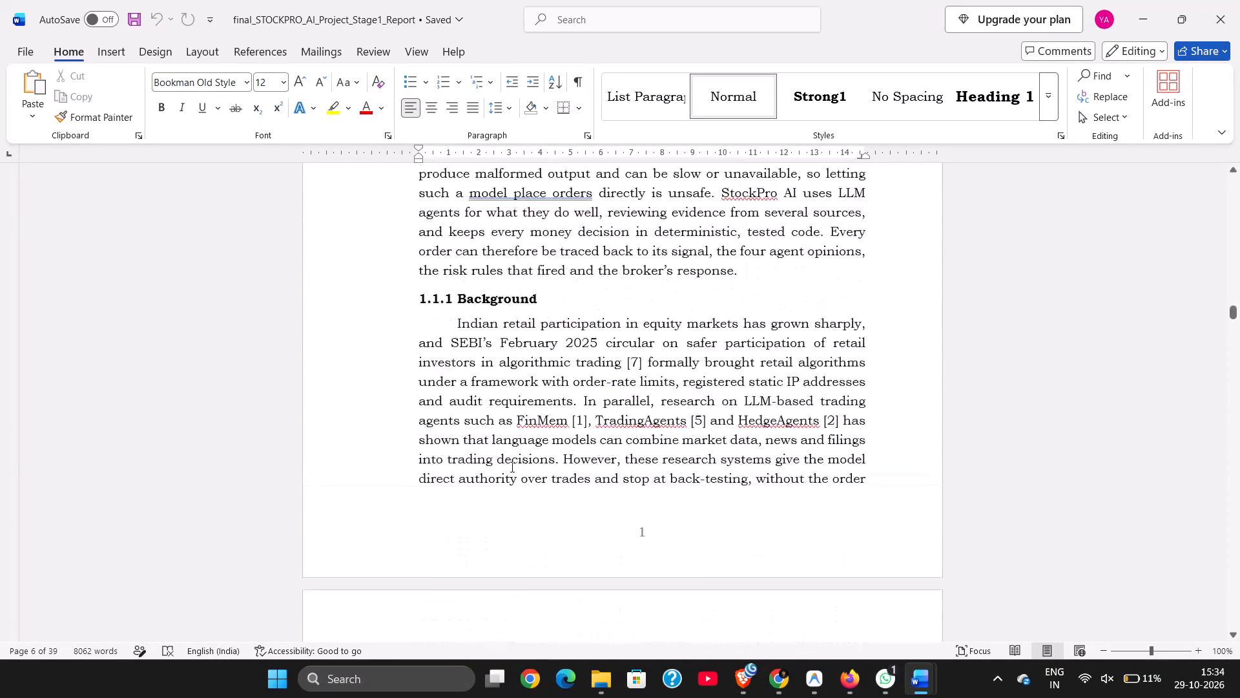
pyautogui.scroll(3, 511, 467)
pyautogui.scroll(-5, 511, 467)
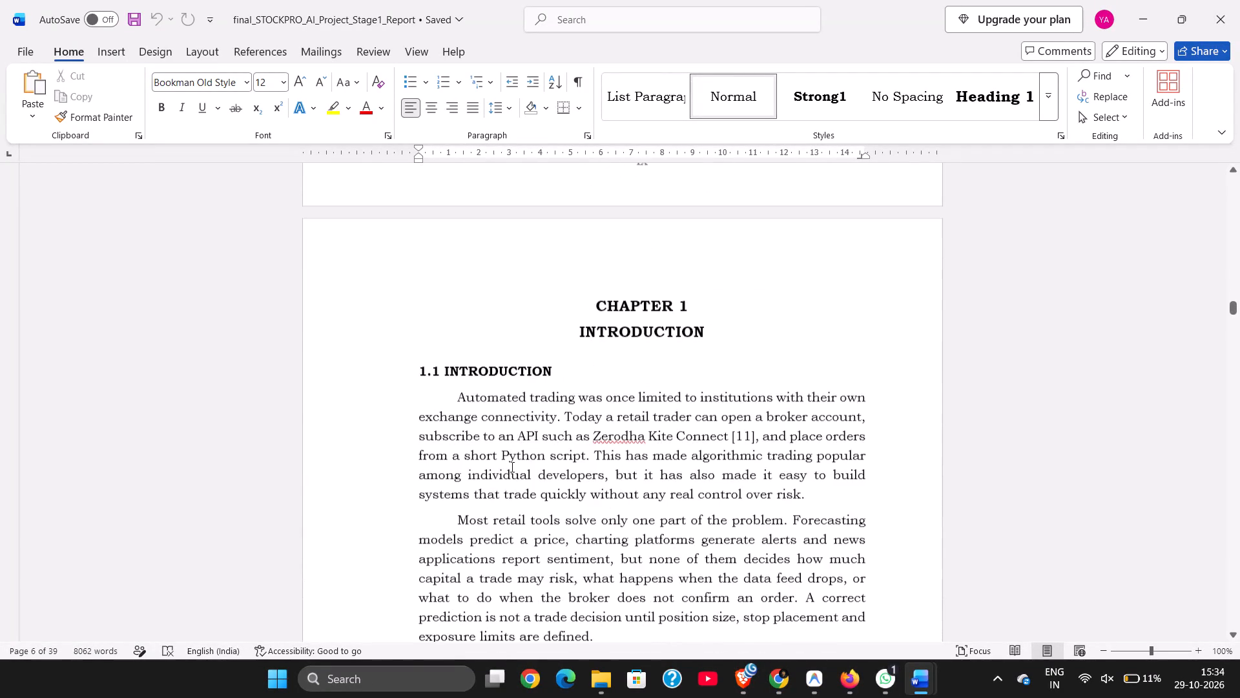
pyautogui.scroll(-7, 511, 467)
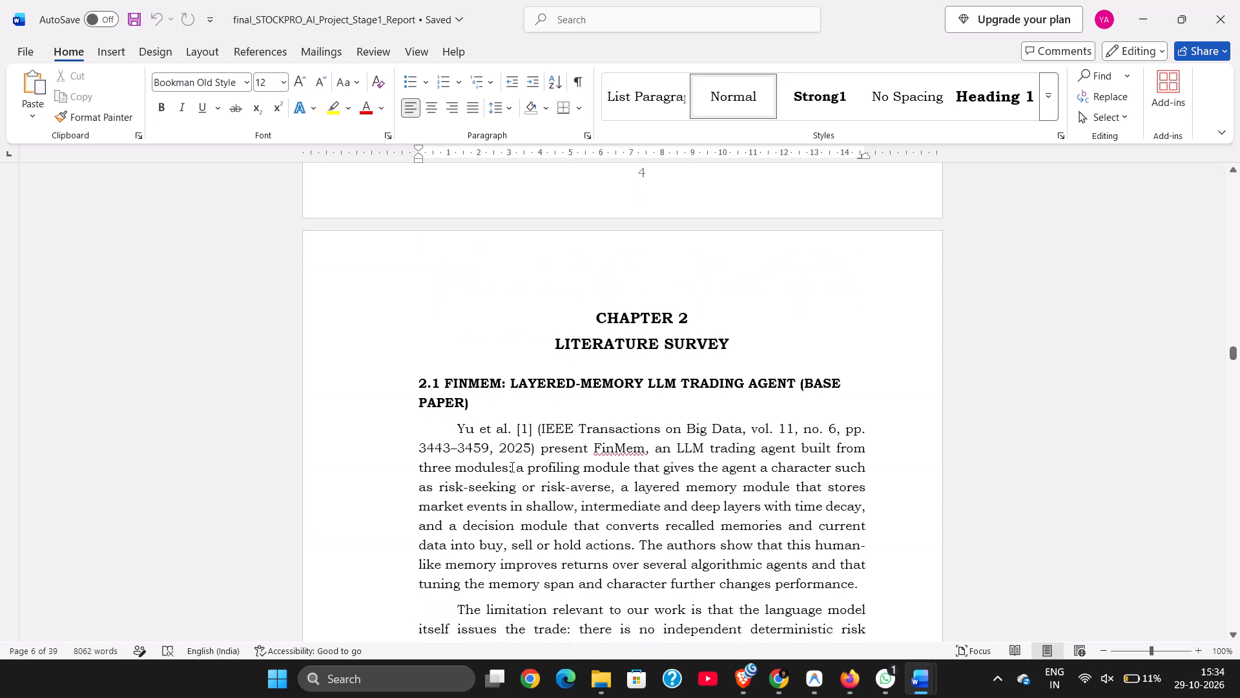
pyautogui.scroll(-9, 511, 467)
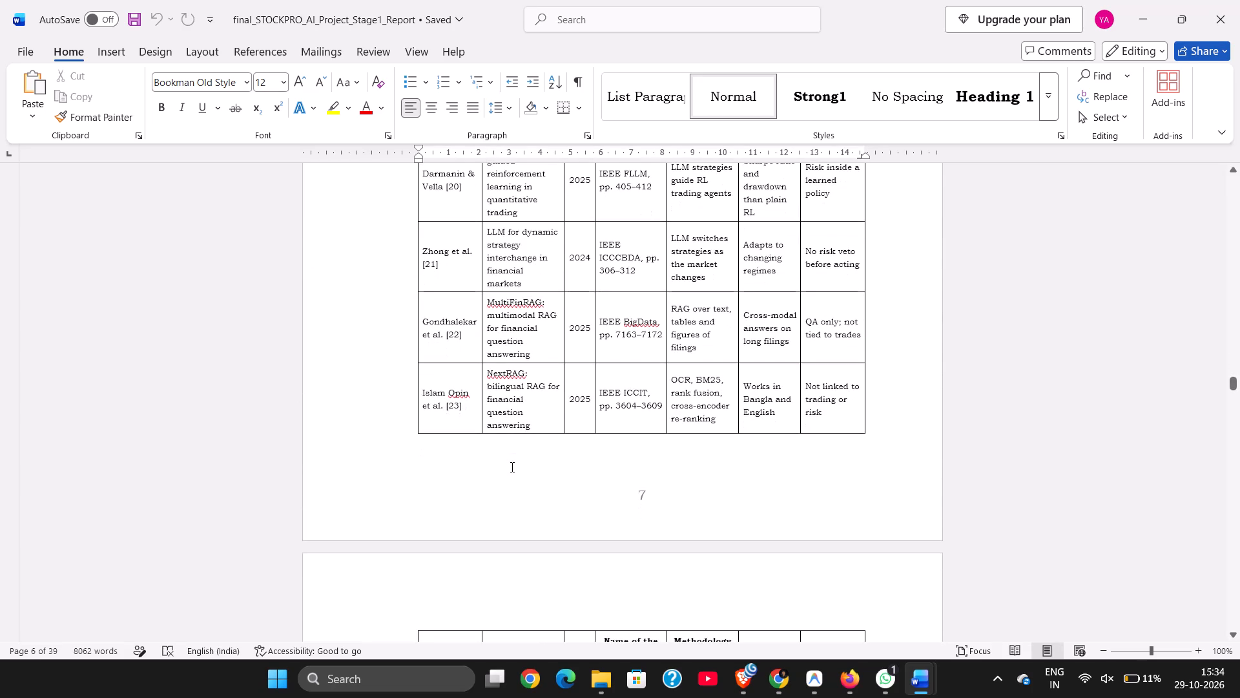
# Back in the Secure Cloud report, stretch the continued Table 2.1 part with references [9] to [16] downward to fill its page's blank space.
pyautogui.hotkey('alt', 'Tab')
pyautogui.scroll(-2, 511, 467)
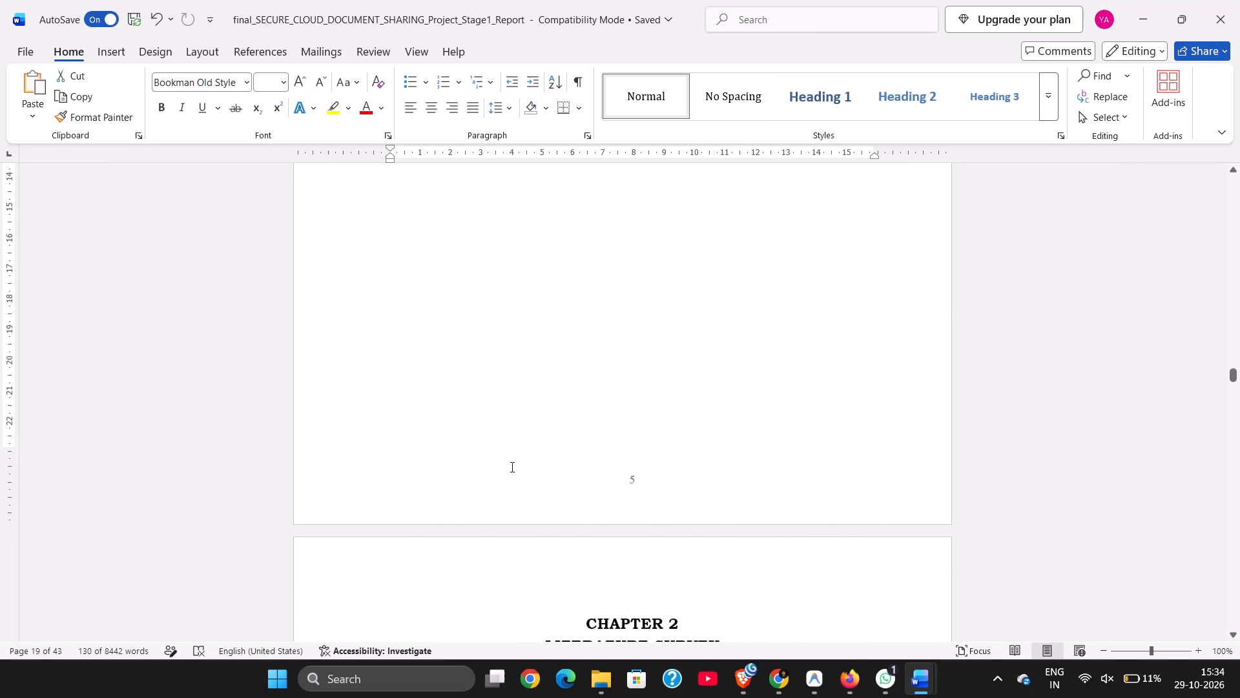
pyautogui.scroll(-6, 511, 467)
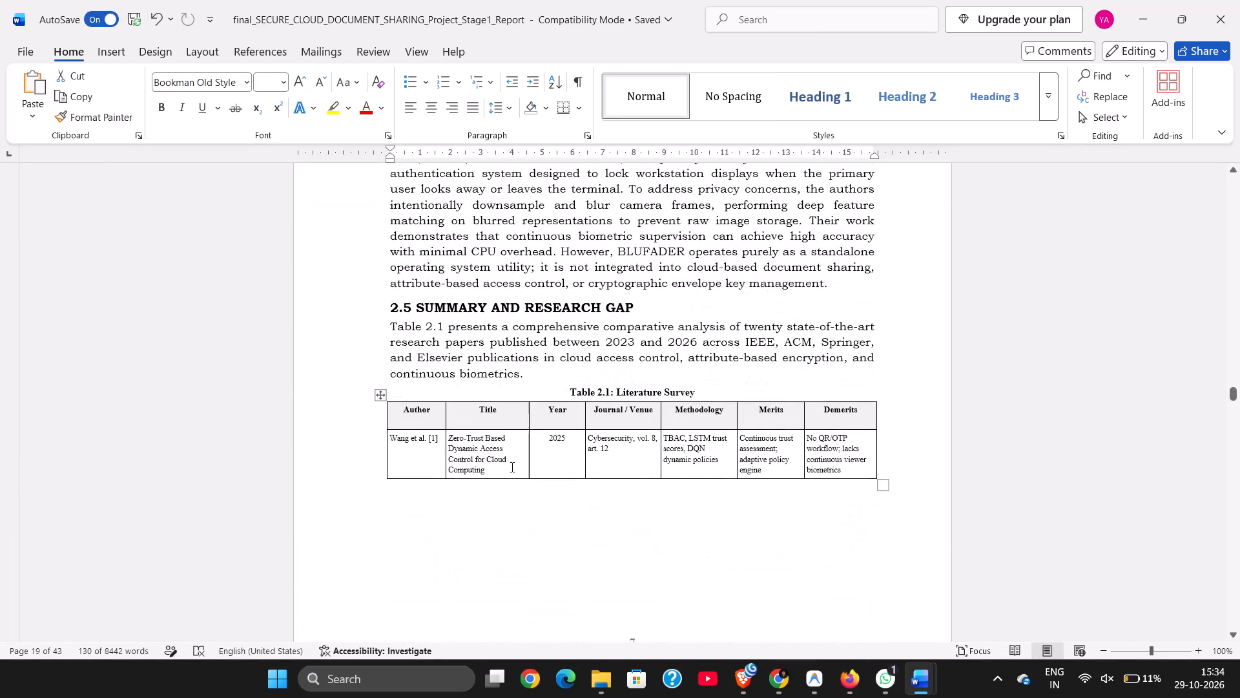
pyautogui.scroll(-7, 511, 467)
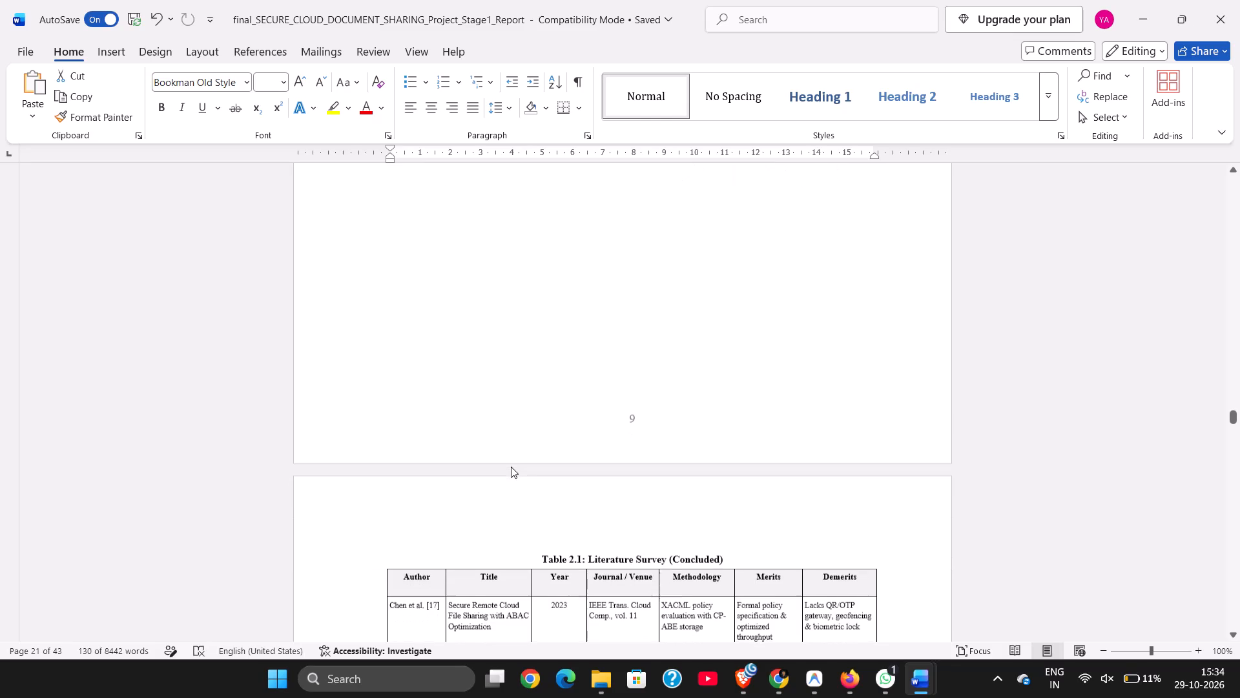
pyautogui.scroll(-3, 511, 467)
pyautogui.scroll(6, 511, 467)
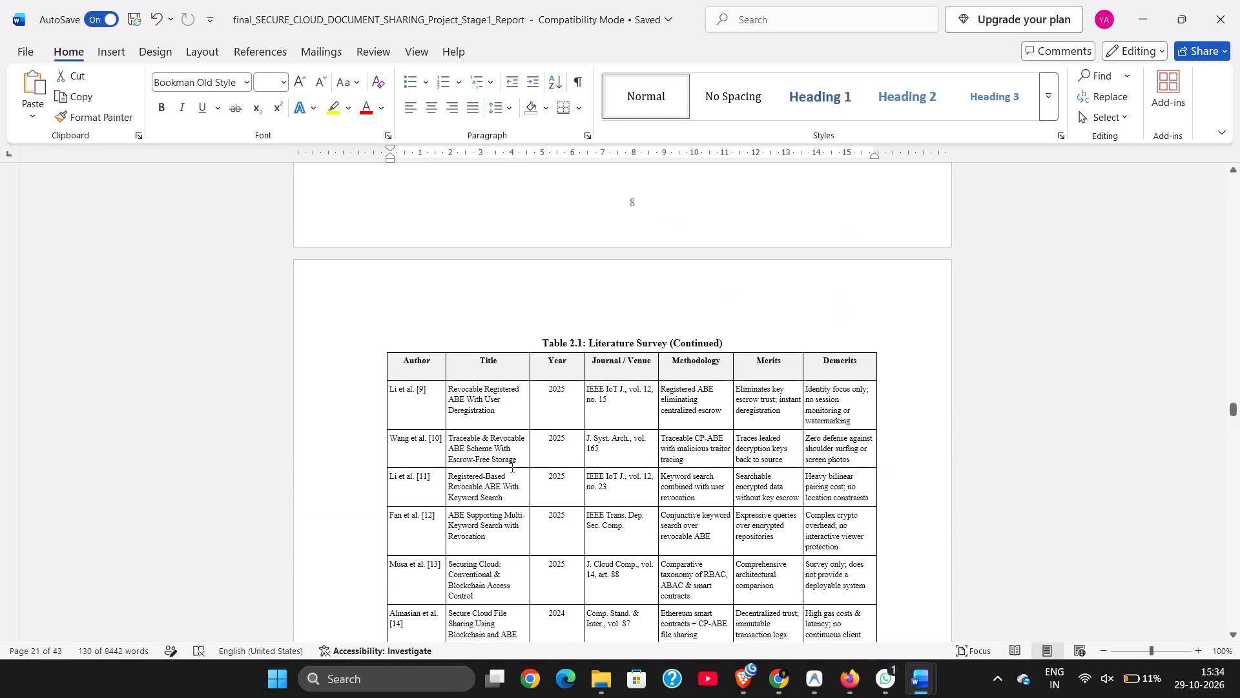
pyautogui.scroll(-2, 564, 418)
pyautogui.scroll(2, 564, 418)
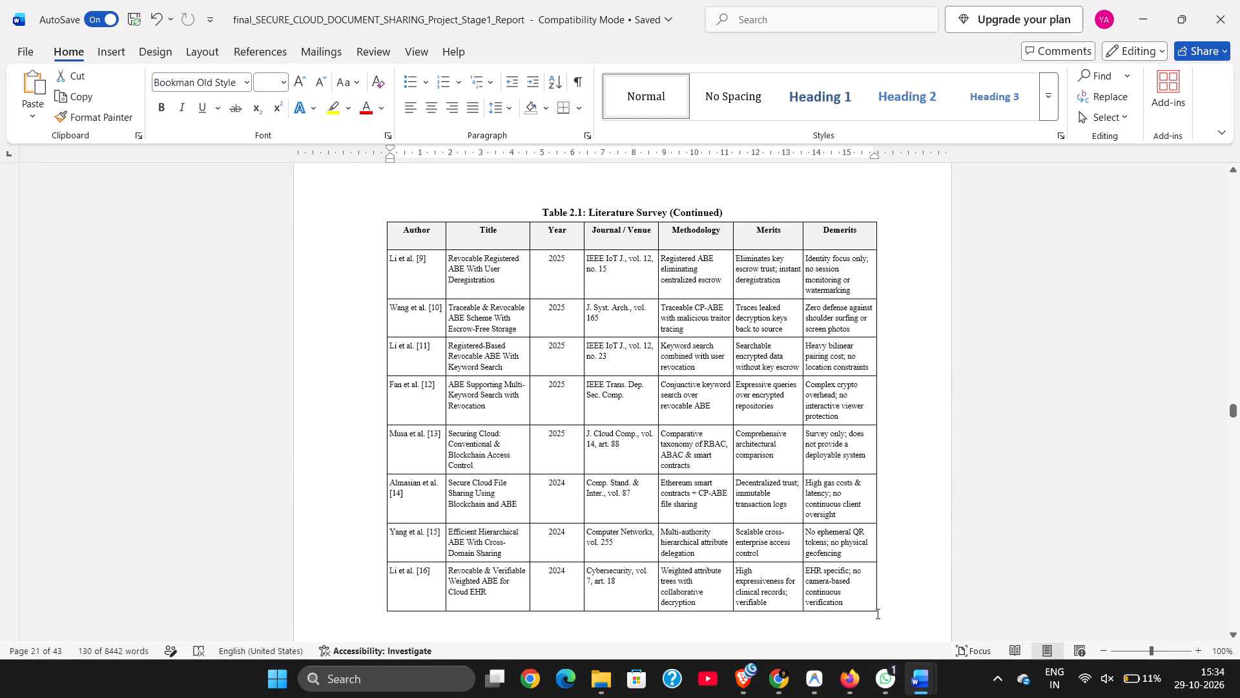
pyautogui.moveTo(883, 615); pyautogui.dragTo(883, 635)
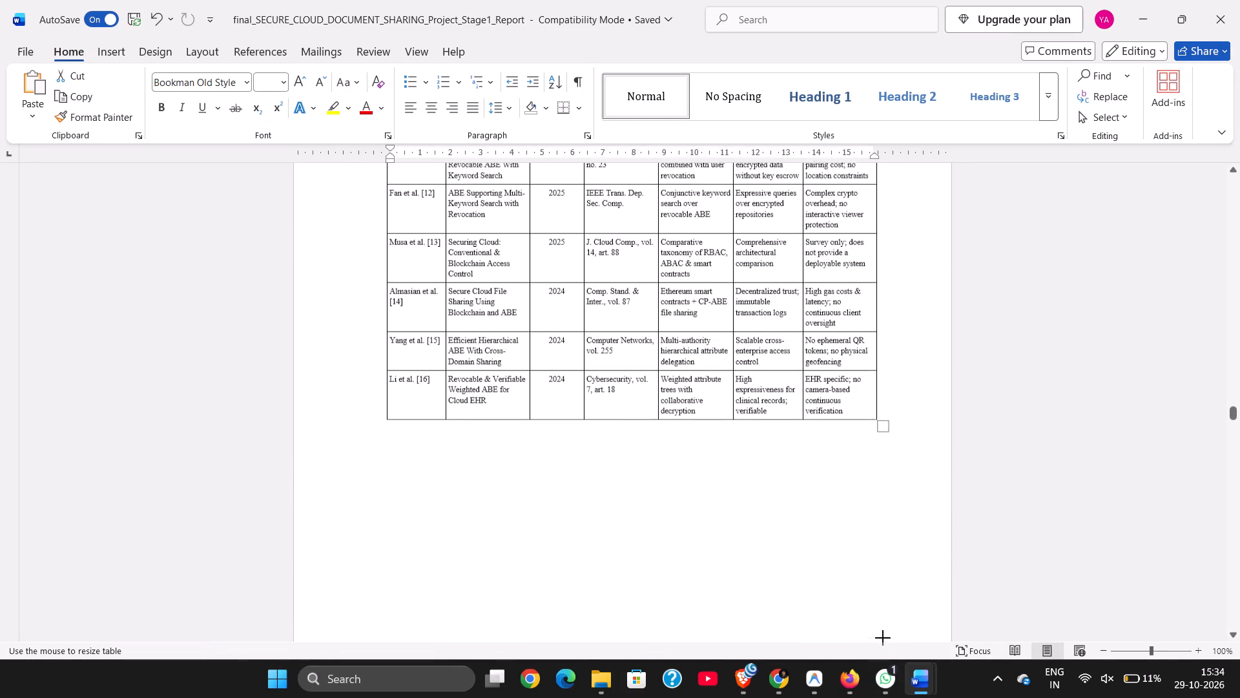
pyautogui.moveTo(883, 635); pyautogui.dragTo(874, 631)
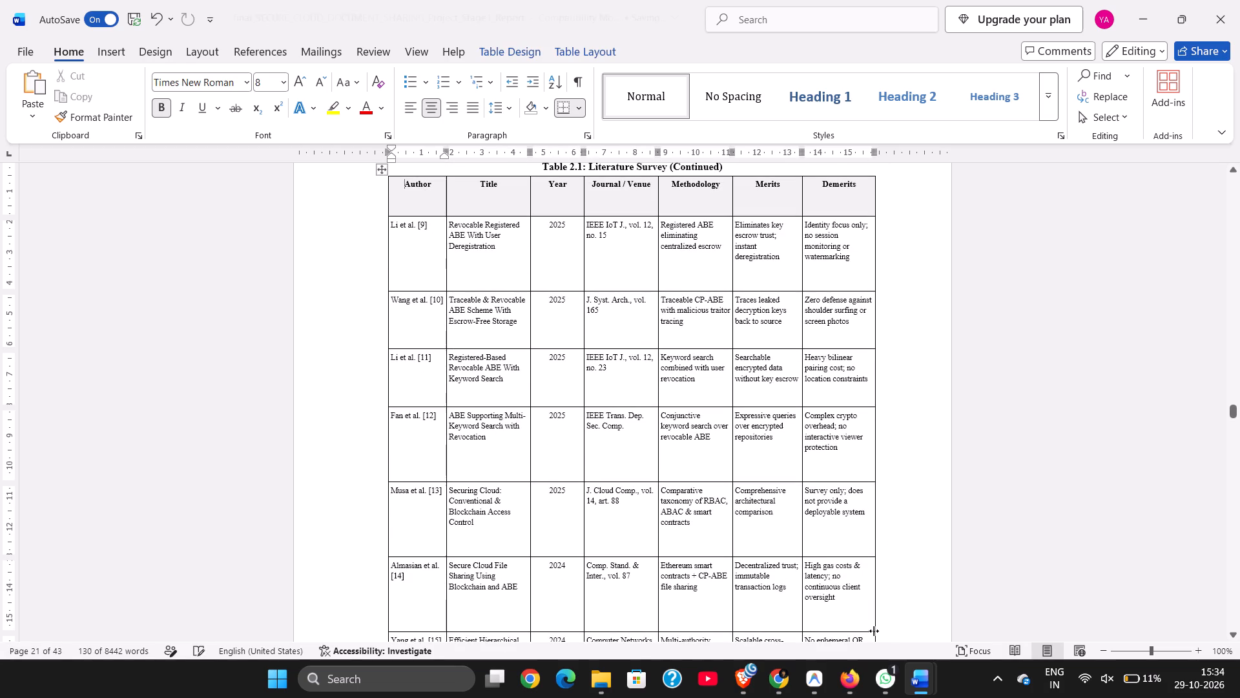
# Stretch the continued Table 2.1 part with references [2] to [8] downward to fill the blank space on its page.
pyautogui.scroll(-2, 803, 509)
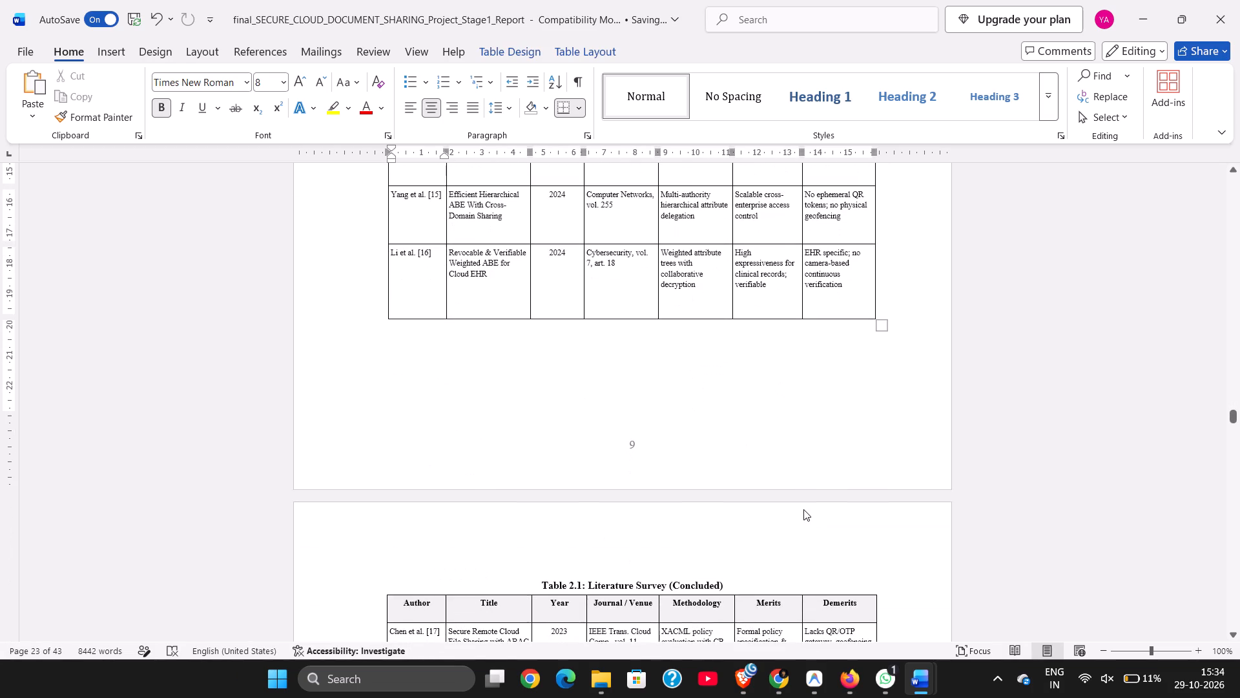
pyautogui.scroll(-1, 803, 509)
pyautogui.scroll(3, 803, 509)
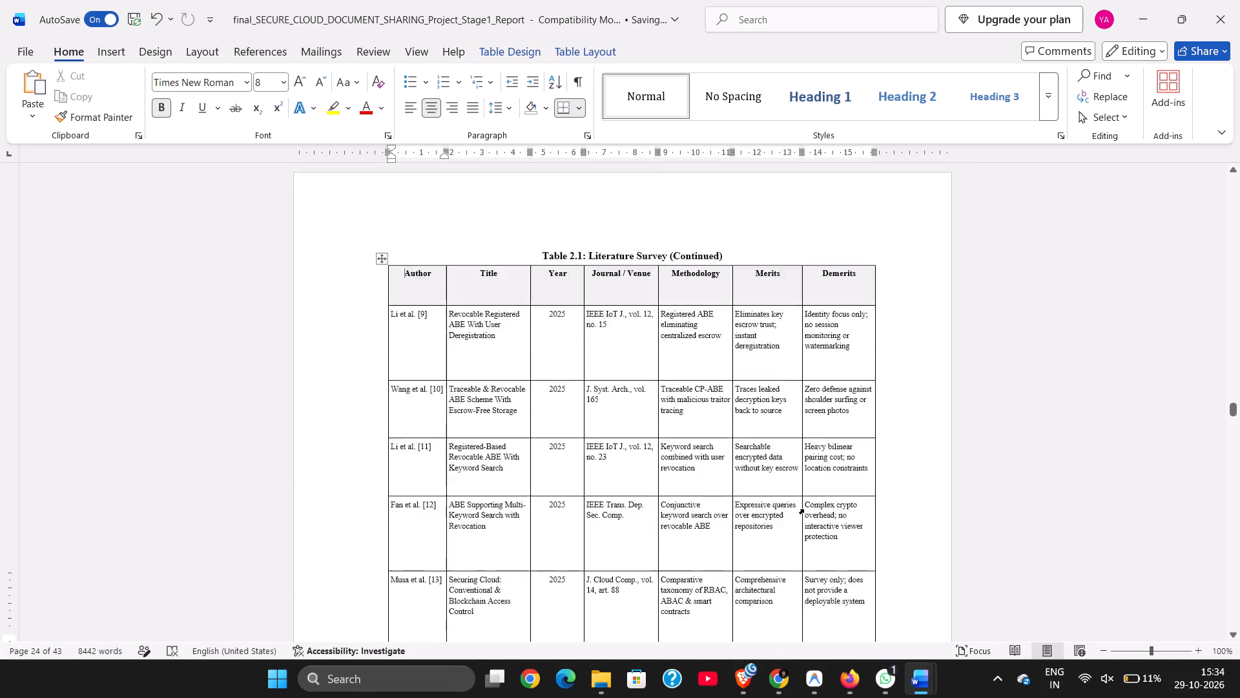
pyautogui.scroll(3, 803, 509)
pyautogui.click(861, 531)
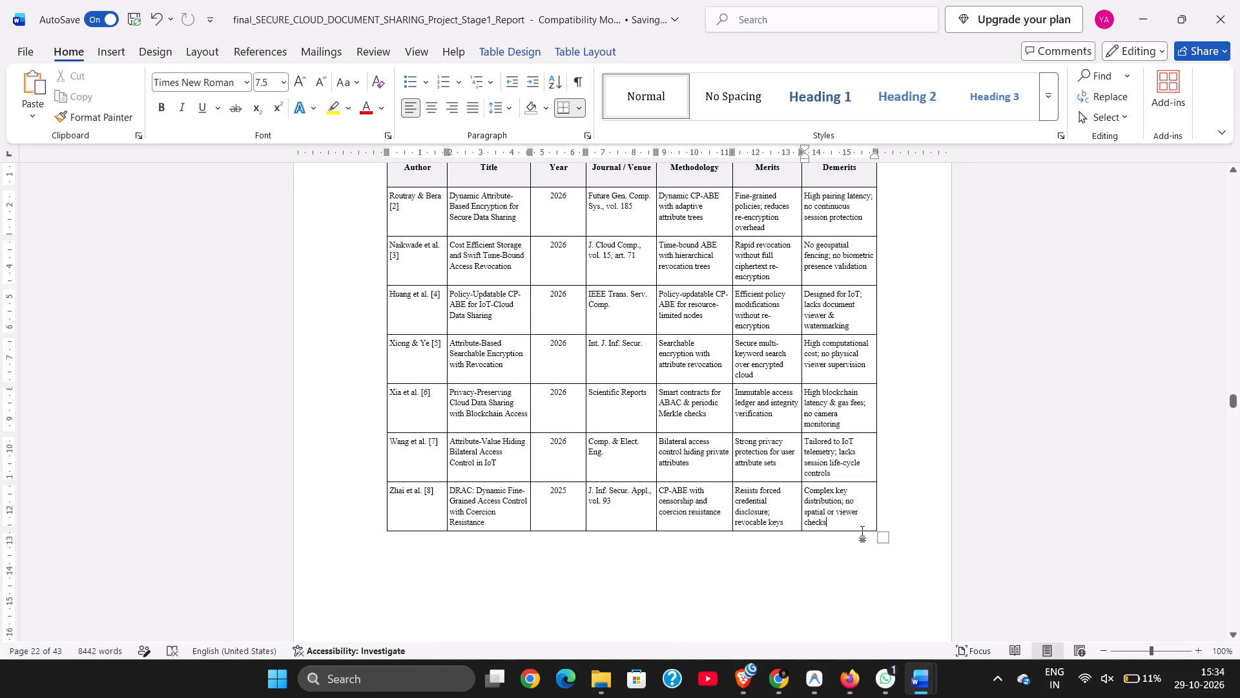
pyautogui.moveTo(877, 533); pyautogui.dragTo(877, 539)
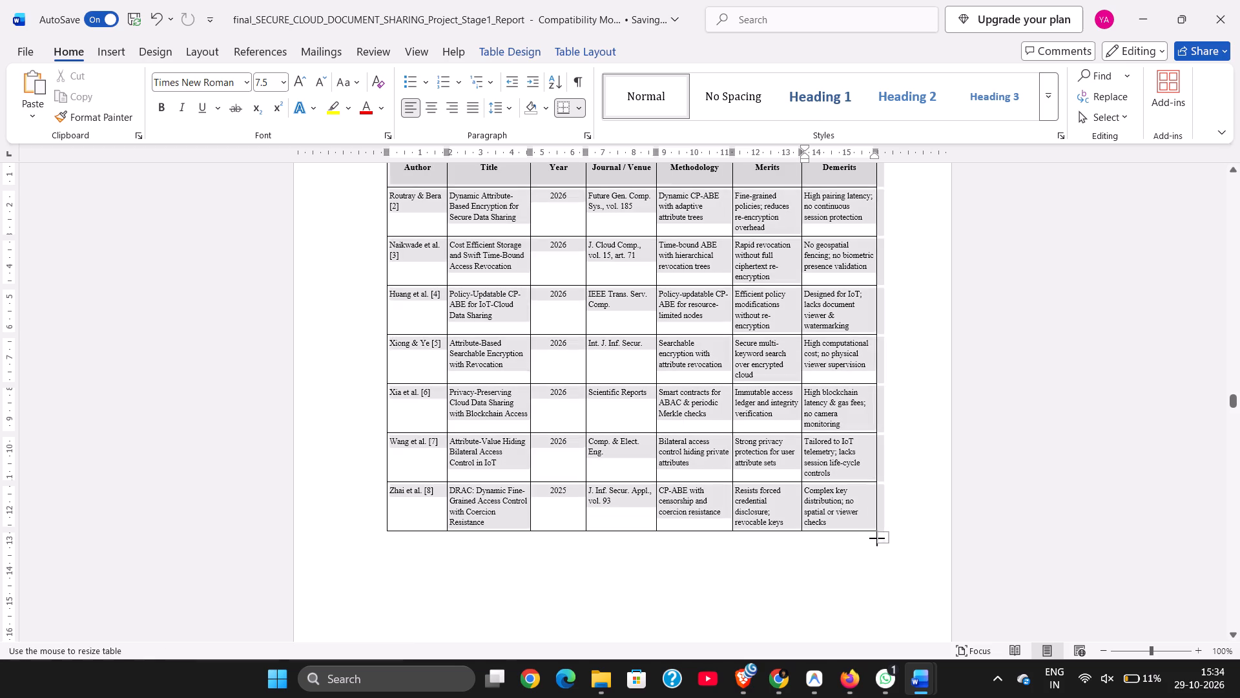
pyautogui.moveTo(877, 539); pyautogui.dragTo(880, 608)
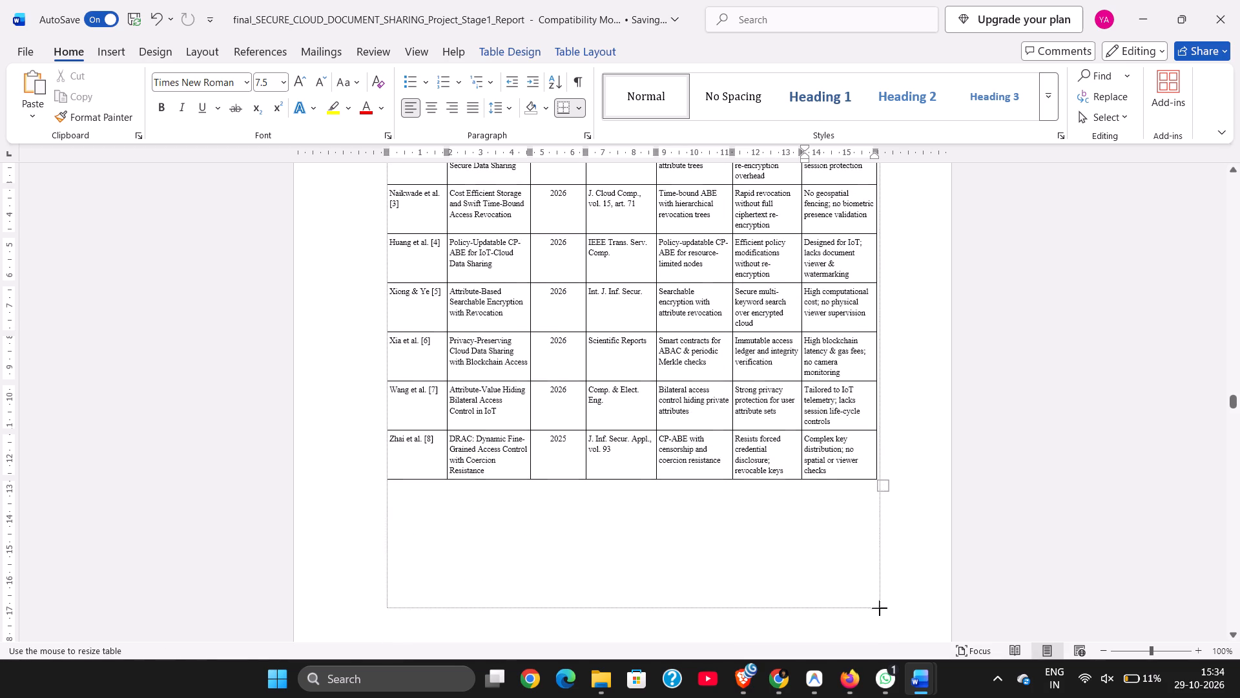
pyautogui.moveTo(880, 608); pyautogui.dragTo(880, 610)
# Review the resized Table 2.1 parts and the page layout from the end of Chapter 1 through the section 3.3 modules.
pyautogui.scroll(3, 880, 610)
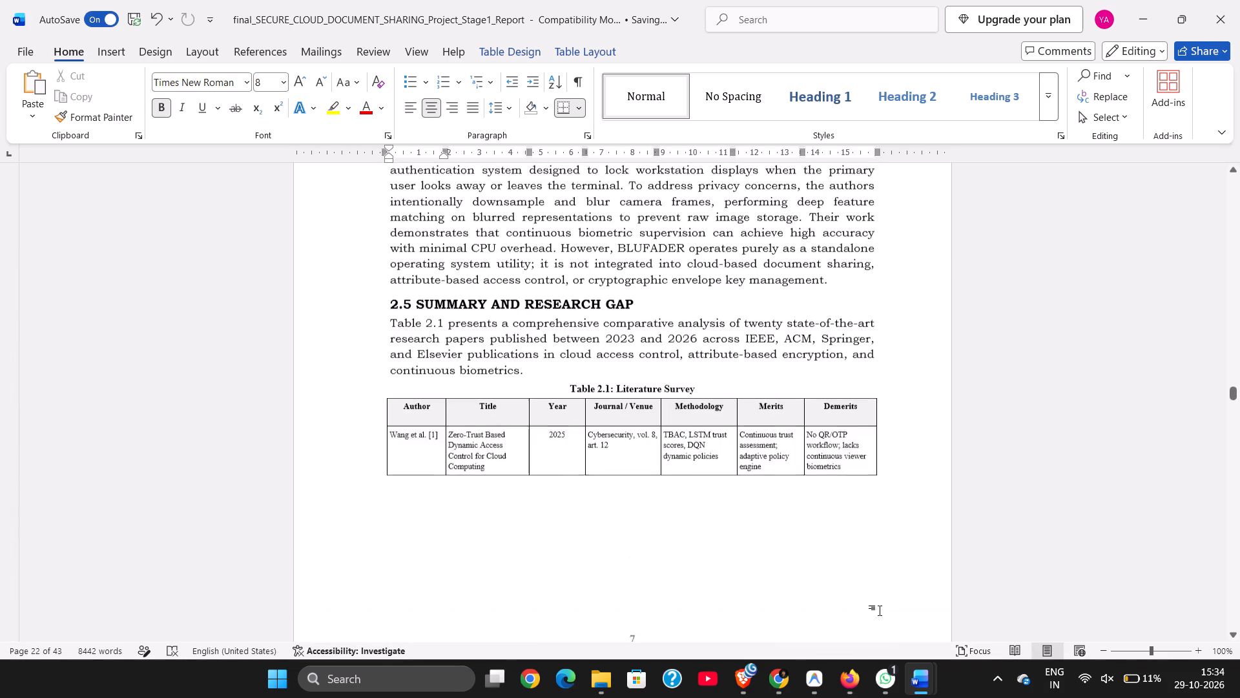
pyautogui.scroll(1, 880, 610)
pyautogui.scroll(-2, 882, 491)
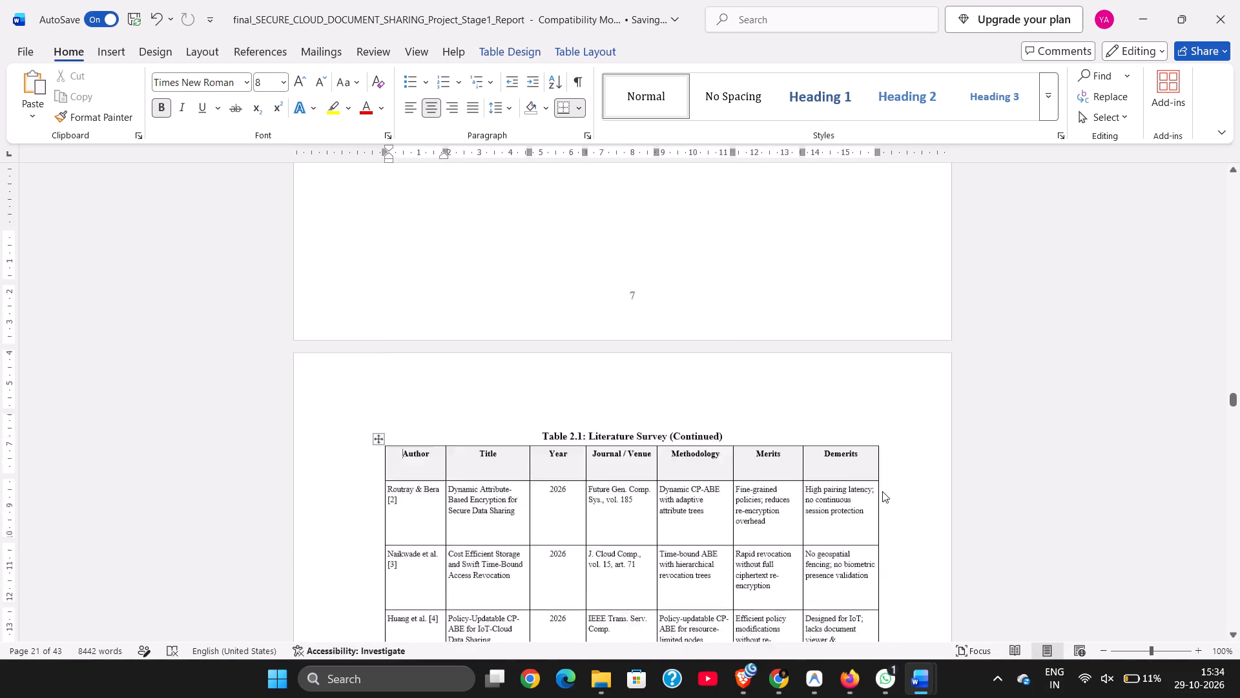
pyautogui.scroll(-9, 882, 491)
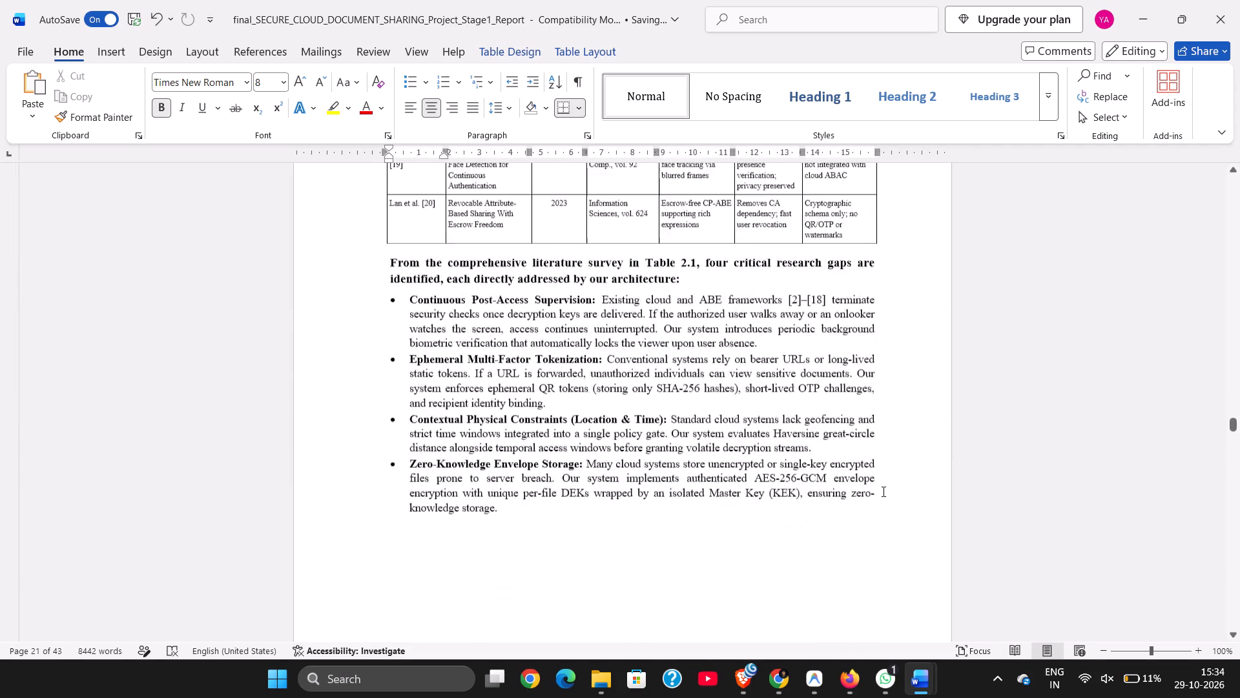
pyautogui.scroll(-9, 882, 491)
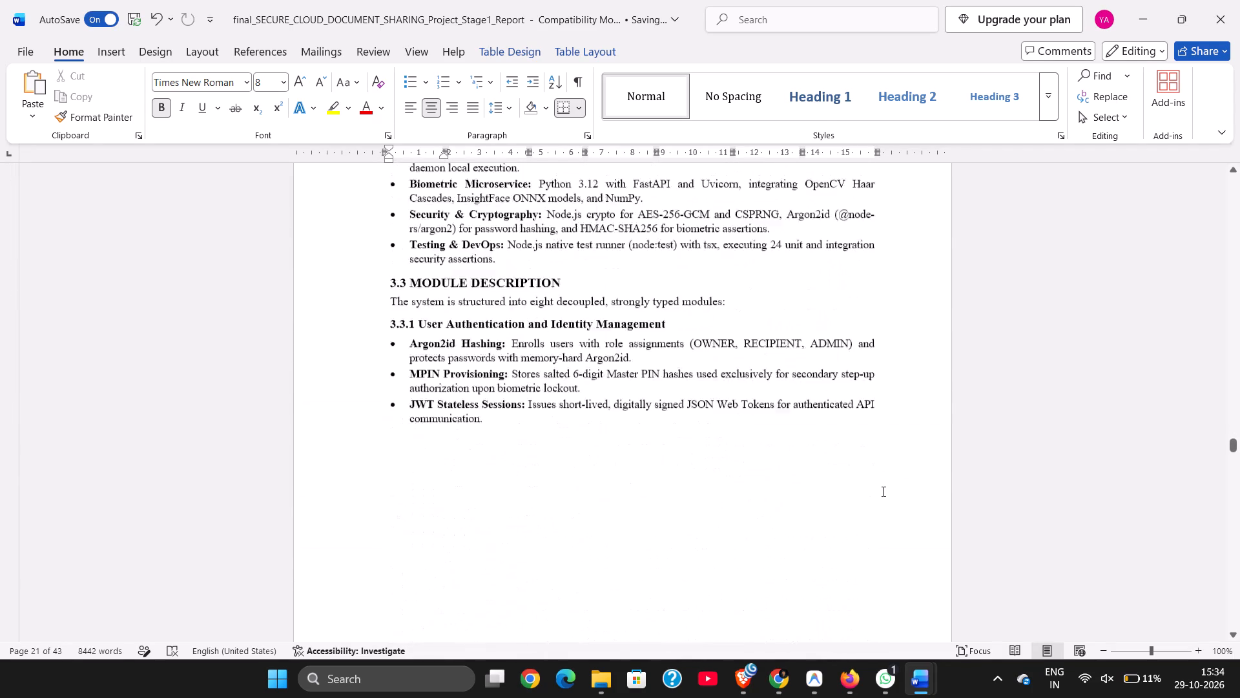
pyautogui.scroll(-5, 882, 491)
pyautogui.scroll(1, 882, 491)
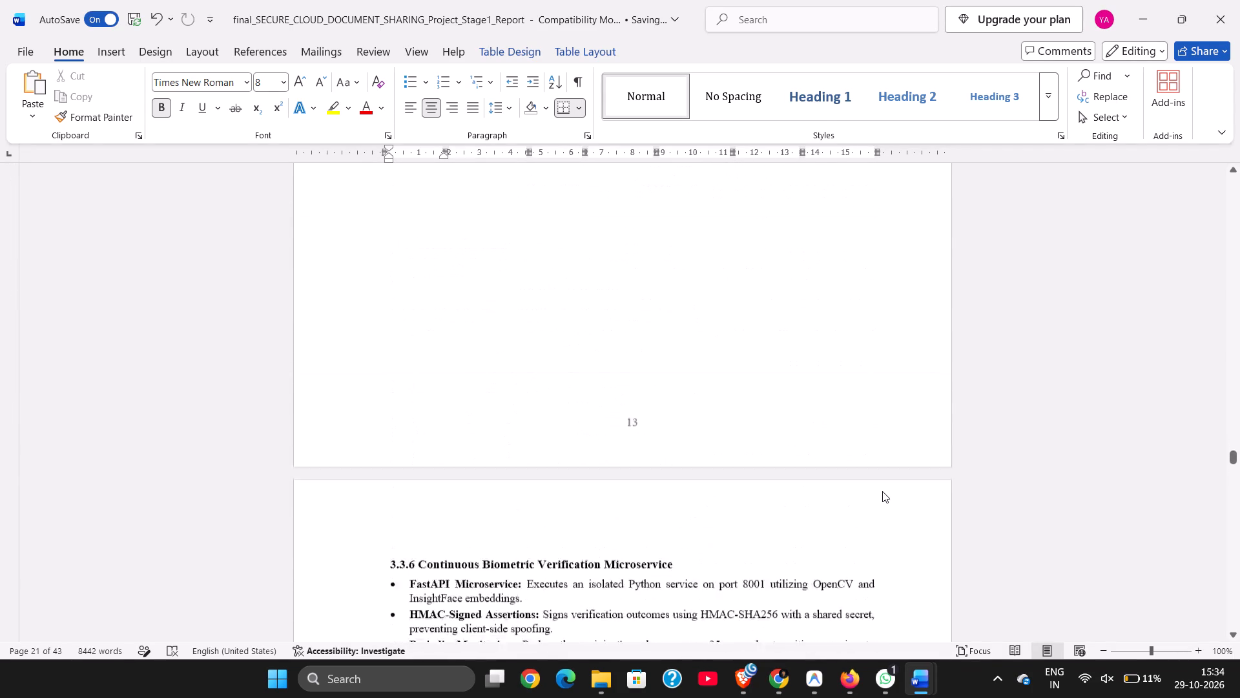
pyautogui.scroll(7, 882, 491)
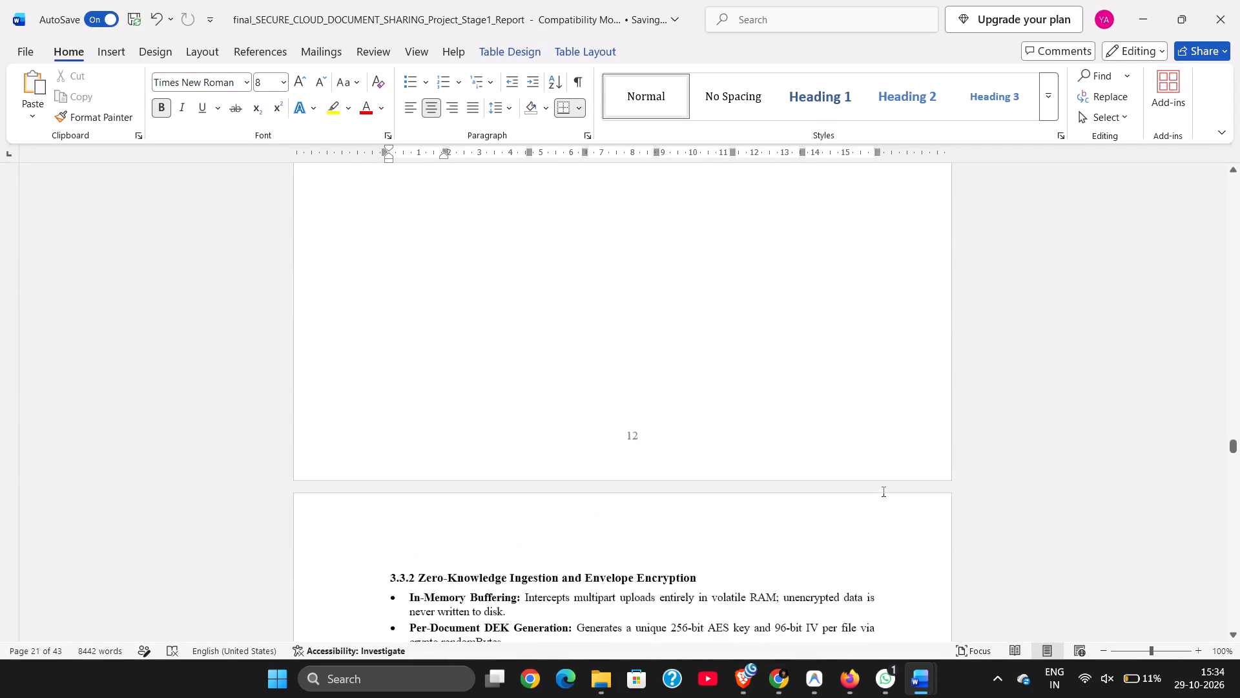
pyautogui.scroll(7, 882, 491)
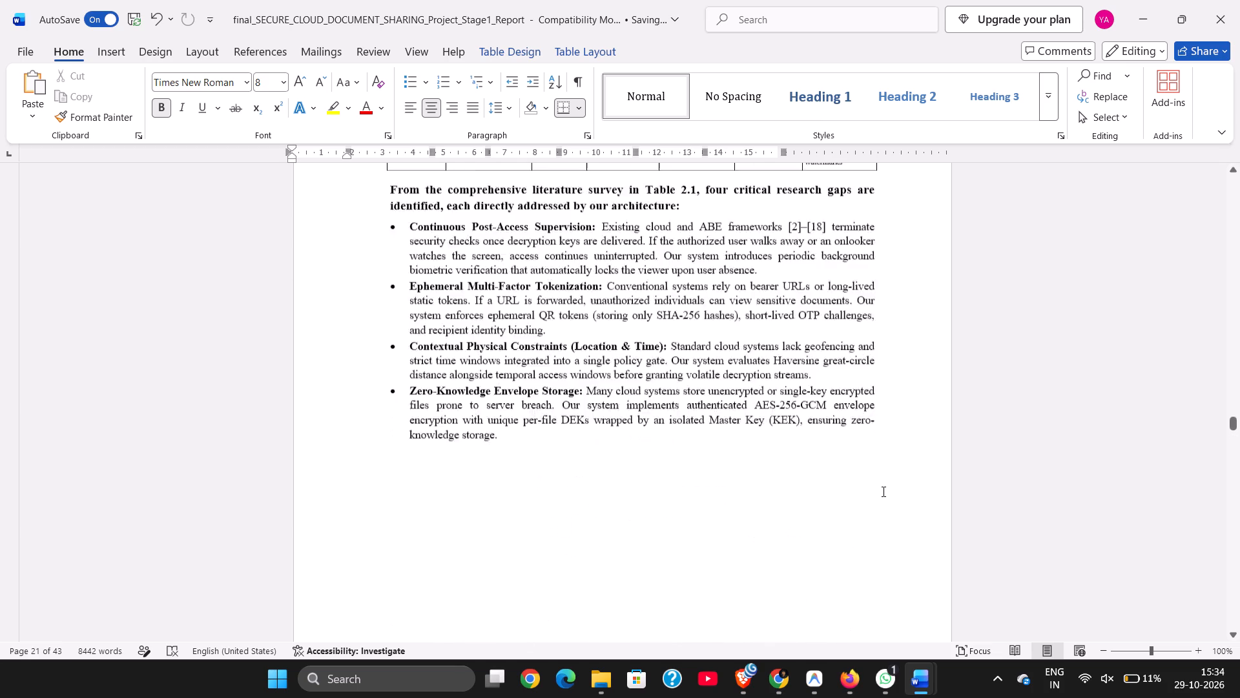
pyautogui.scroll(6, 882, 491)
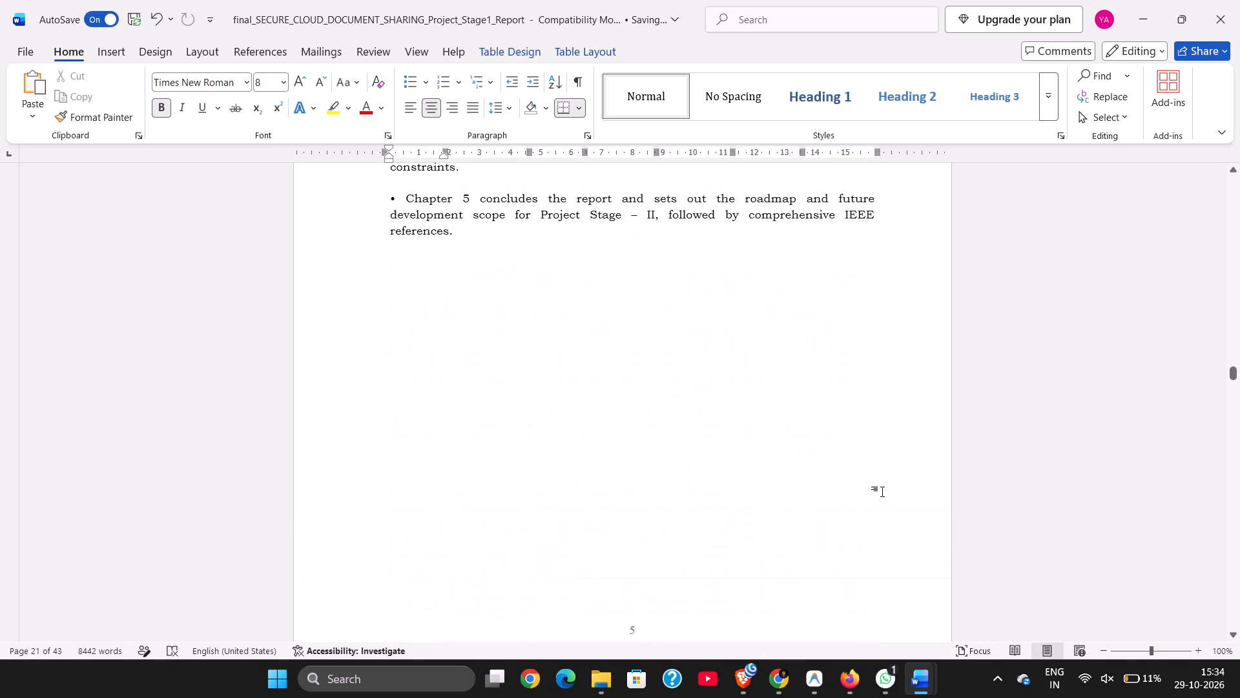
# Set the font size of both body paragraphs in section 2.1, Zero-Trust Based Dynamic Access Control, to 12.
pyautogui.scroll(-3, 882, 491)
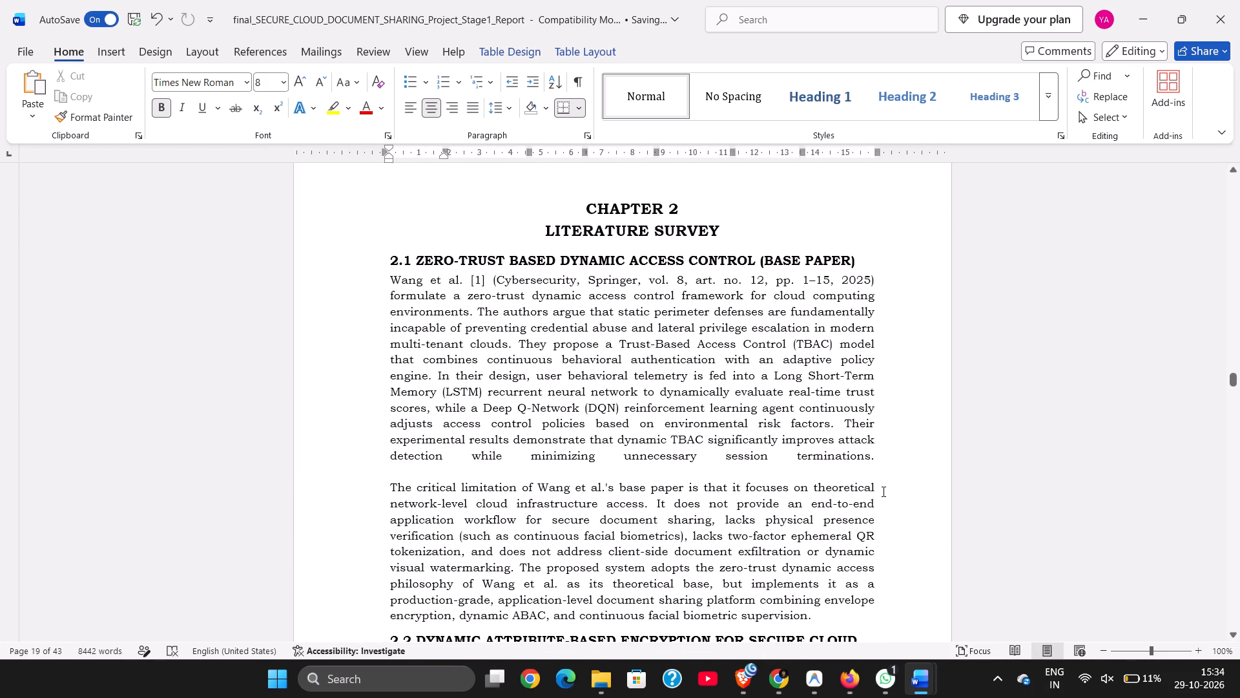
pyautogui.moveTo(390, 280); pyautogui.dragTo(390, 281)
pyautogui.moveTo(390, 281); pyautogui.dragTo(772, 614)
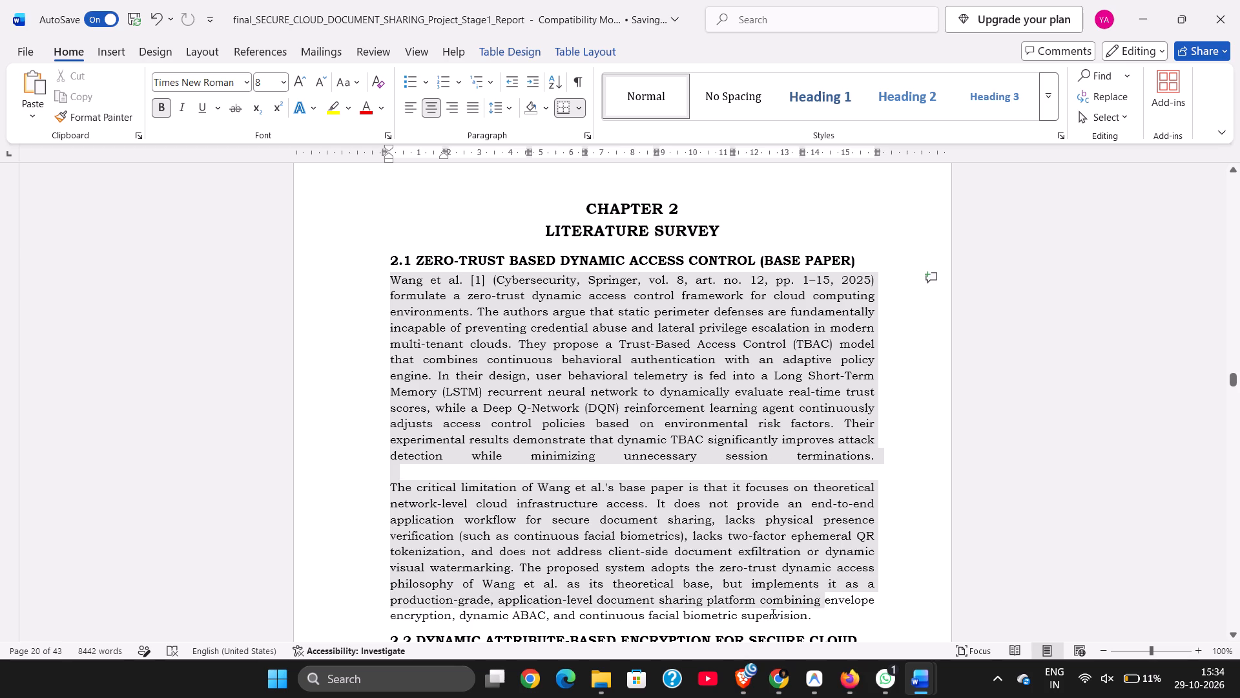
pyautogui.moveTo(772, 614); pyautogui.dragTo(879, 555)
pyautogui.moveTo(835, 571); pyautogui.dragTo(670, 469)
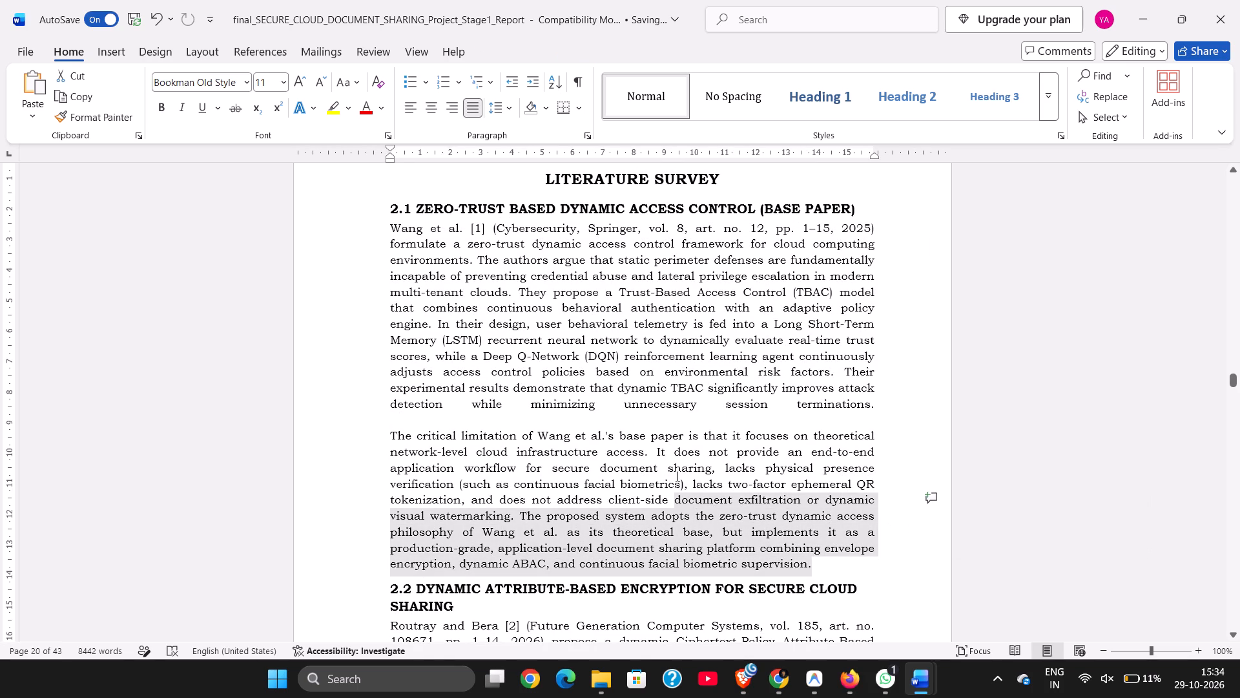
pyautogui.moveTo(670, 469); pyautogui.dragTo(368, 233)
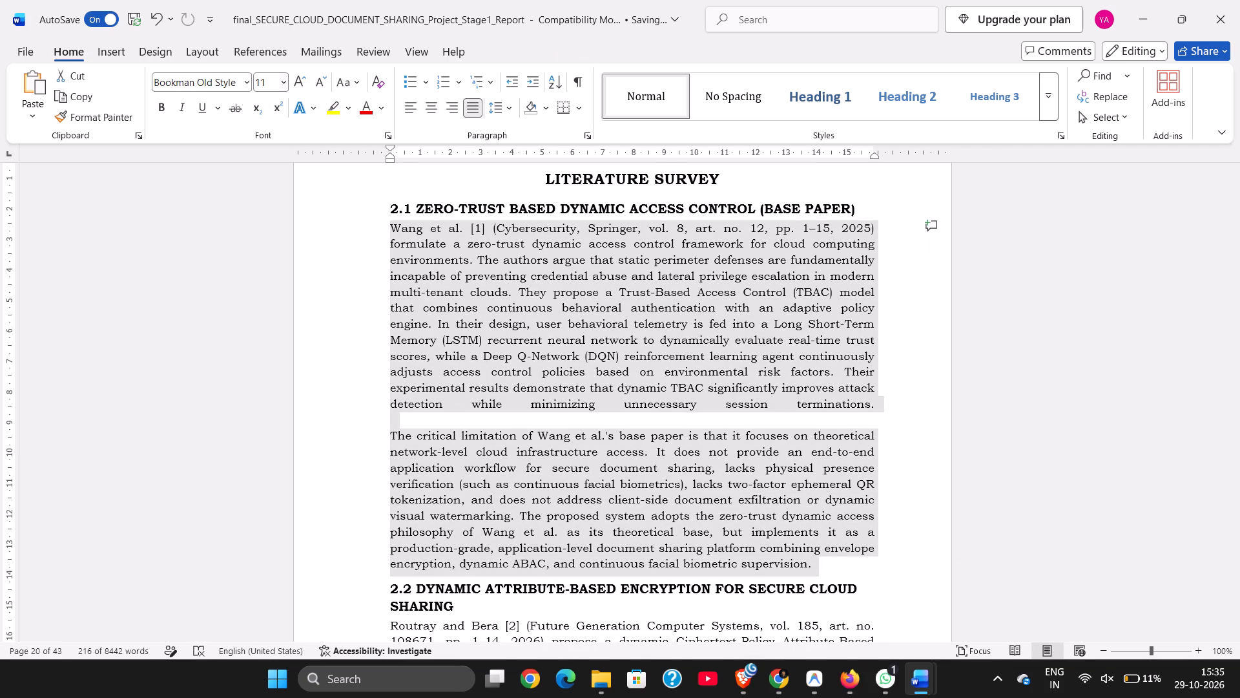
pyautogui.click(268, 80)
pyautogui.press('BackSpace')
pyautogui.write('12')
pyautogui.press('Return')
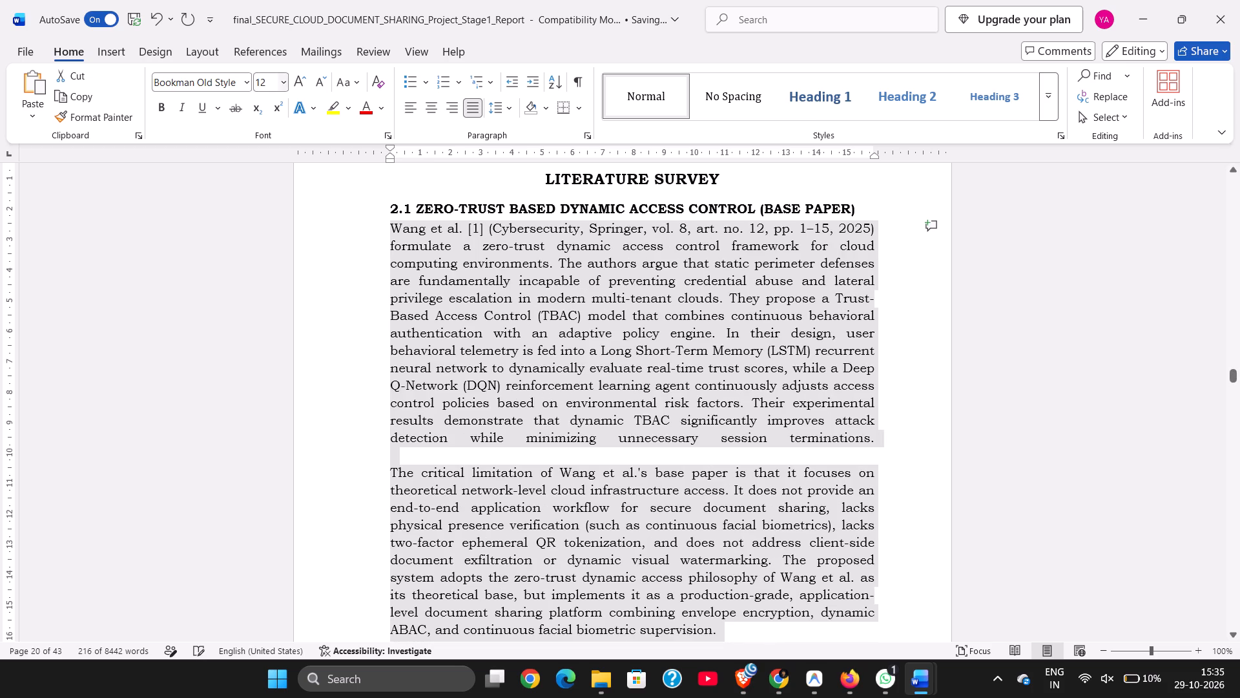
# Check the Chapter 2 paragraph indentation in the STOCKPRO AI report, then give section 2.1's opening paragraph in the Secure Cloud report a matching first-line indent.
pyautogui.click(393, 227)
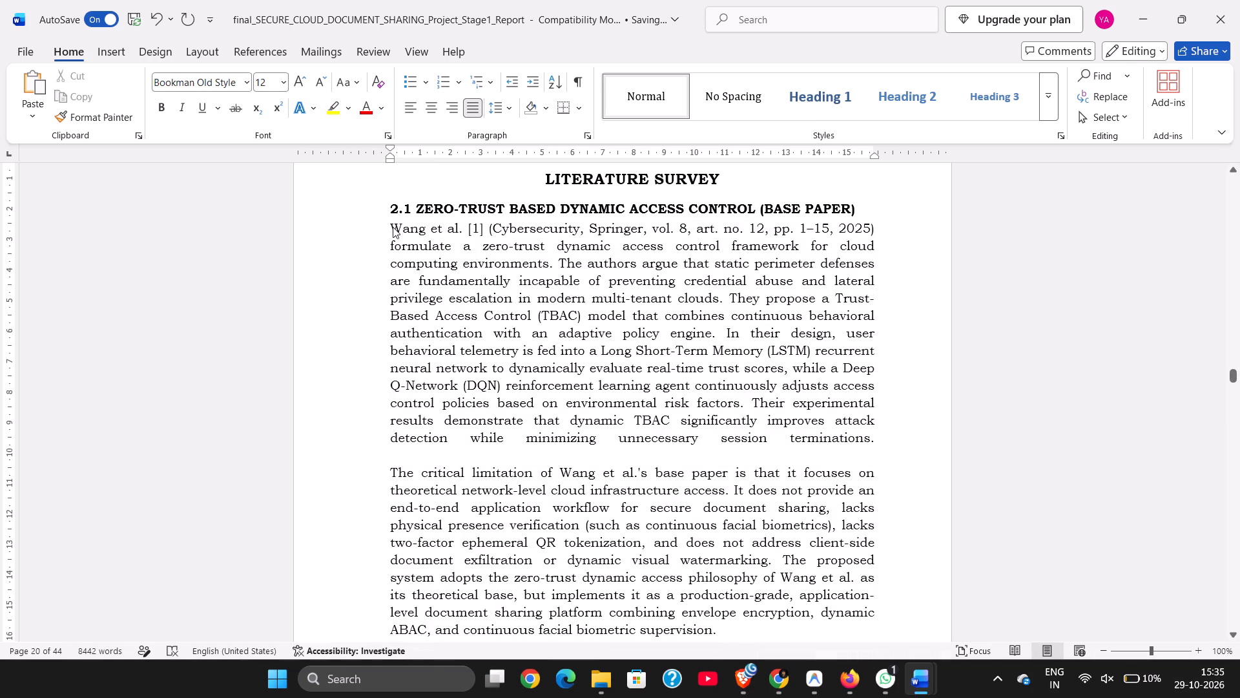
pyautogui.hotkey('alt', 'Tab')
pyautogui.scroll(5, 501, 393)
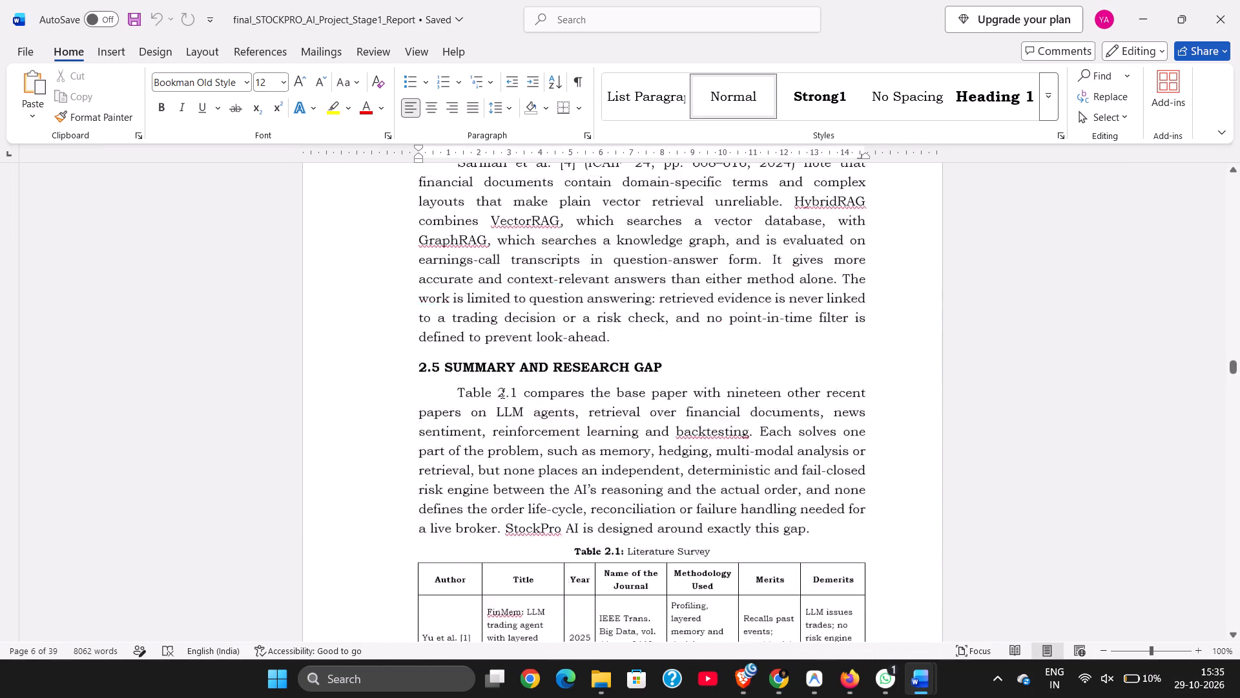
pyautogui.scroll(10, 501, 393)
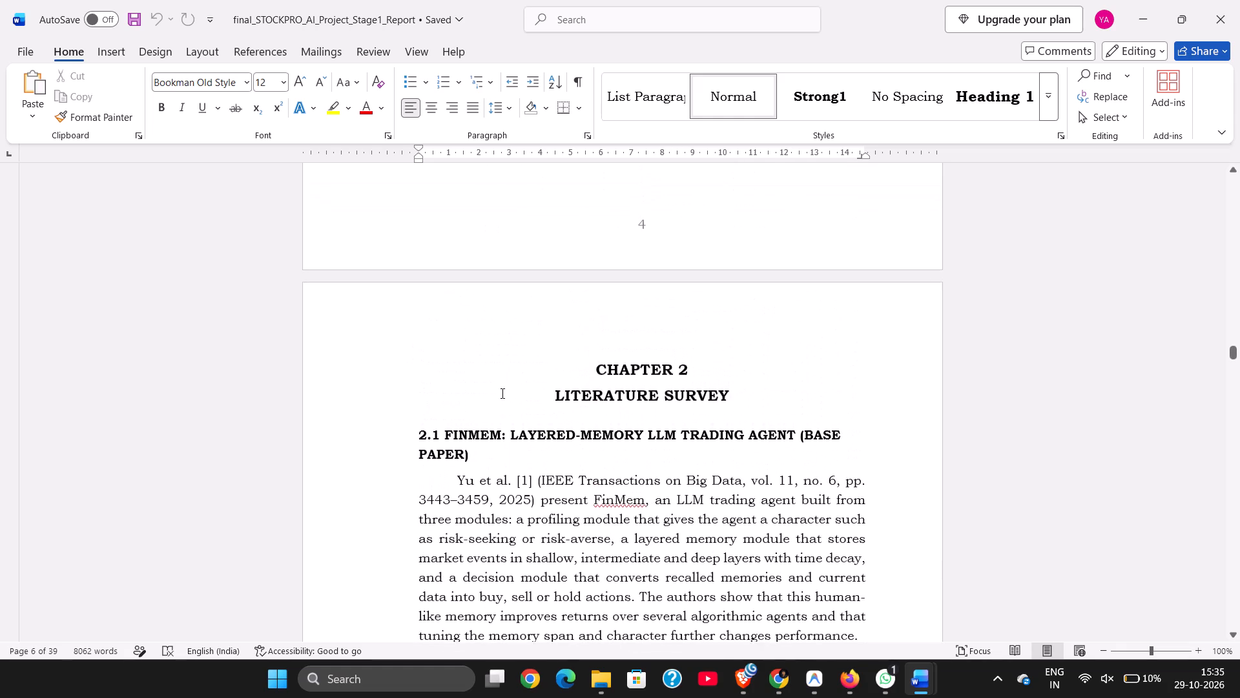
pyautogui.hscroll(1, 501, 393)
pyautogui.hotkey('alt', 'Tab')
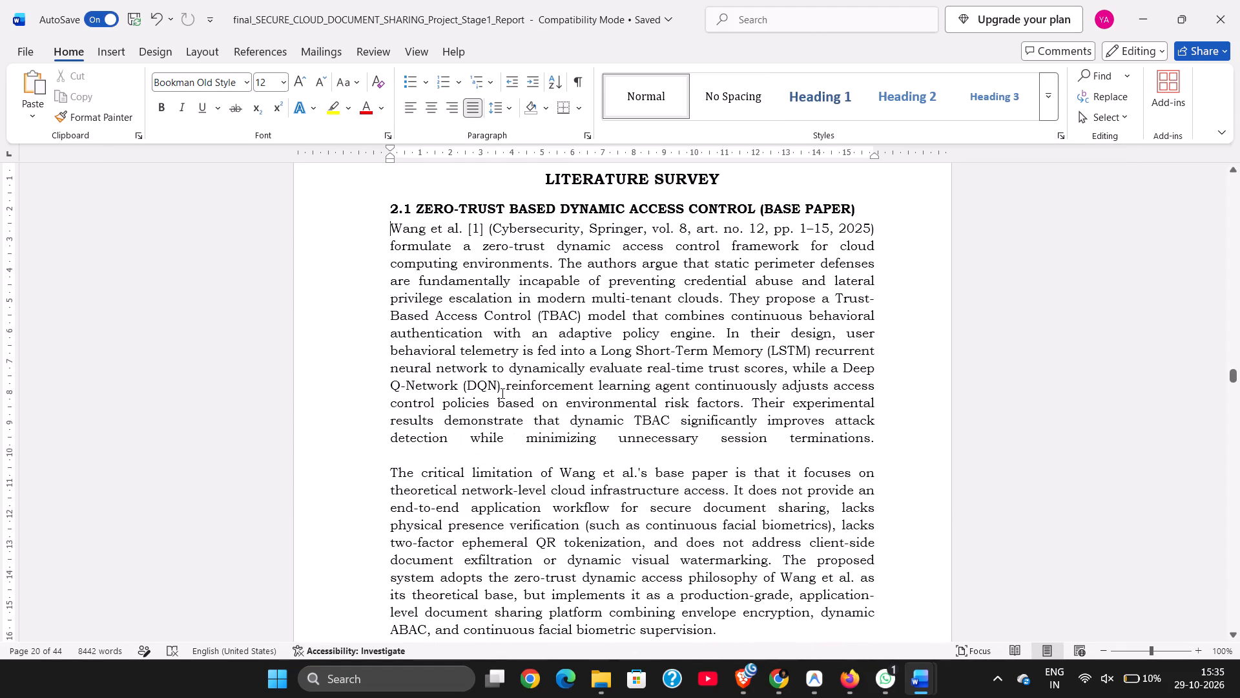
pyautogui.press('Tab')
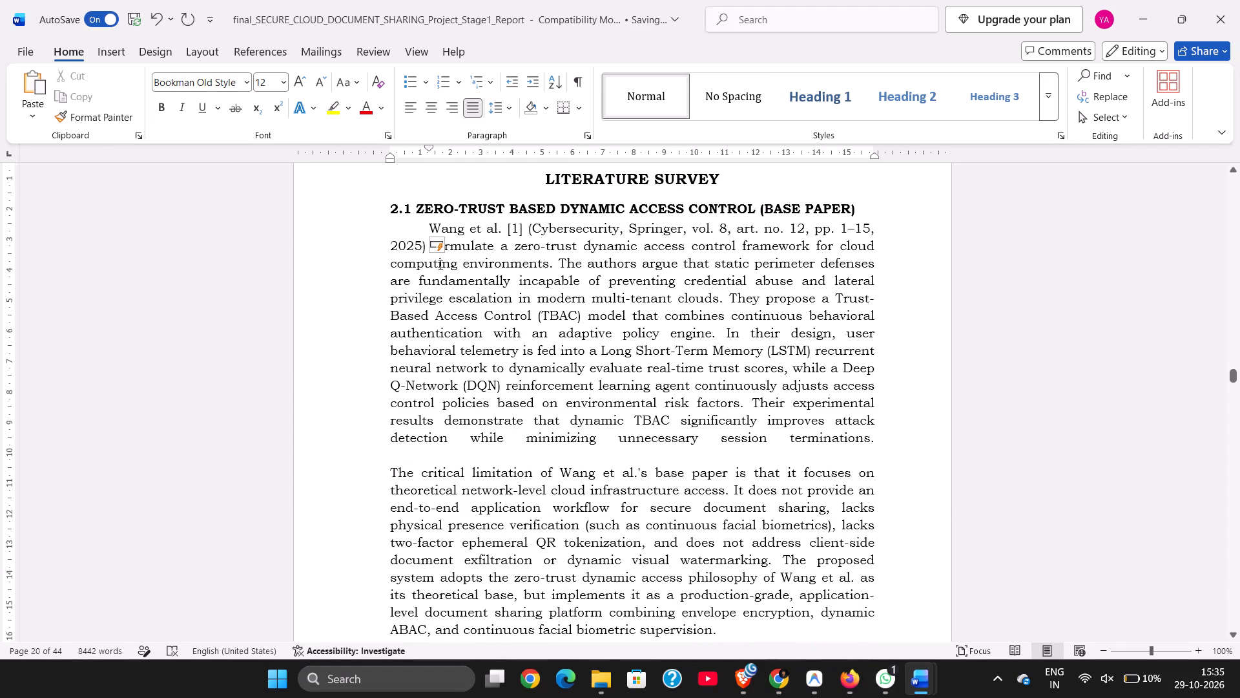
# Indent the first line of section 2.1's second paragraph, starting "The critical limitation", with nine leading spaces to align with the opening paragraph.
pyautogui.click(393, 472)
pyautogui.press('Tab')
pyautogui.hotkey('ctrl', 'z')
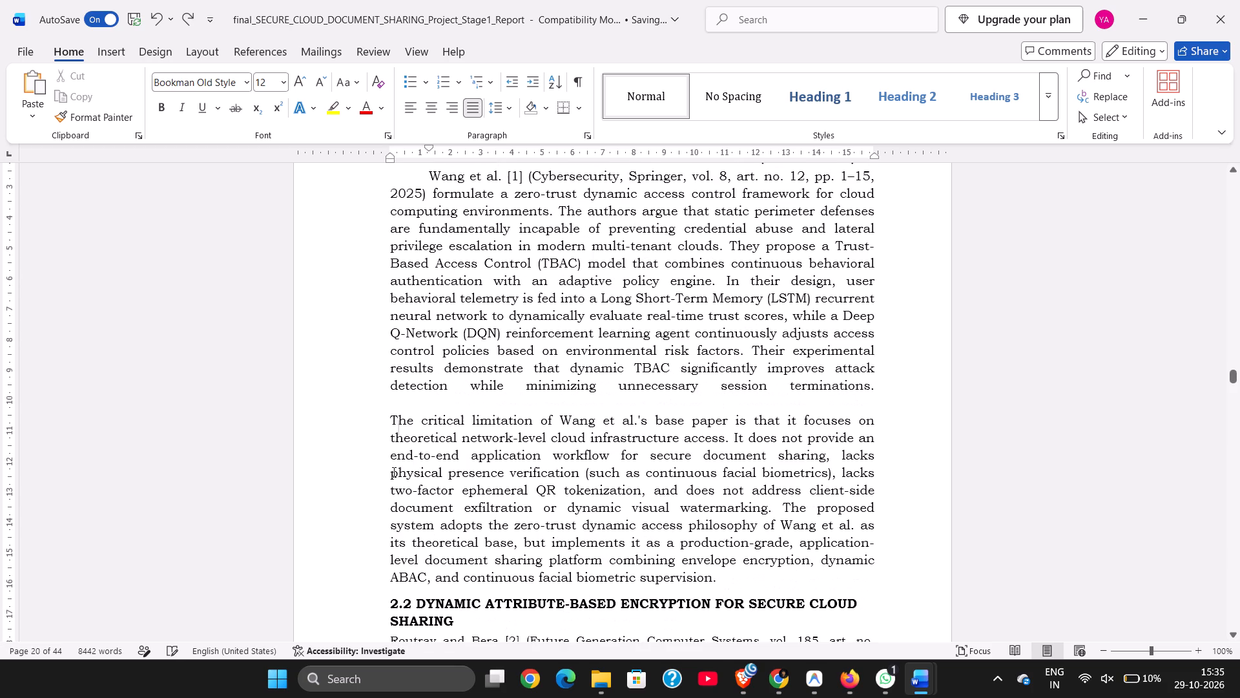
pyautogui.press('space')
pyautogui.press('space')
pyautogui.press('space')
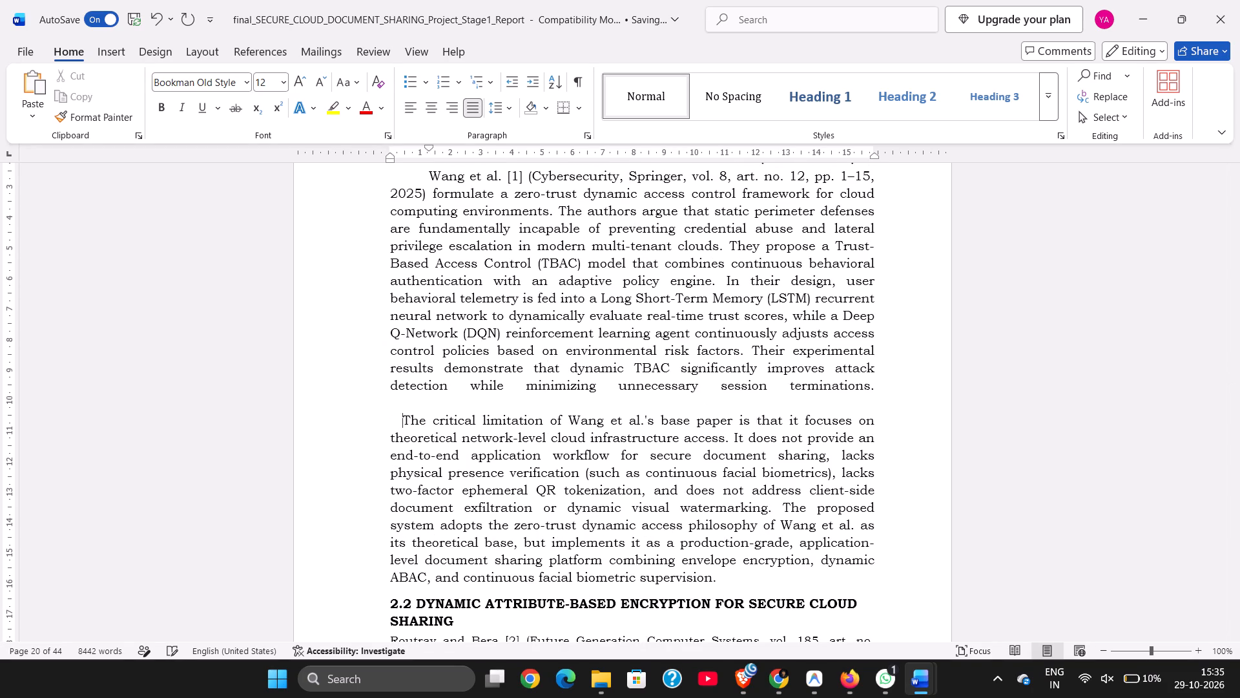
pyautogui.press('space')
pyautogui.press('space')
pyautogui.press('space')
pyautogui.press('space')
pyautogui.press('space')
pyautogui.press('space')
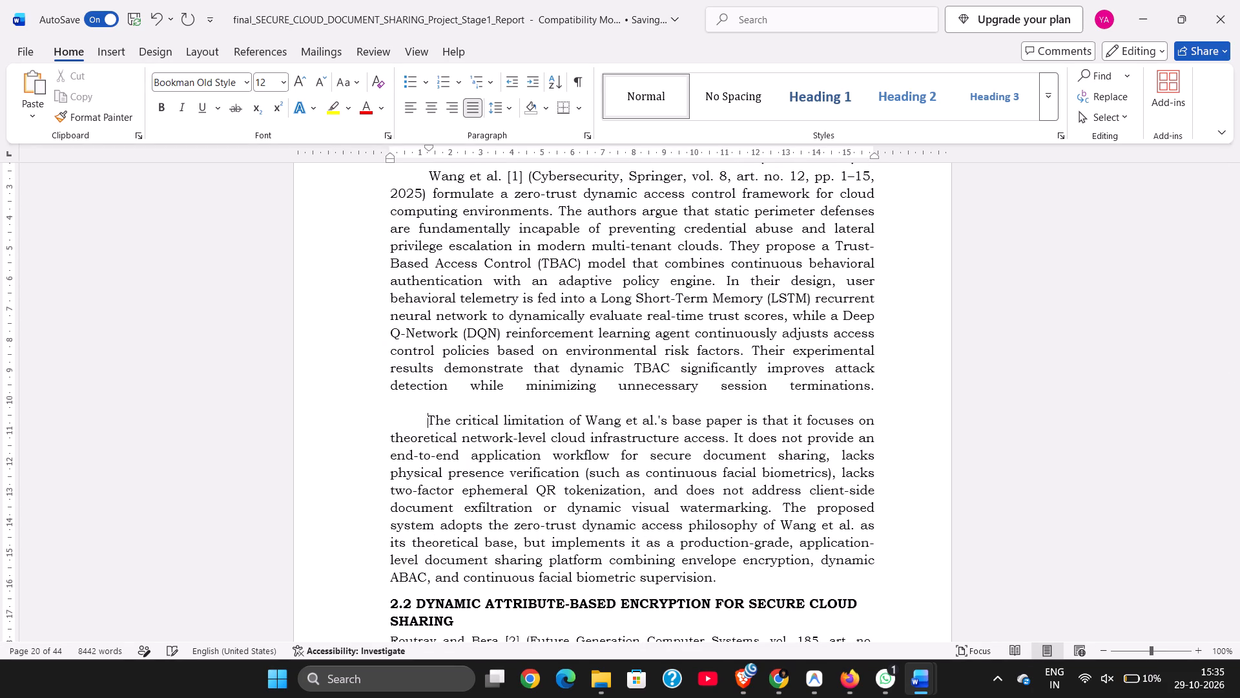
# Set the font size of the section 2.2 body paragraph on dynamic attribute-based encryption, including its continuation on the following page, to 12.
pyautogui.scroll(-1, 394, 469)
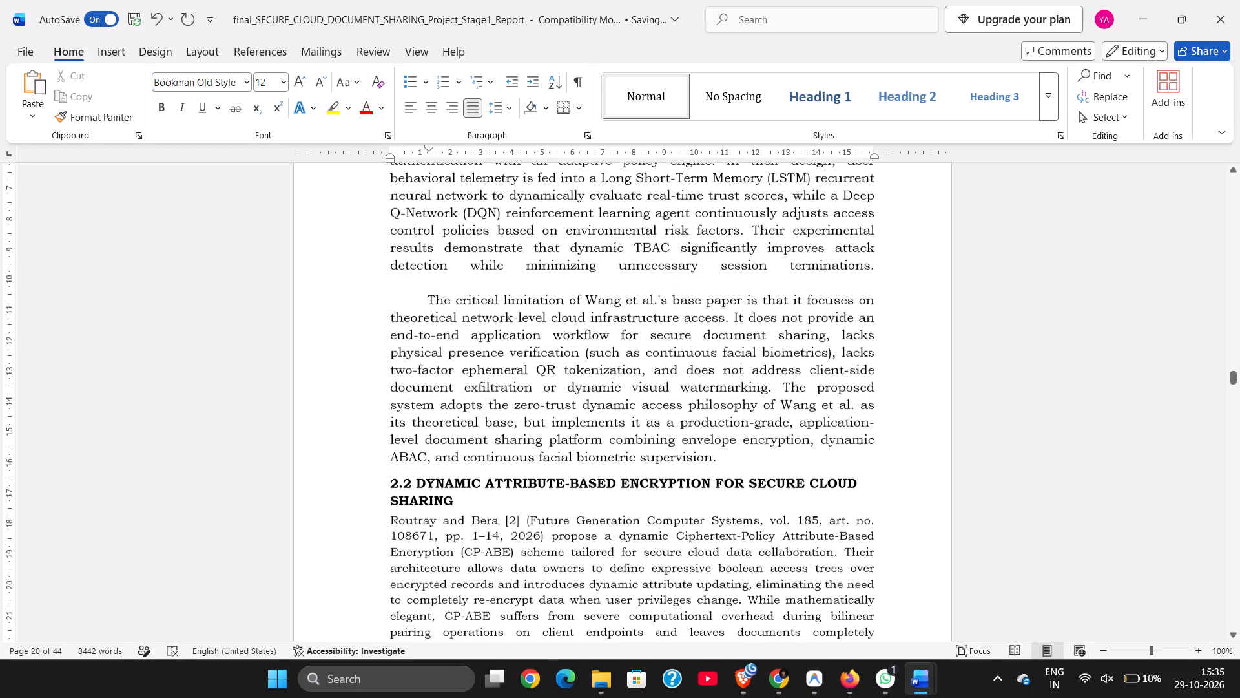
pyautogui.scroll(-2, 394, 469)
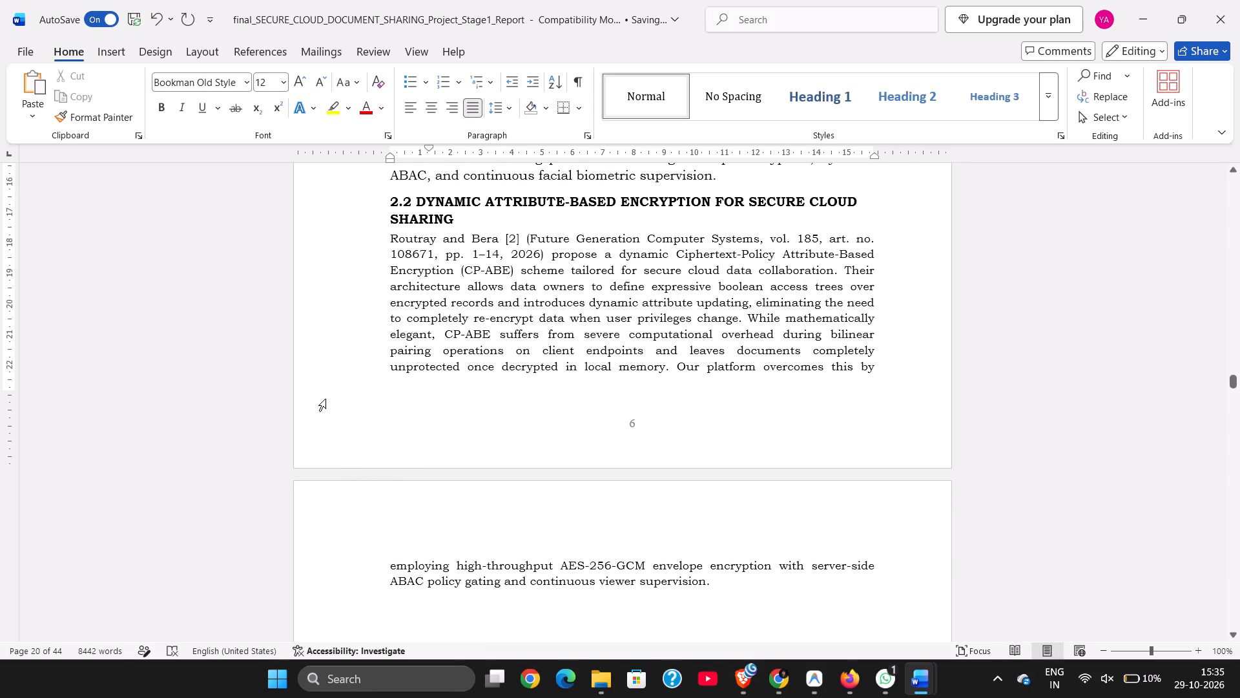
pyautogui.click(385, 238)
pyautogui.moveTo(387, 235); pyautogui.dragTo(734, 632)
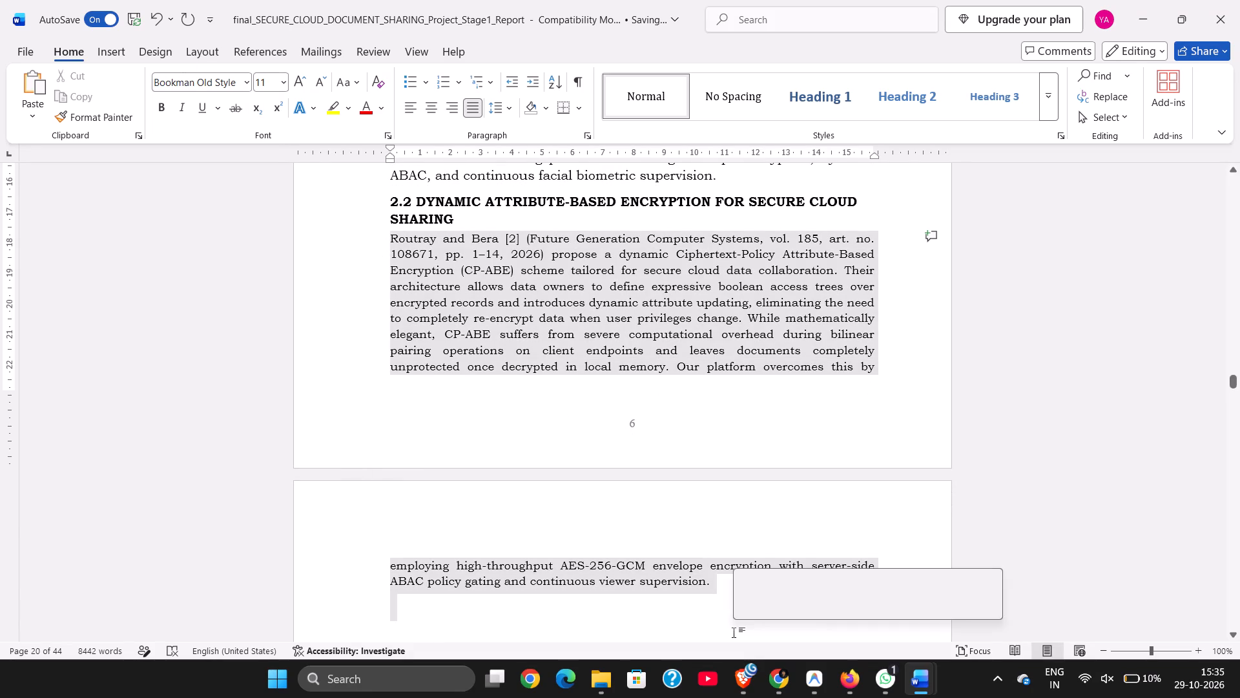
pyautogui.click(275, 79)
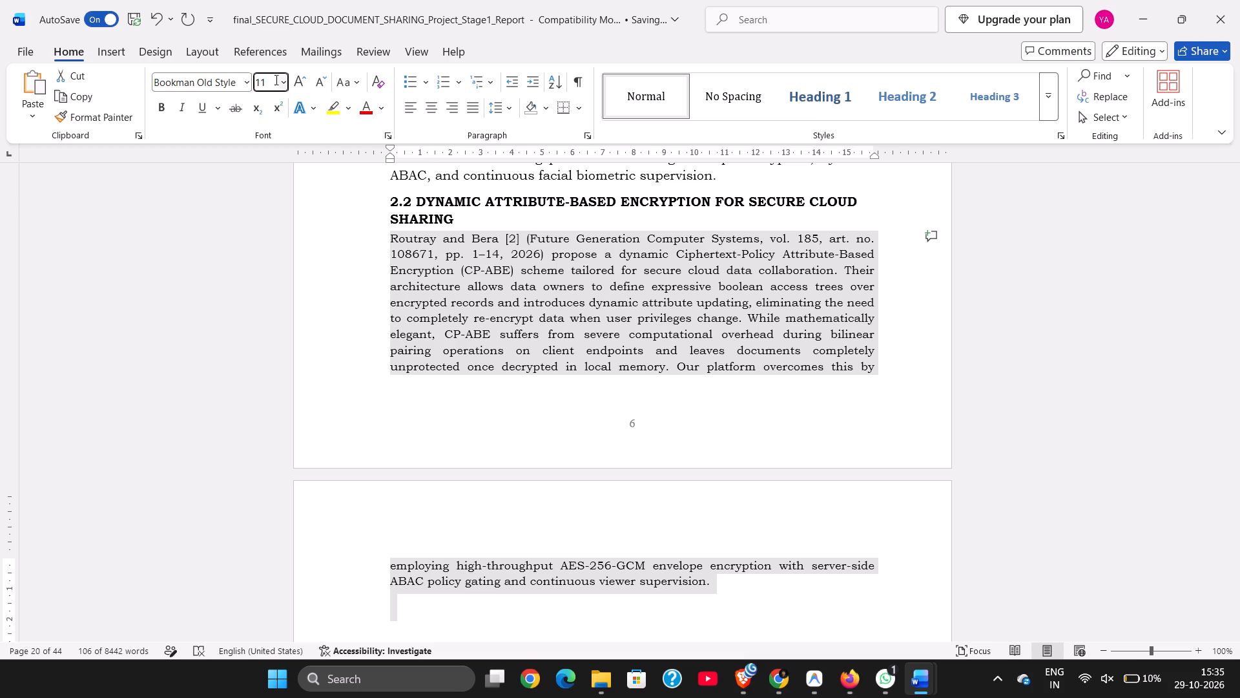
pyautogui.press('BackSpace')
pyautogui.write('12')
pyautogui.press('Return')
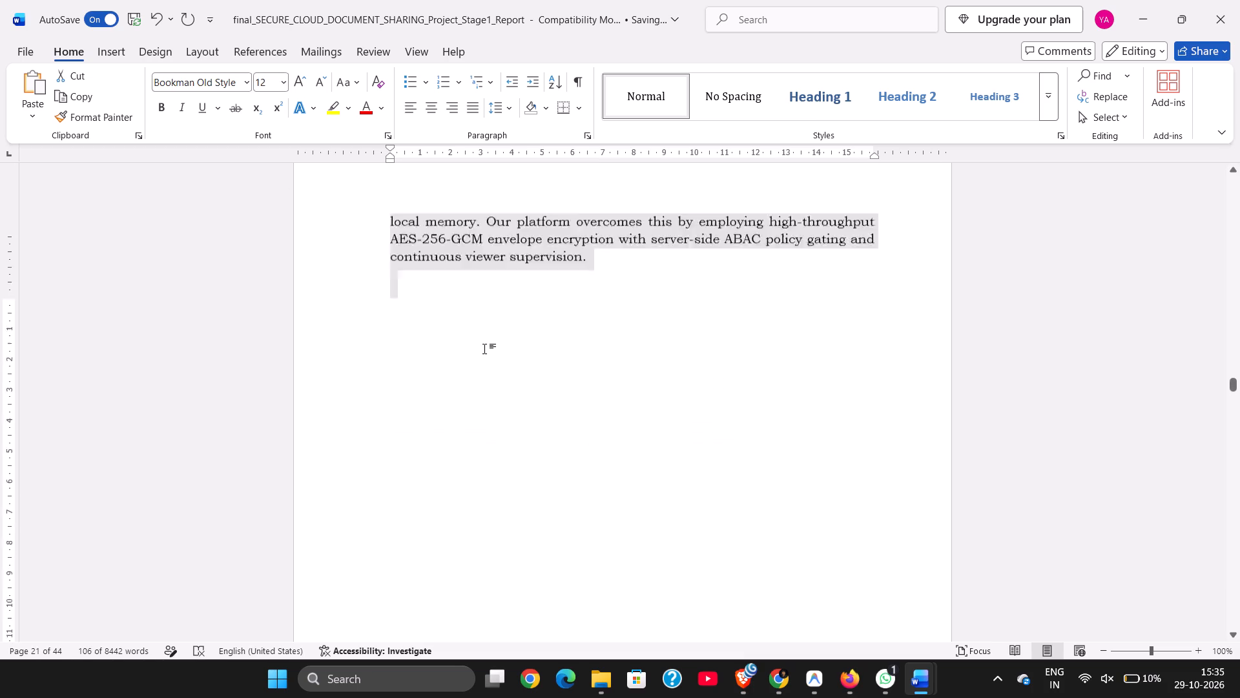
# Add a first-line indent to the section 2.2 body paragraph beginning "Routray and Bera [2]".
pyautogui.scroll(1, 484, 348)
pyautogui.scroll(-1, 484, 348)
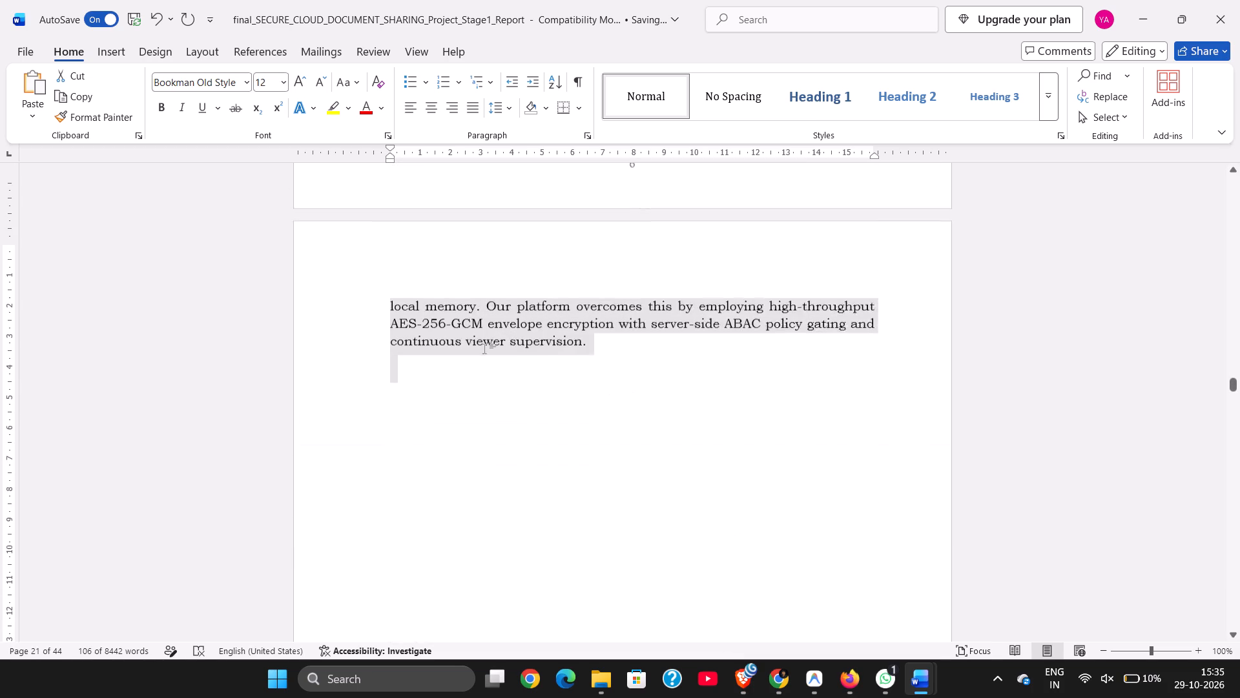
pyautogui.scroll(-1, 484, 348)
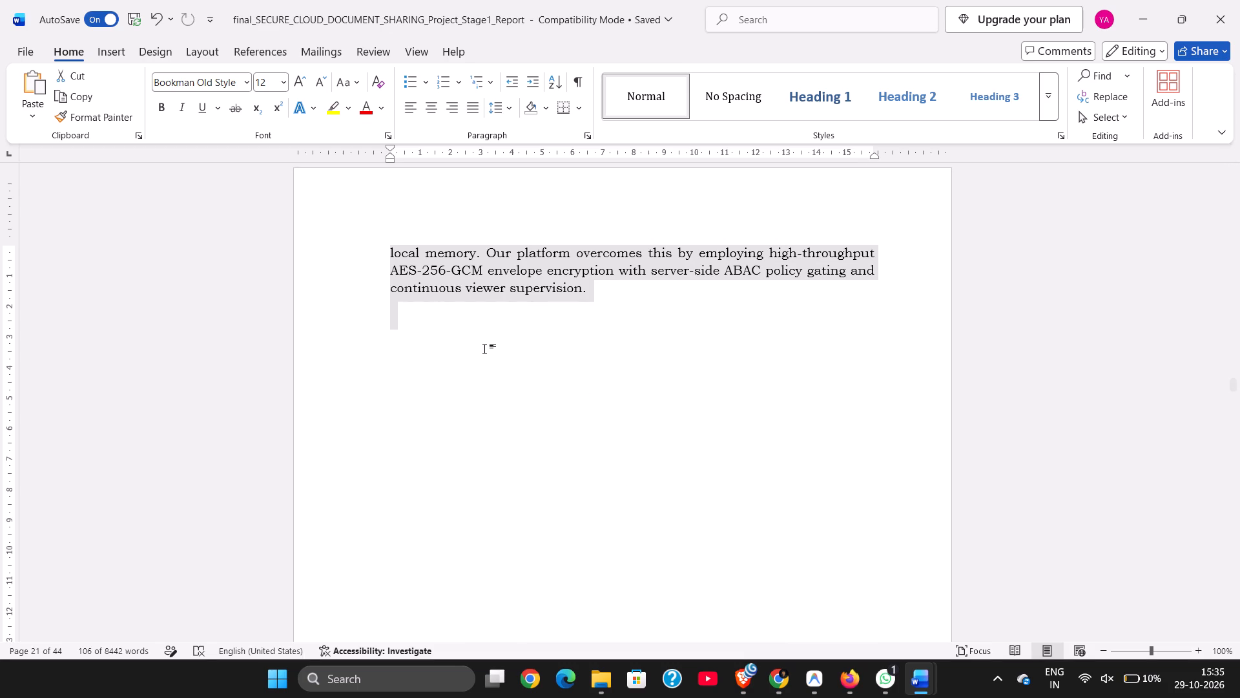
pyautogui.scroll(2, 484, 348)
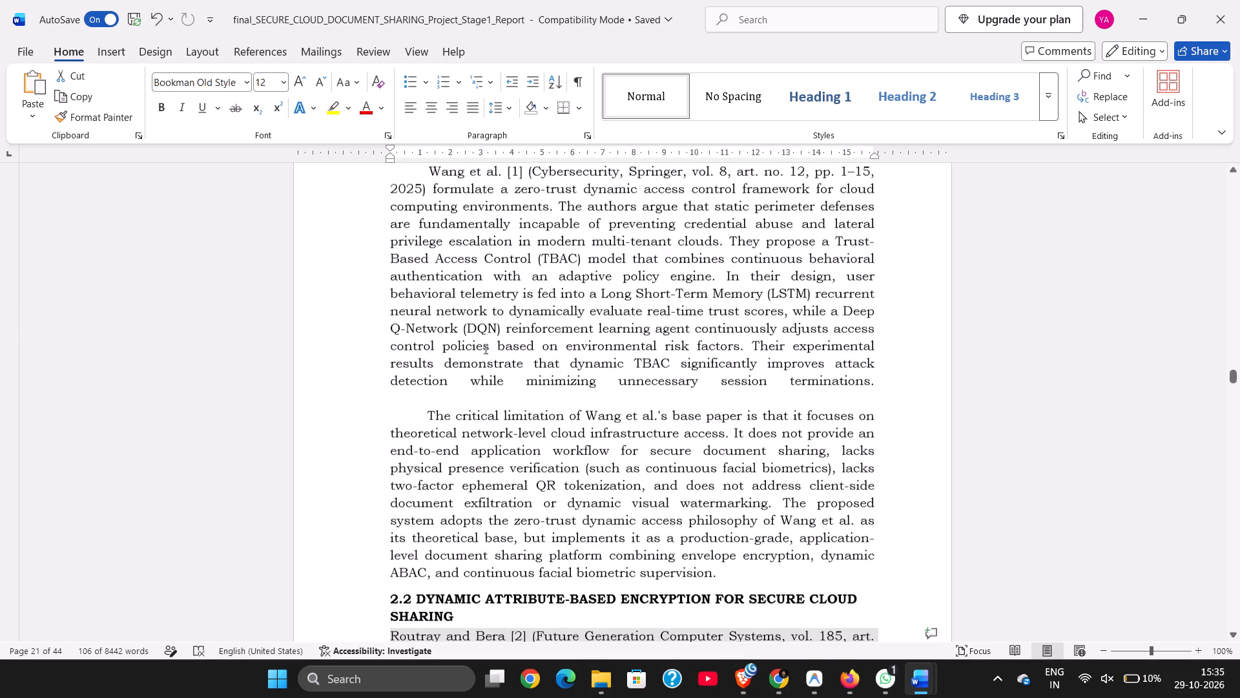
pyautogui.click(391, 434)
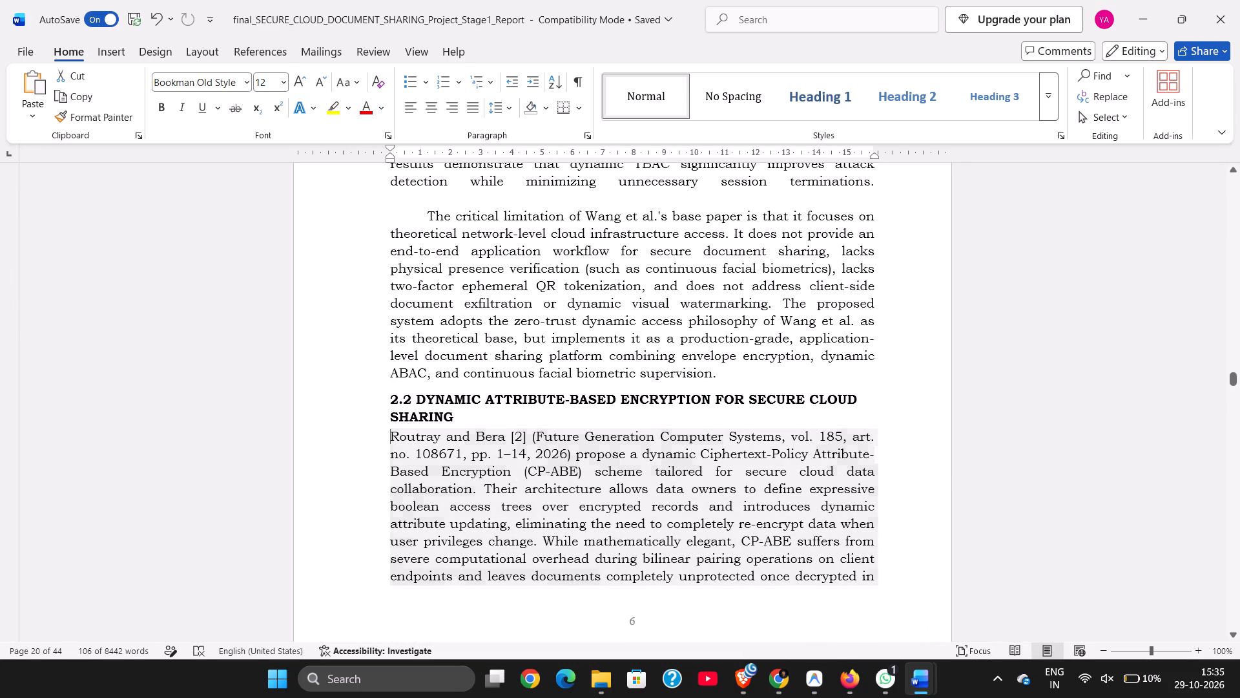
pyautogui.press('Tab')
# Examine the page layout between the end of section 2.2 and the start of section 2.3, and the body text of sections 2.3 to 2.5.
pyautogui.scroll(-1, 391, 434)
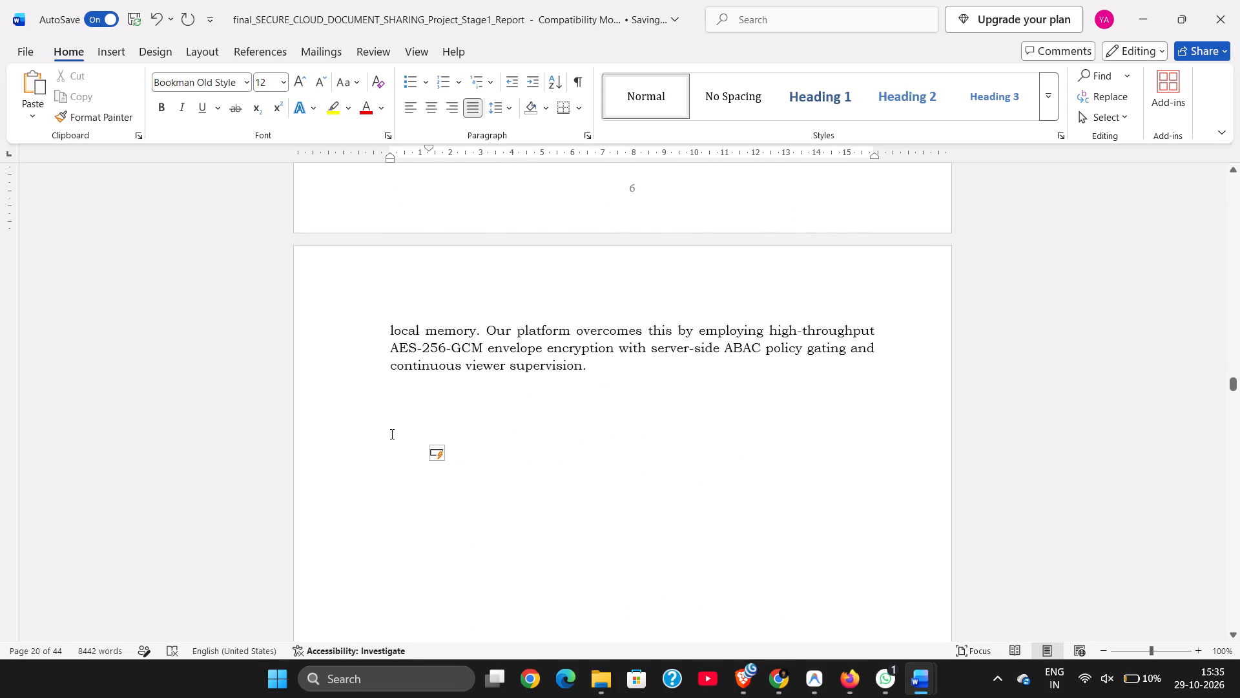
pyautogui.scroll(-2, 391, 434)
pyautogui.scroll(2, 391, 434)
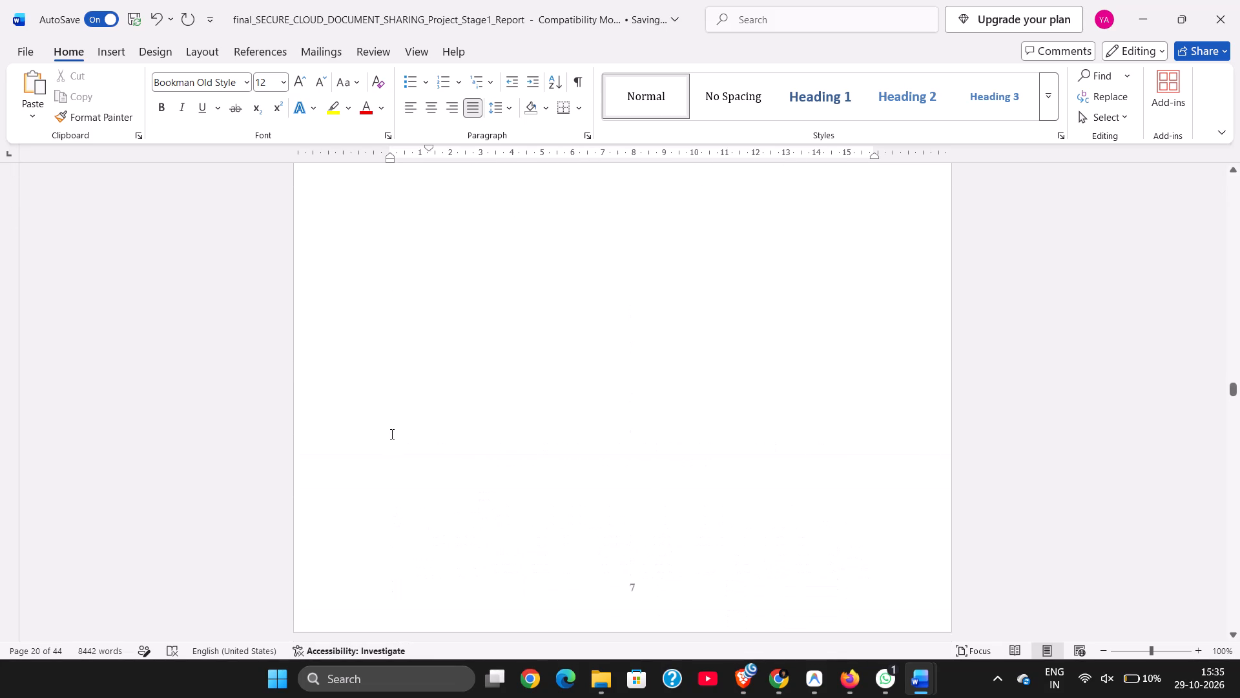
pyautogui.scroll(1, 391, 434)
pyautogui.scroll(-6, 391, 434)
pyautogui.scroll(3, 391, 434)
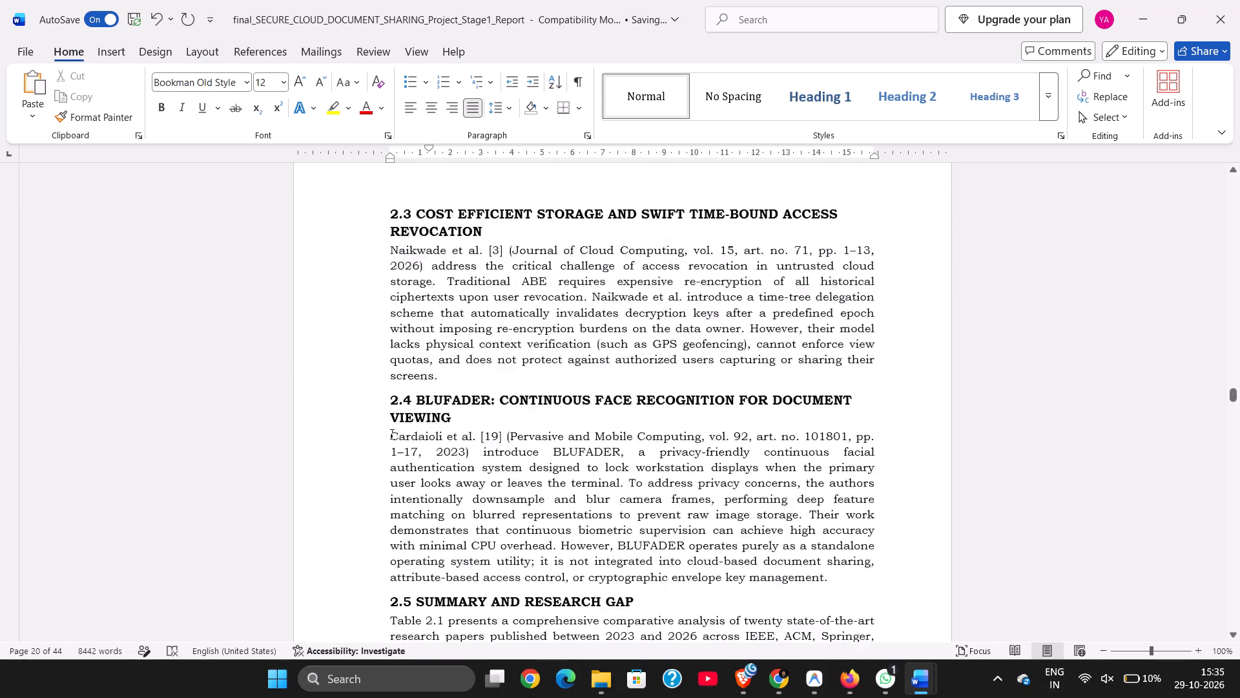
pyautogui.scroll(1, 391, 434)
pyautogui.scroll(-1, 391, 434)
pyautogui.scroll(1, 393, 390)
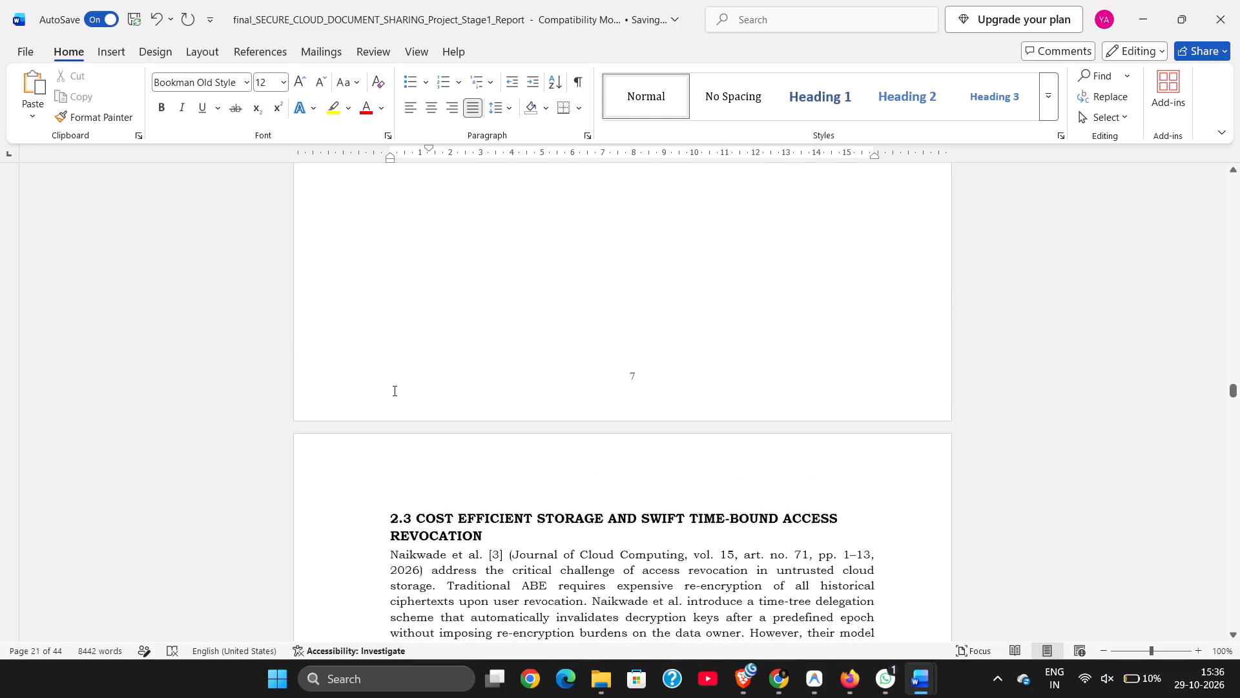
pyautogui.scroll(4, 393, 390)
pyautogui.scroll(-5, 393, 390)
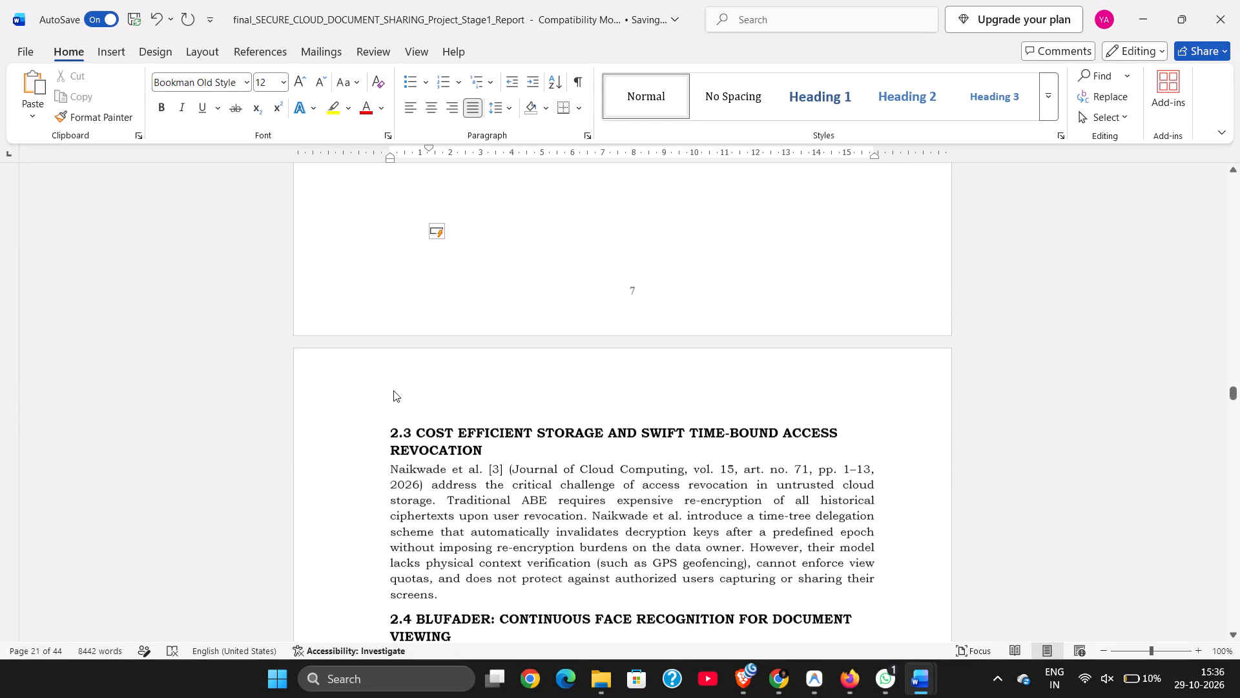
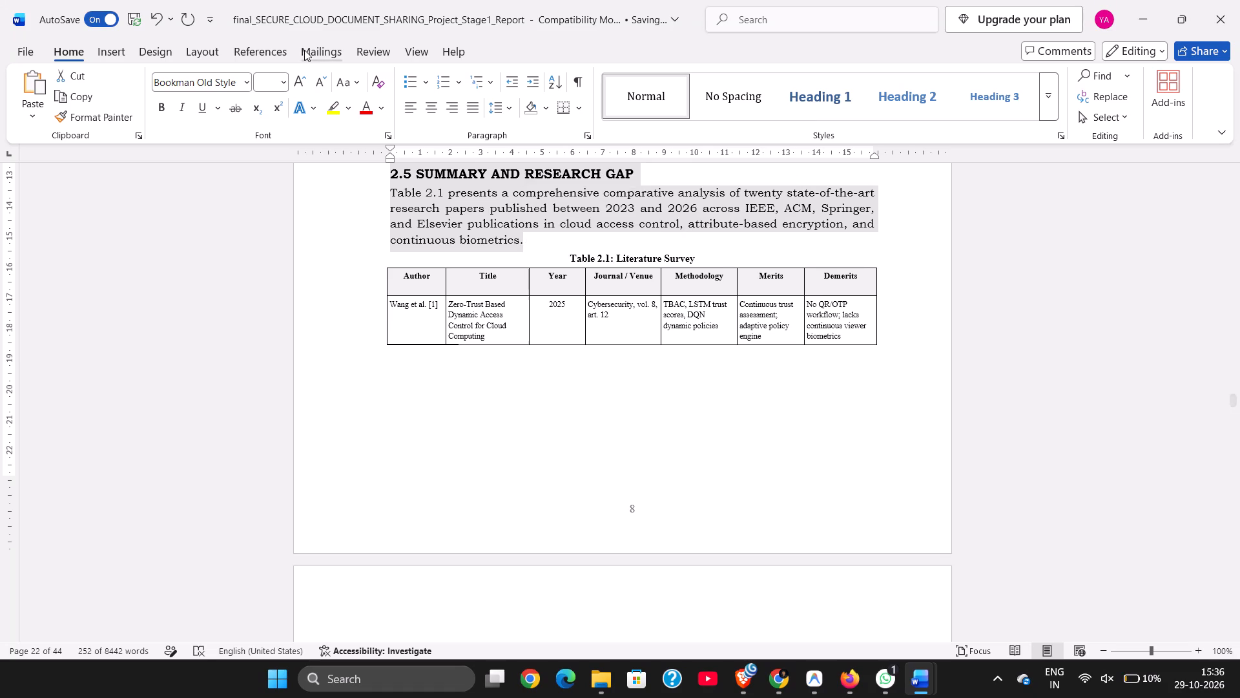
# Set the font size of the selected text of sections 2.3 to 2.5 to 12.
pyautogui.click(268, 84)
pyautogui.write('12')
pyautogui.press('Return')
# Move sections 2.3 to 2.5 directly after the end of section 2.2, following "continuous viewer supervision.".
pyautogui.scroll(3, 268, 84)
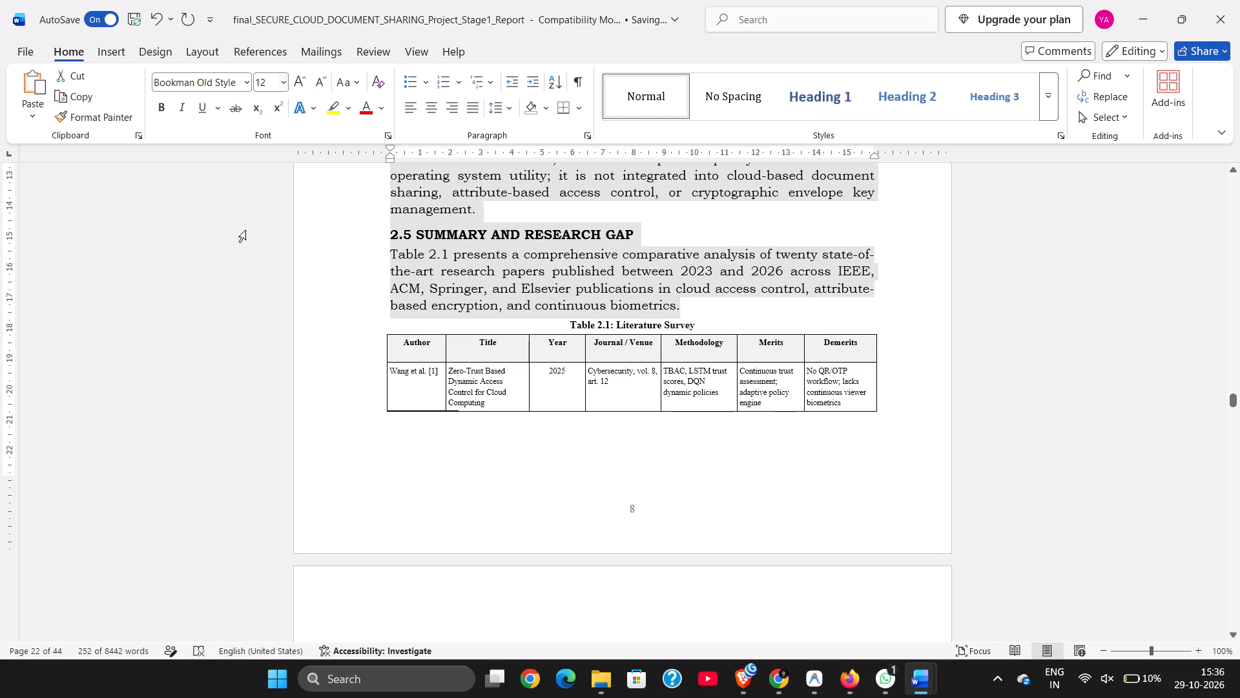
pyautogui.scroll(3, 339, 310)
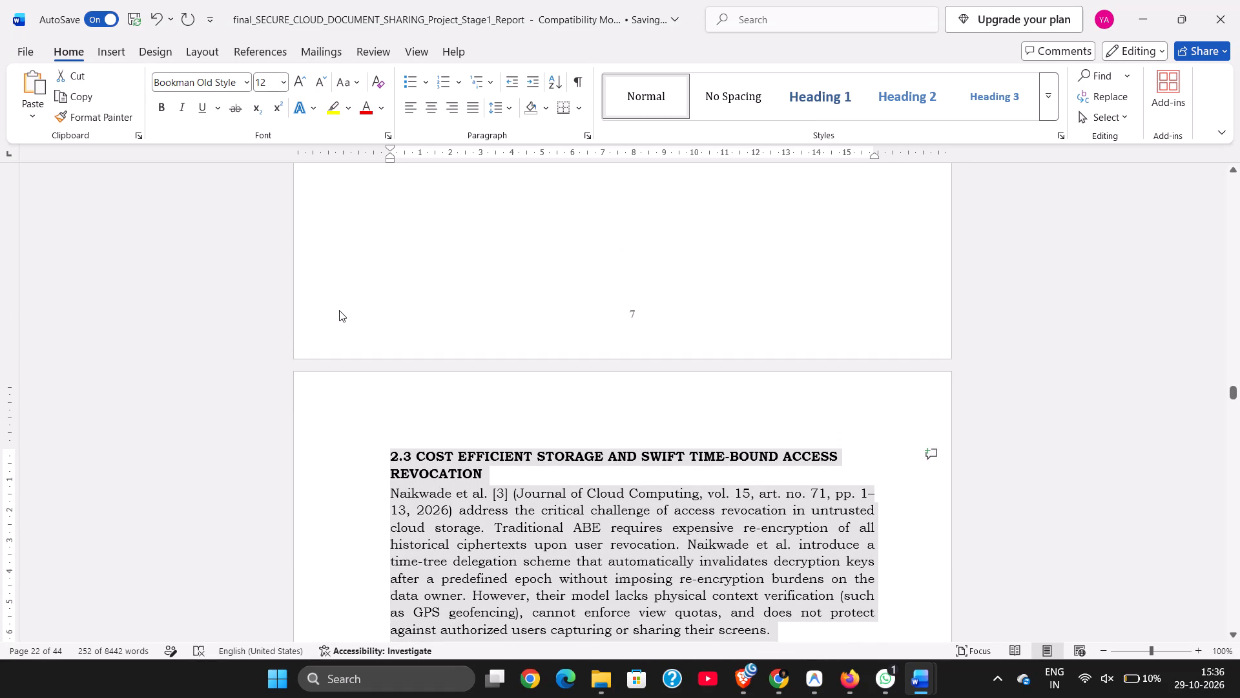
pyautogui.hotkey('ctrl', 'x')
pyautogui.scroll(4, 339, 310)
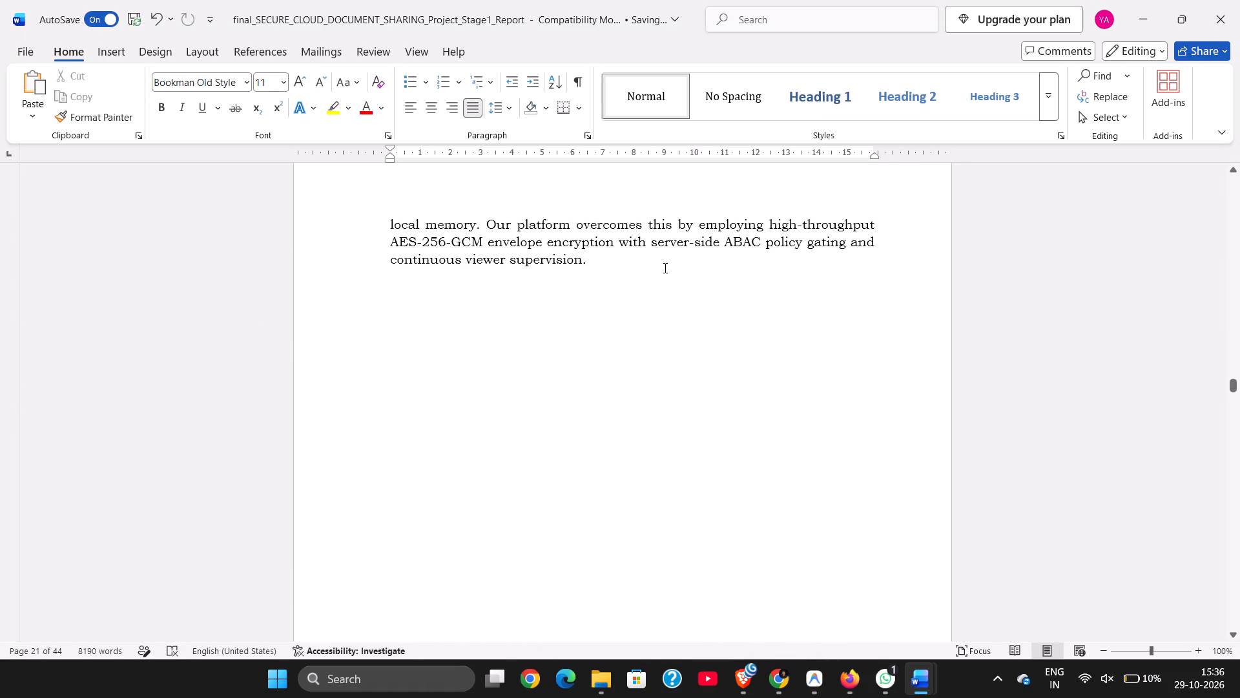
pyautogui.click(663, 266)
pyautogui.press('Return')
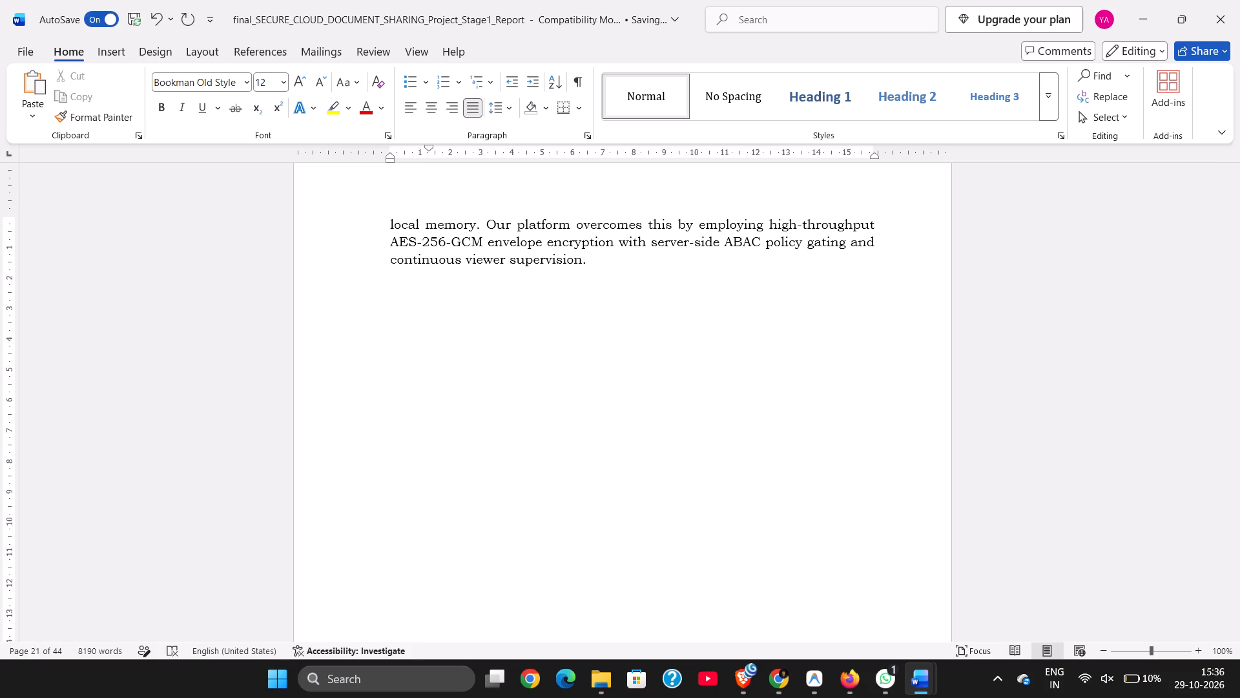
pyautogui.press('BackSpace')
pyautogui.hotkey('ctrl', 'v')
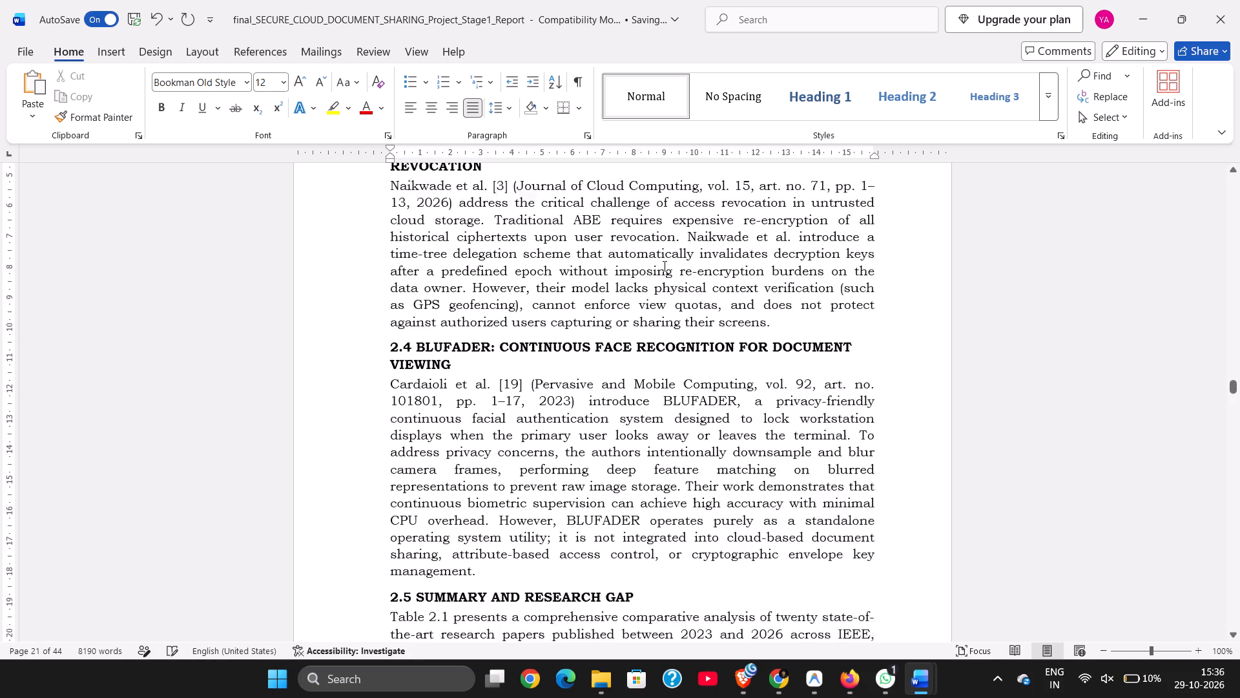
# Add a first-line indent to the body paragraphs of sections 2.3, 2.4 and 2.5.
pyautogui.scroll(1, 663, 266)
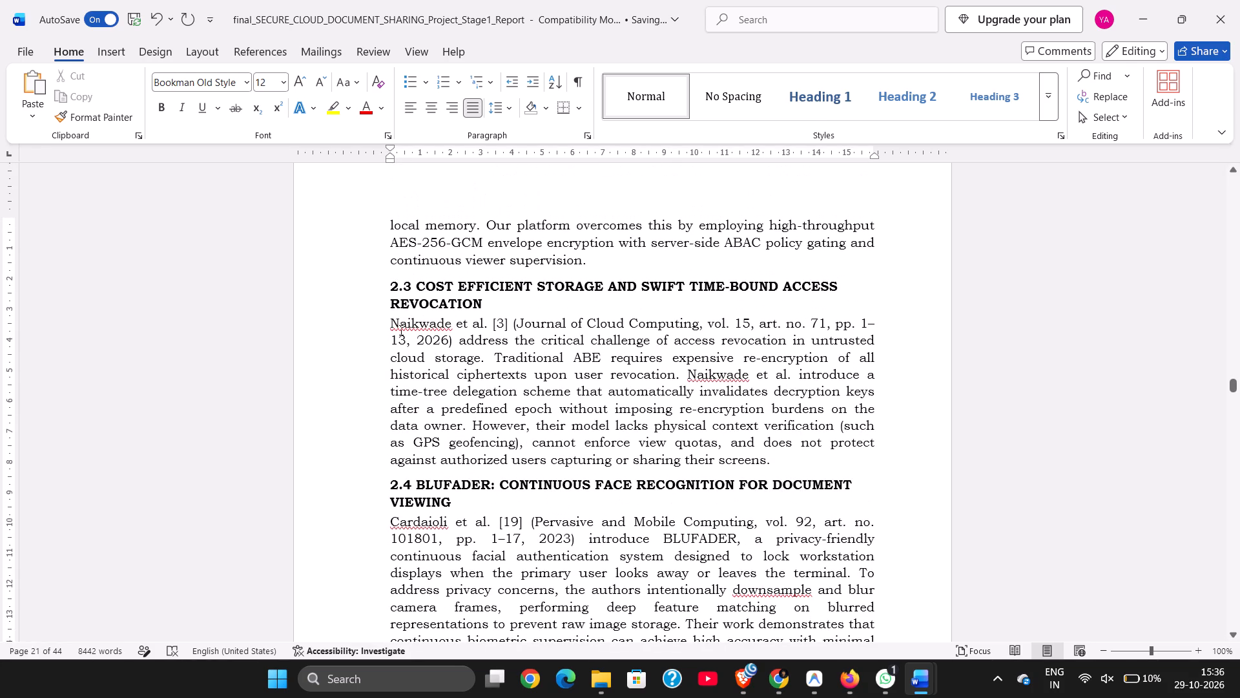
pyautogui.click(393, 333)
pyautogui.press('Up')
pyautogui.press('Tab')
pyautogui.scroll(-1, 391, 322)
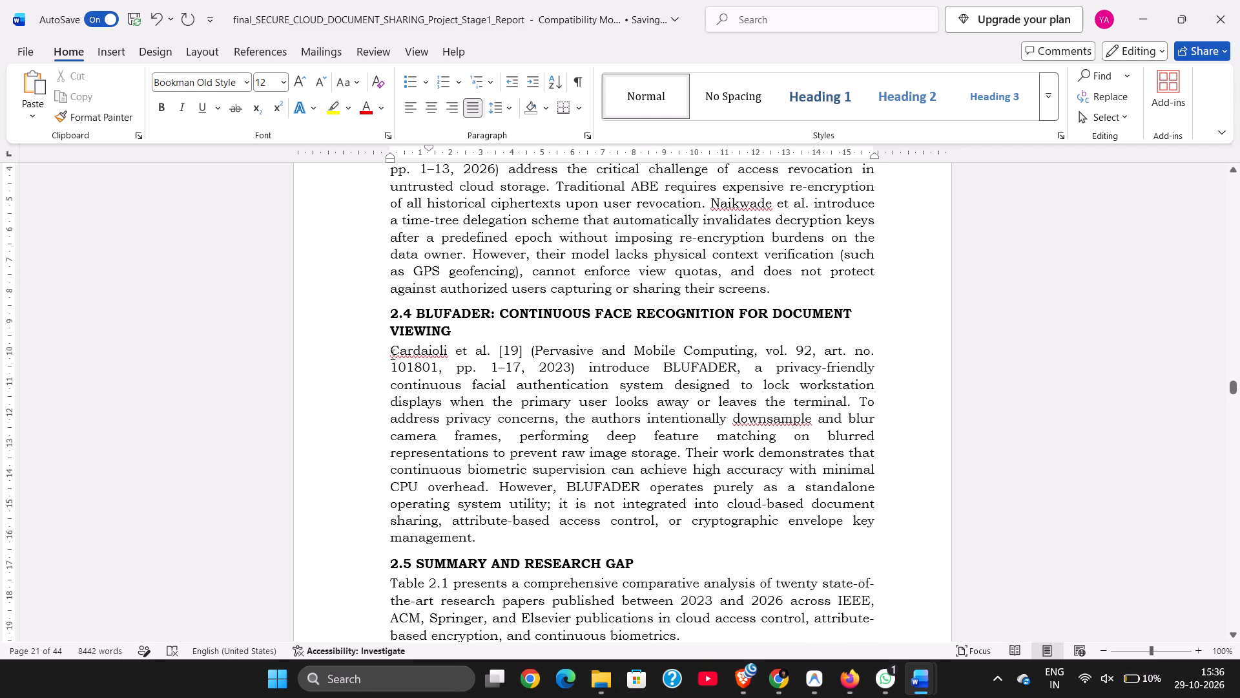
pyautogui.click(391, 354)
pyautogui.press('Tab')
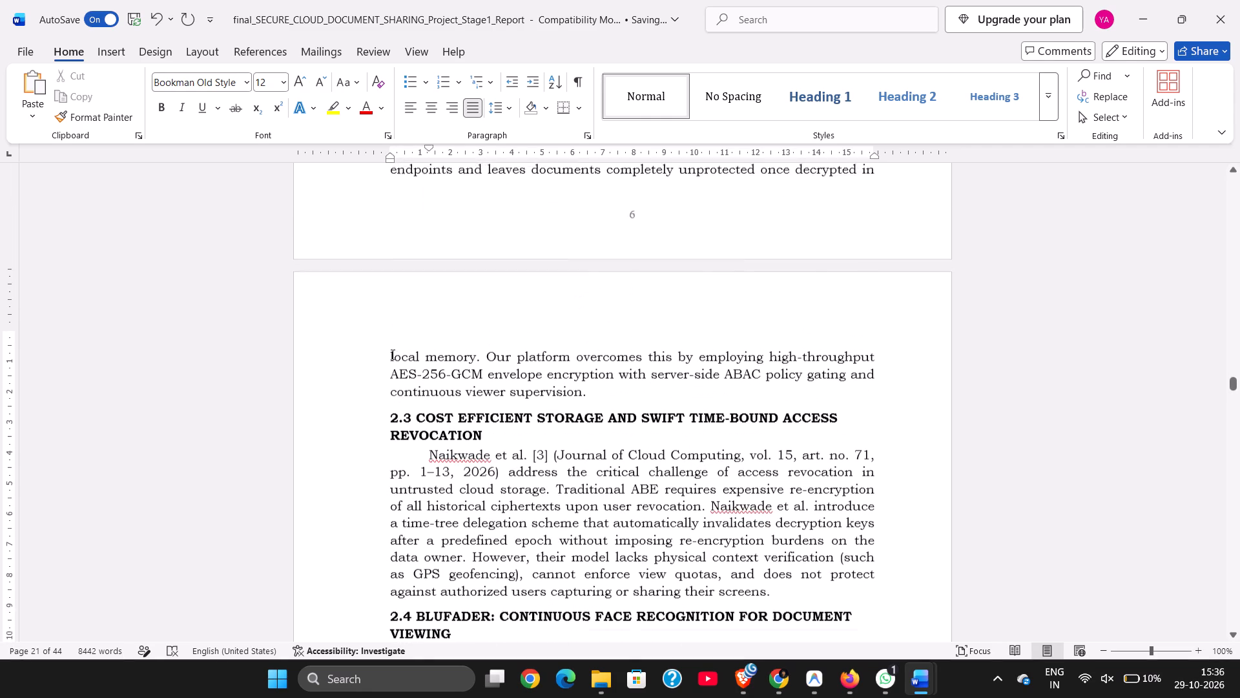
pyautogui.scroll(-1, 391, 354)
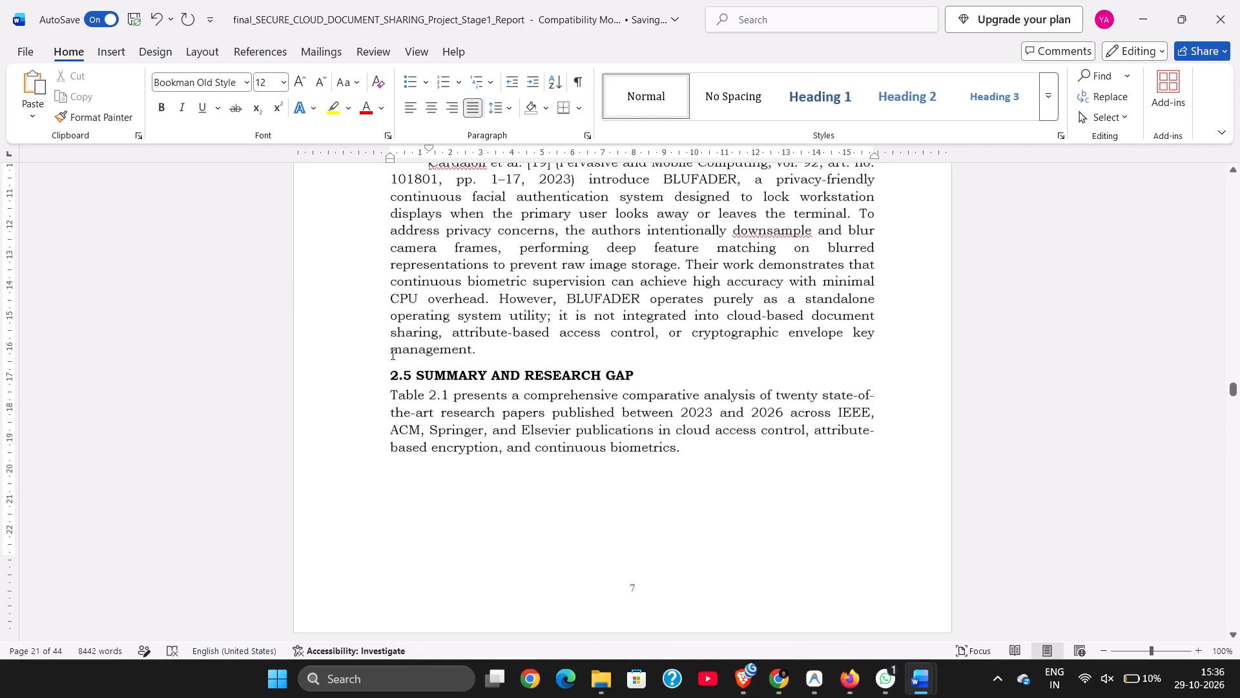
pyautogui.click(389, 393)
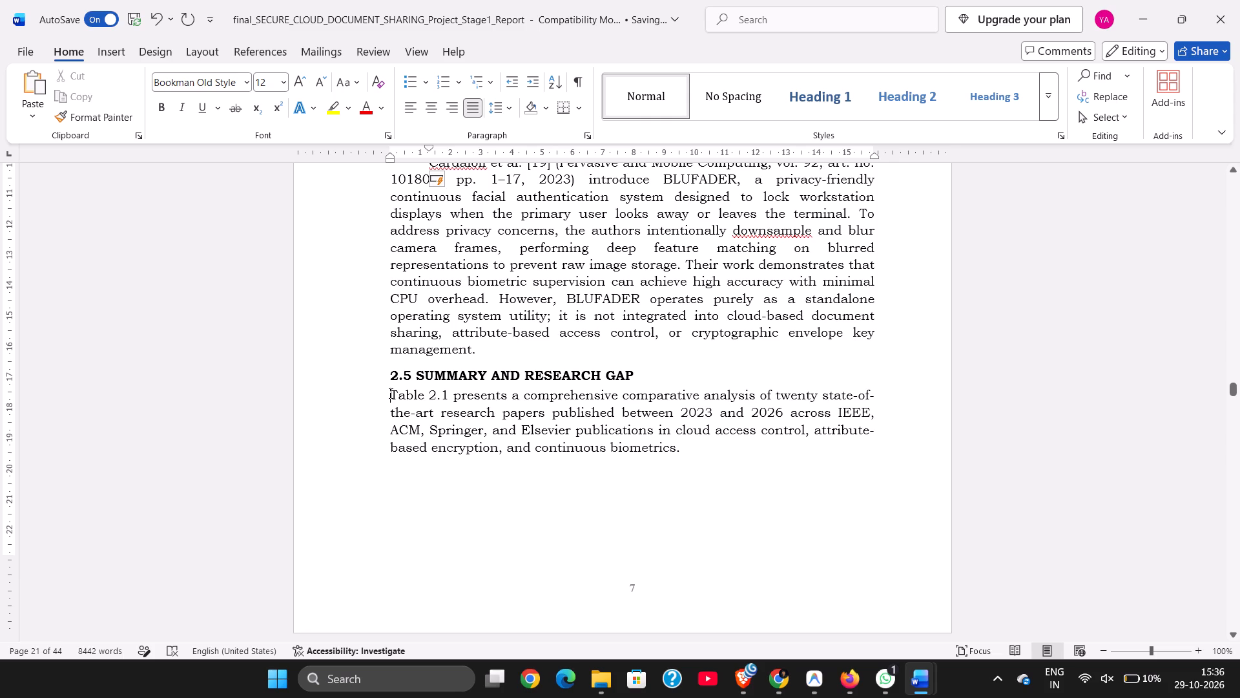
pyautogui.press('Tab')
# Examine the layout of Table 2.1: Literature Survey and the gap before its continued table on the following page.
pyautogui.scroll(-2, 389, 393)
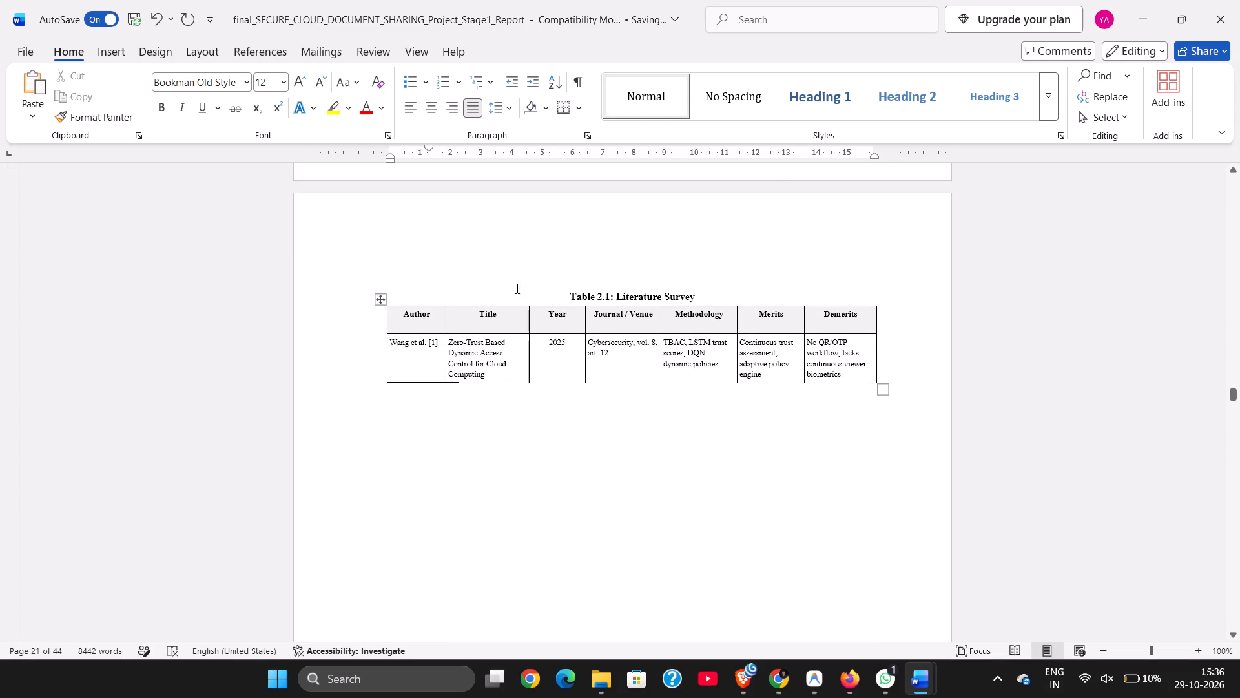
pyautogui.scroll(2, 534, 270)
pyautogui.scroll(-1, 534, 270)
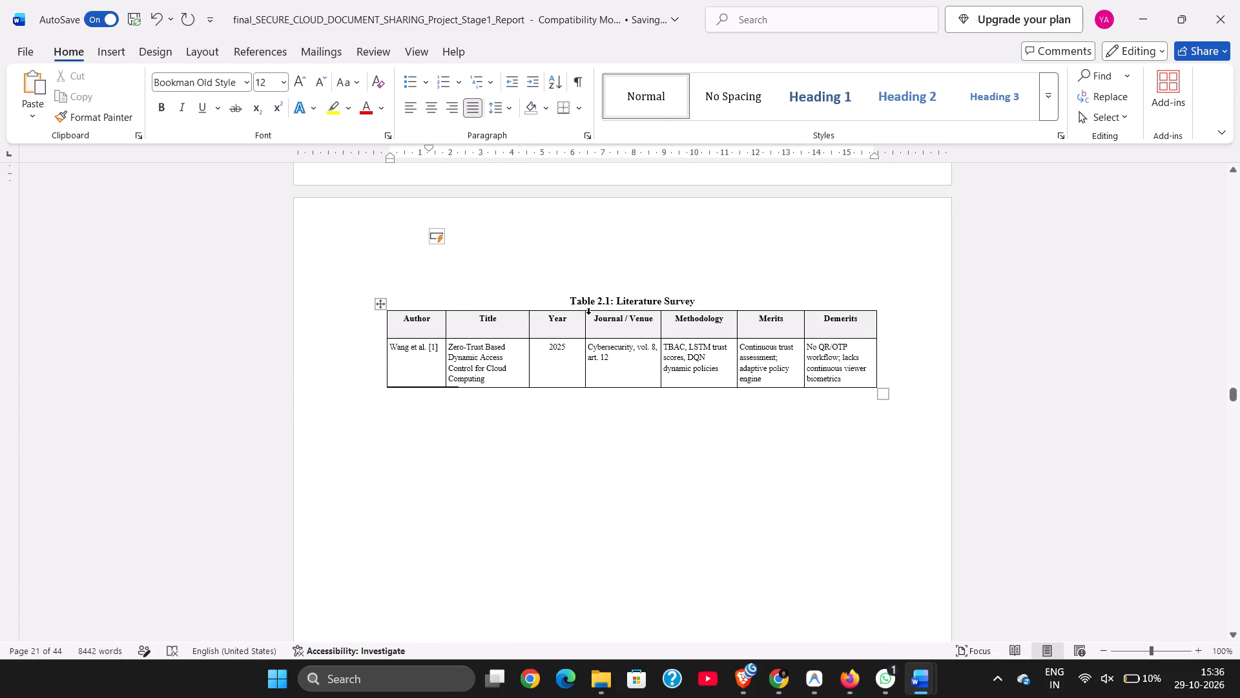
pyautogui.click(588, 314)
pyautogui.click(596, 293)
pyautogui.click(380, 302)
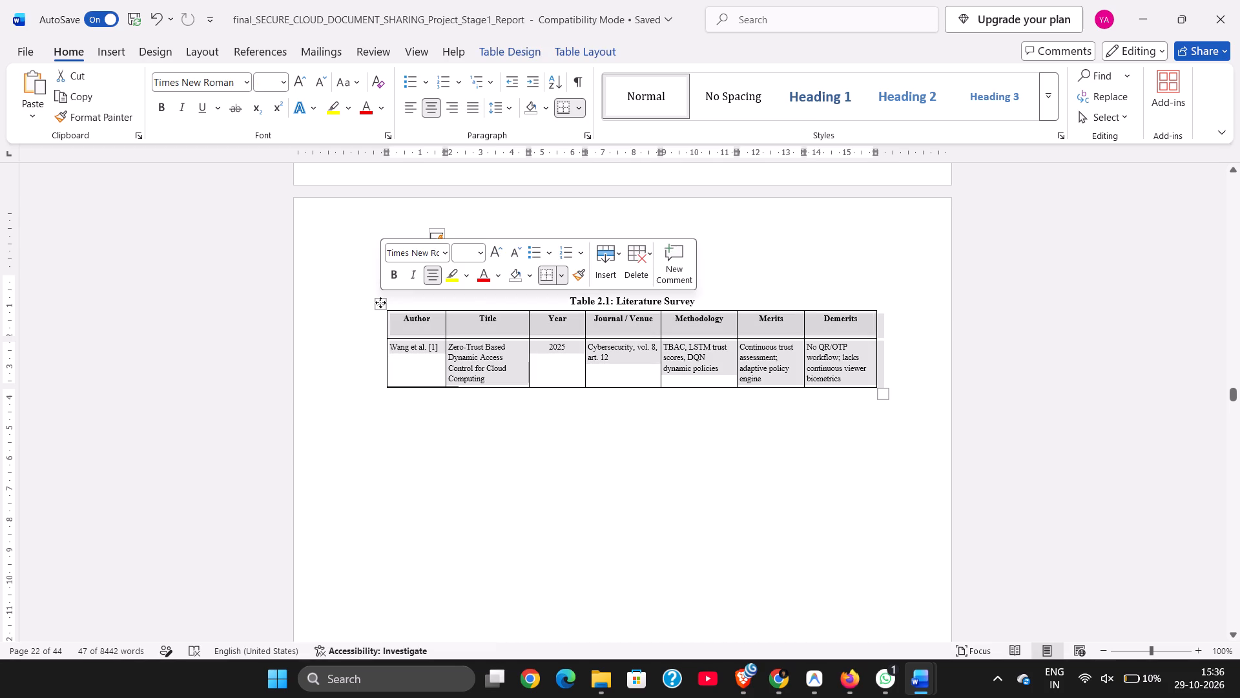
pyautogui.click(358, 385)
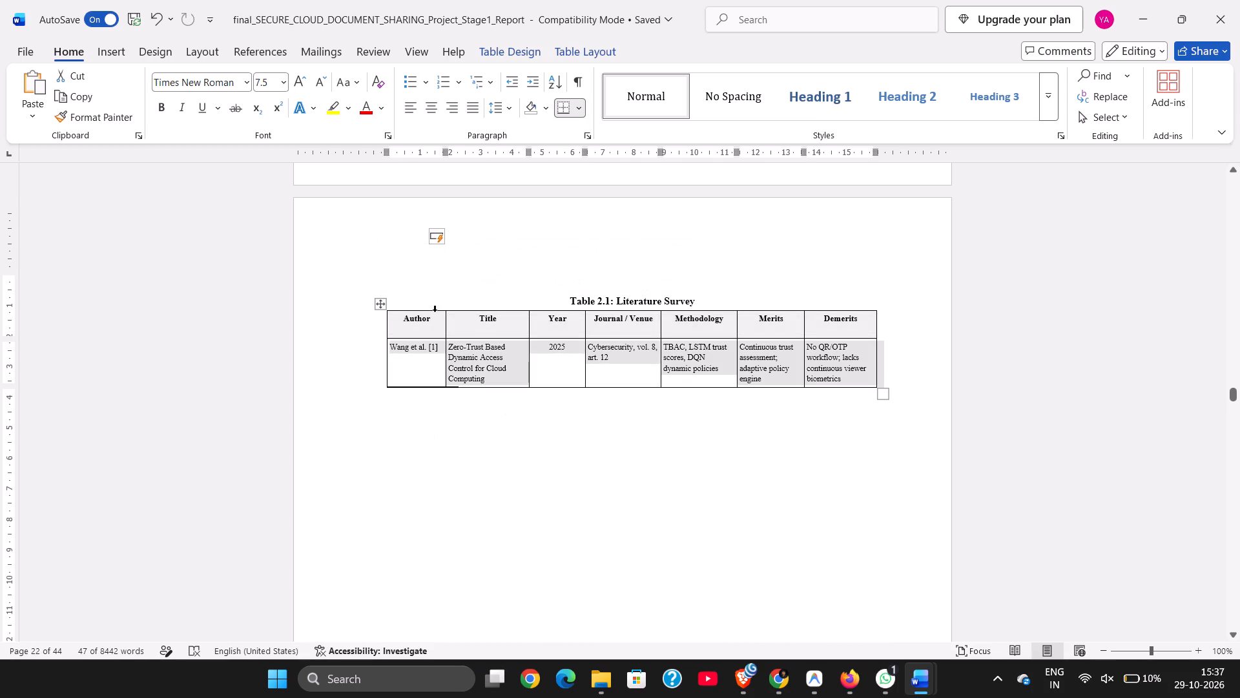
pyautogui.scroll(2, 437, 310)
pyautogui.scroll(-2, 437, 310)
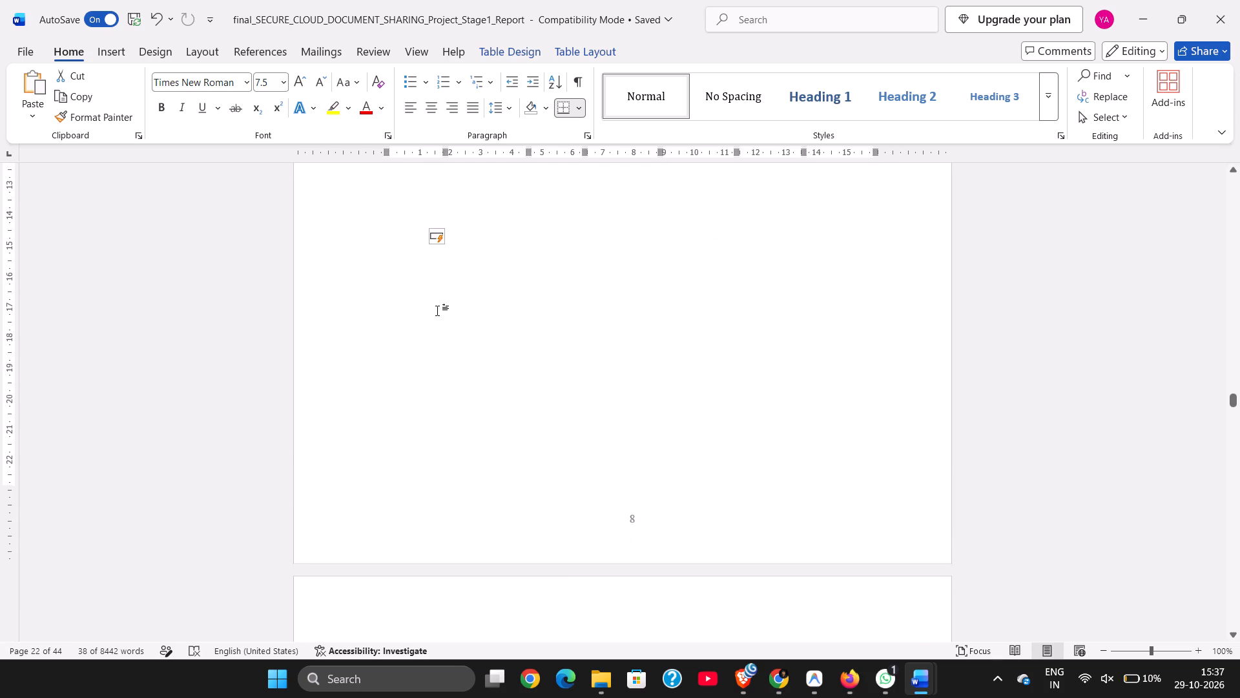
pyautogui.scroll(-1, 437, 310)
pyautogui.click(441, 375)
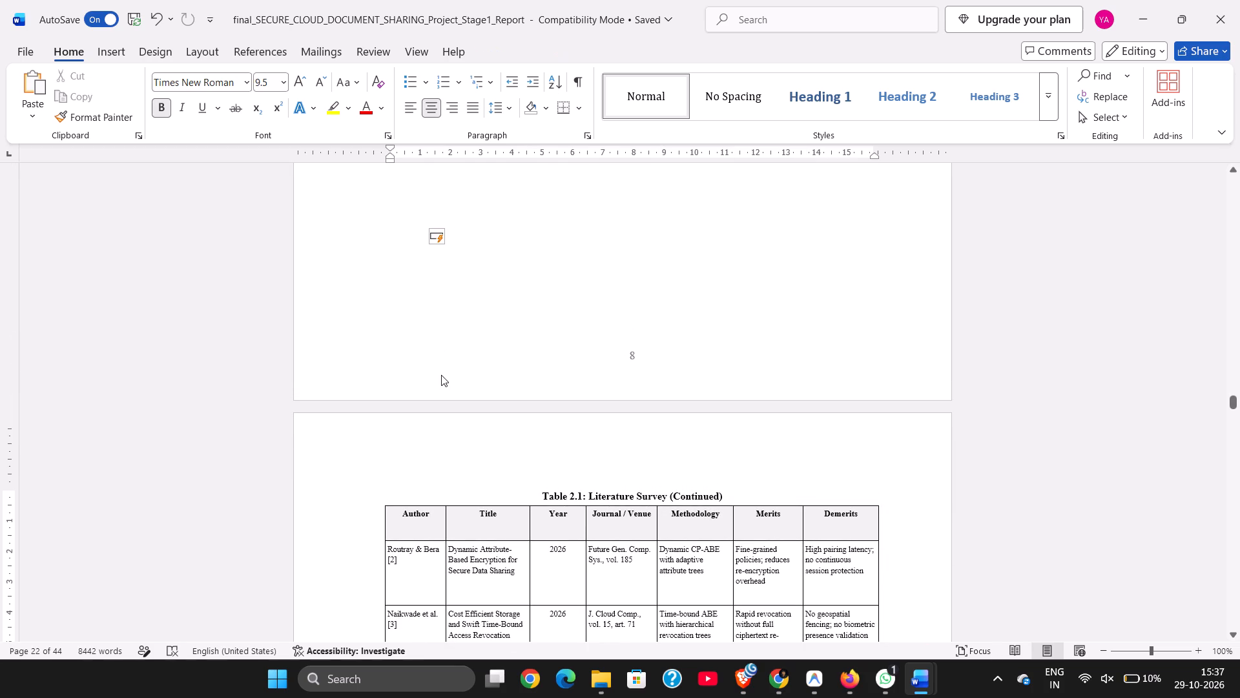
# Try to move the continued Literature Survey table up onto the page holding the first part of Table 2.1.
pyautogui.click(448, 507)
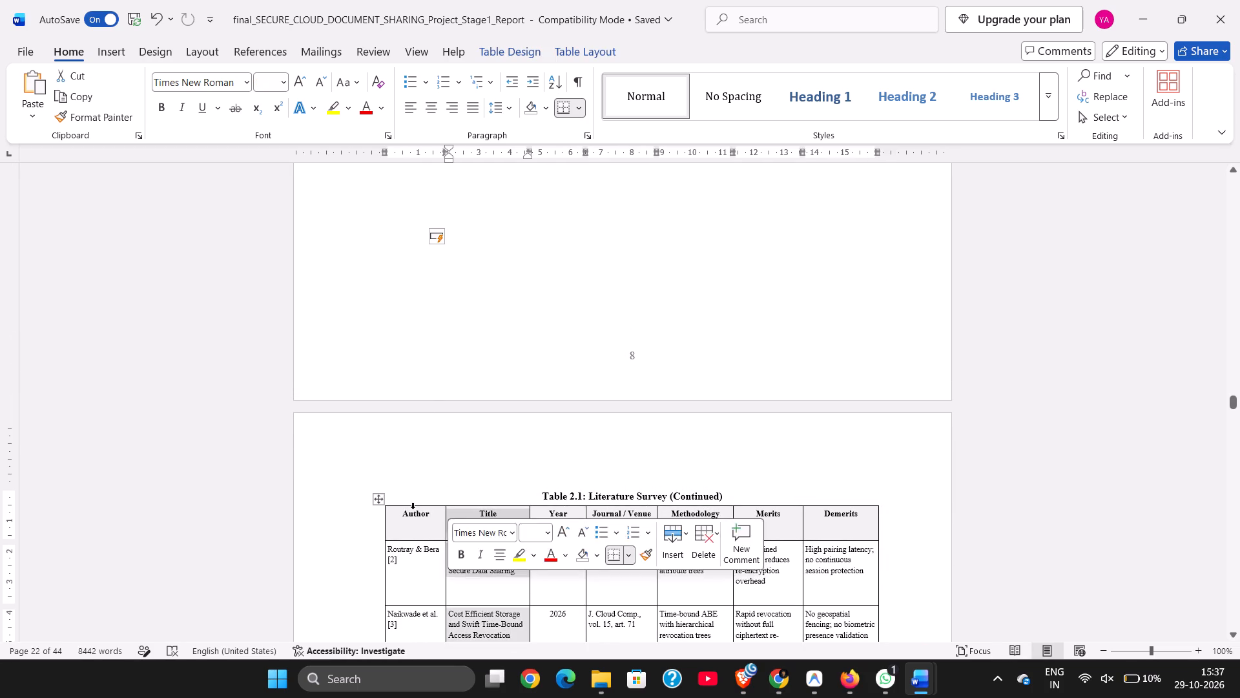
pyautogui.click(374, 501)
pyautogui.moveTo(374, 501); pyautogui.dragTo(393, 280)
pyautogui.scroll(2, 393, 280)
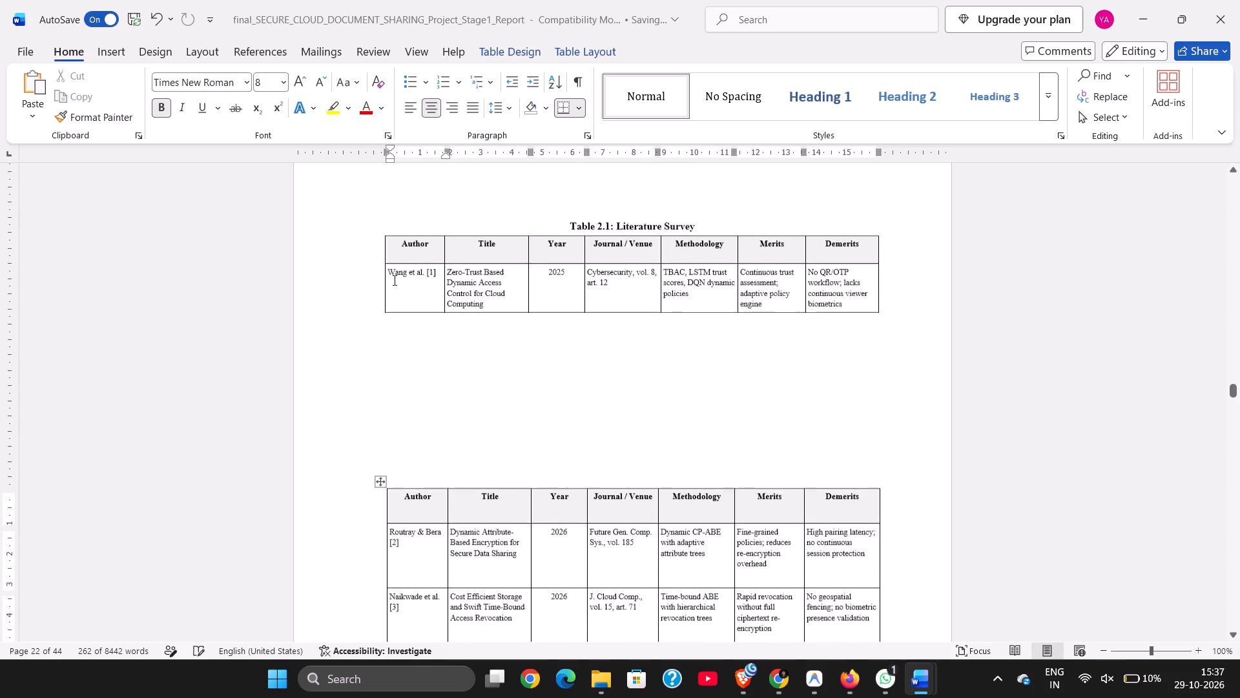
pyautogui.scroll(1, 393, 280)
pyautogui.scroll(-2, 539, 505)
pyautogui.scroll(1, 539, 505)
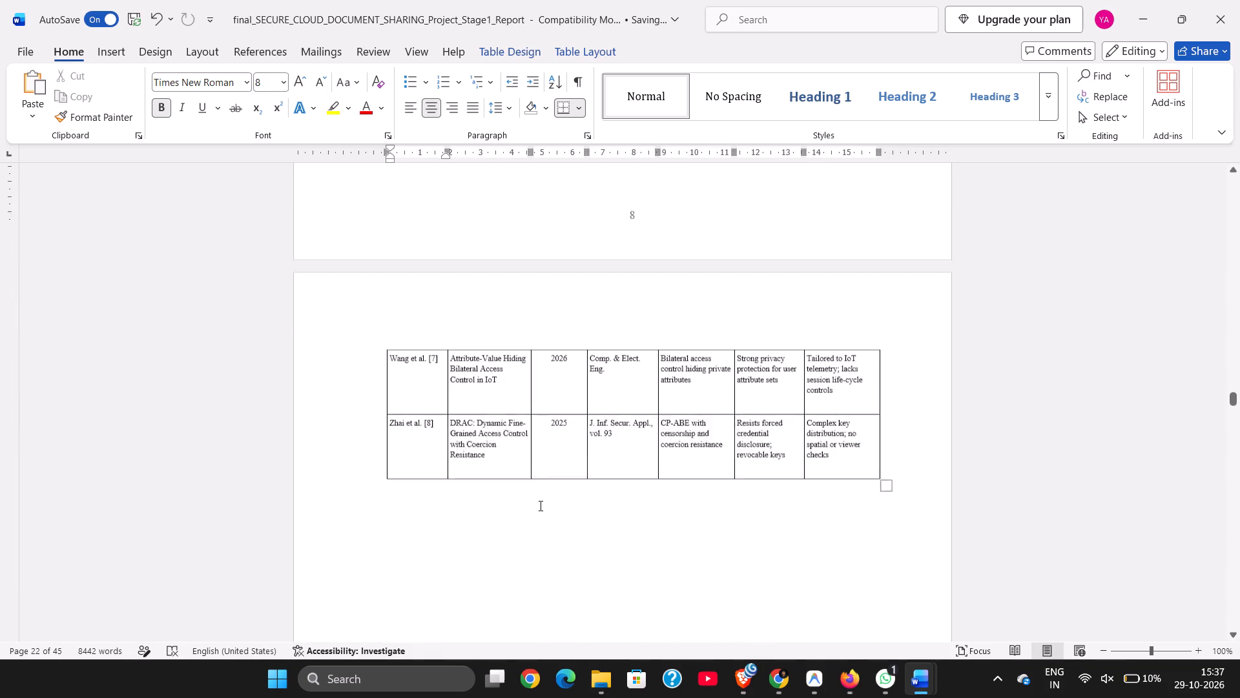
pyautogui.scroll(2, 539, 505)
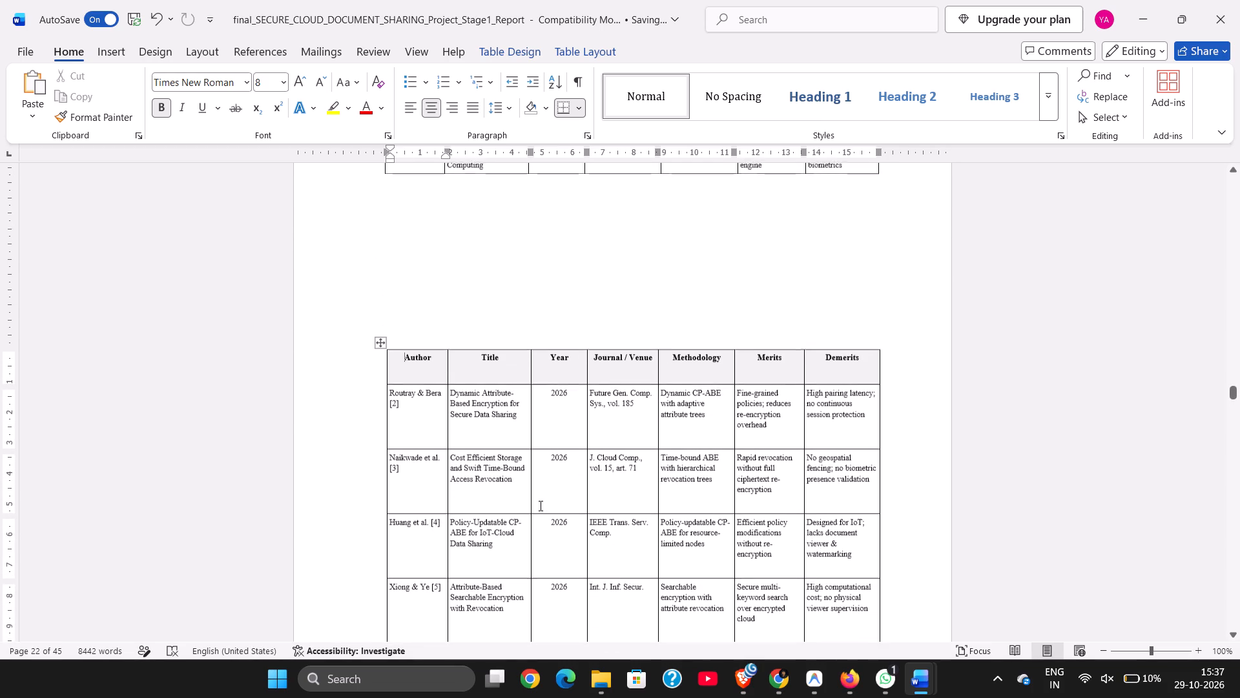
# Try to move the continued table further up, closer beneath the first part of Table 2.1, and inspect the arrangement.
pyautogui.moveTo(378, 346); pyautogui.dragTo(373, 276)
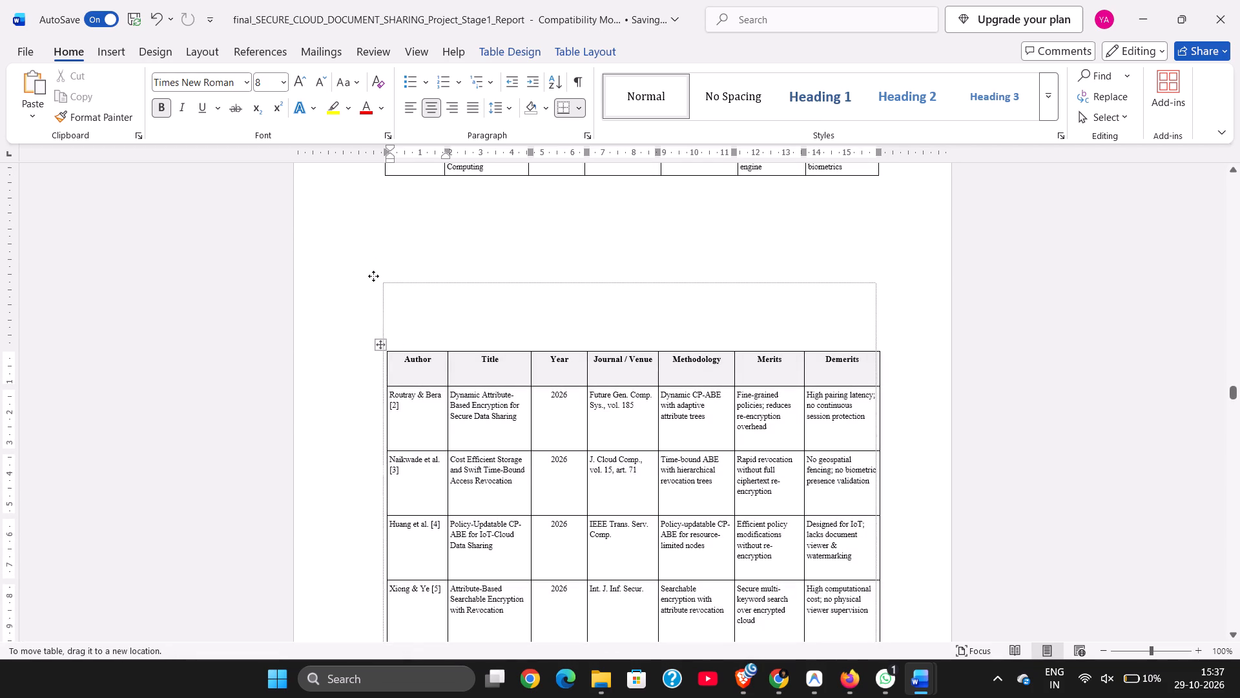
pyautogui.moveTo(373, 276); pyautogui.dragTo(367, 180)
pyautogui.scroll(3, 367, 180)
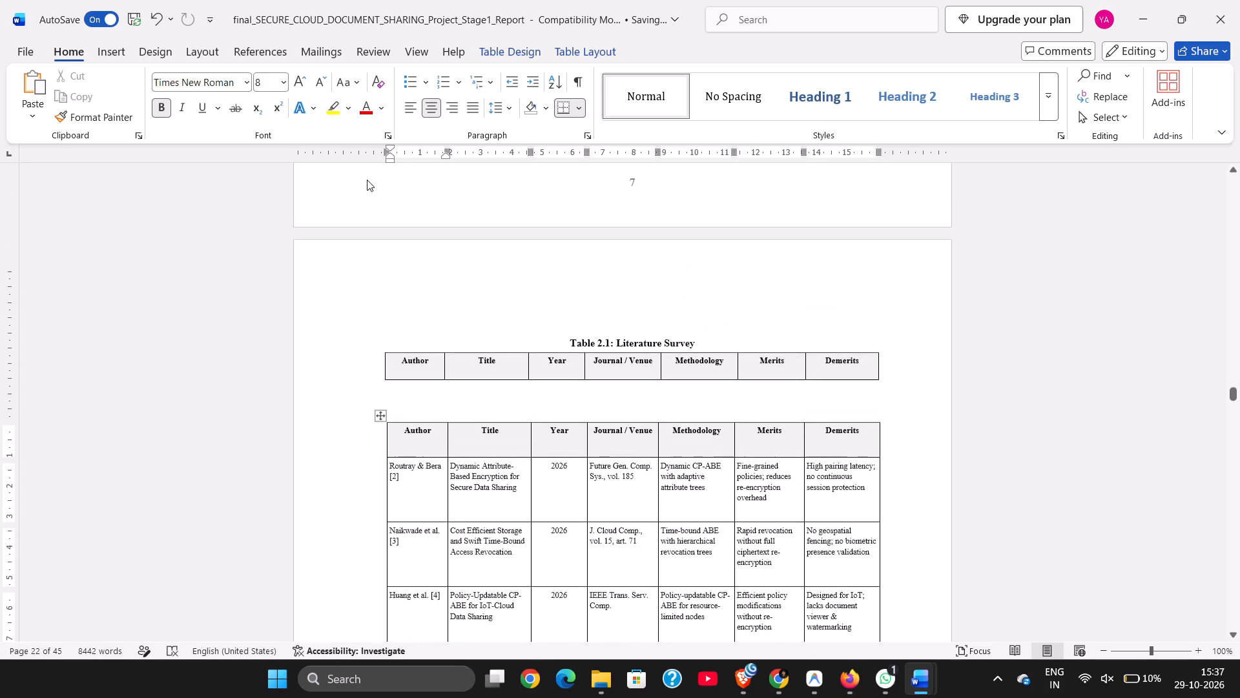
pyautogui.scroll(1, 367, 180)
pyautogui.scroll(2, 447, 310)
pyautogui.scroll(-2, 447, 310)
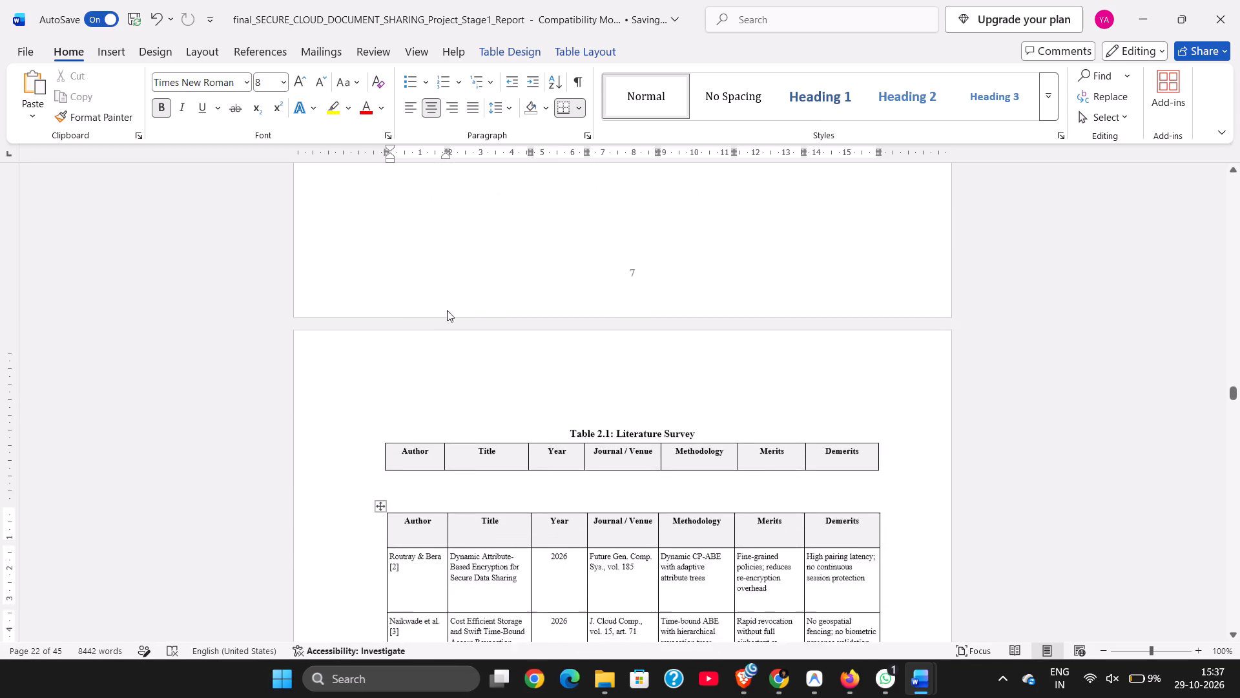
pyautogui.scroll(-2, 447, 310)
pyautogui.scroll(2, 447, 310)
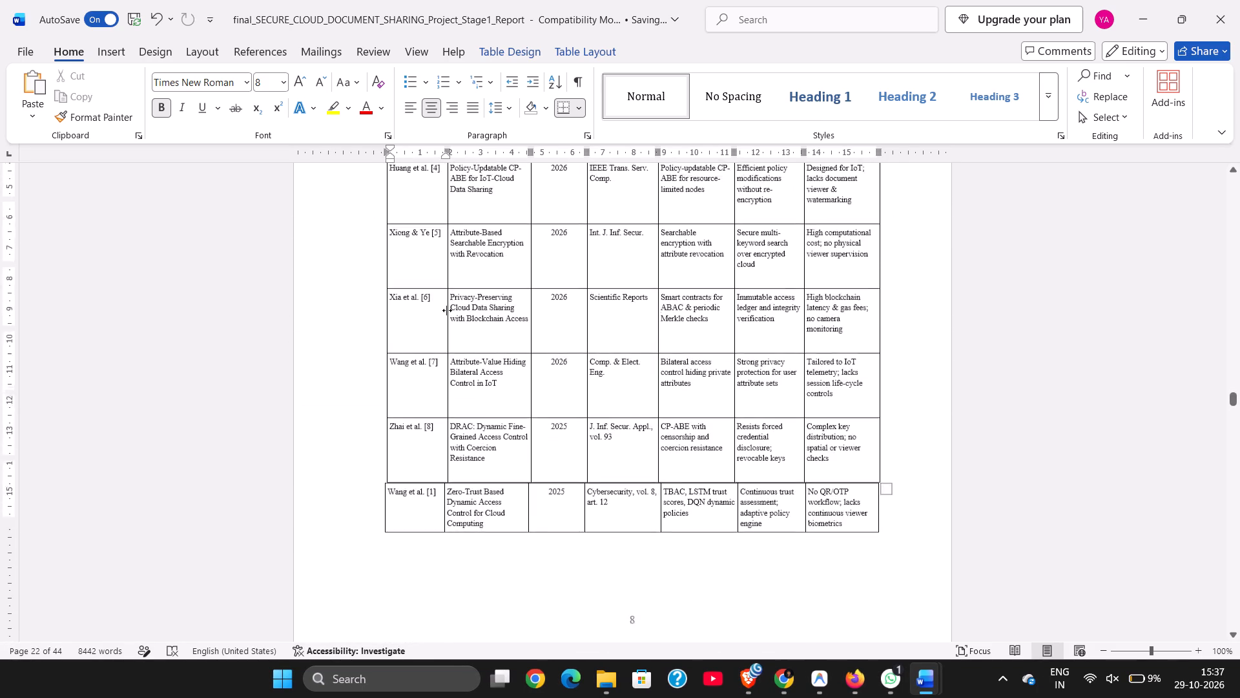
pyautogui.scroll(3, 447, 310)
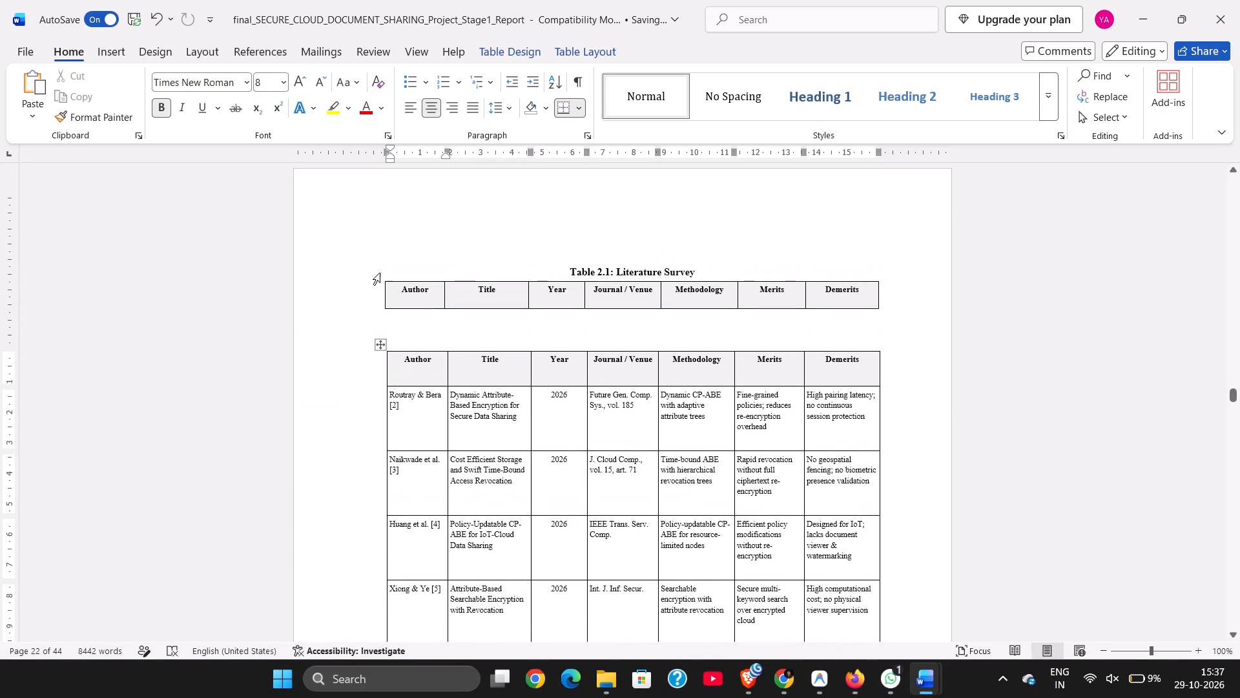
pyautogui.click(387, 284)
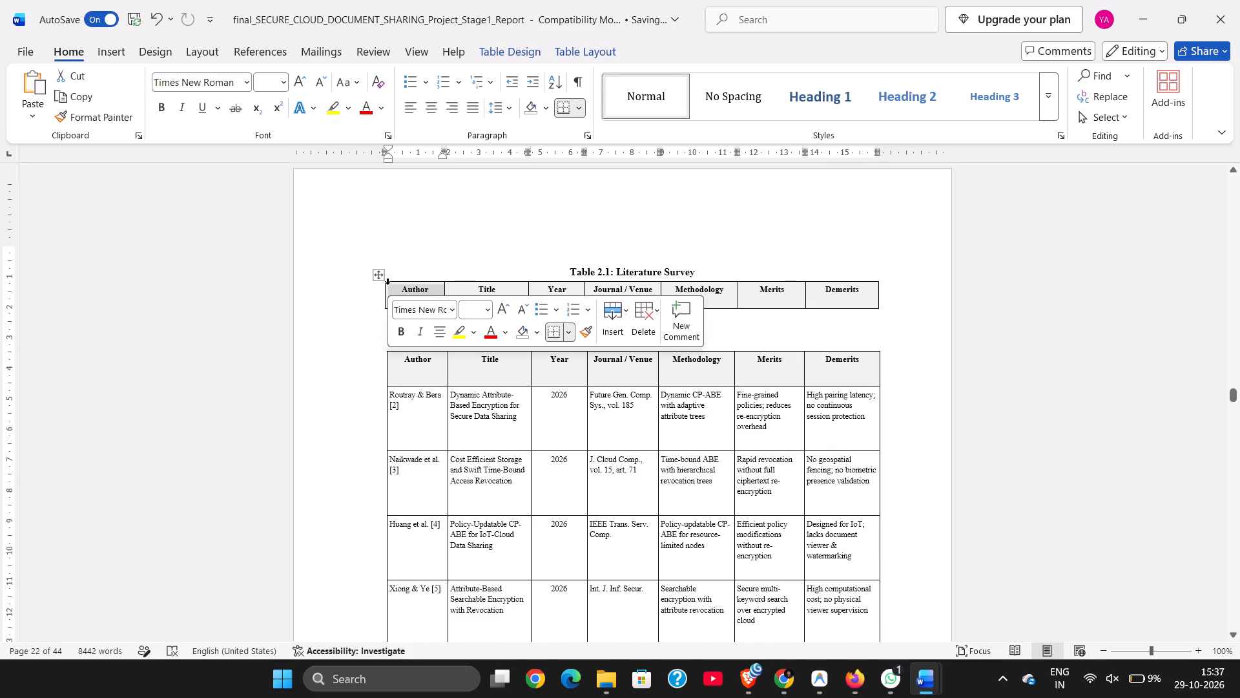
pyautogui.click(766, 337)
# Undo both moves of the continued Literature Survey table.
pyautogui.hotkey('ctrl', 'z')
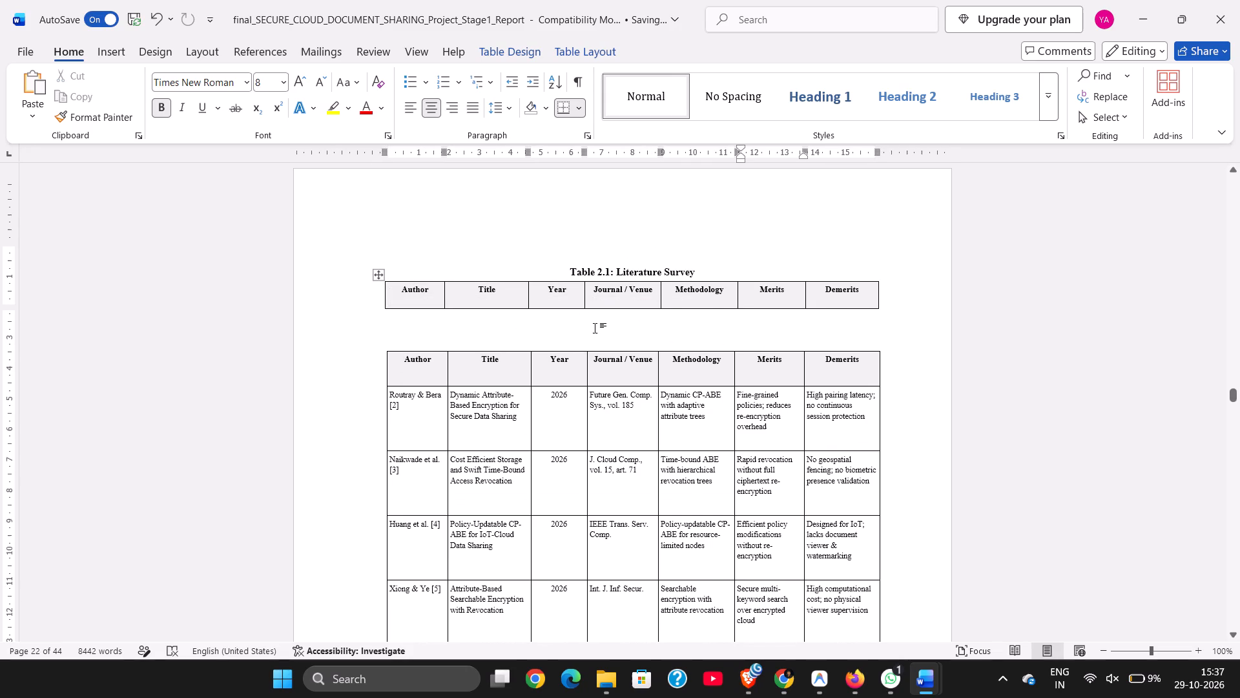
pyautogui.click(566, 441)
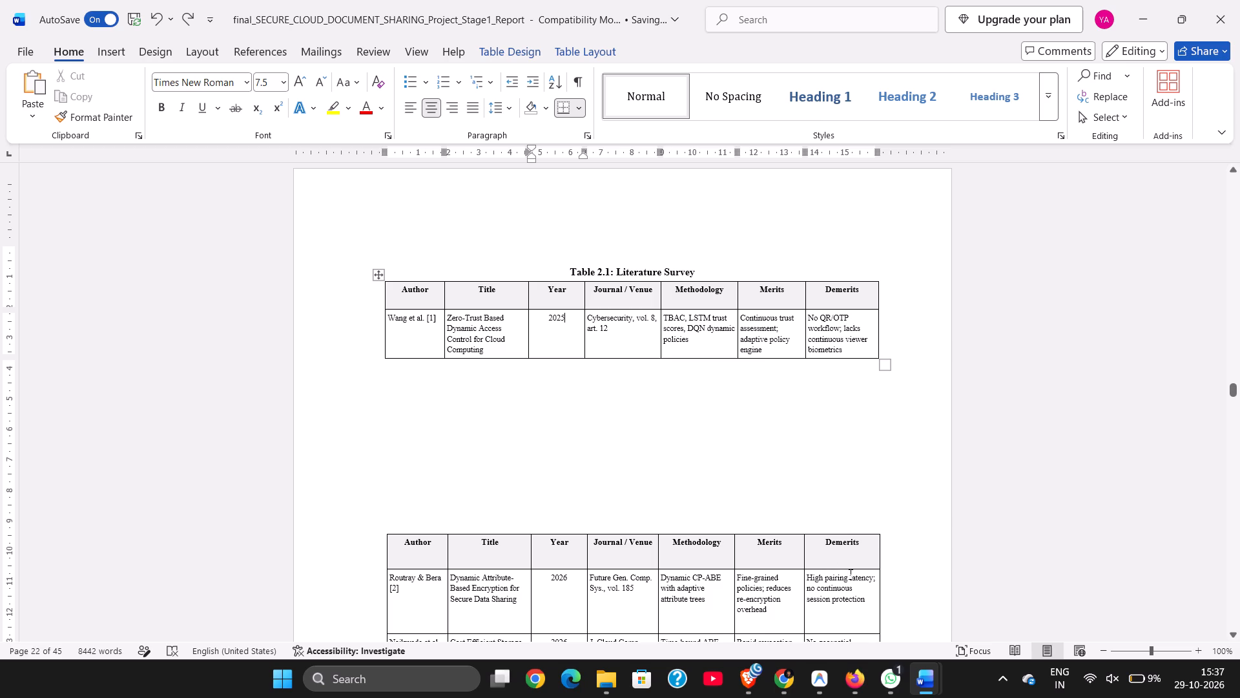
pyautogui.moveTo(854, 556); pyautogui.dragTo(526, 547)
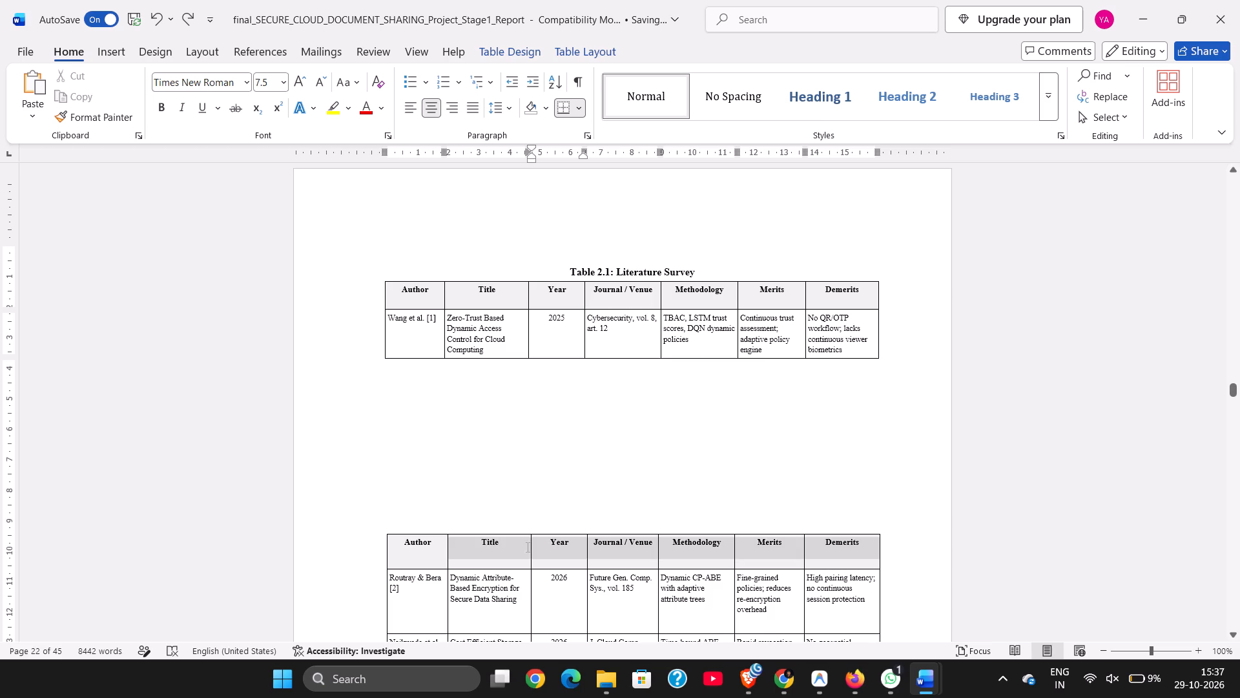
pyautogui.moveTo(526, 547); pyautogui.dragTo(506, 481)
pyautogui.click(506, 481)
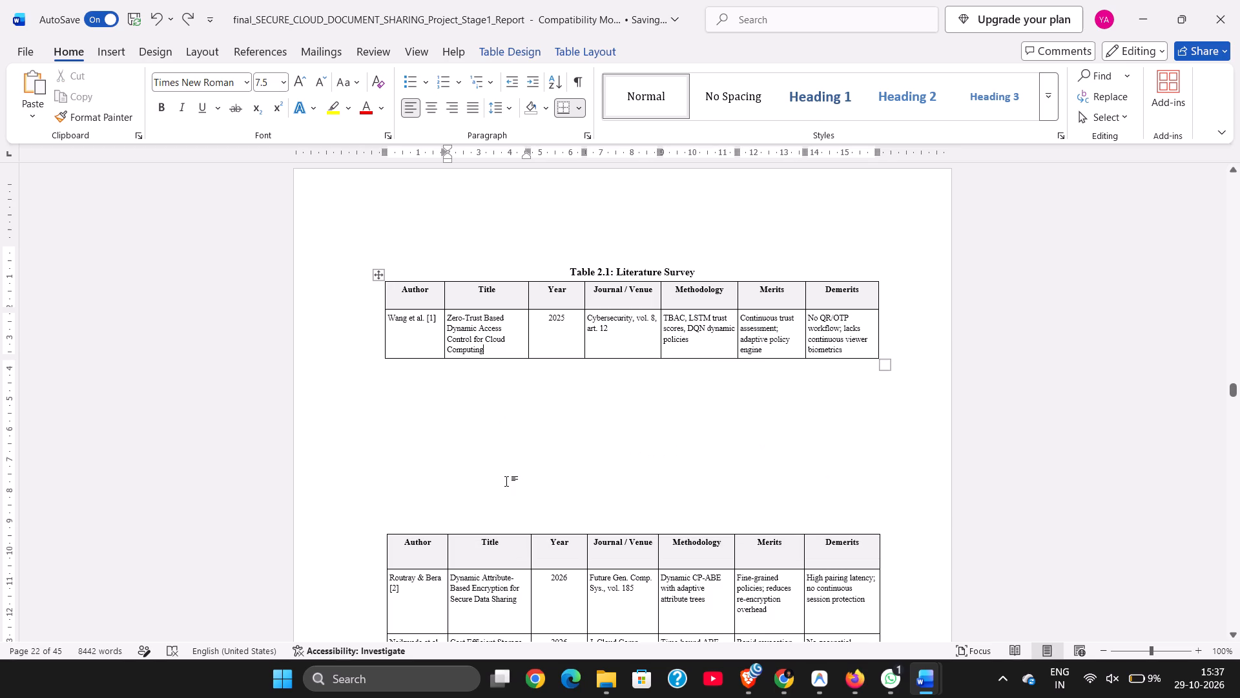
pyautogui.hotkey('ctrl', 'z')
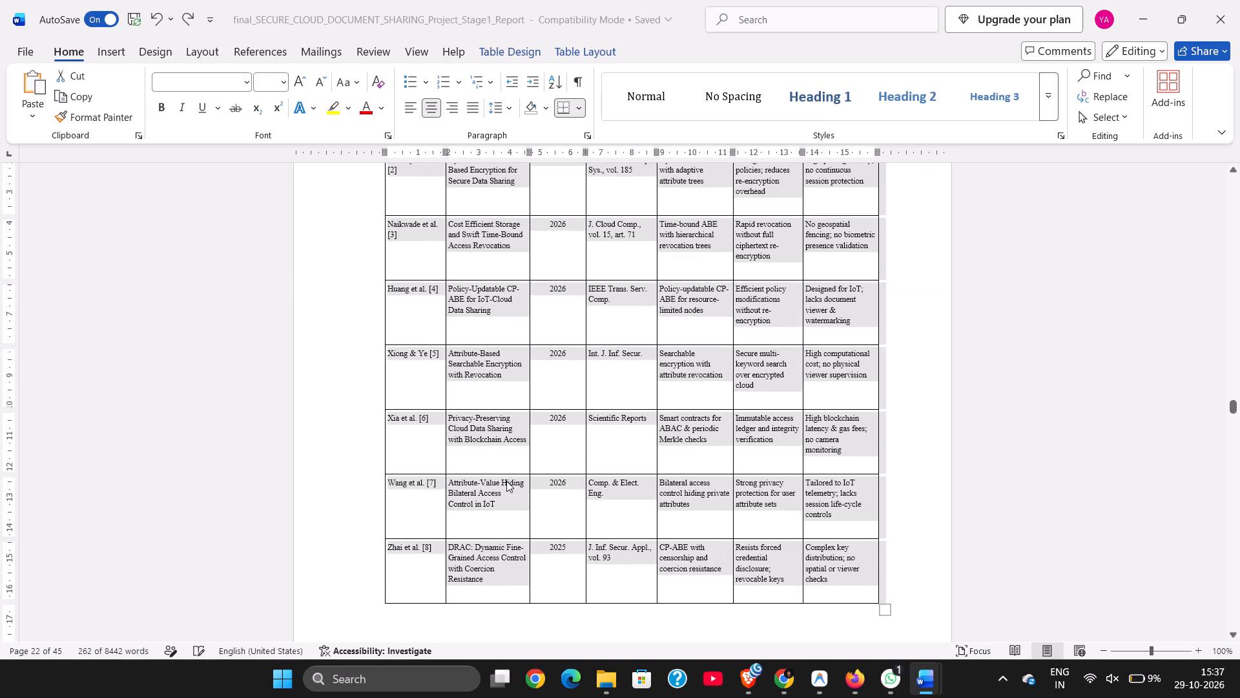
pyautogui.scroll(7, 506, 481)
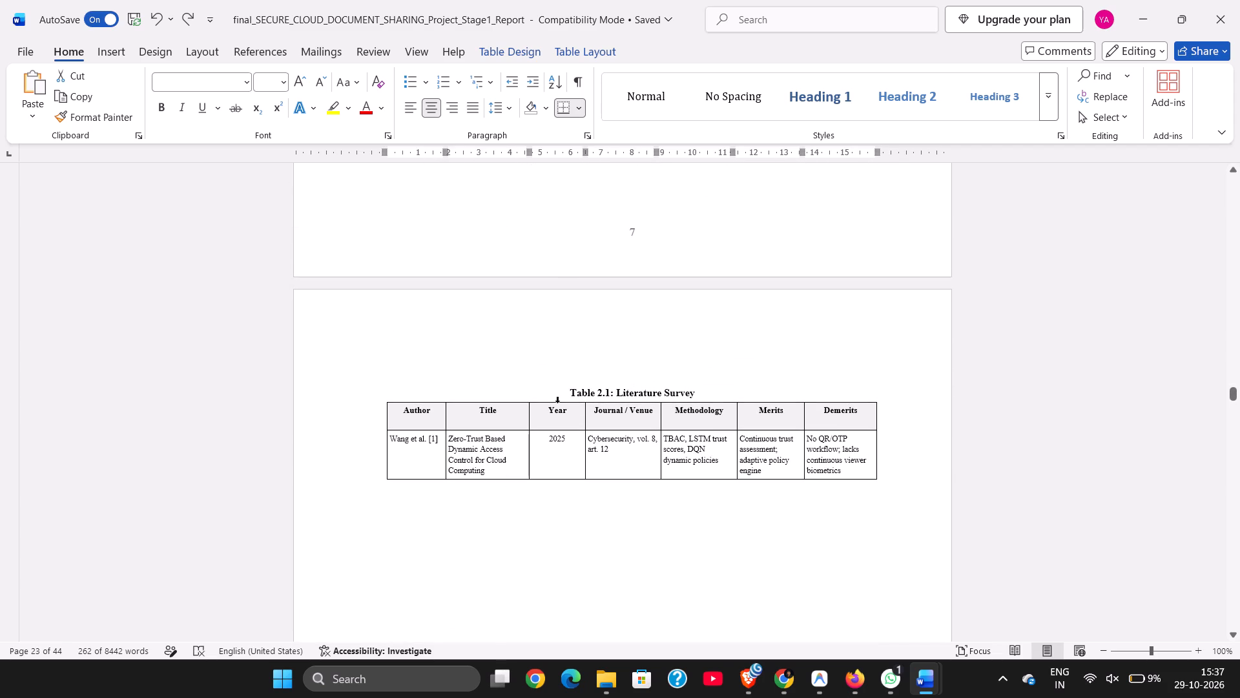
# Move the first part of Table 2.1: Literature Survey, with its caption, directly beneath the introductory paragraph of section 2.5.
pyautogui.moveTo(567, 385); pyautogui.dragTo(772, 487)
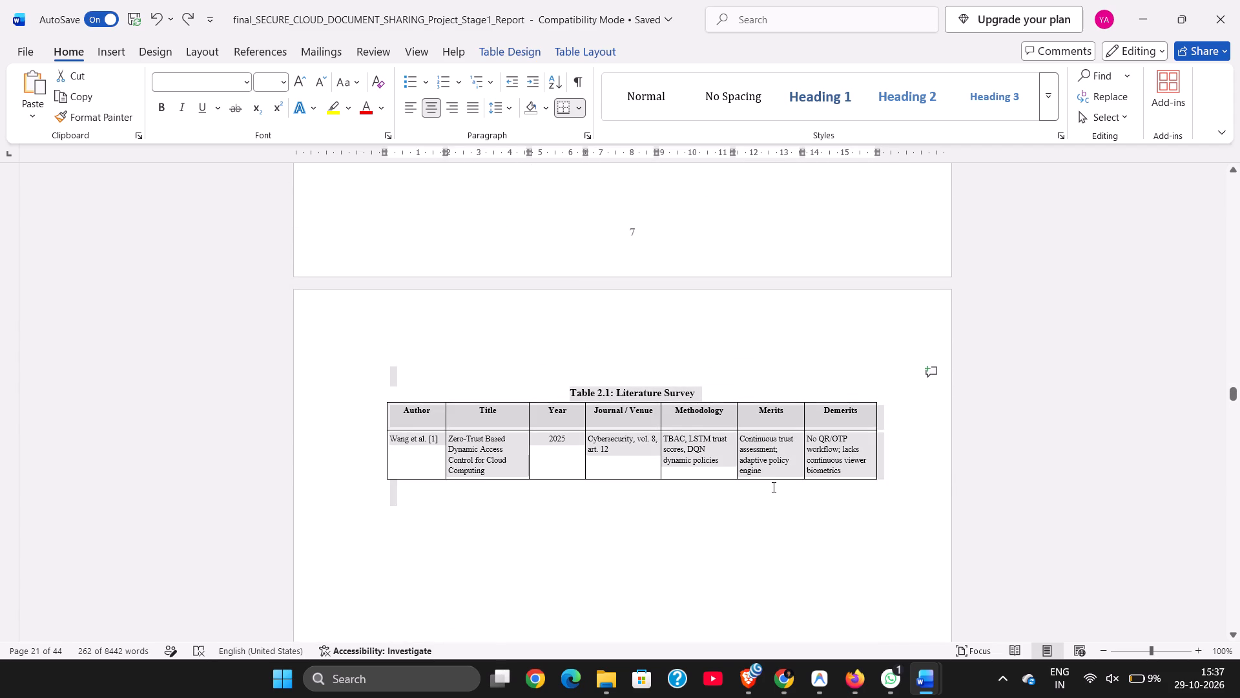
pyautogui.moveTo(772, 487); pyautogui.dragTo(773, 487)
pyautogui.hotkey('ctrl', 'x')
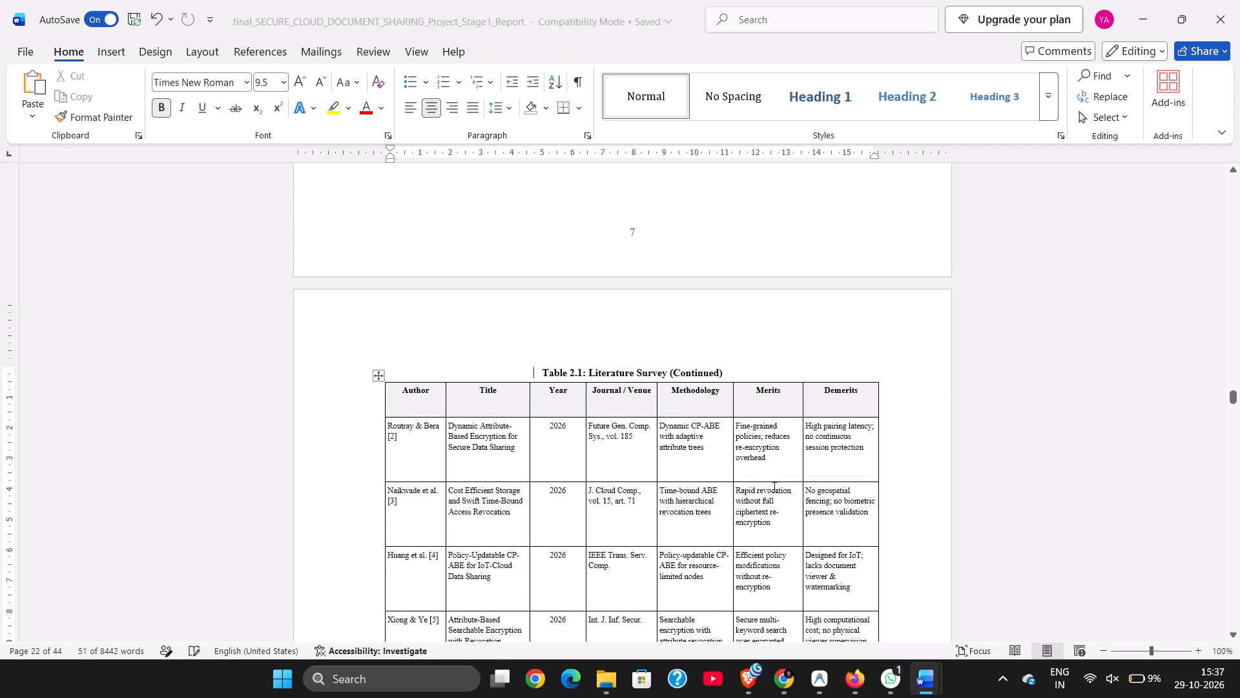
pyautogui.scroll(2, 773, 487)
pyautogui.click(786, 445)
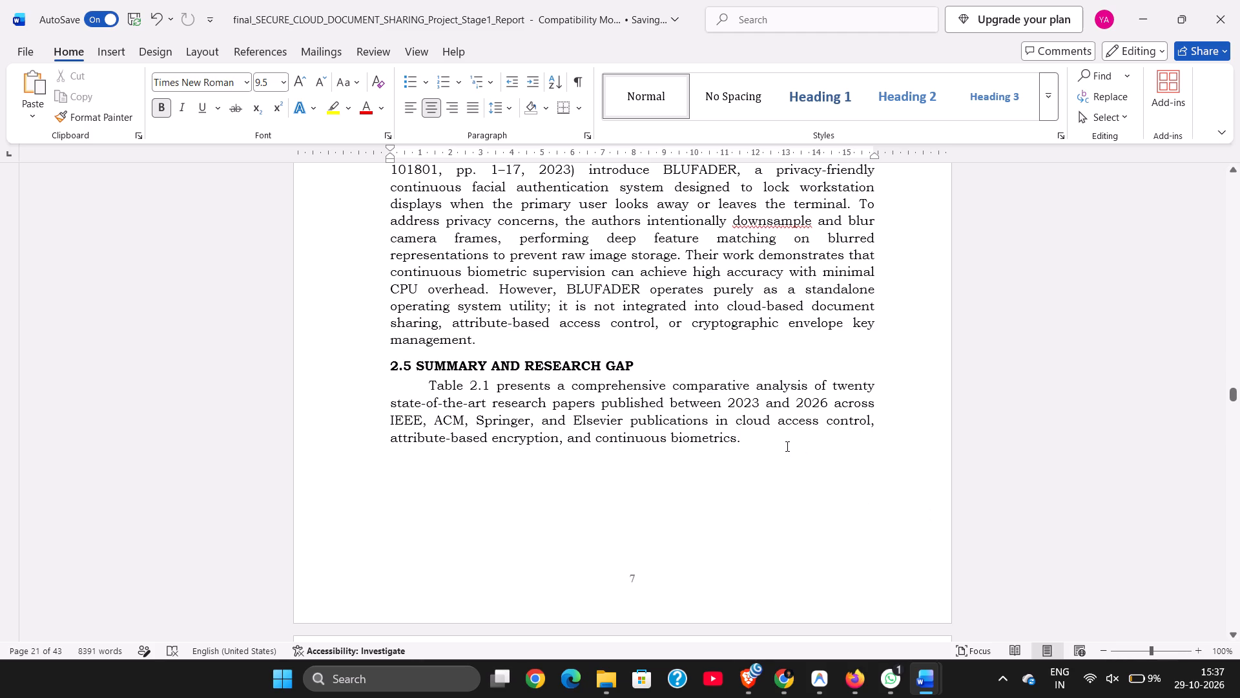
pyautogui.hotkey('ctrl', 'v')
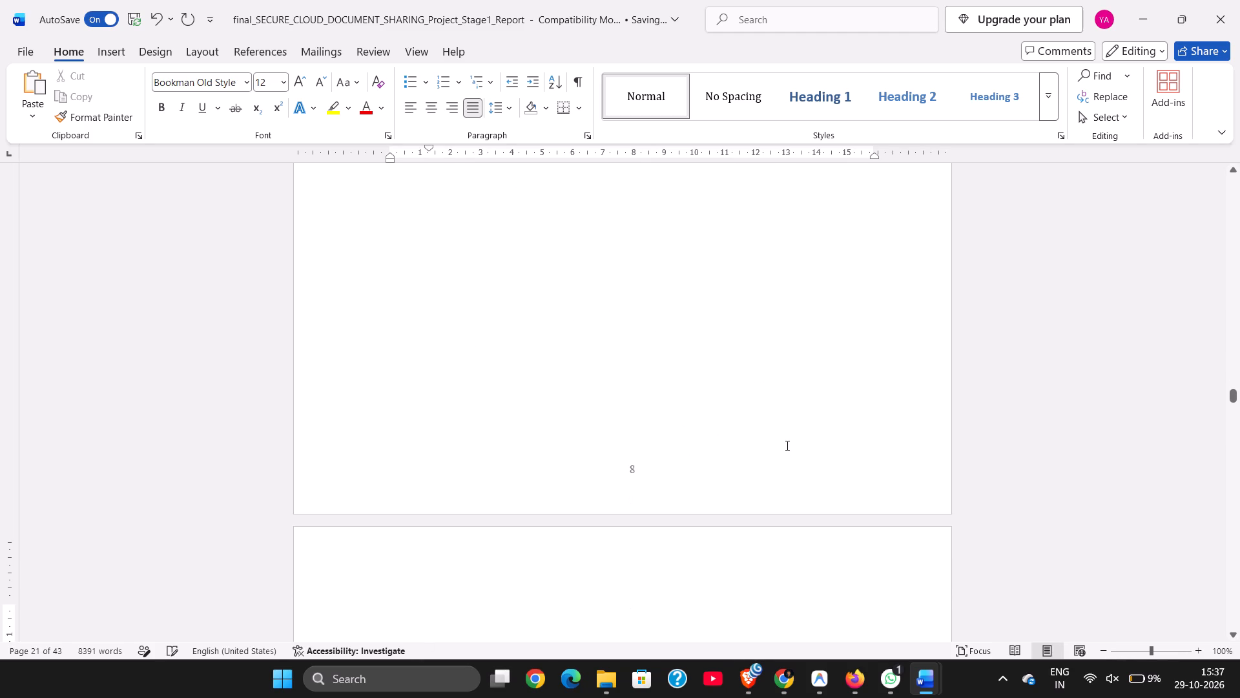
pyautogui.scroll(5, 786, 445)
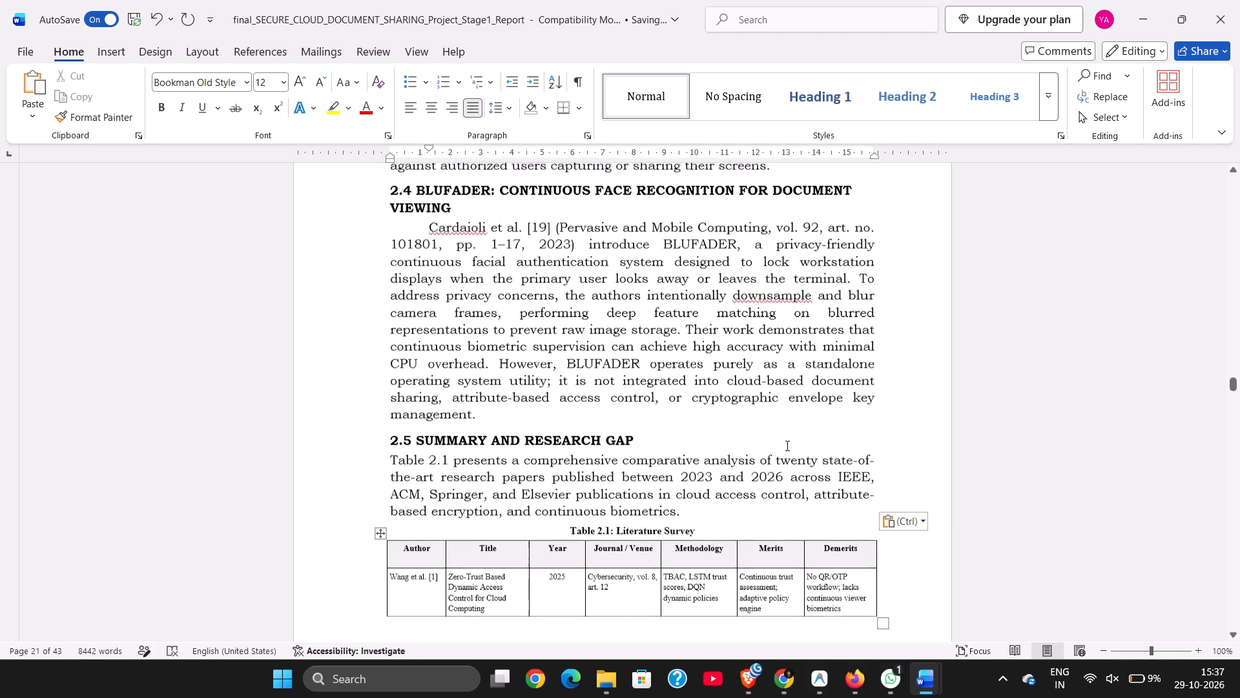
# Remove the blank pages between the first part of Table 2.1 and the continued table starting with Routray & Bera [2].
pyautogui.scroll(-5, 786, 445)
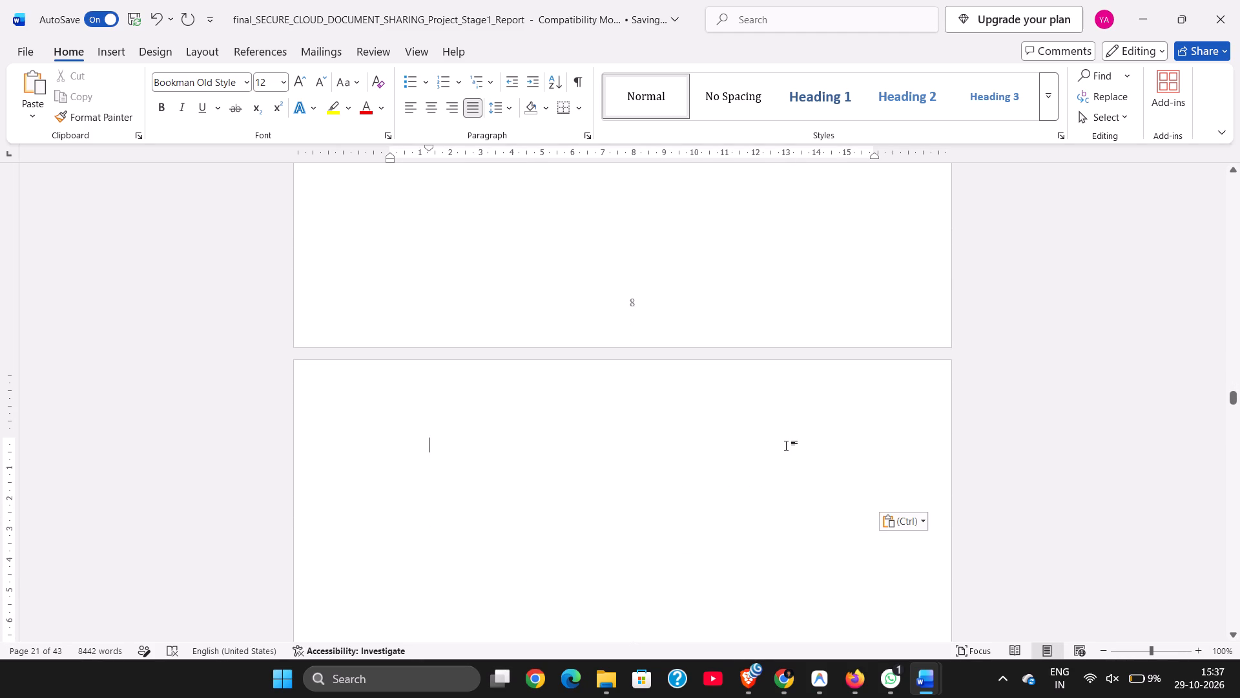
pyautogui.scroll(-6, 786, 445)
pyautogui.scroll(1, 786, 445)
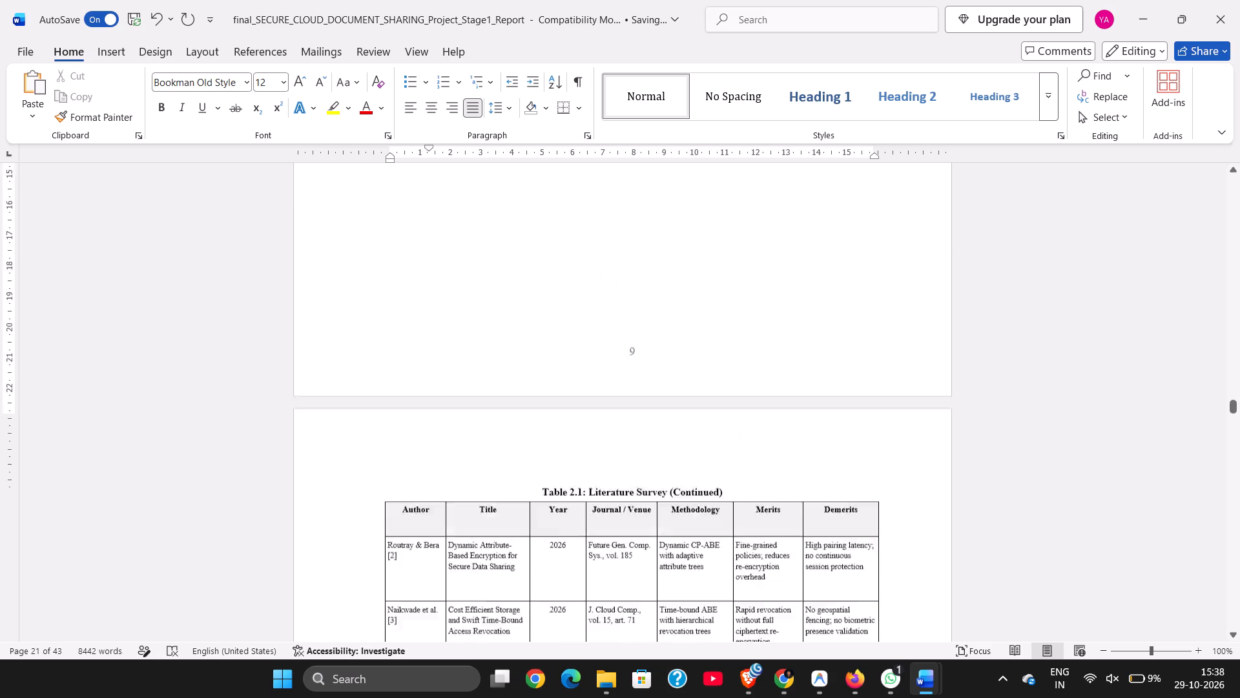
pyautogui.scroll(1, 786, 445)
pyautogui.scroll(-3, 668, 525)
pyautogui.scroll(2, 668, 525)
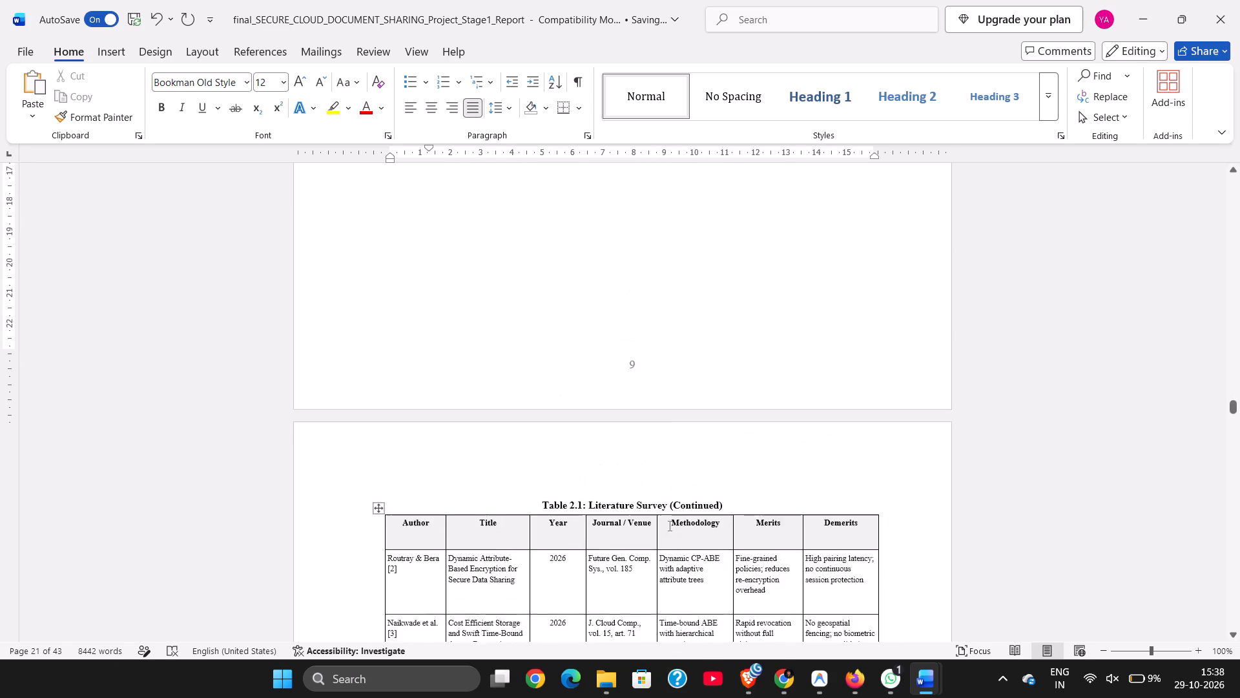
pyautogui.scroll(1, 668, 525)
pyautogui.click(449, 343)
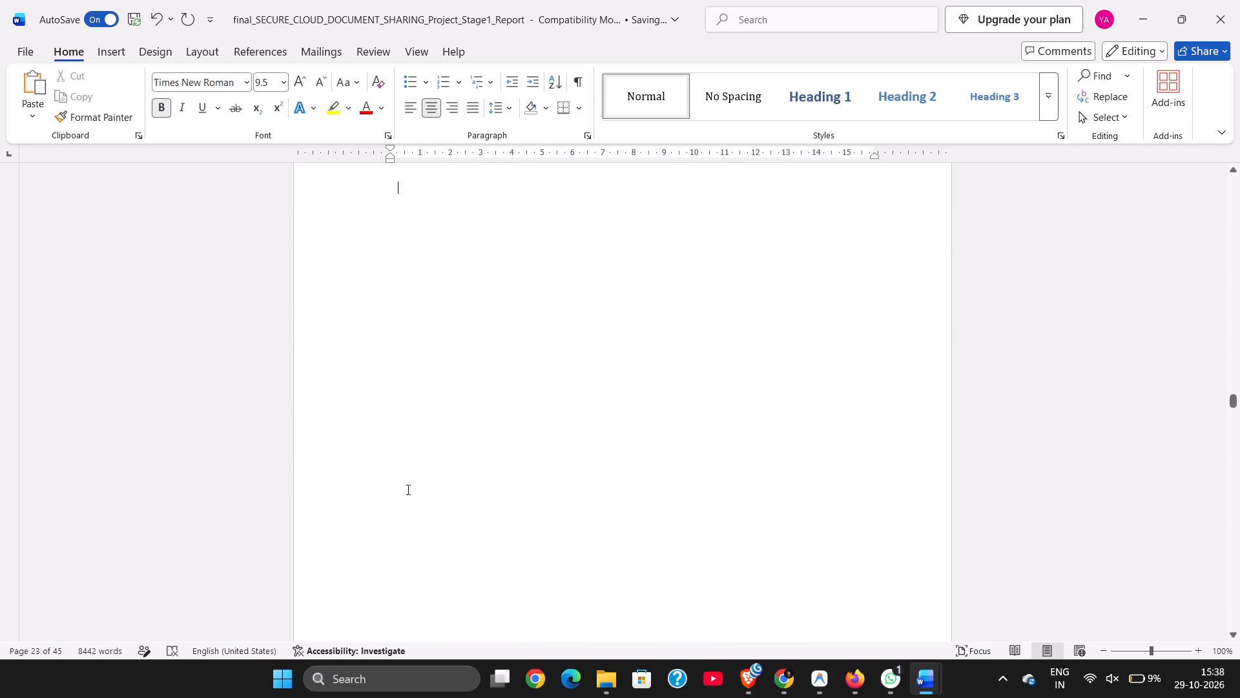
pyautogui.scroll(-2, 407, 489)
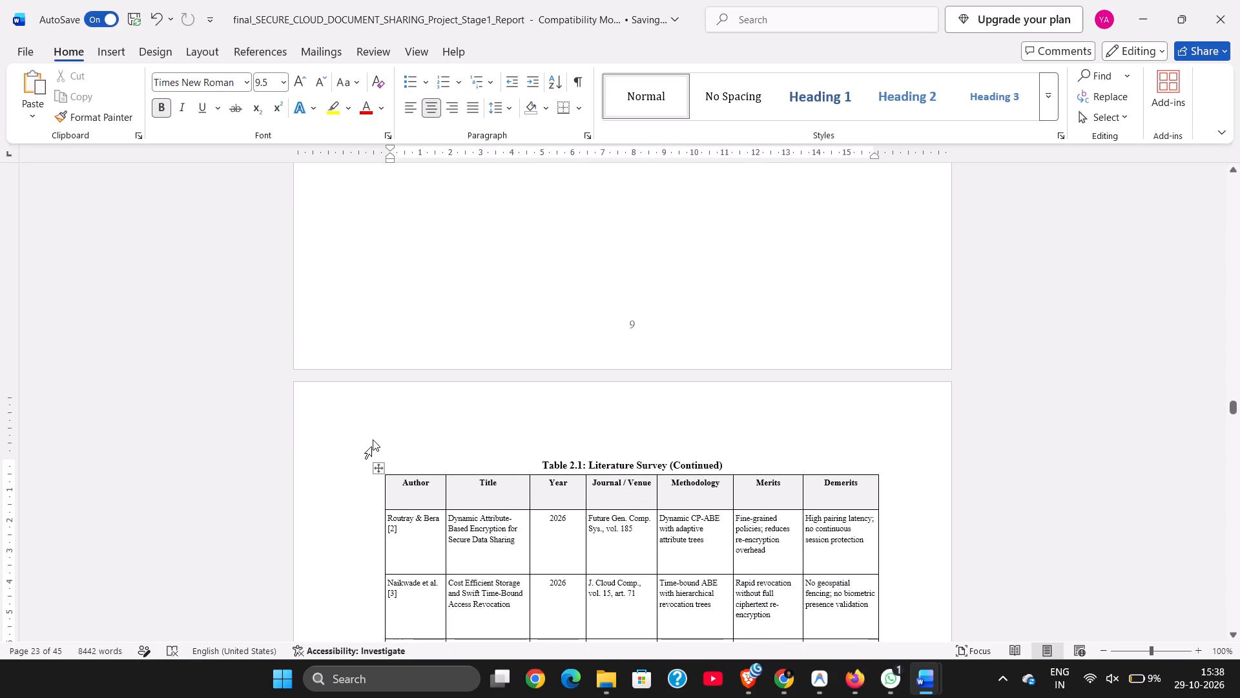
pyautogui.click(373, 439)
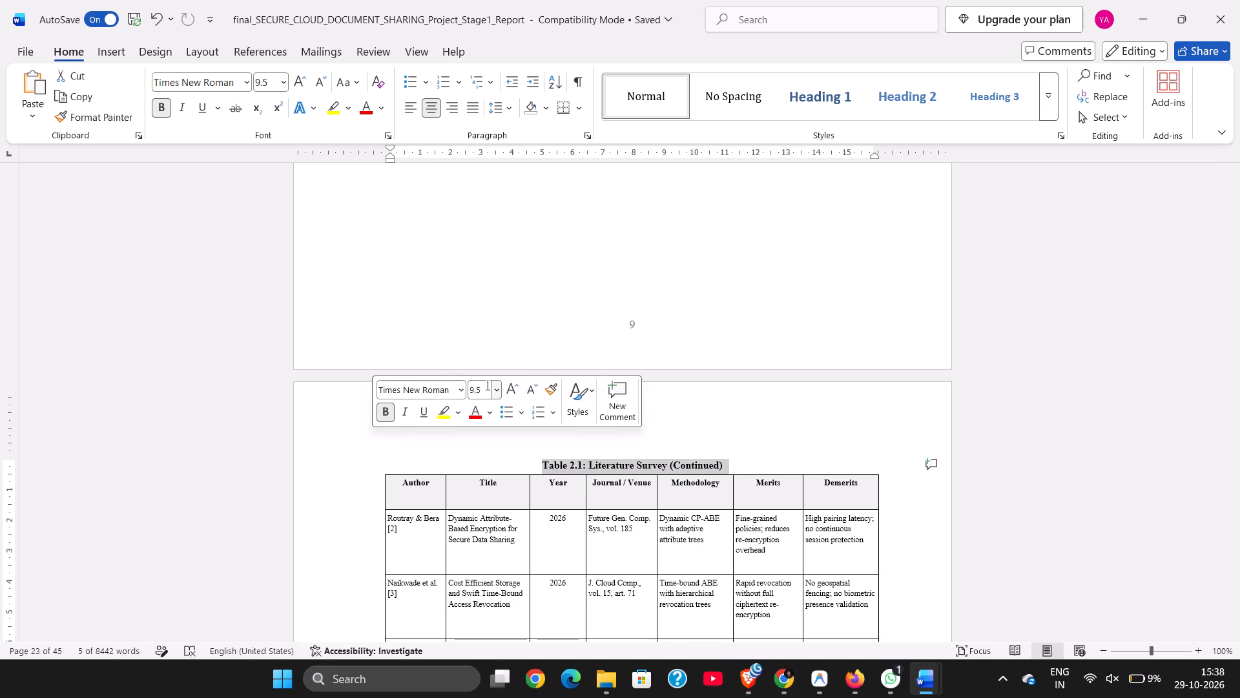
pyautogui.click(486, 334)
pyautogui.press('BackSpace')
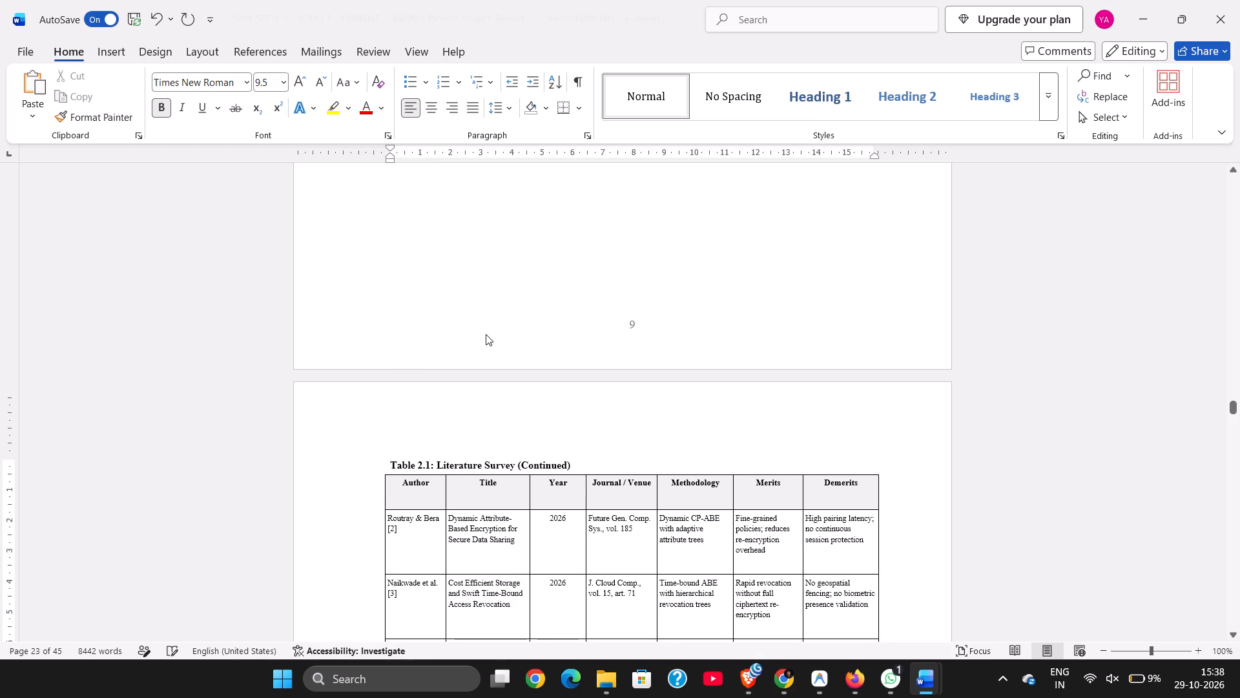
pyautogui.press('BackSpace')
pyautogui.press('BackSpace')
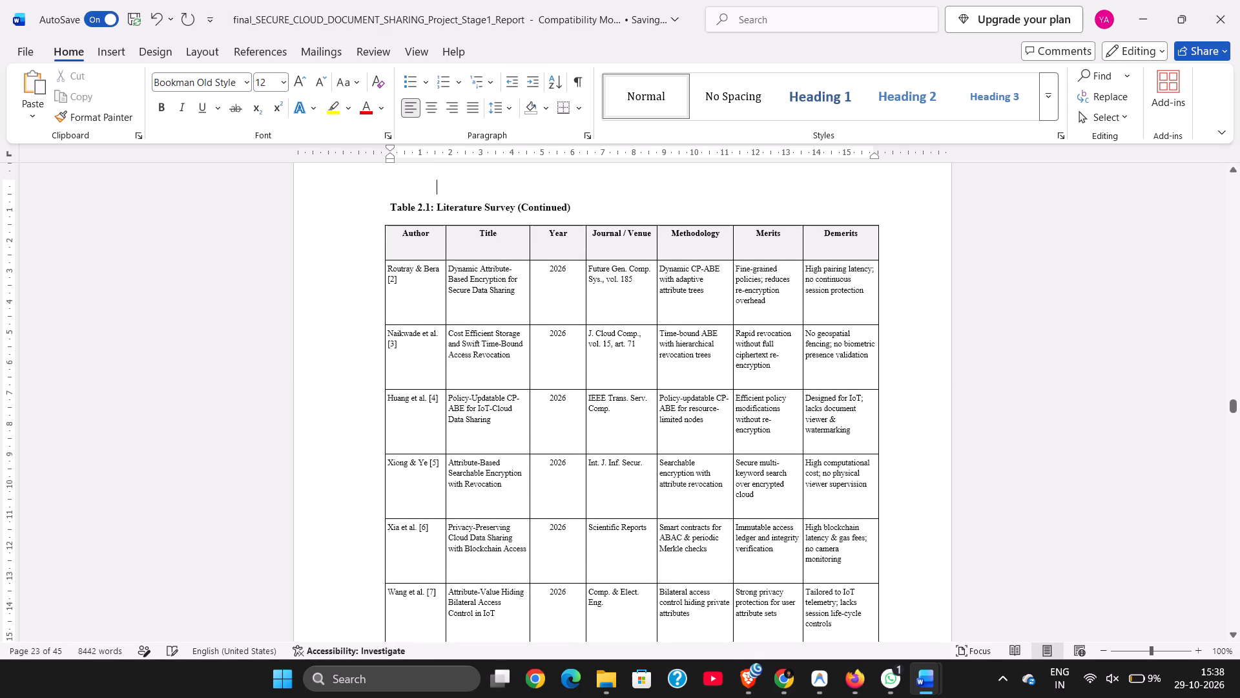
pyautogui.scroll(3, 486, 334)
pyautogui.press('BackSpace')
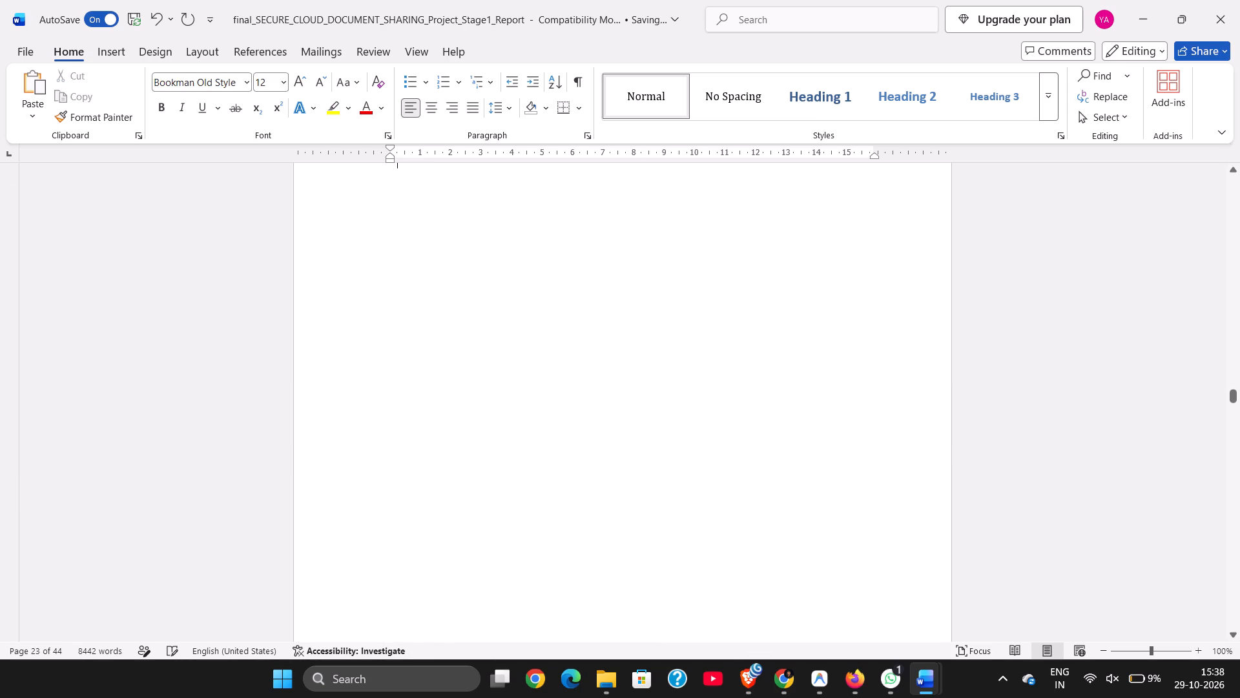
pyautogui.press('BackSpace')
pyautogui.scroll(1, 486, 334)
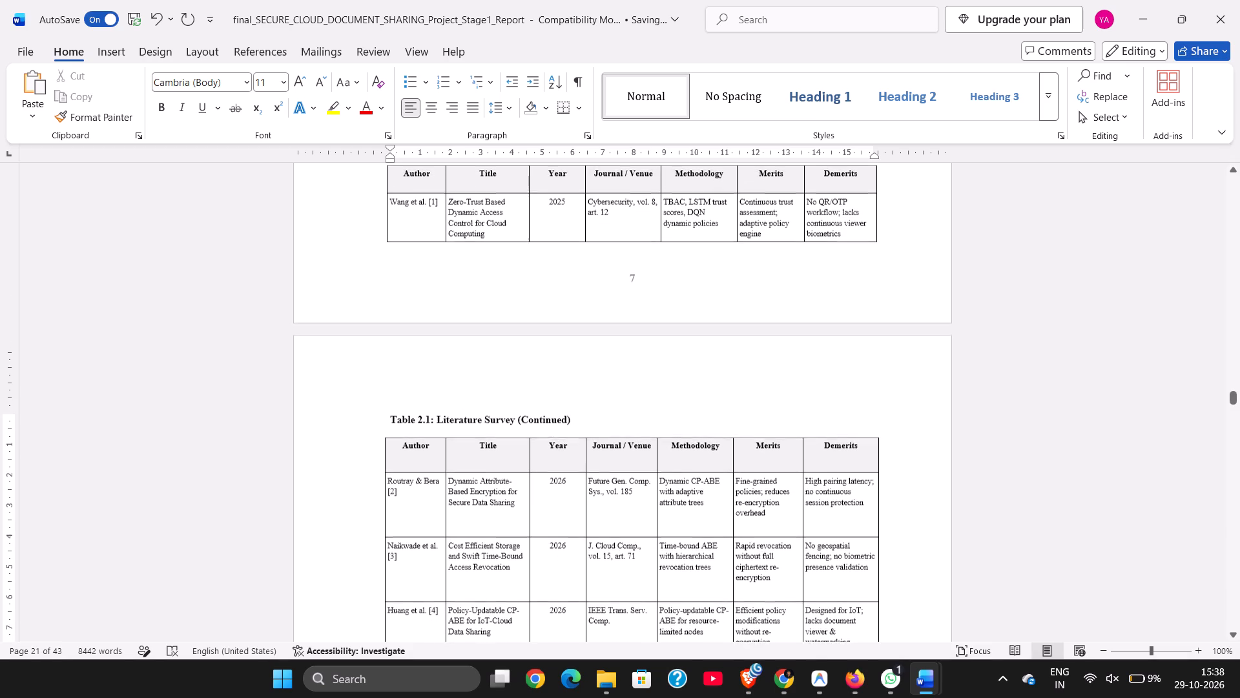
# Centre the caption "Table 2.1: Literature Survey (Continued)" above the table starting with Routray & Bera [2].
pyautogui.click(386, 417)
pyautogui.moveTo(386, 417); pyautogui.dragTo(499, 421)
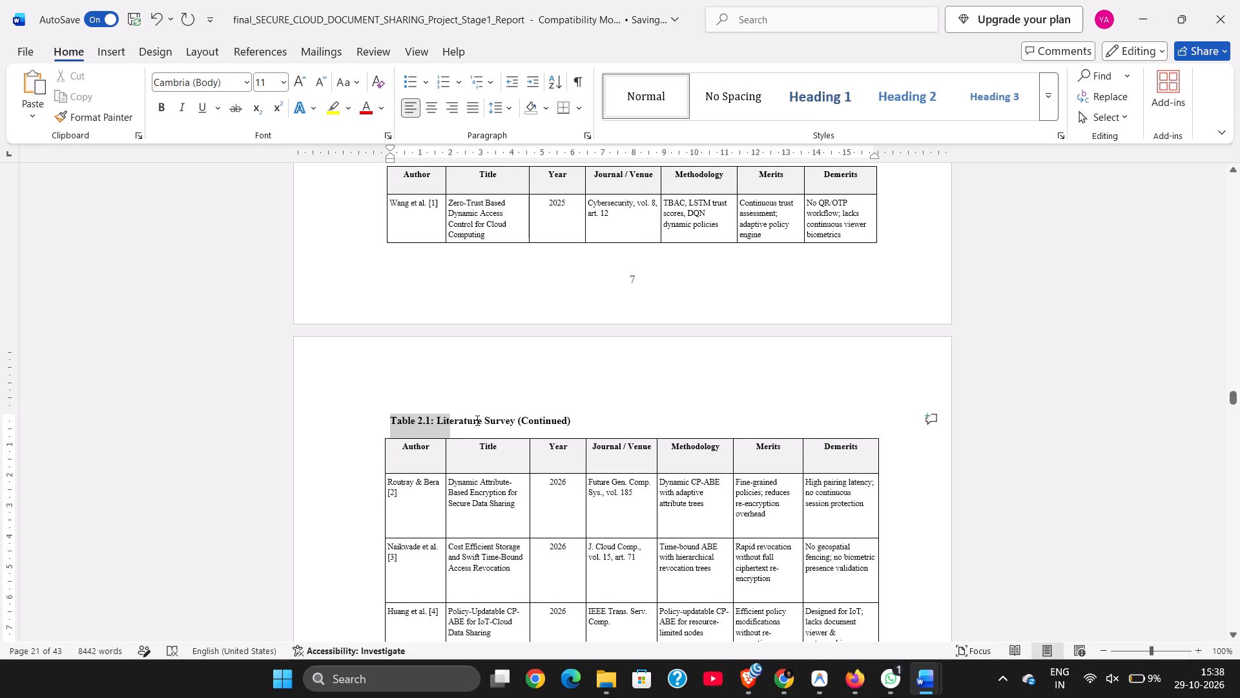
pyautogui.moveTo(499, 421); pyautogui.dragTo(594, 415)
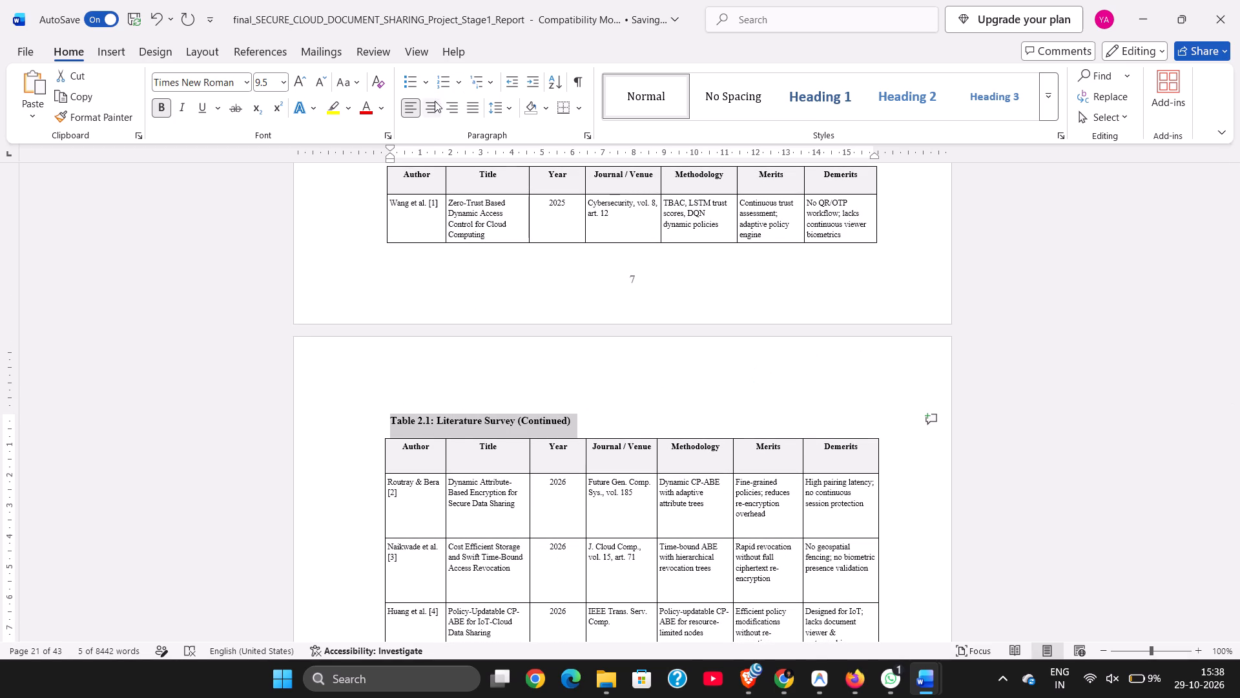
pyautogui.click(432, 103)
pyautogui.click(480, 325)
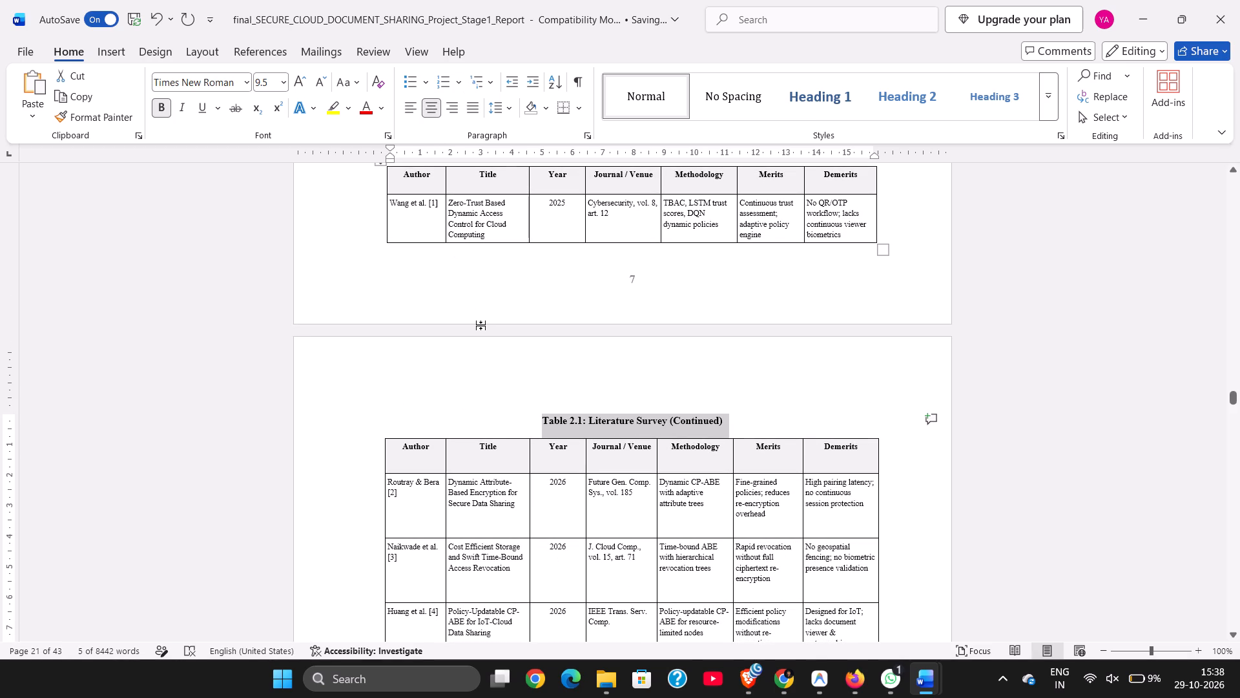
pyautogui.click(489, 377)
# Set the research gaps paragraph and its four bullets below the end of Table 2.1 in Bookman Old Style.
pyautogui.scroll(-2, 489, 377)
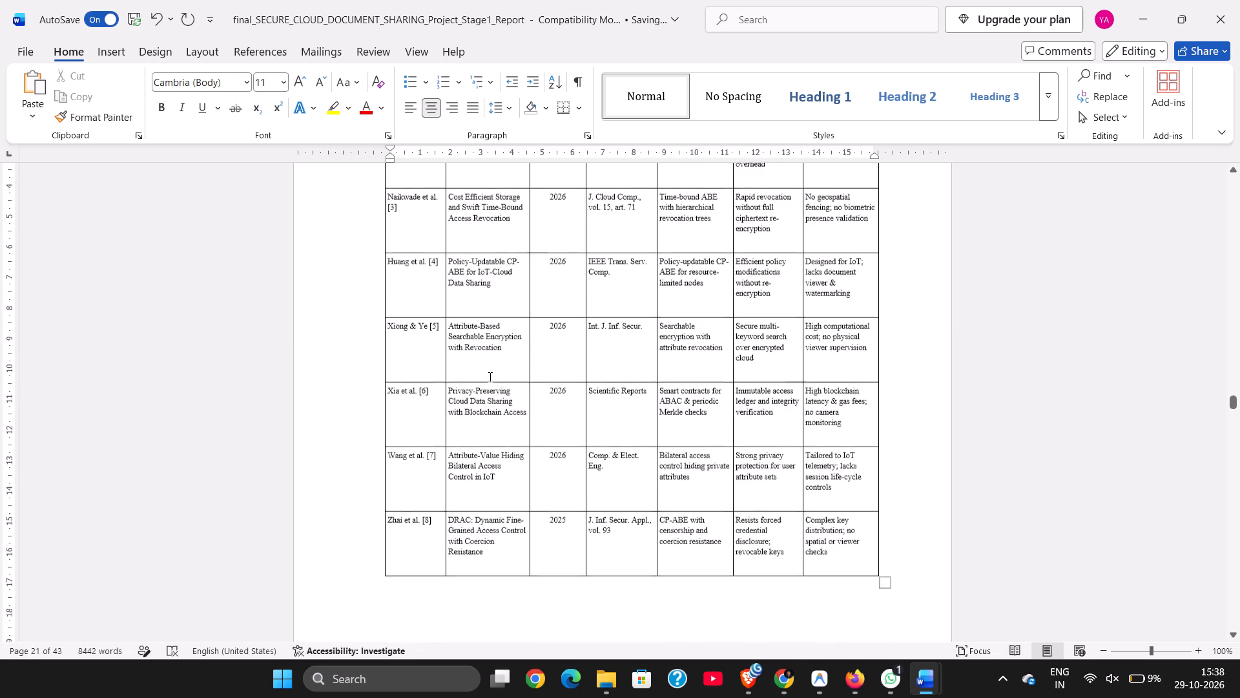
pyautogui.scroll(-5, 489, 377)
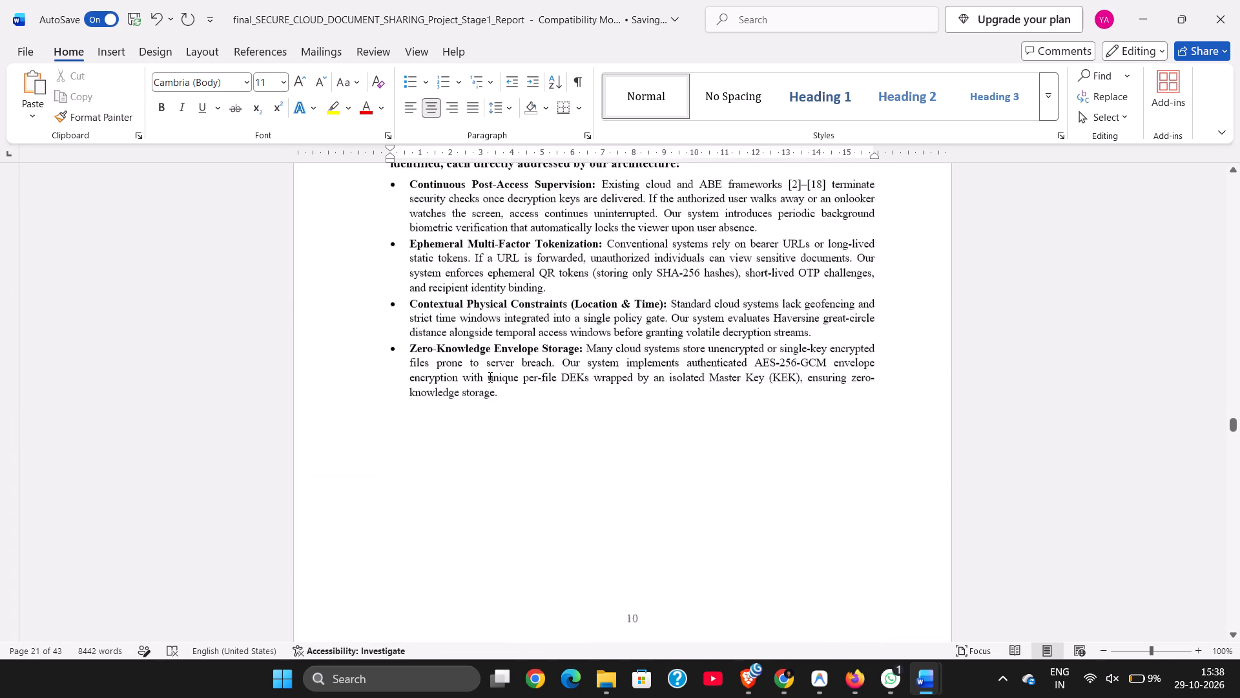
pyautogui.scroll(-1, 489, 377)
pyautogui.scroll(3, 489, 377)
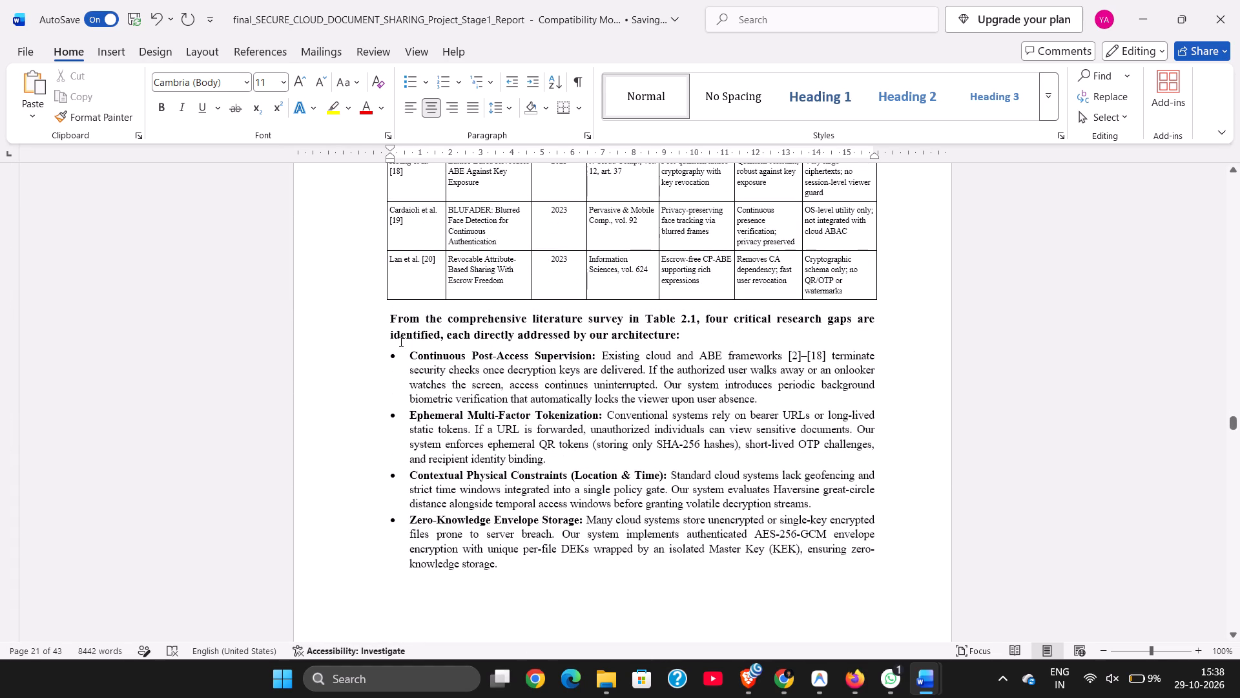
pyautogui.moveTo(384, 319); pyautogui.dragTo(498, 593)
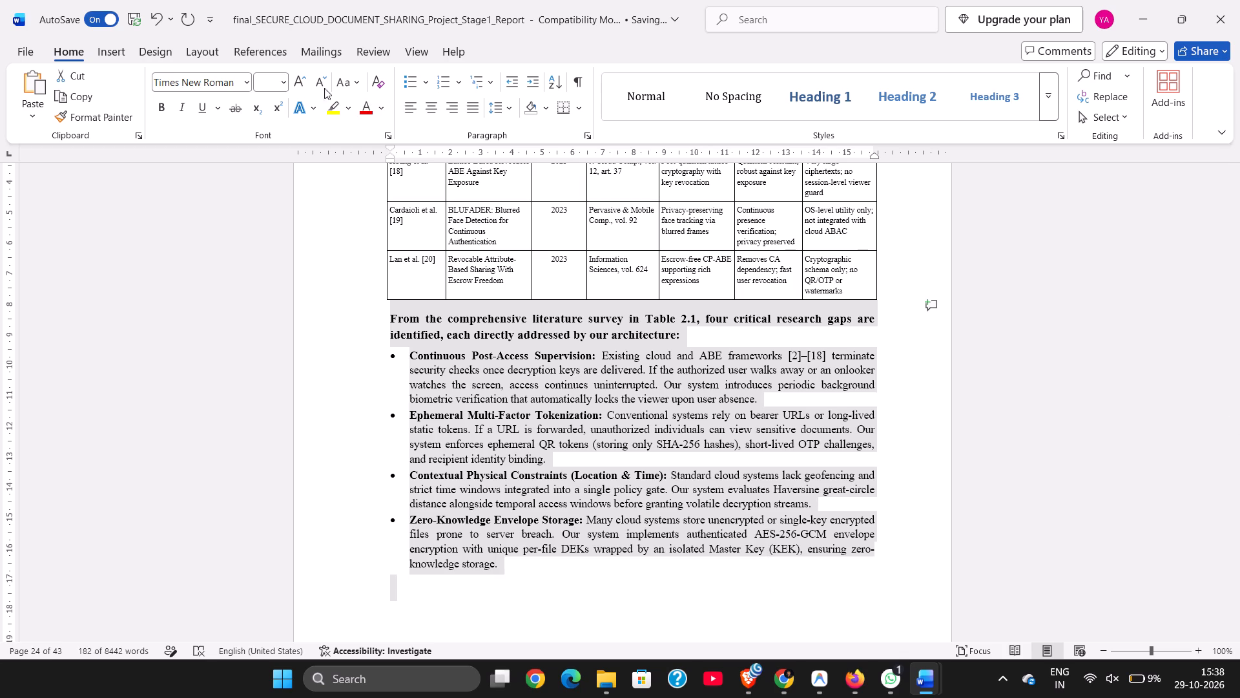
pyautogui.click(245, 85)
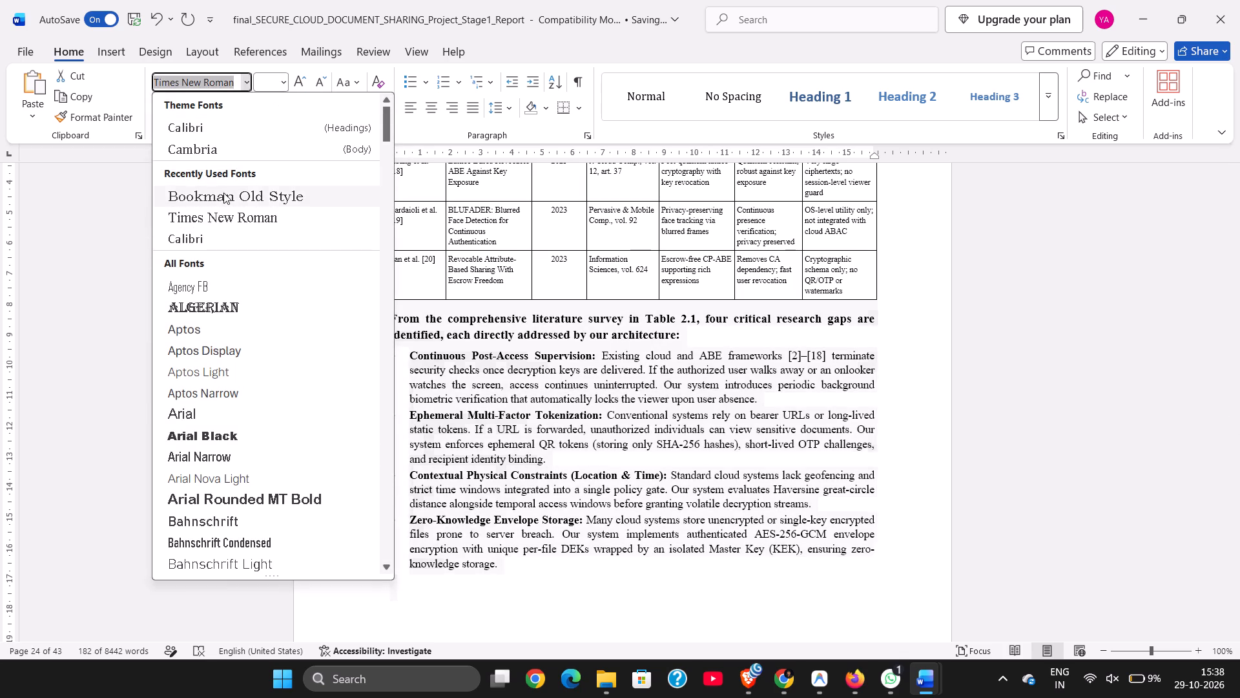
pyautogui.click(223, 193)
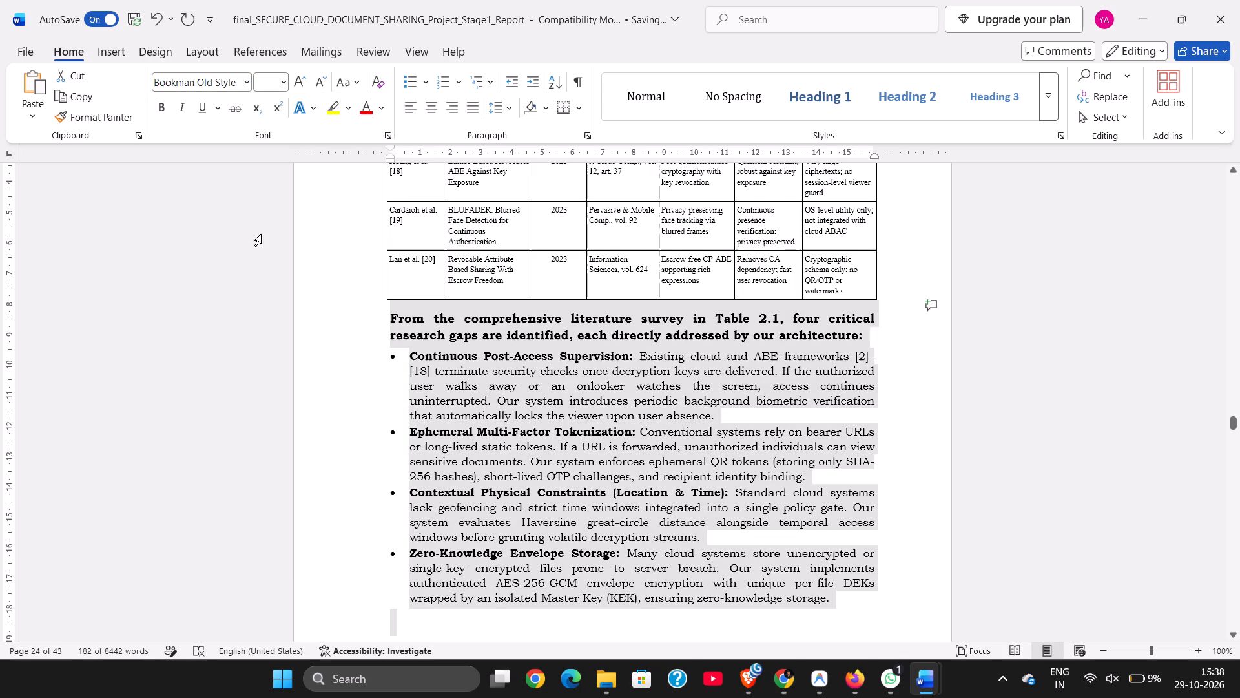
# Enlarge the continued table with entries [2] to [8] downward so its rows fill the empty space on page 8.
pyautogui.scroll(6, 326, 246)
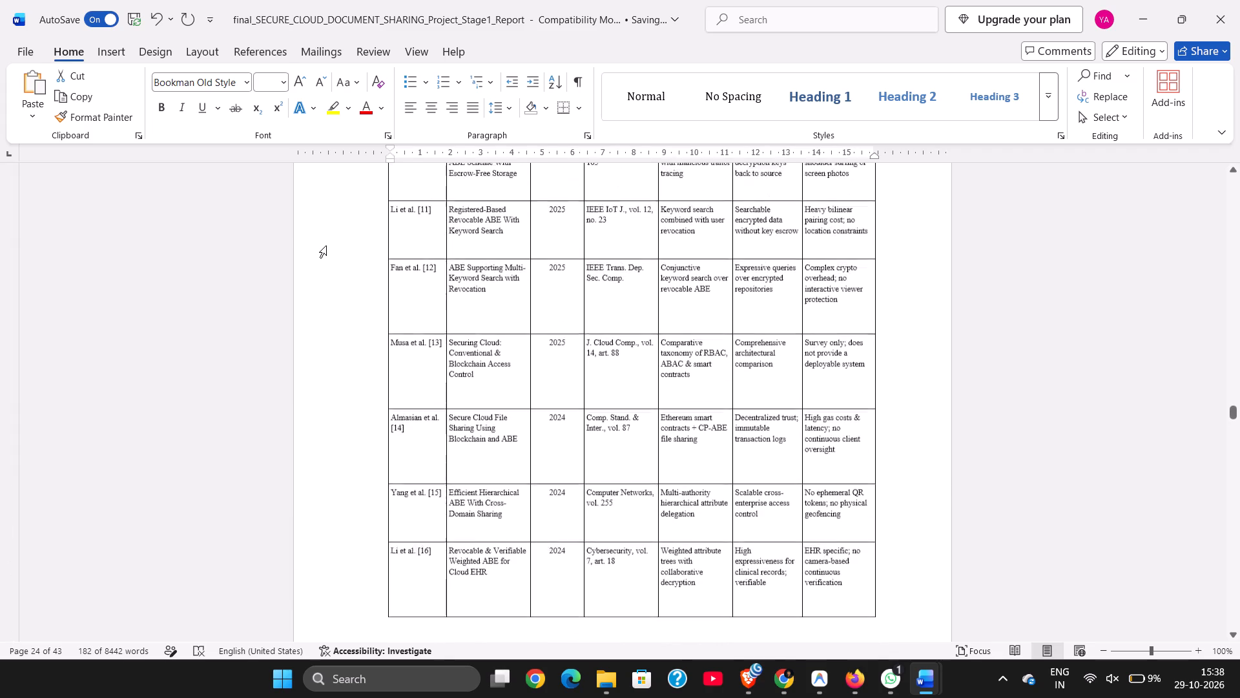
pyautogui.scroll(6, 326, 246)
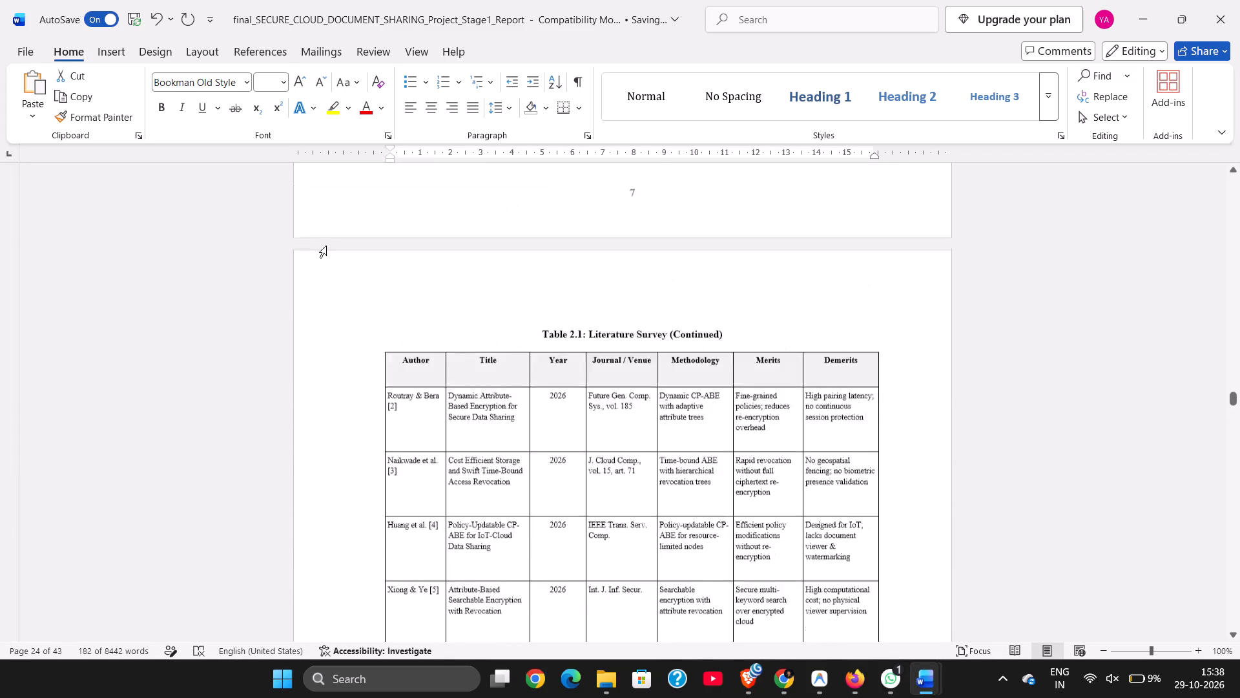
pyautogui.scroll(1, 326, 246)
pyautogui.scroll(-2, 326, 246)
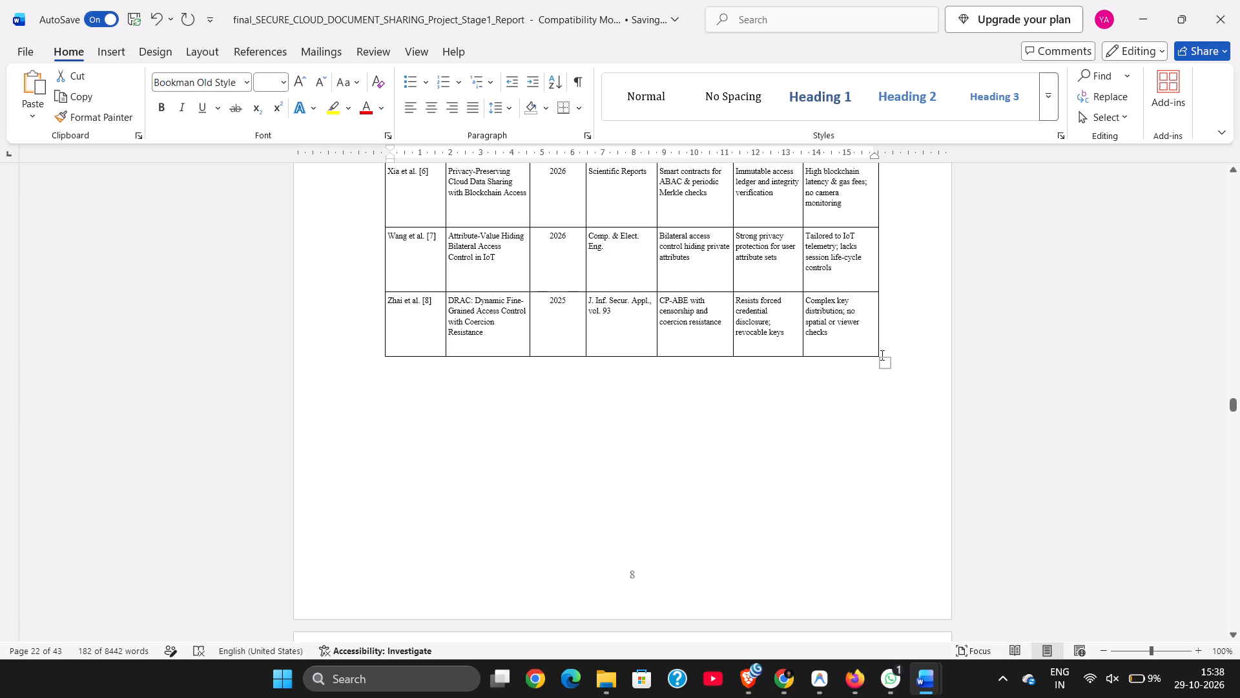
pyautogui.moveTo(879, 357); pyautogui.dragTo(874, 372)
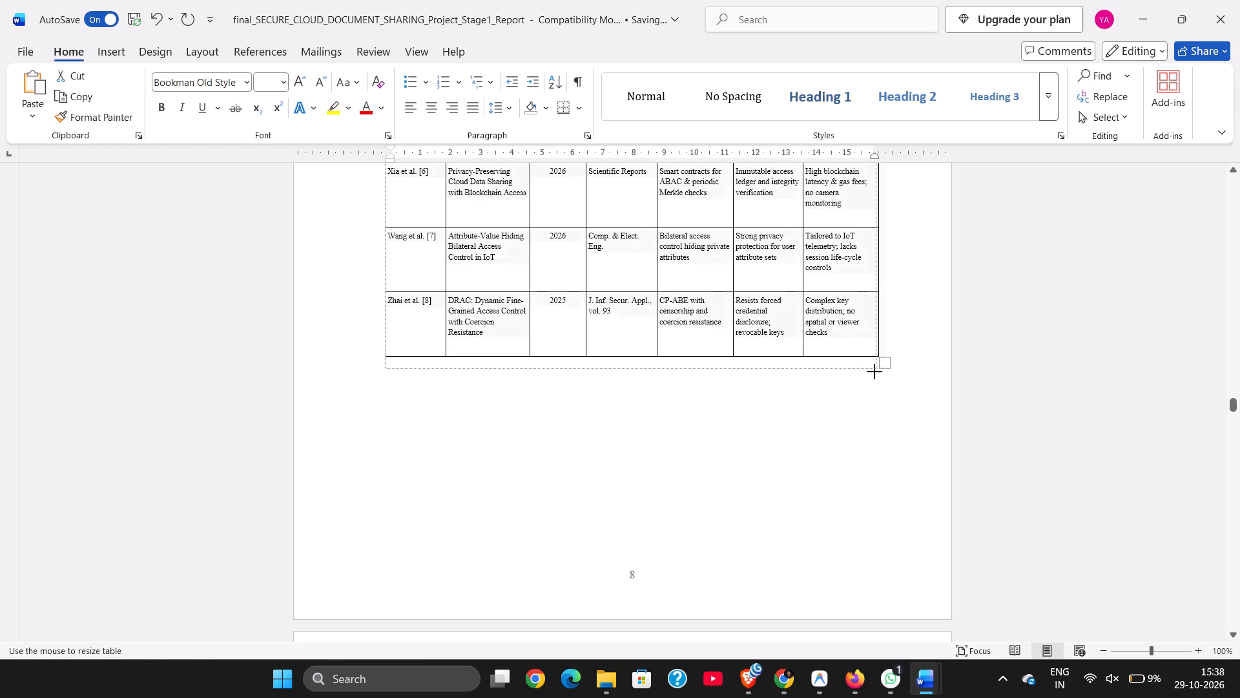
pyautogui.moveTo(874, 372); pyautogui.dragTo(883, 545)
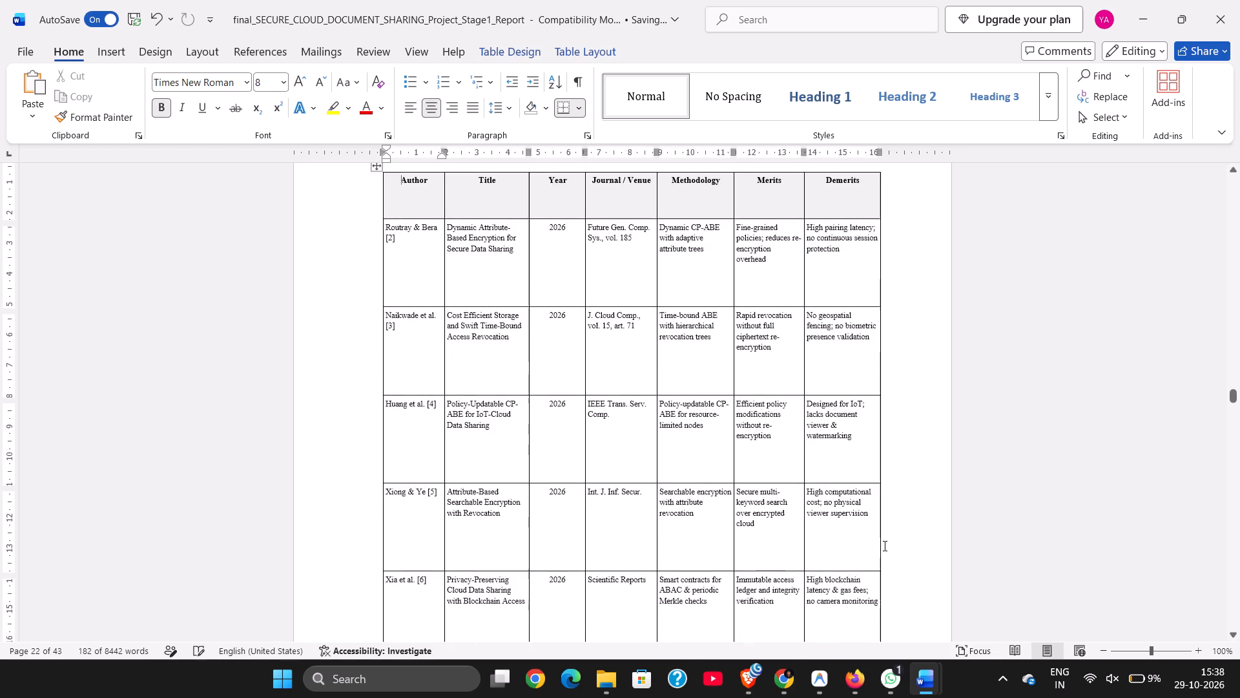
pyautogui.scroll(5, 883, 545)
pyautogui.scroll(-3, 883, 545)
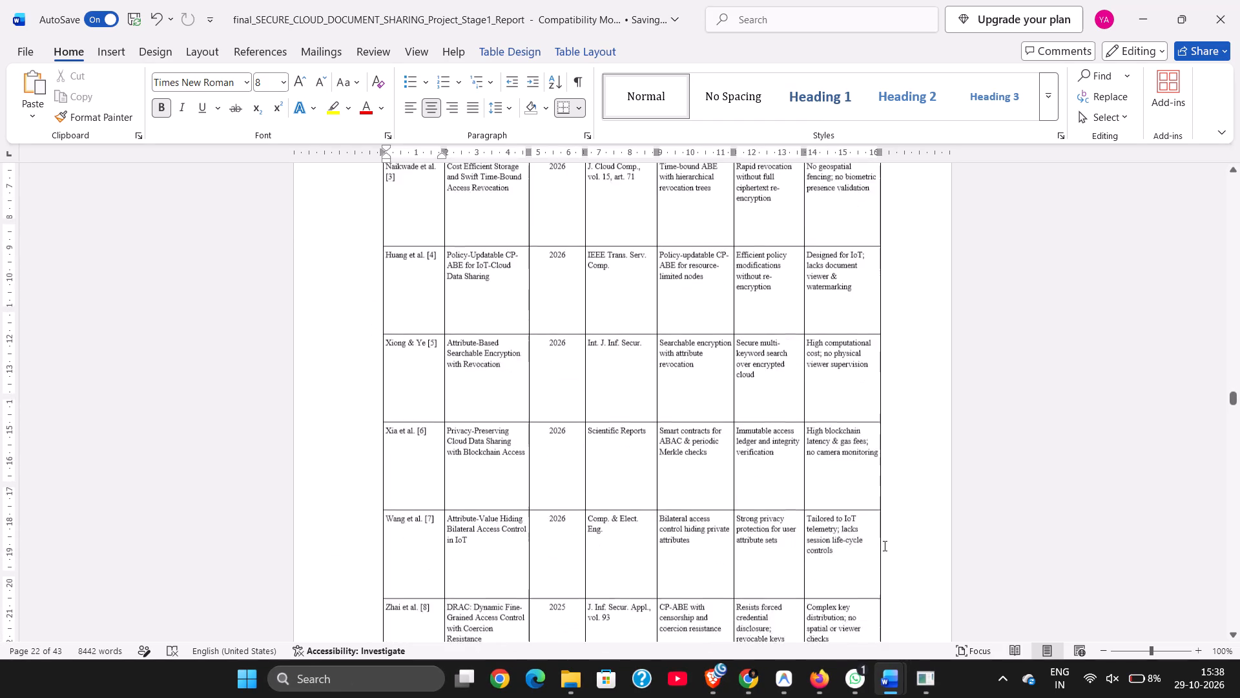
# Dismiss the battery alert and remove the blank page before the continued Literature Survey table starting with Li et al. [9].
pyautogui.scroll(-5, 883, 545)
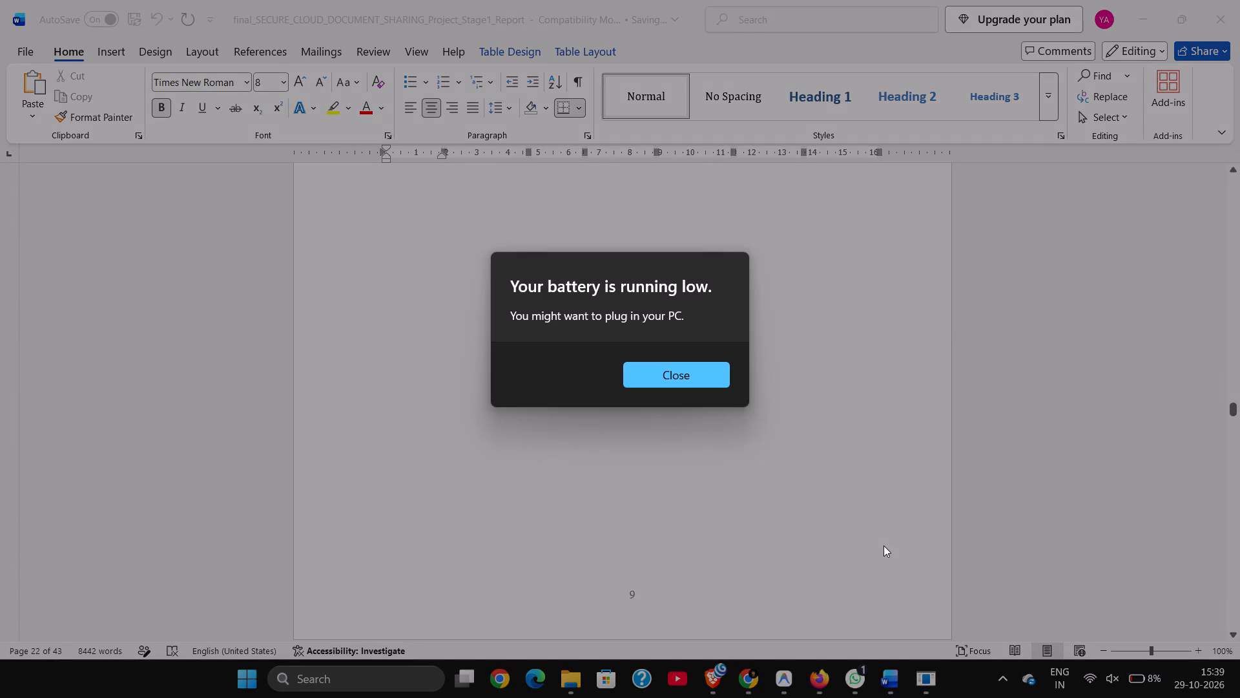
pyautogui.scroll(-1, 883, 545)
pyautogui.click(722, 375)
pyautogui.scroll(-2, 542, 517)
pyautogui.scroll(1, 542, 517)
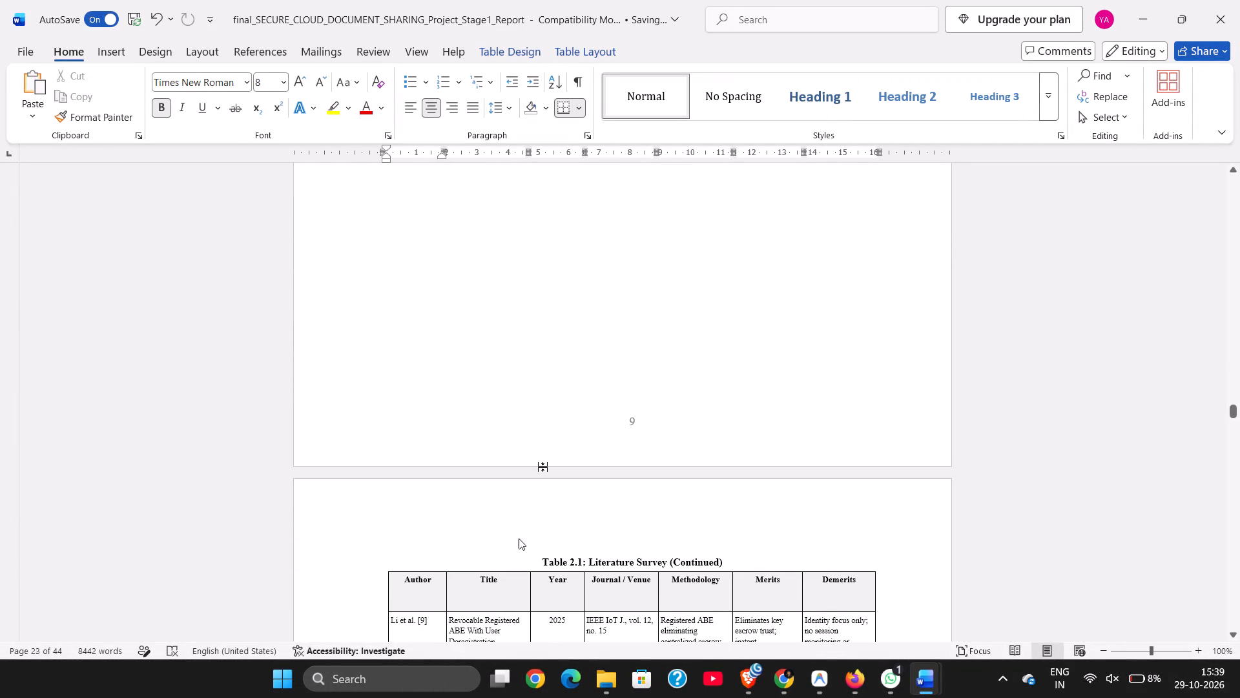
pyautogui.click(533, 558)
pyautogui.press('BackSpace')
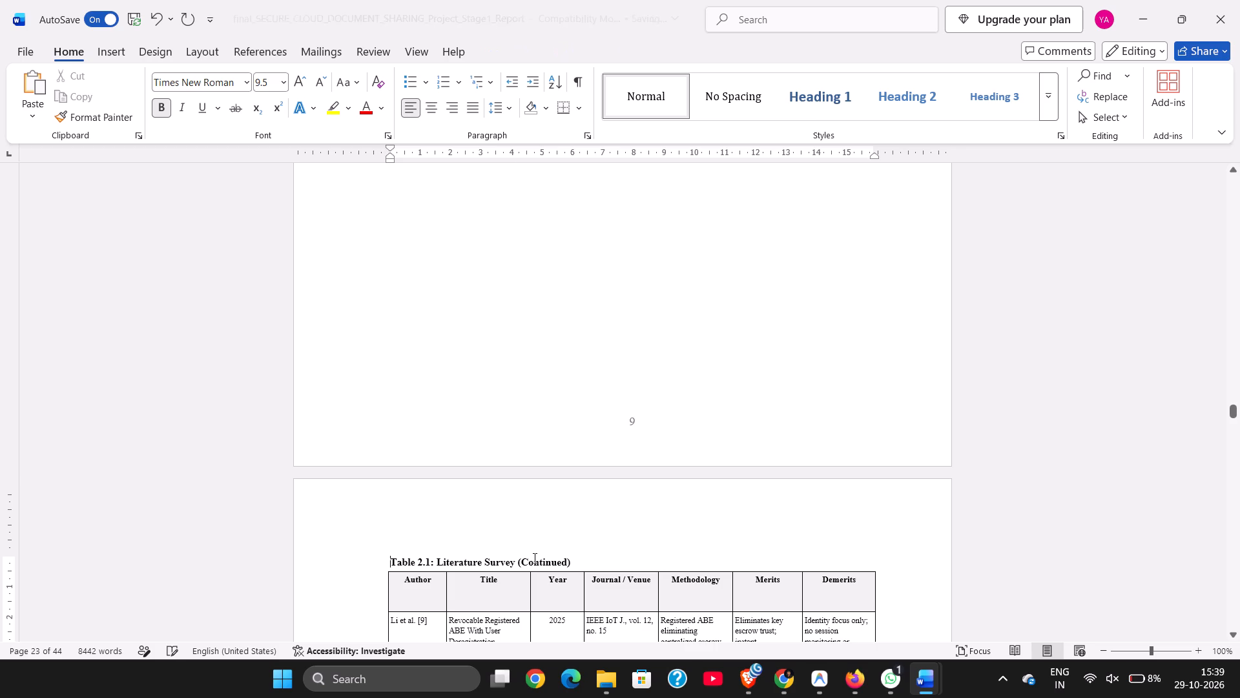
pyautogui.press('BackSpace')
pyautogui.scroll(1, 533, 558)
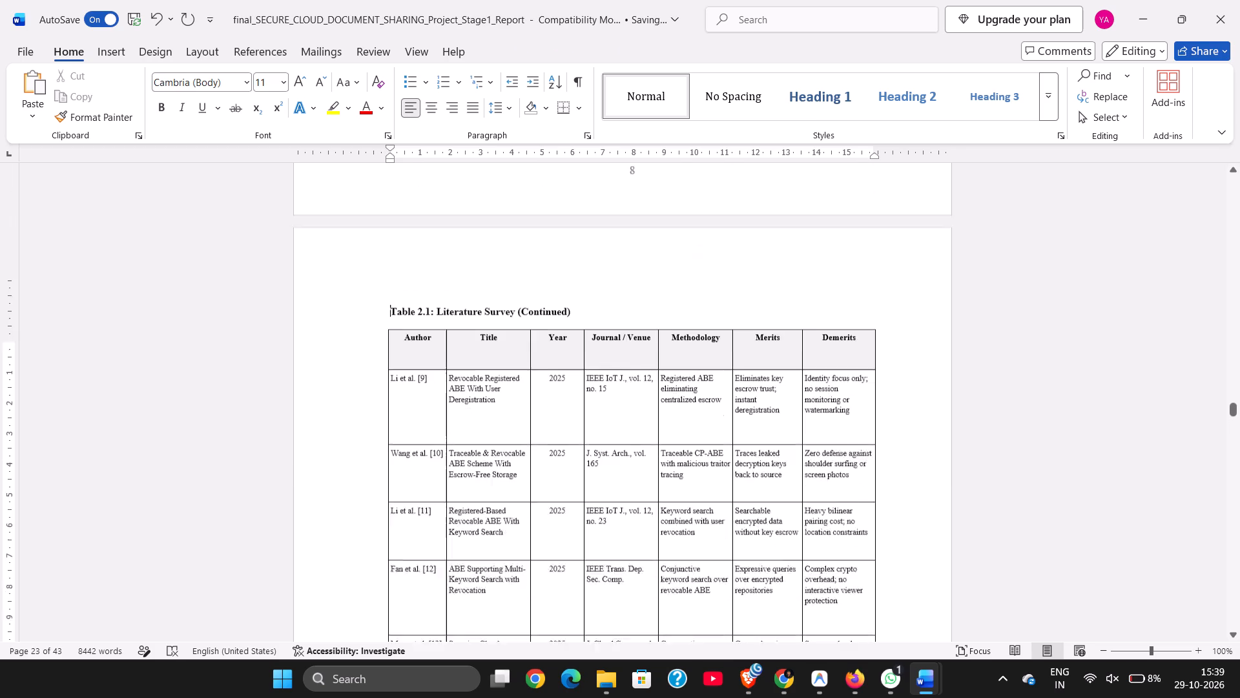
pyautogui.scroll(1, 533, 558)
pyautogui.scroll(-1, 533, 558)
pyautogui.scroll(1, 533, 558)
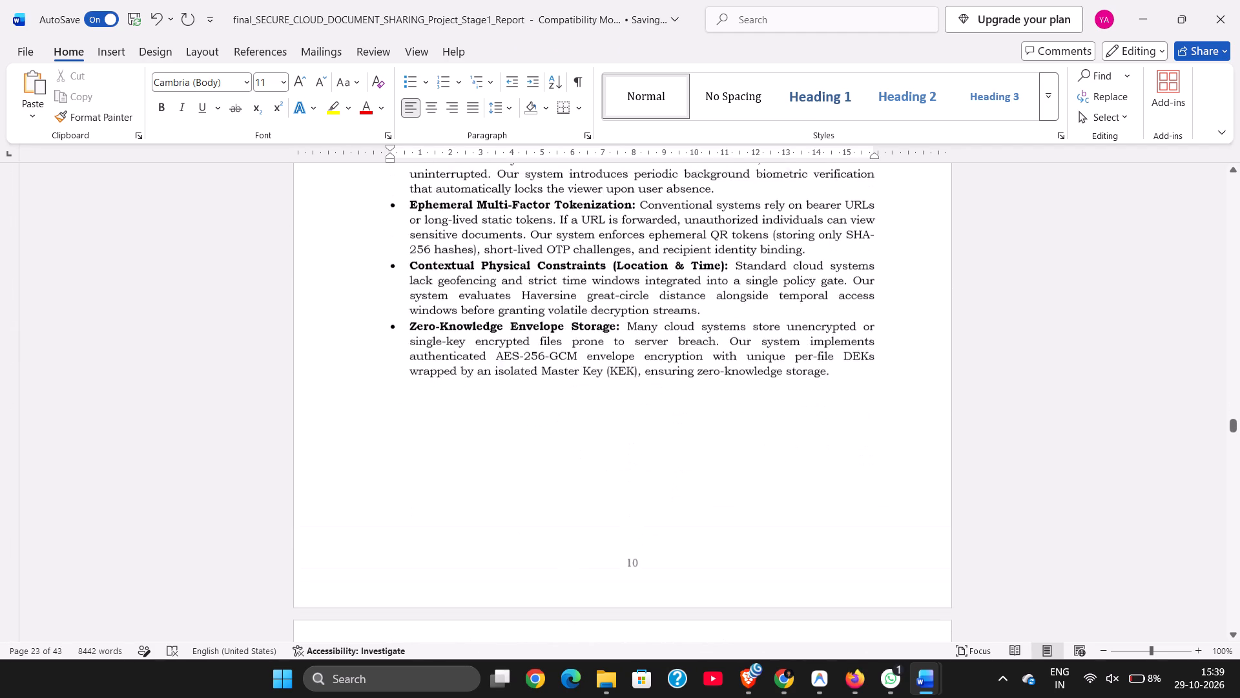
# Set the research gaps paragraph and its four bullets below Table 2.1 to font size 12.
pyautogui.scroll(2, 533, 558)
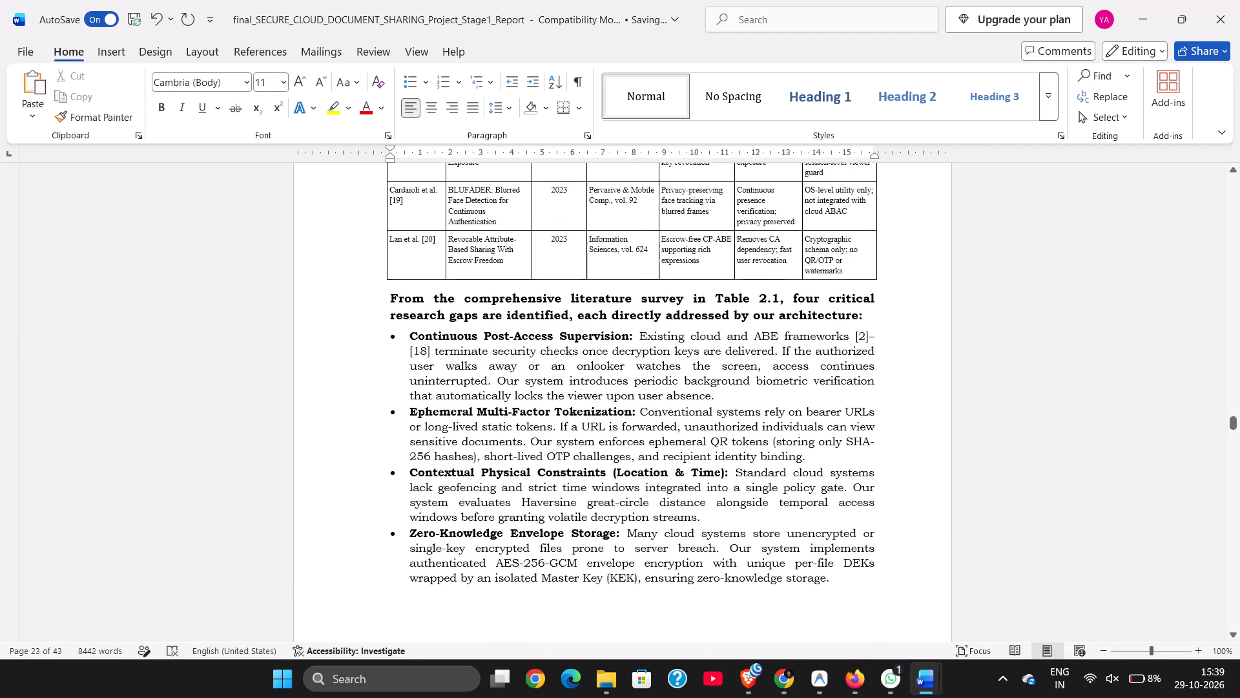
pyautogui.moveTo(388, 297); pyautogui.dragTo(745, 587)
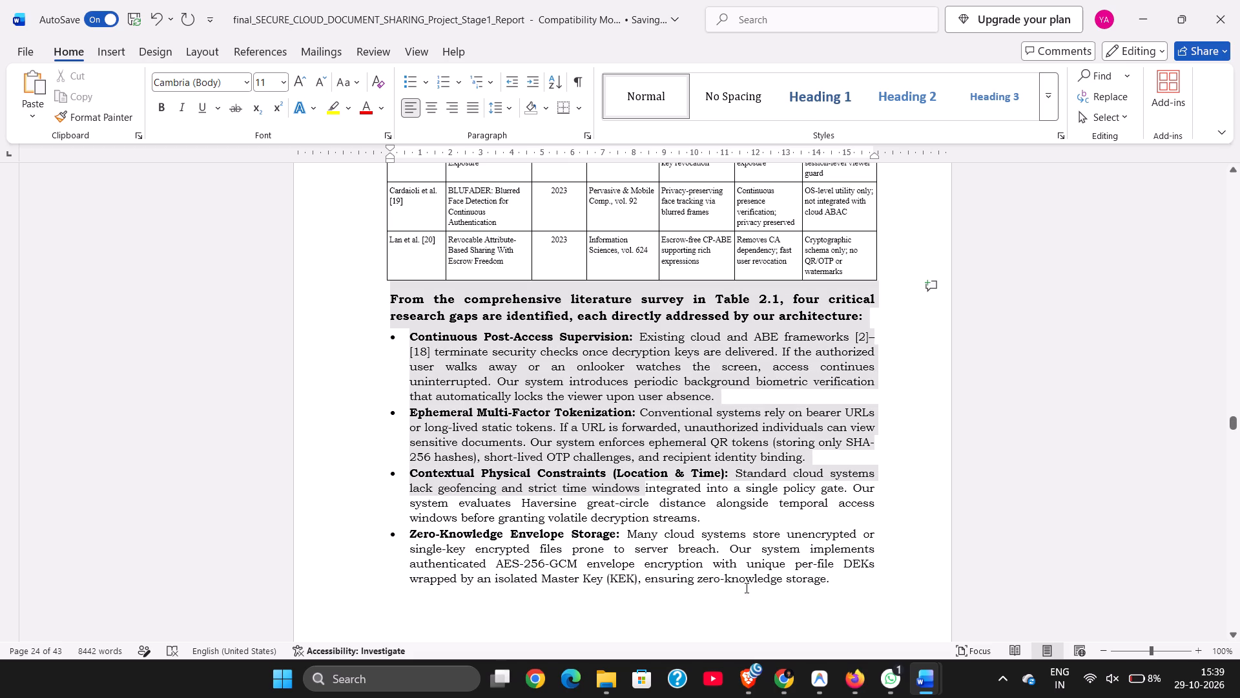
pyautogui.moveTo(745, 587); pyautogui.dragTo(786, 607)
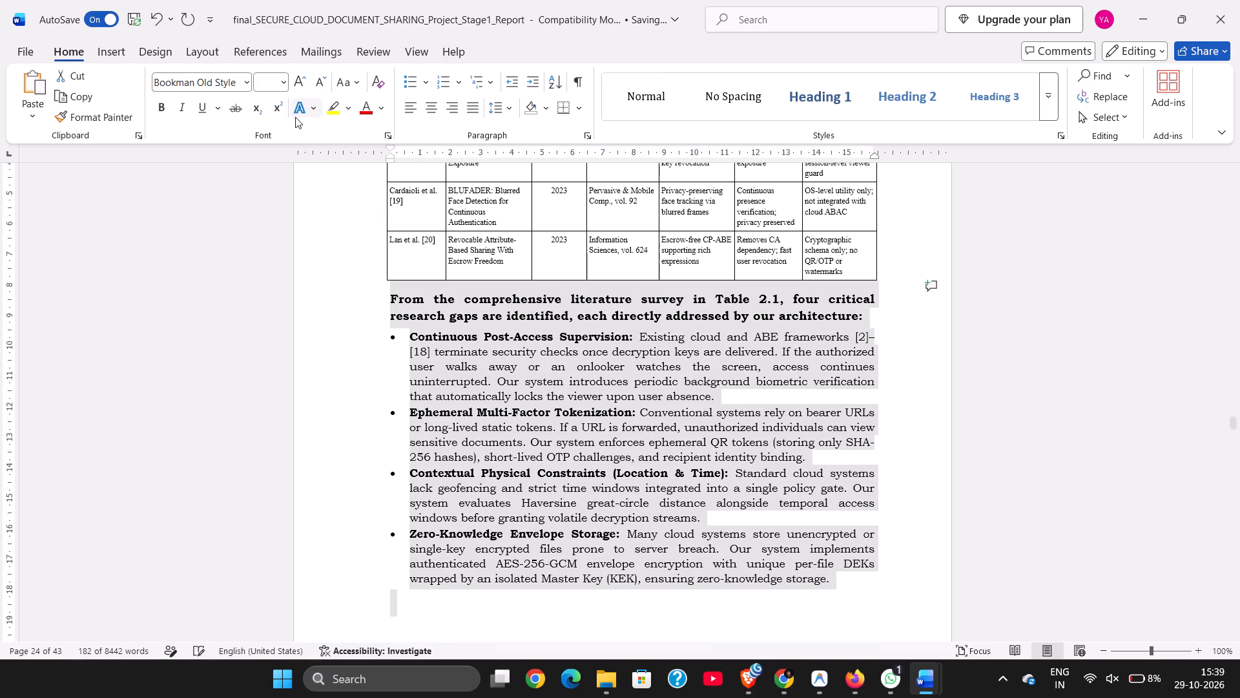
pyautogui.click(371, 401)
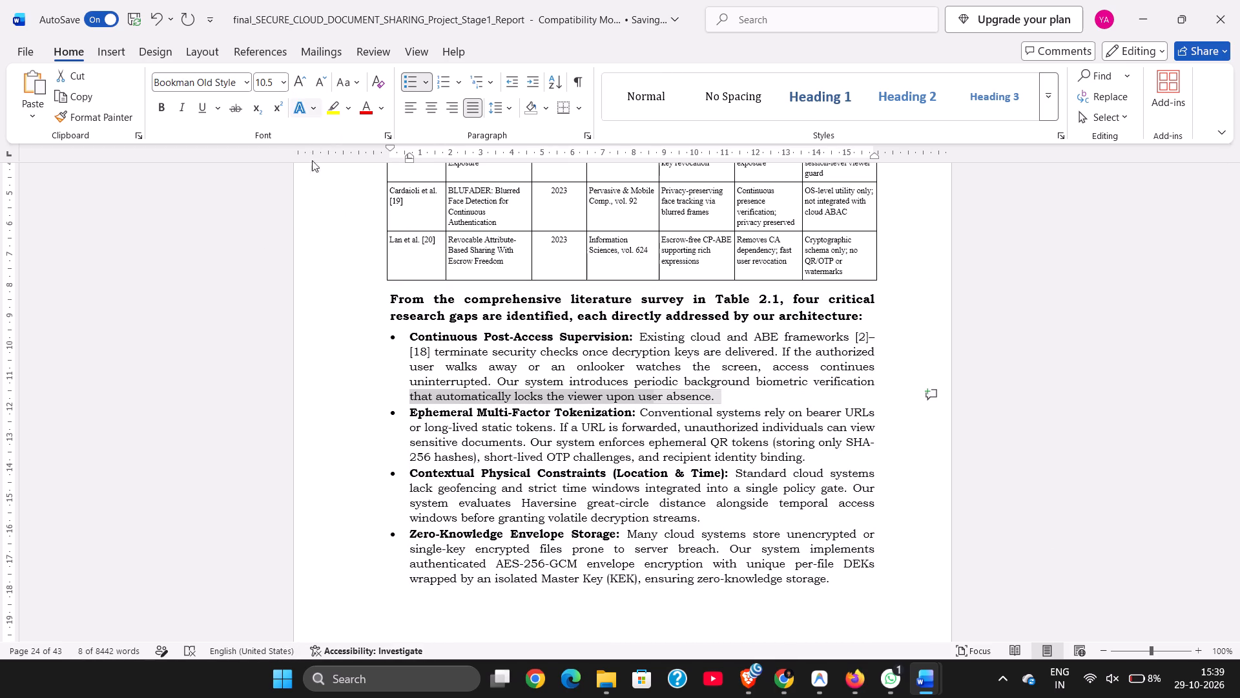
pyautogui.click(277, 88)
pyautogui.click(386, 293)
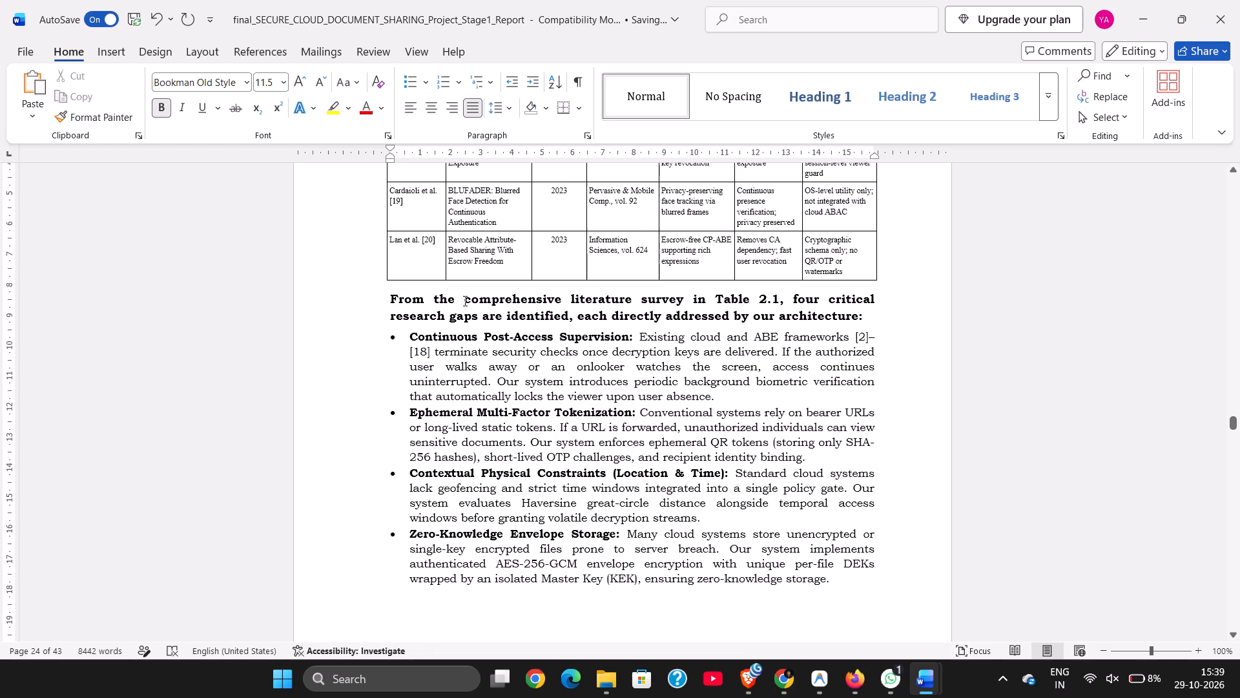
pyautogui.moveTo(393, 295); pyautogui.dragTo(728, 470)
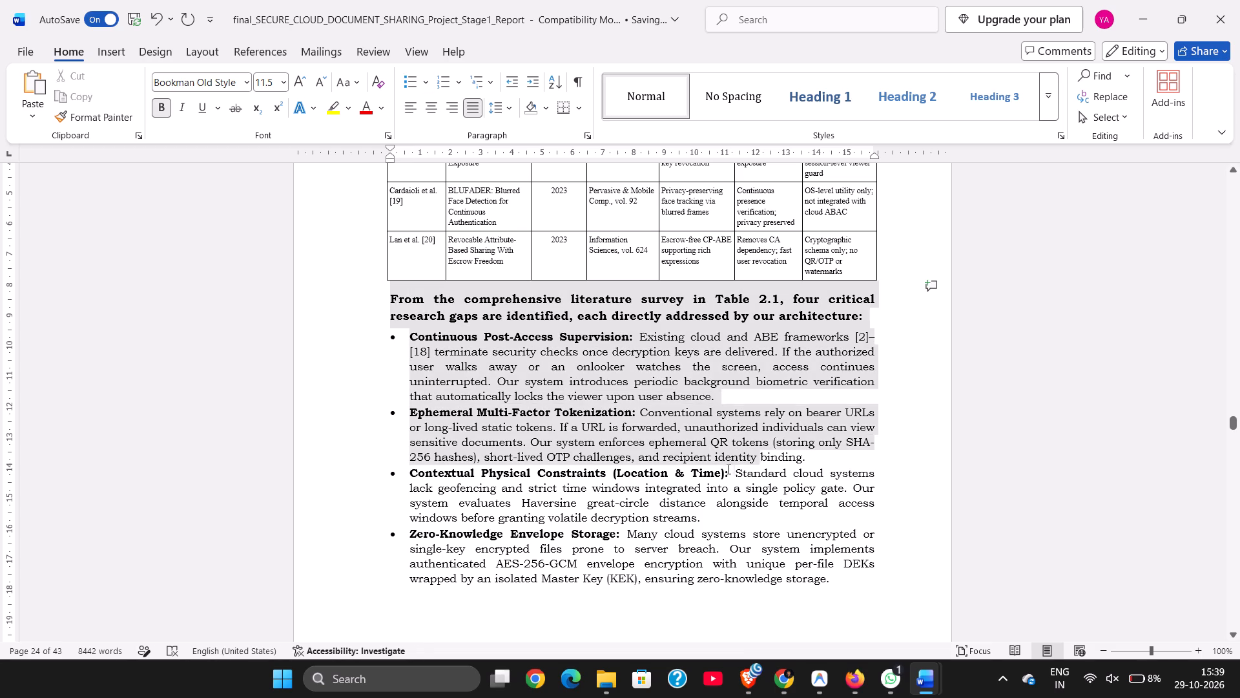
pyautogui.moveTo(728, 470); pyautogui.dragTo(843, 601)
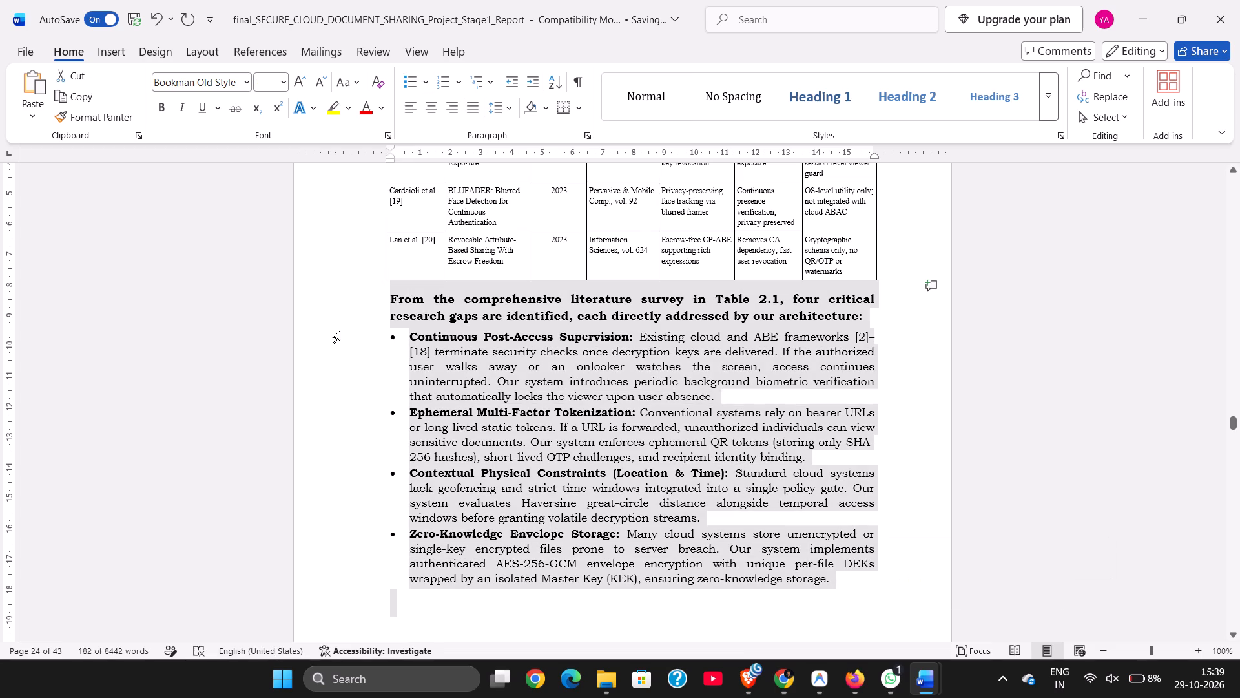
pyautogui.click(269, 81)
pyautogui.write('12')
pyautogui.press('Return')
# Format the body paragraph under 3.1 SYSTEM ARCHITECTURE in Bookman Old Style, size 12.
pyautogui.scroll(-3, 587, 295)
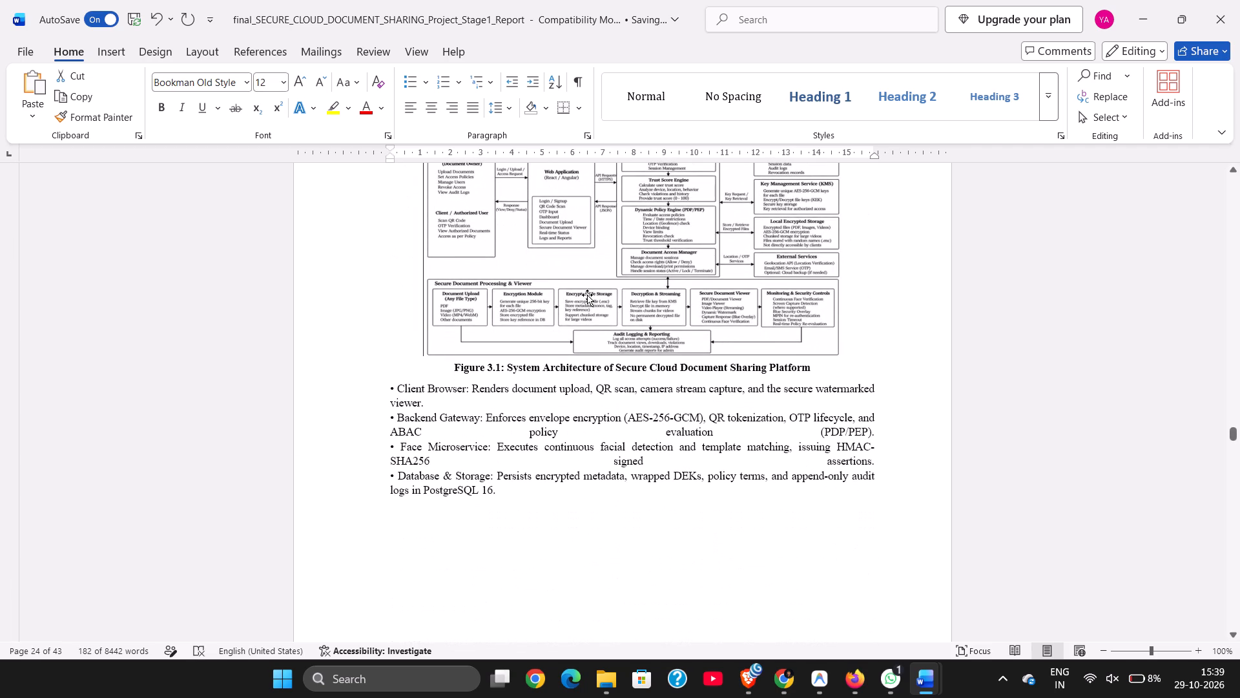
pyautogui.click(587, 295)
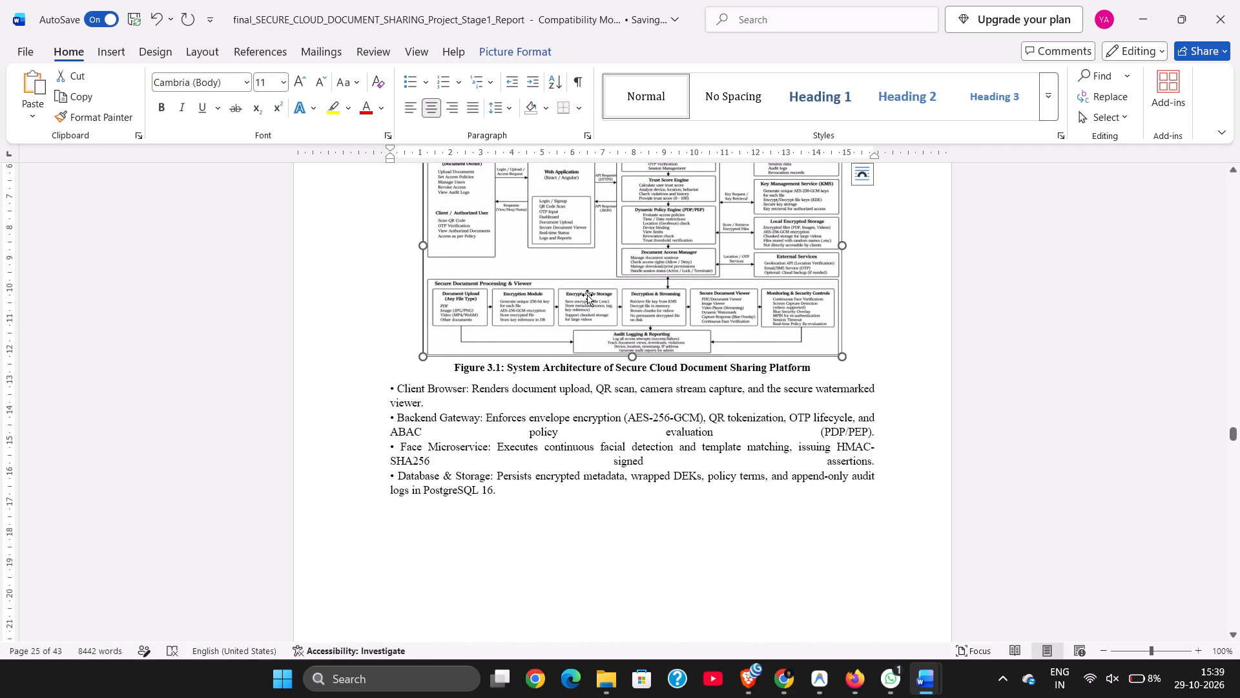
pyautogui.scroll(3, 634, 304)
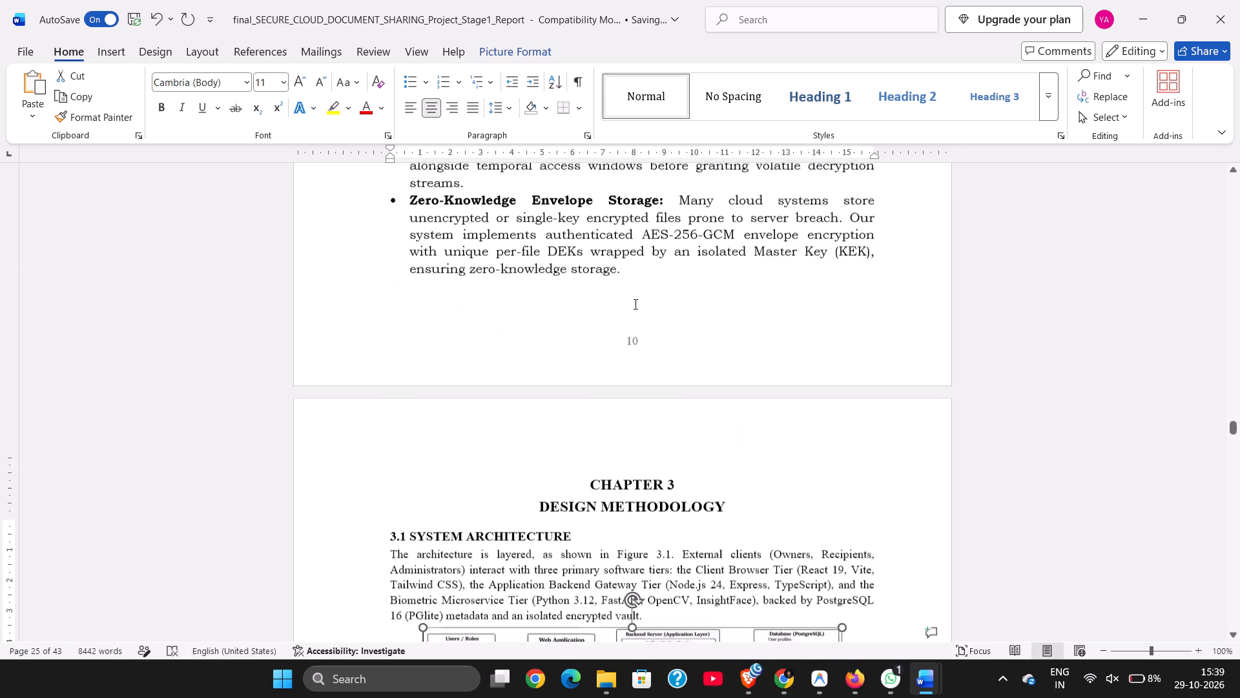
pyautogui.scroll(1, 634, 304)
pyautogui.scroll(-1, 634, 304)
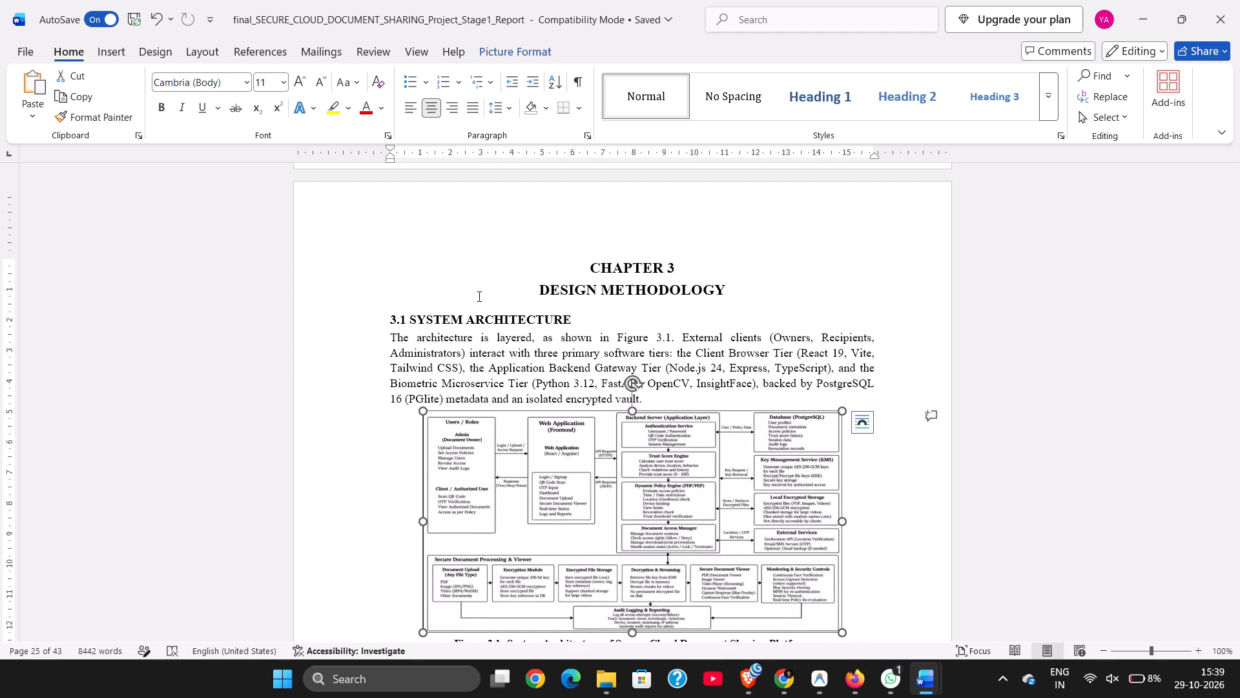
pyautogui.moveTo(389, 316); pyautogui.dragTo(687, 377)
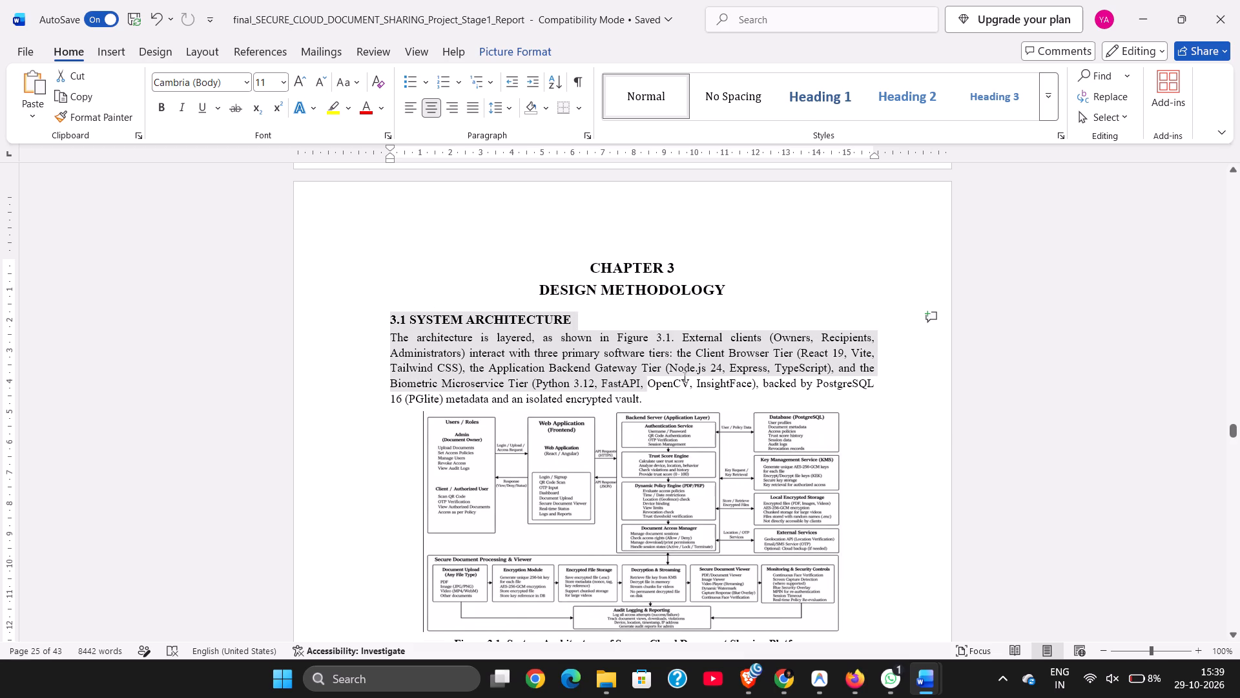
pyautogui.moveTo(687, 377); pyautogui.dragTo(695, 386)
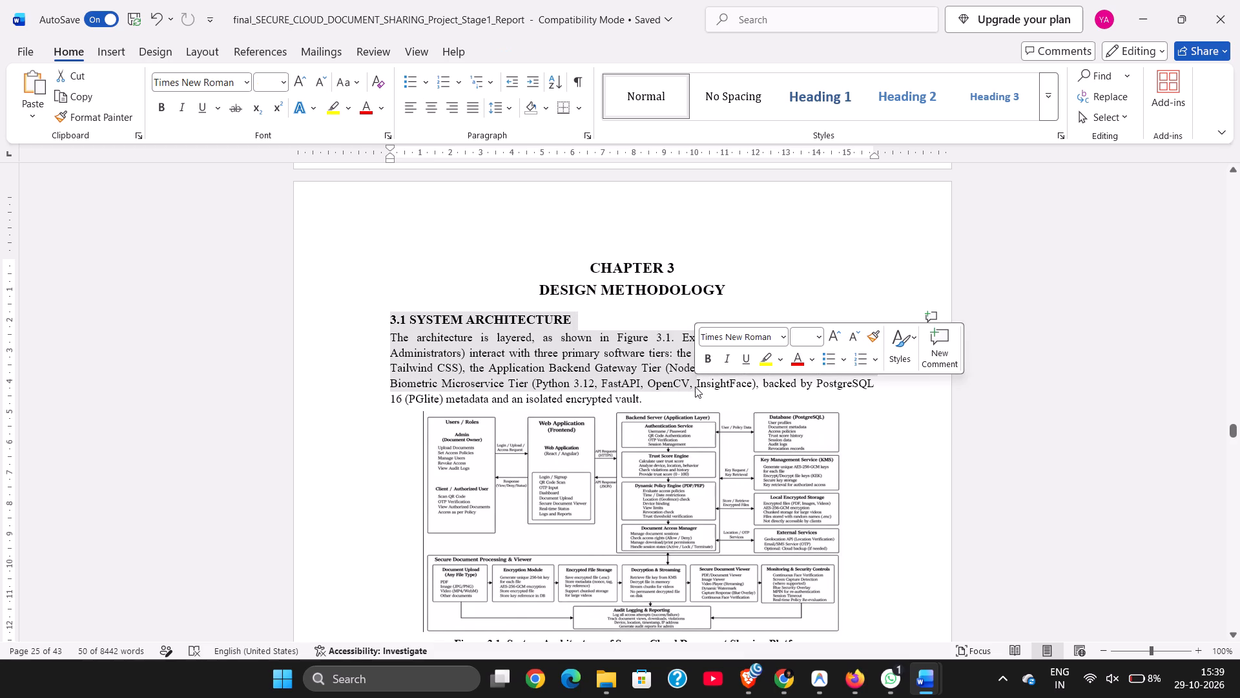
pyautogui.click(677, 401)
pyautogui.moveTo(677, 401); pyautogui.dragTo(372, 335)
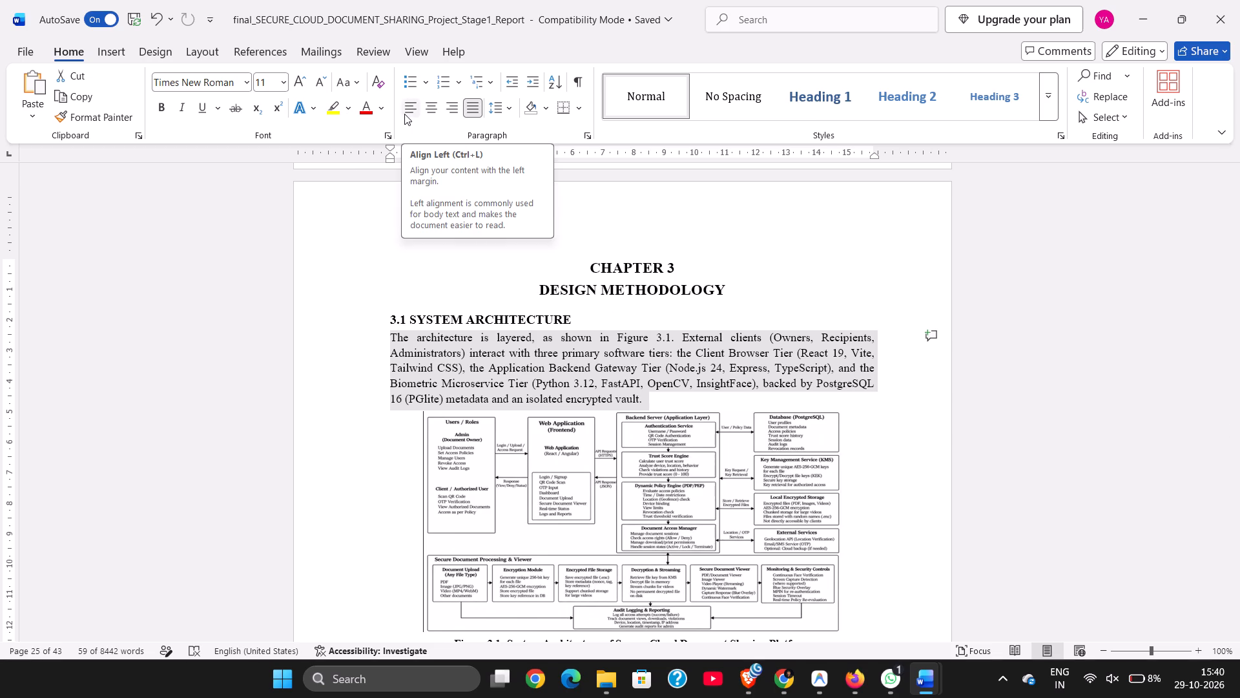
pyautogui.click(241, 81)
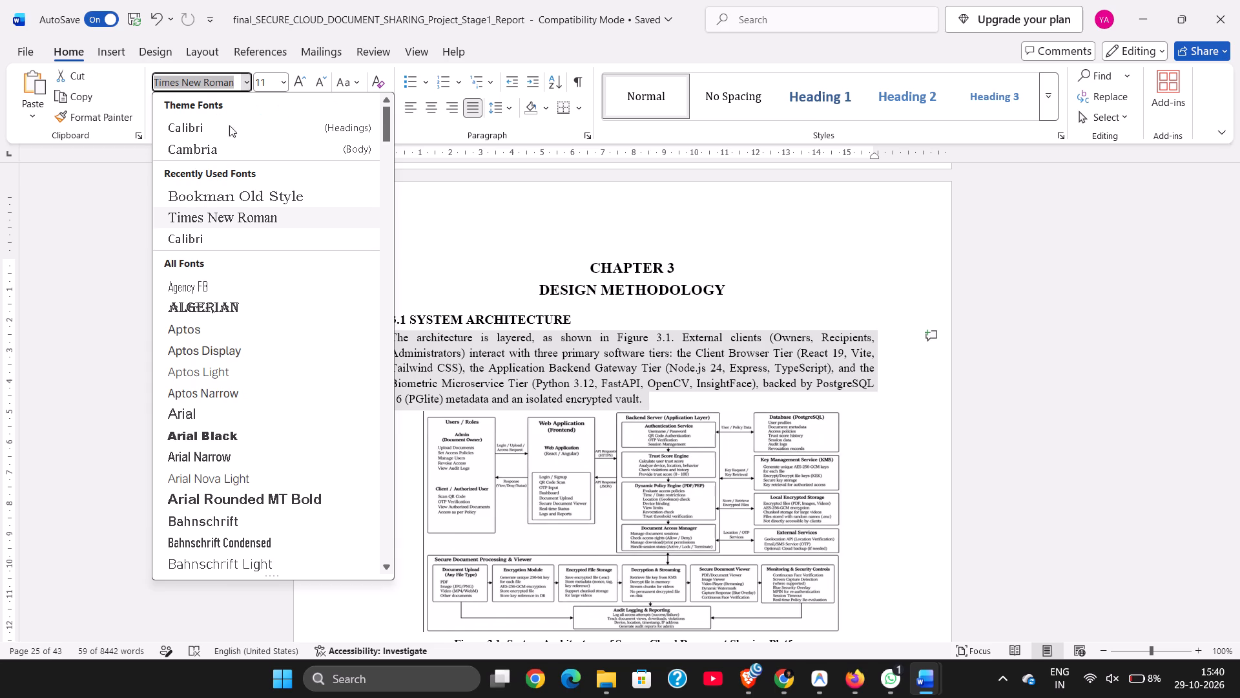
pyautogui.click(238, 190)
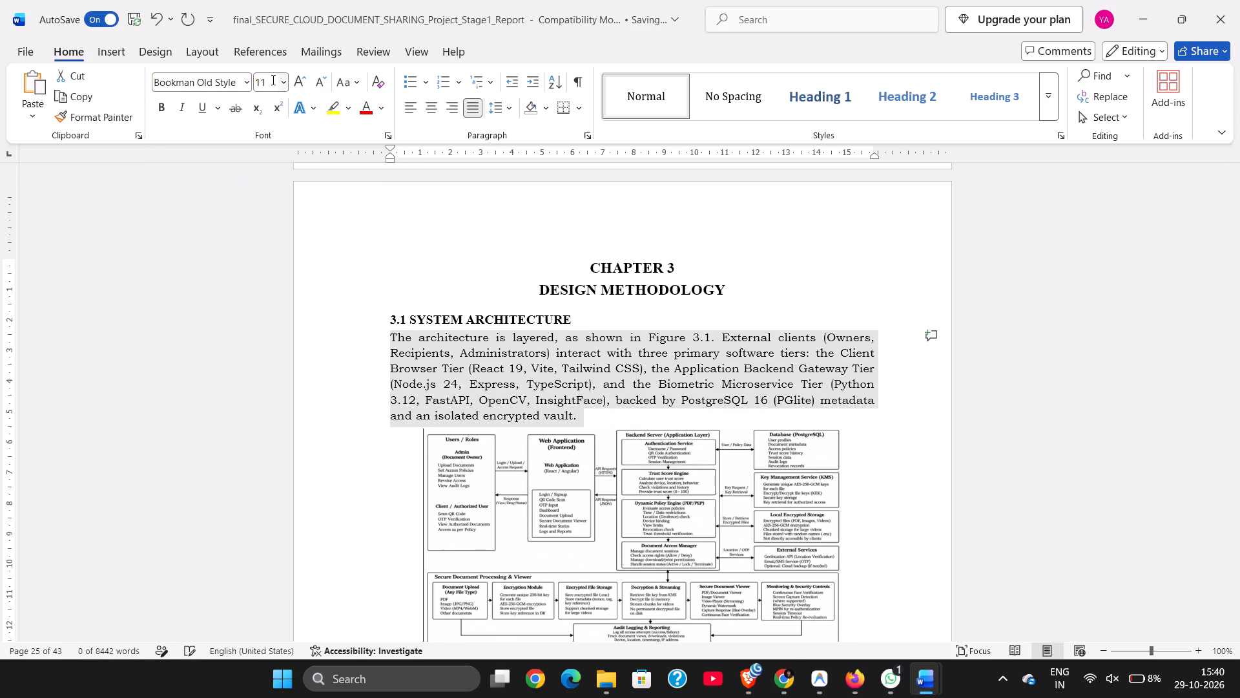
pyautogui.click(272, 79)
pyautogui.press('BackSpace')
pyautogui.write('12')
pyautogui.press('Return')
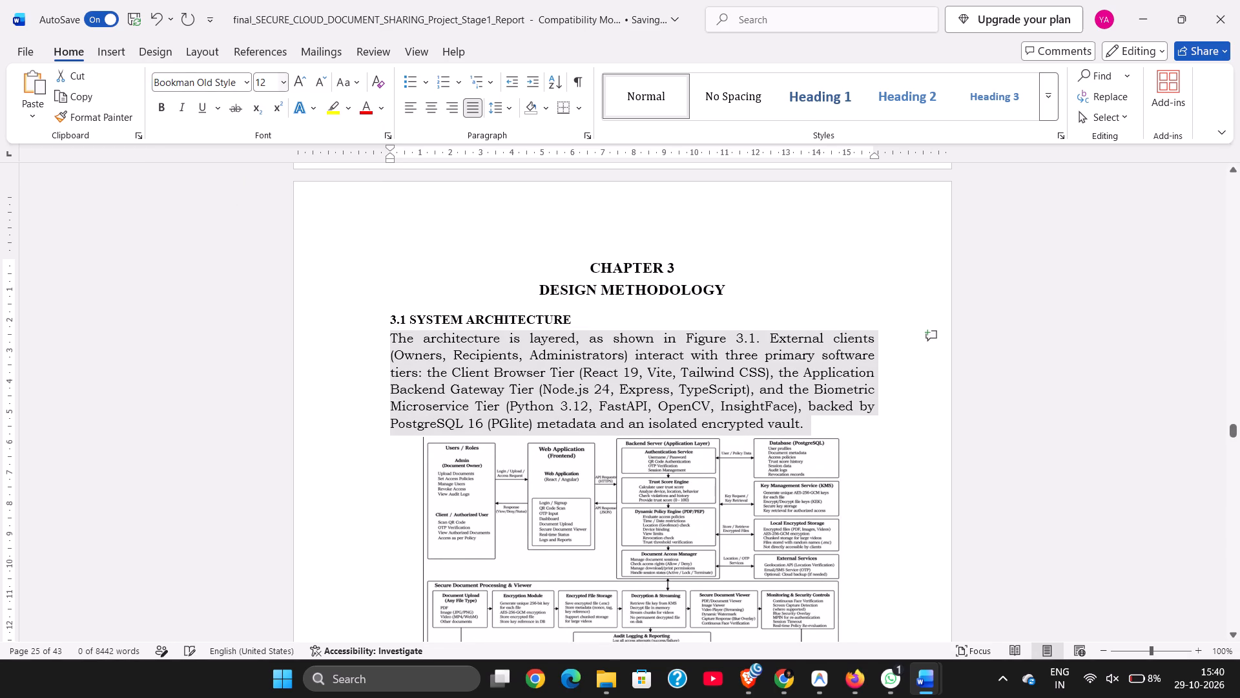
# Enlarge the Figure 3.1 architecture diagram downward into the empty page space and widen it almost to the text margins.
pyautogui.scroll(-2, 564, 438)
pyautogui.click(588, 237)
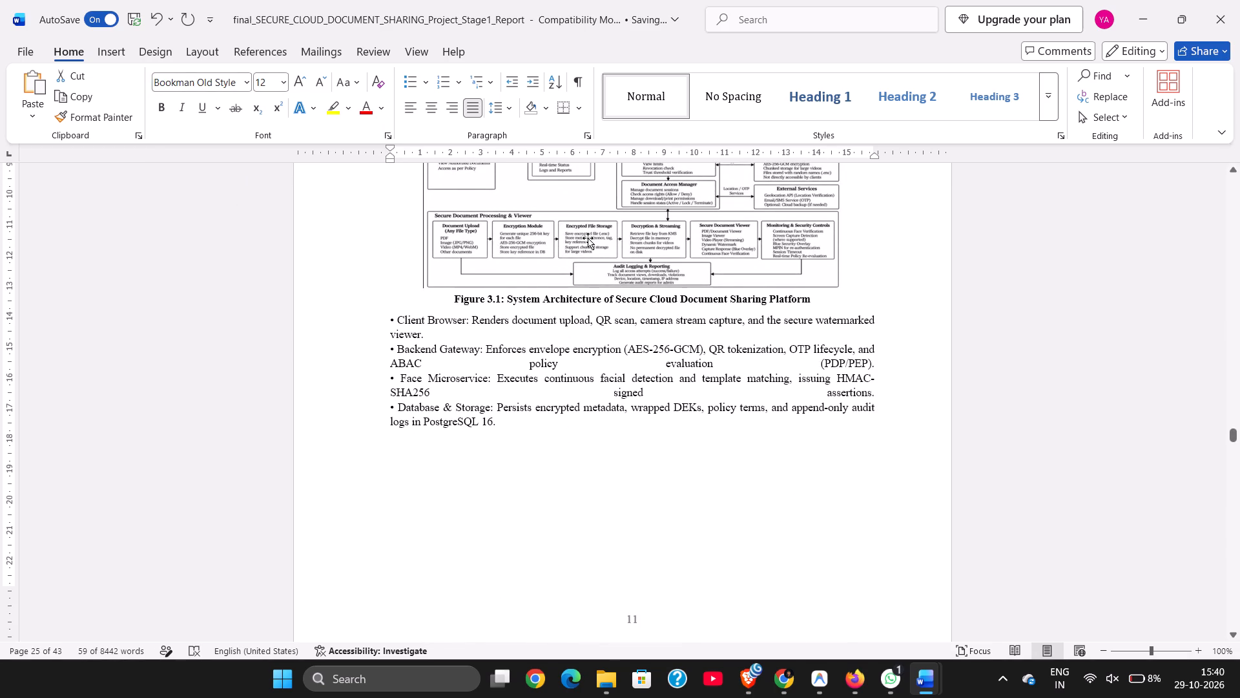
pyautogui.moveTo(634, 290); pyautogui.dragTo(643, 360)
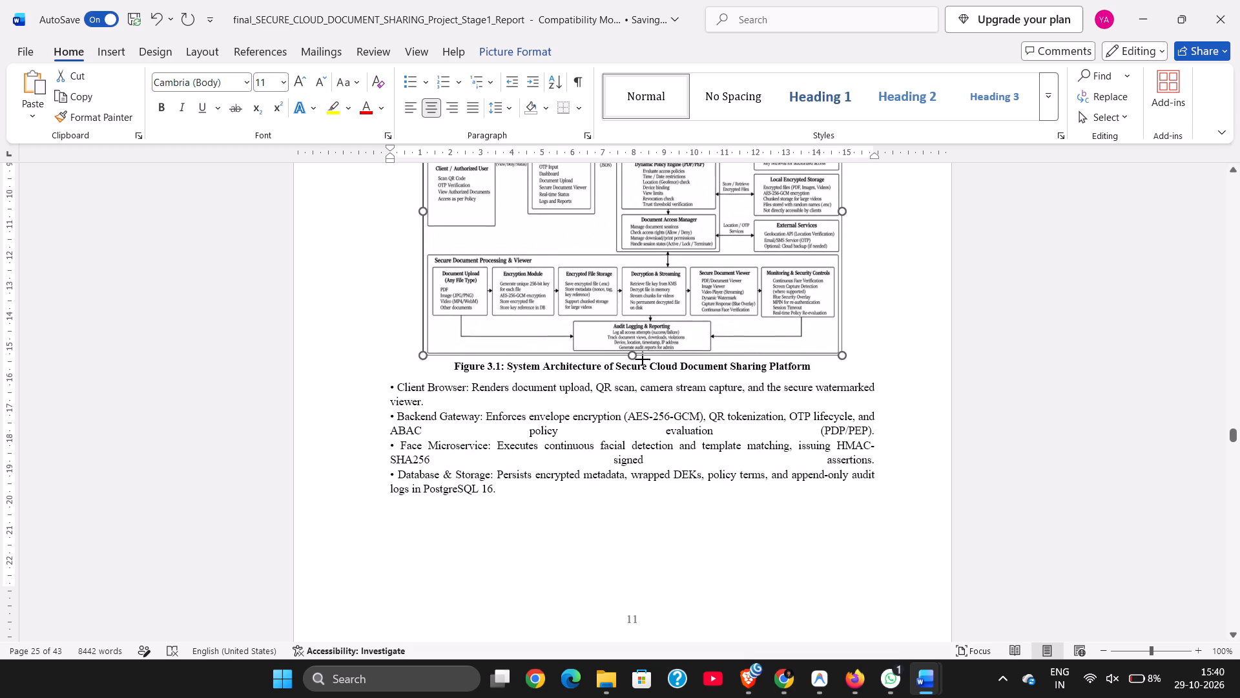
pyautogui.moveTo(643, 360); pyautogui.dragTo(639, 429)
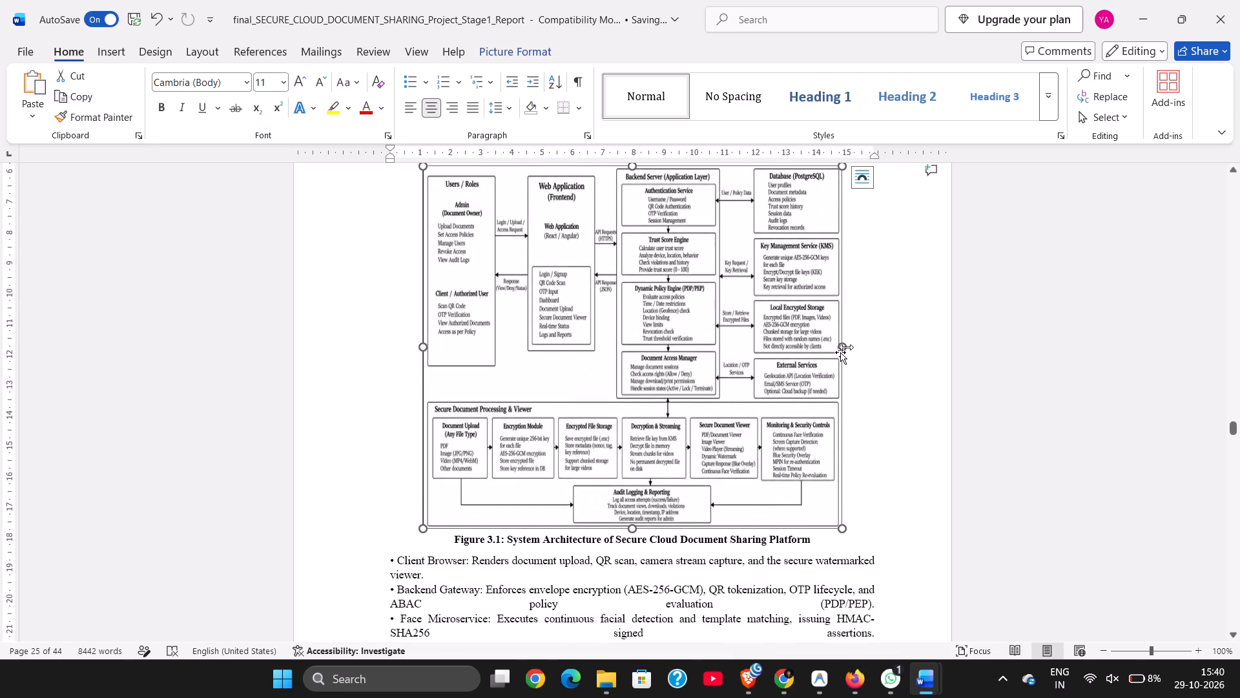
pyautogui.moveTo(840, 346); pyautogui.dragTo(885, 340)
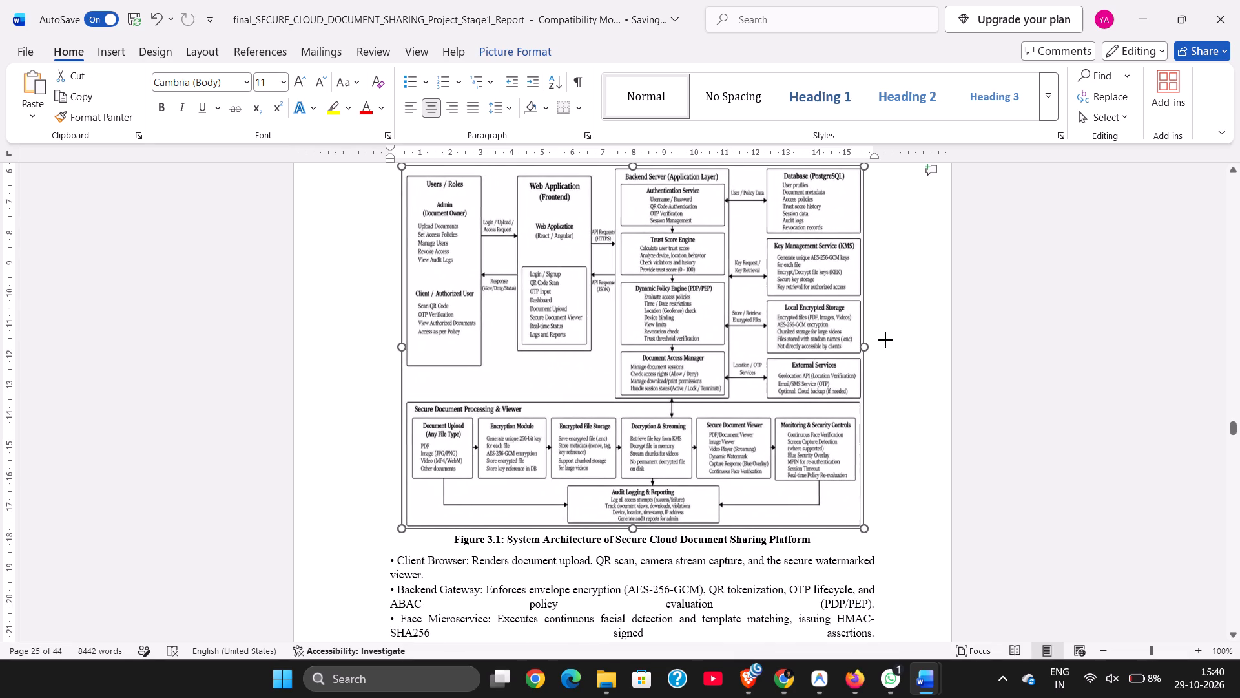
pyautogui.moveTo(885, 340); pyautogui.dragTo(888, 341)
# Set the four component bullets below Figure 3.1, Client Browser through Database & Storage, in Bookman Old Style.
pyautogui.scroll(-1, 975, 434)
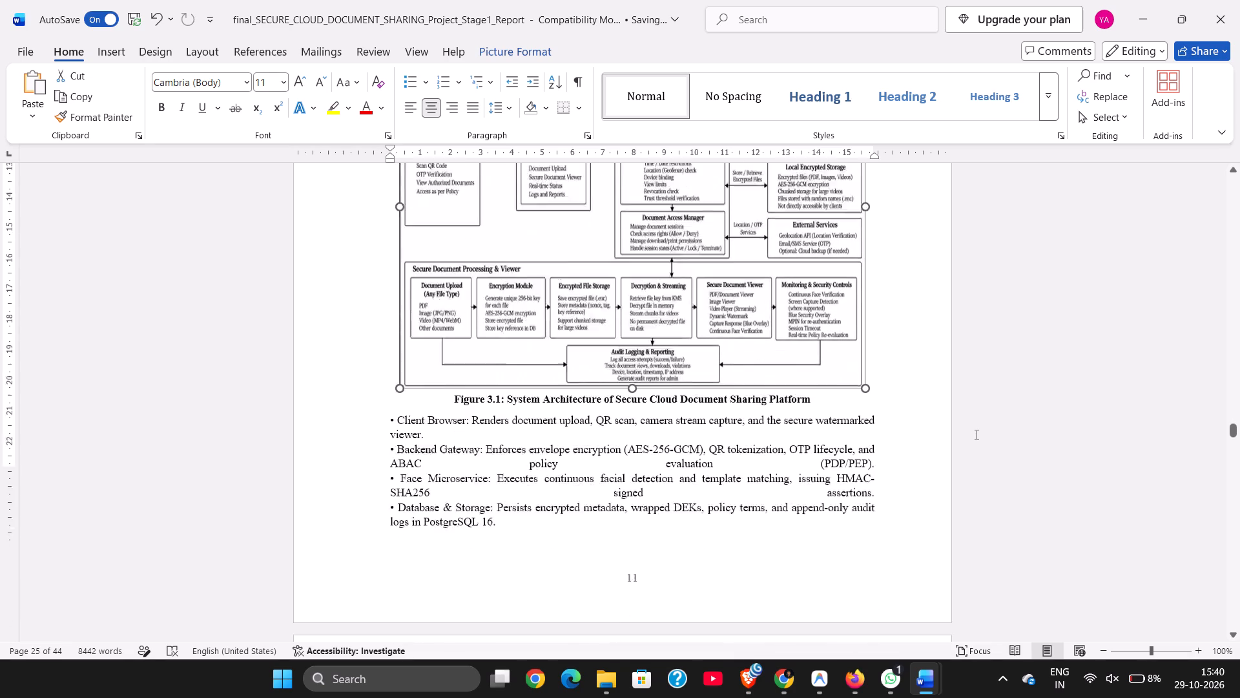
pyautogui.scroll(-1, 975, 434)
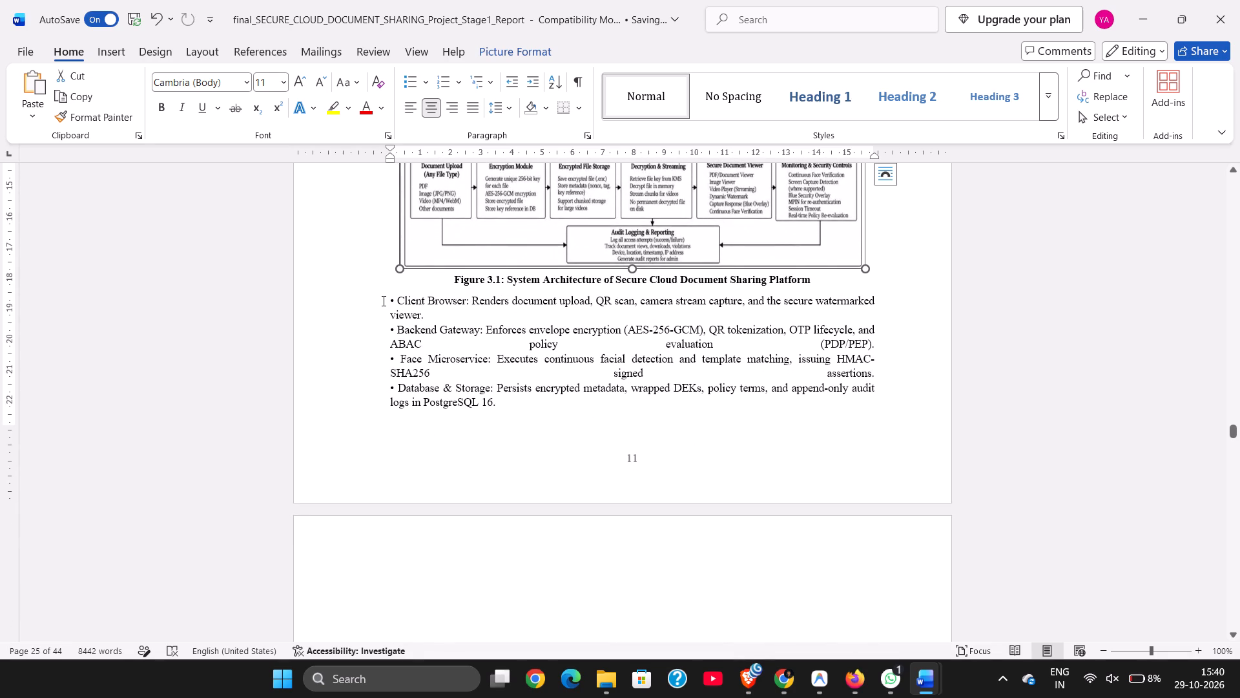
pyautogui.moveTo(383, 301); pyautogui.dragTo(499, 403)
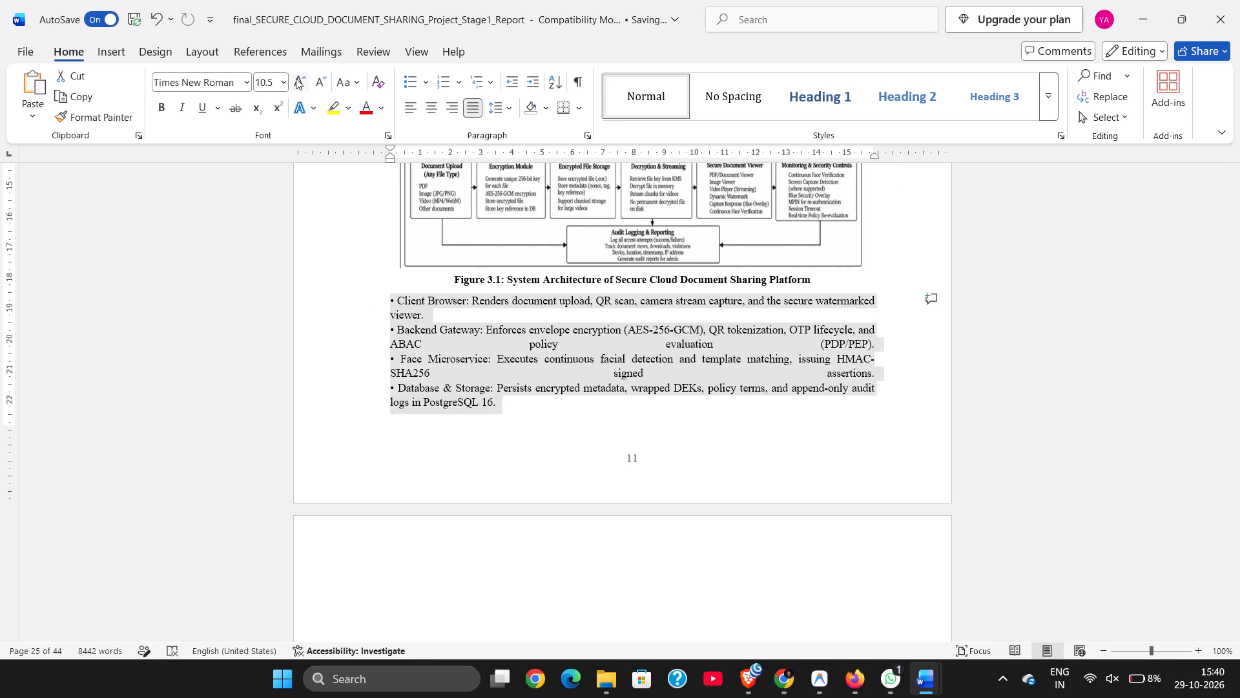
pyautogui.click(245, 81)
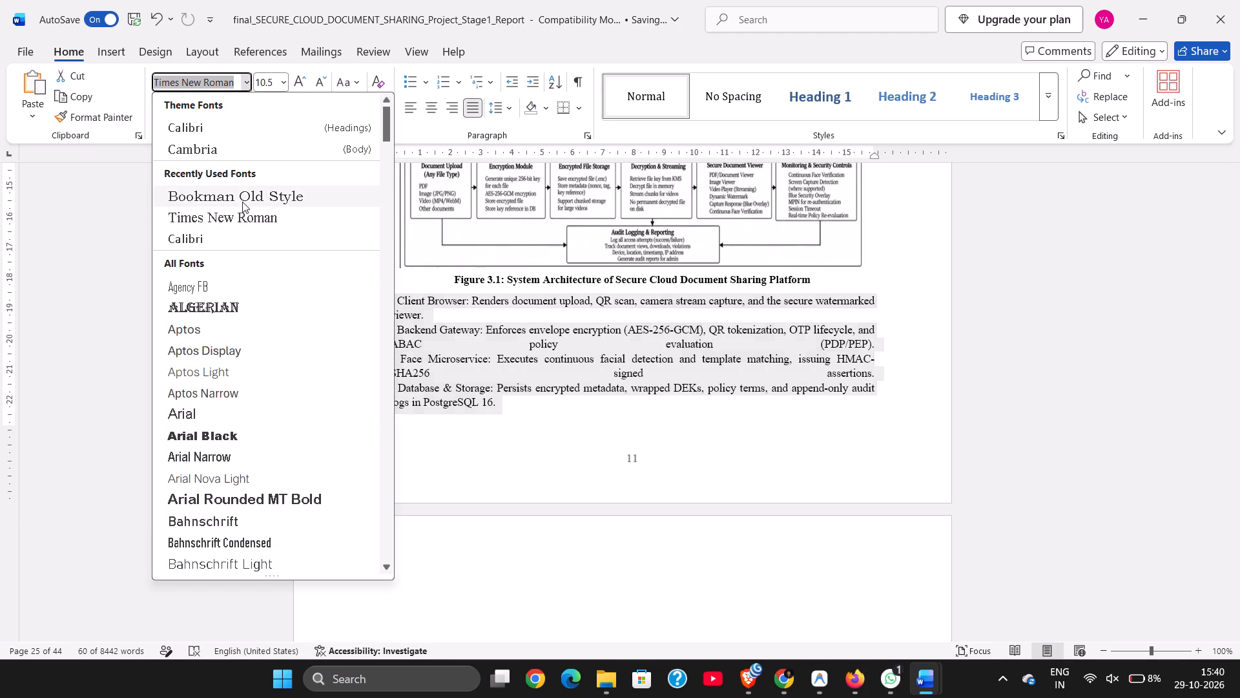
pyautogui.click(242, 200)
# Remove the blank page 12 between the Figure 3.1 bullets and section 3.2 TECHNOLOGIES USED.
pyautogui.scroll(-9, 464, 395)
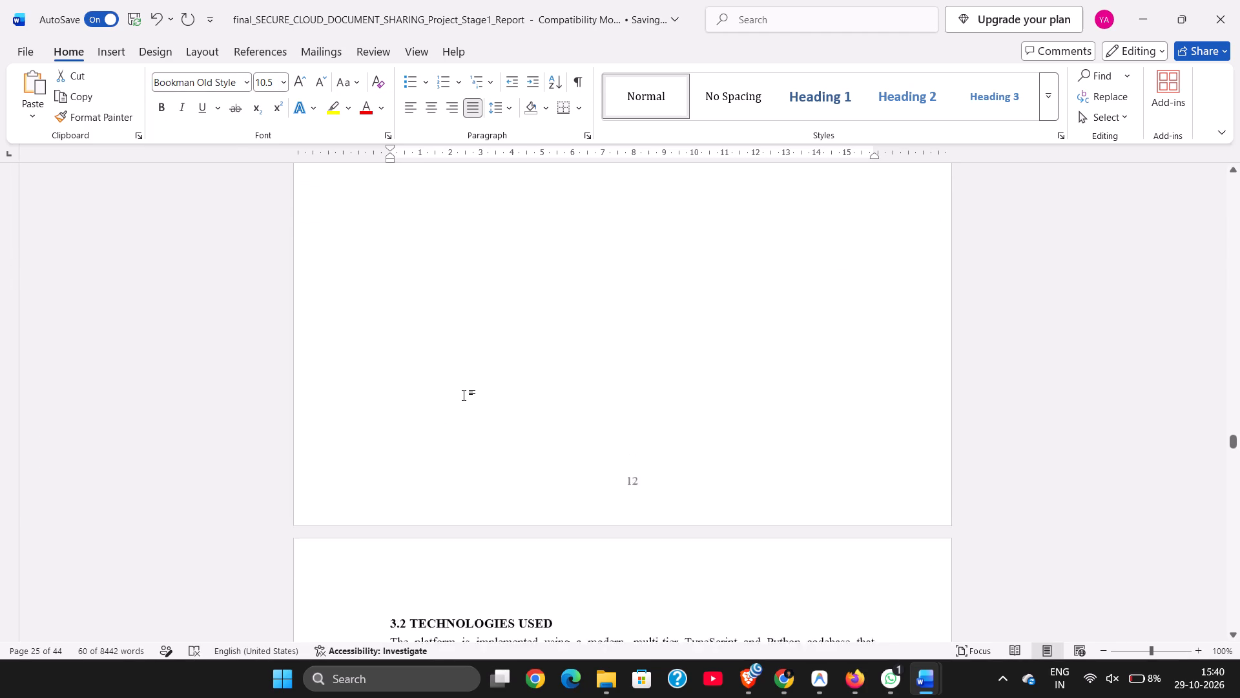
pyautogui.scroll(1, 464, 395)
pyautogui.click(464, 395)
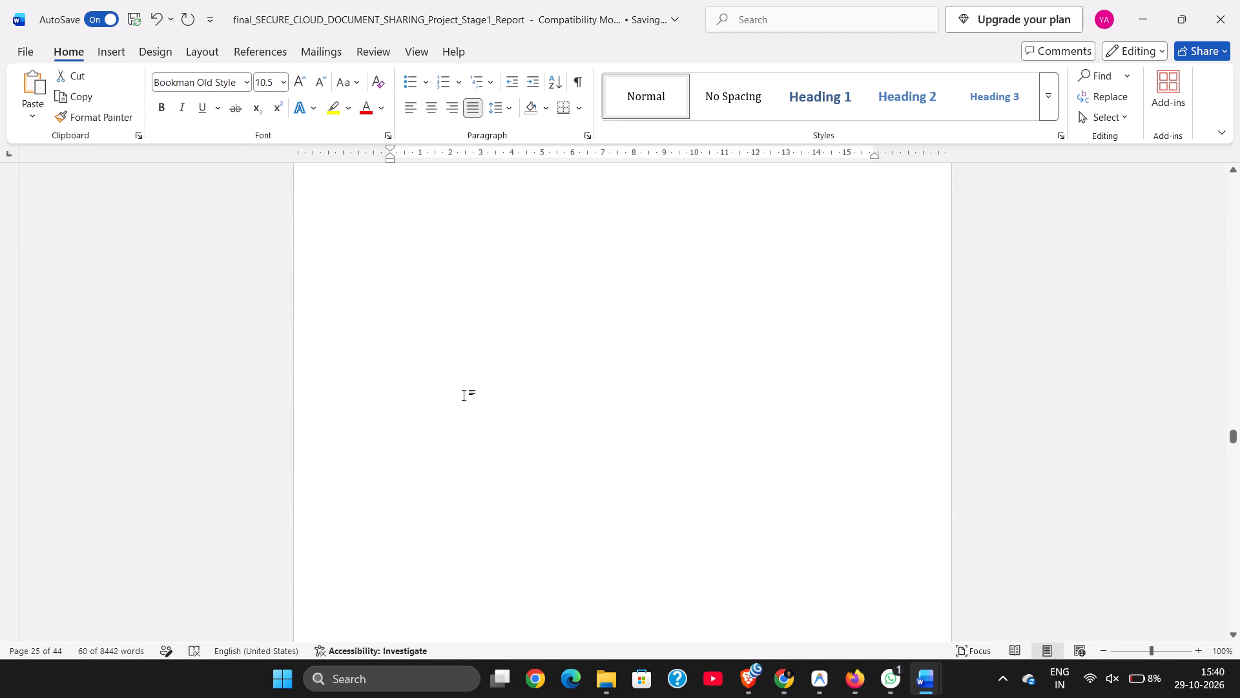
pyautogui.press('BackSpace')
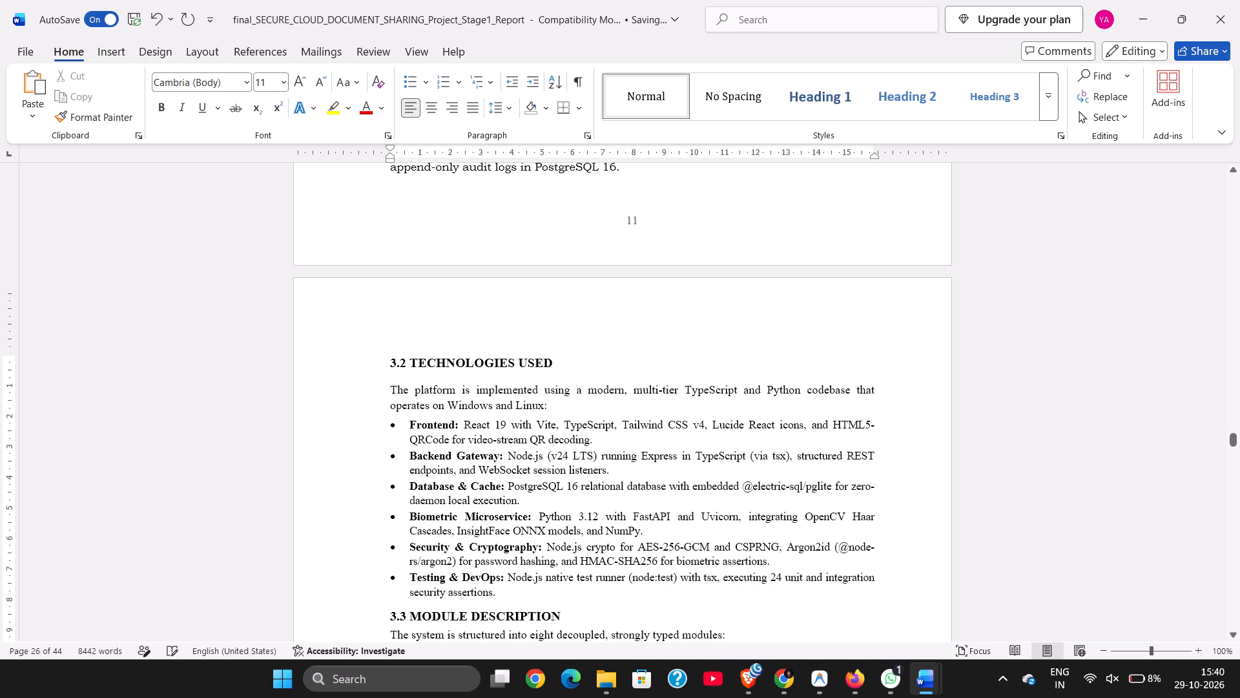
# Format the Figure 3.1 caption and the four component bullets below it in Bookman Old Style, size 12.
pyautogui.scroll(2, 464, 395)
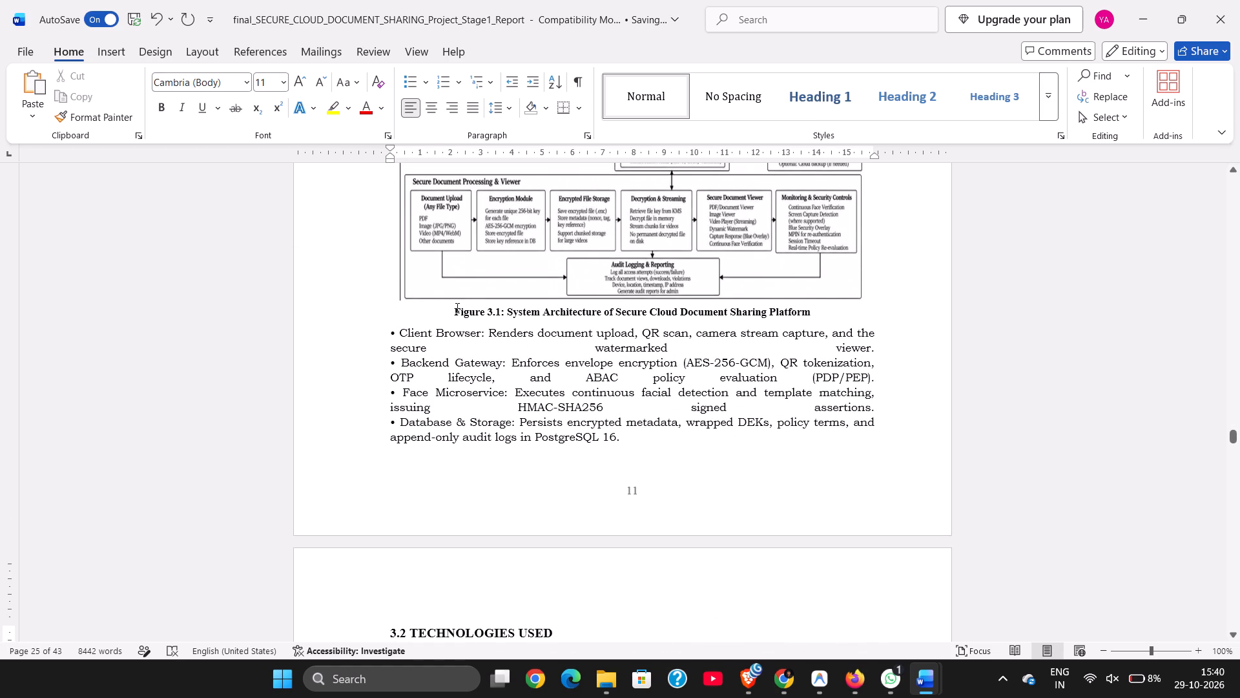
pyautogui.moveTo(455, 308); pyautogui.dragTo(623, 433)
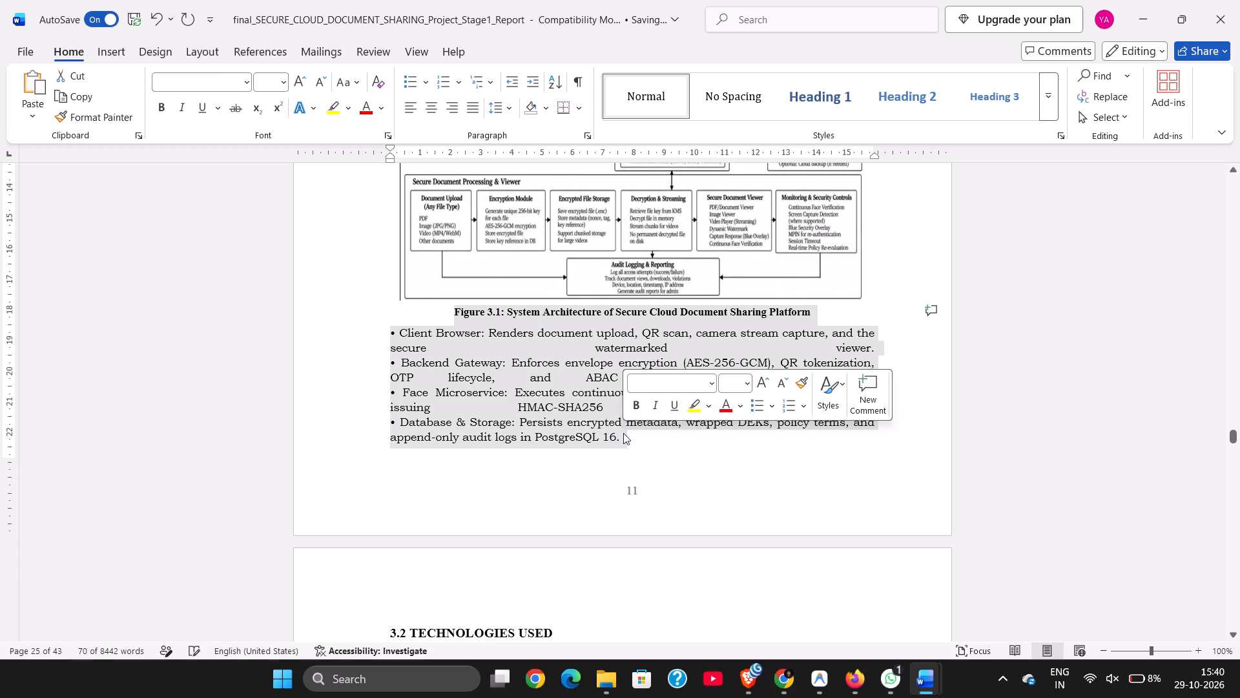
pyautogui.click(244, 79)
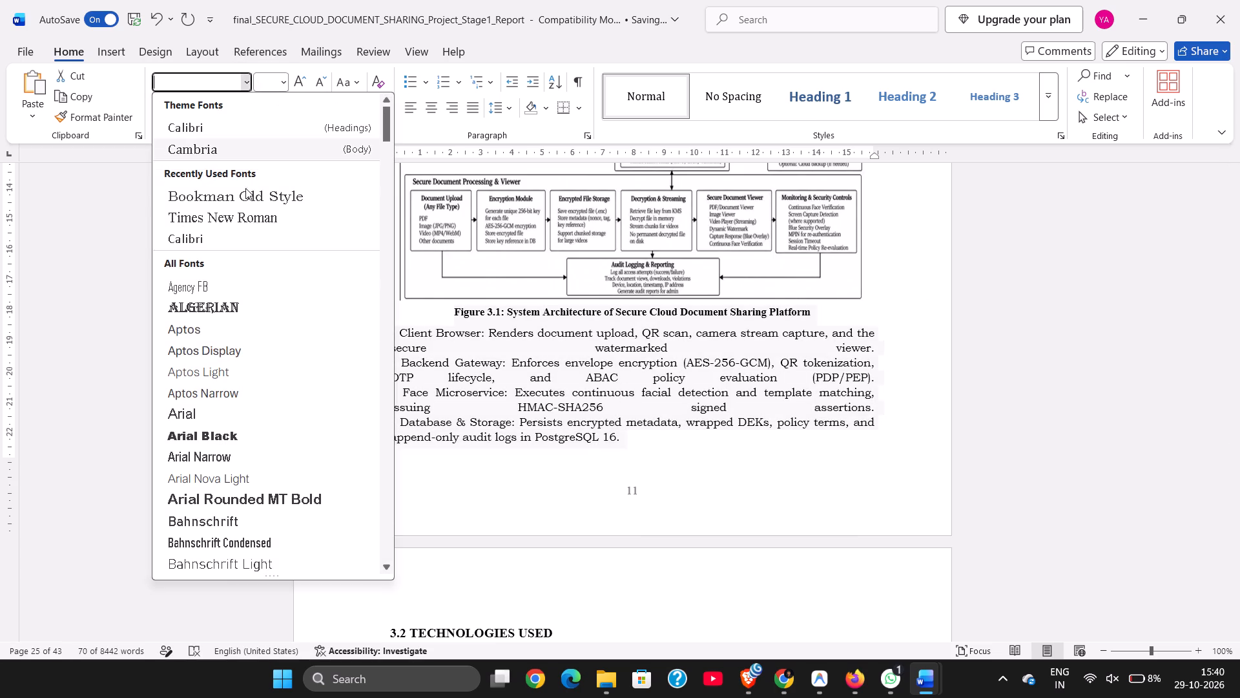
pyautogui.click(251, 200)
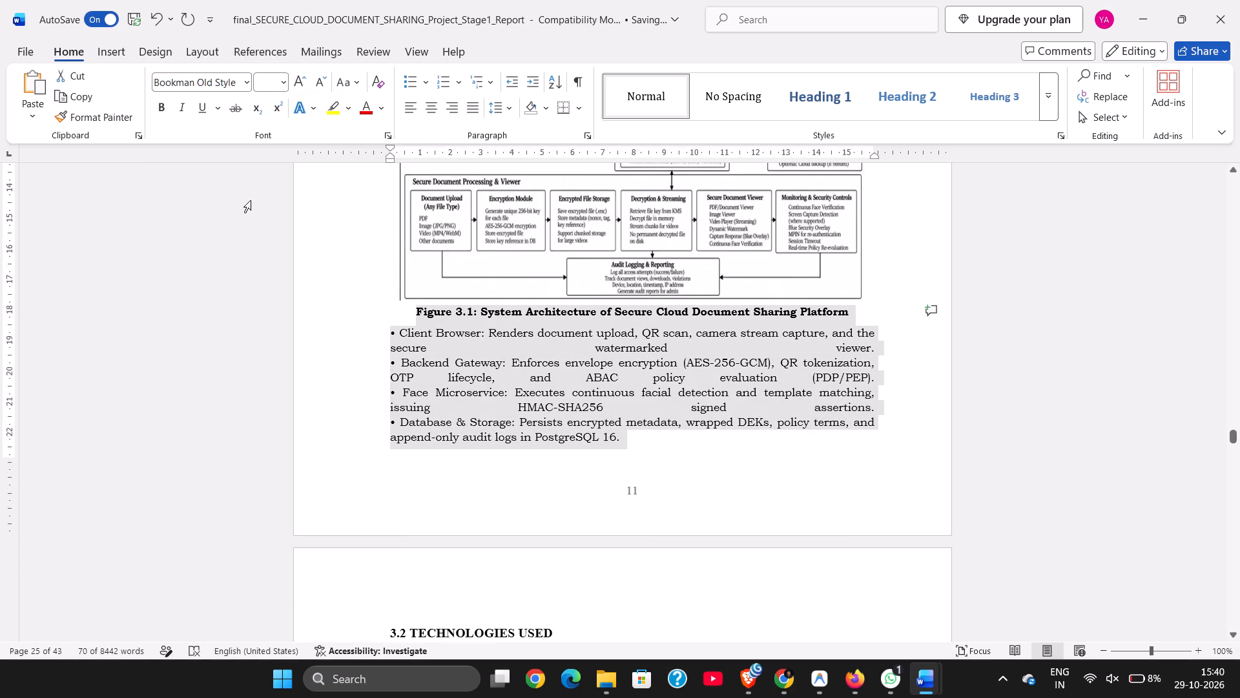
pyautogui.click(270, 83)
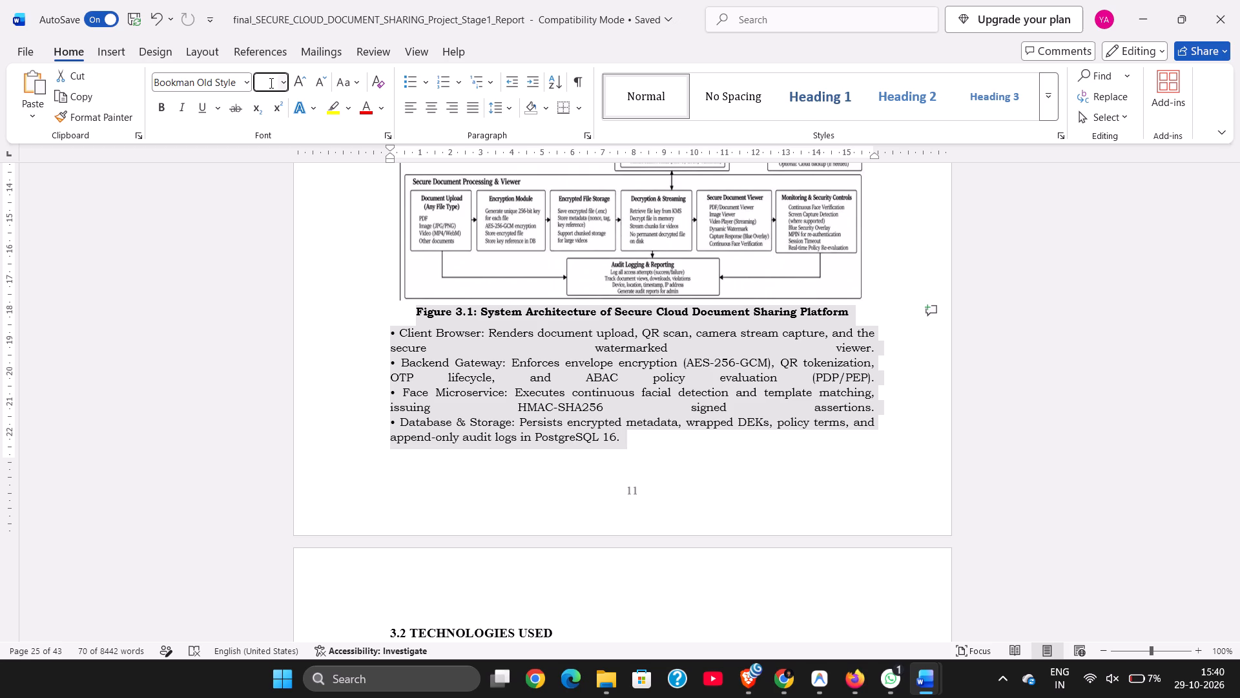
pyautogui.write('12')
pyautogui.press('Return')
# Remove the blank page space before 3.2 TECHNOLOGIES USED so the heading directly follows the Database & Storage bullet.
pyautogui.scroll(-1, 505, 329)
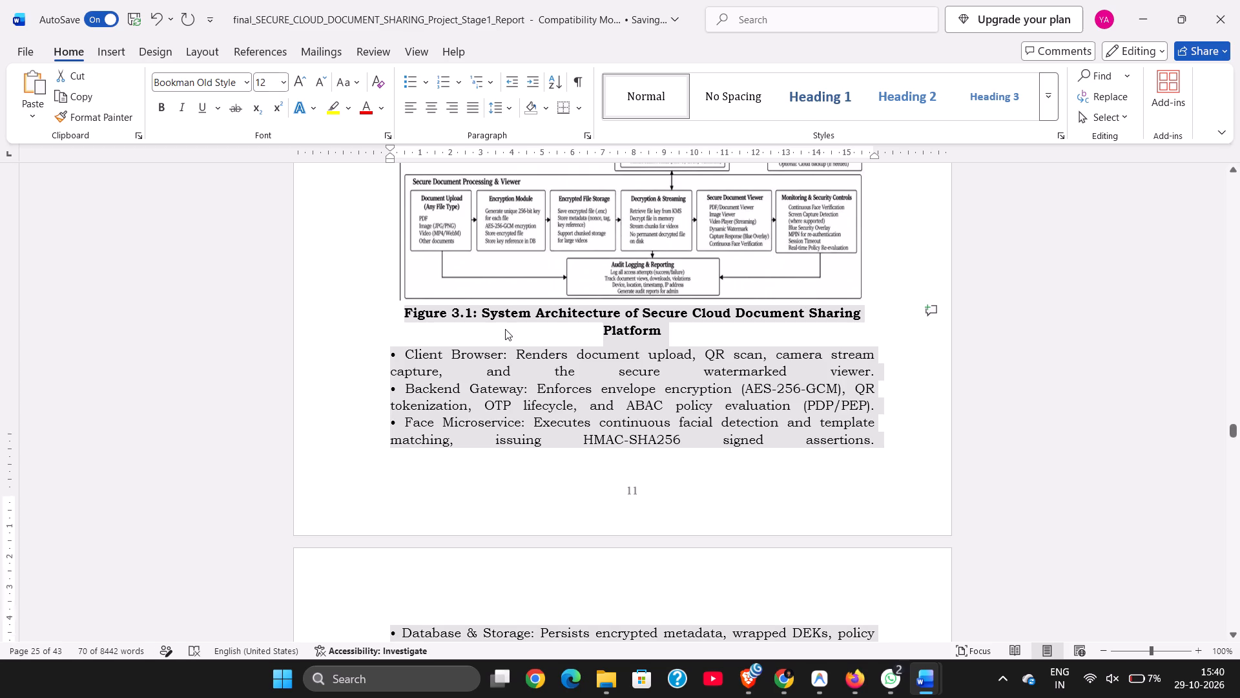
pyautogui.scroll(-1, 505, 329)
pyautogui.scroll(1, 505, 329)
pyautogui.scroll(-2, 505, 329)
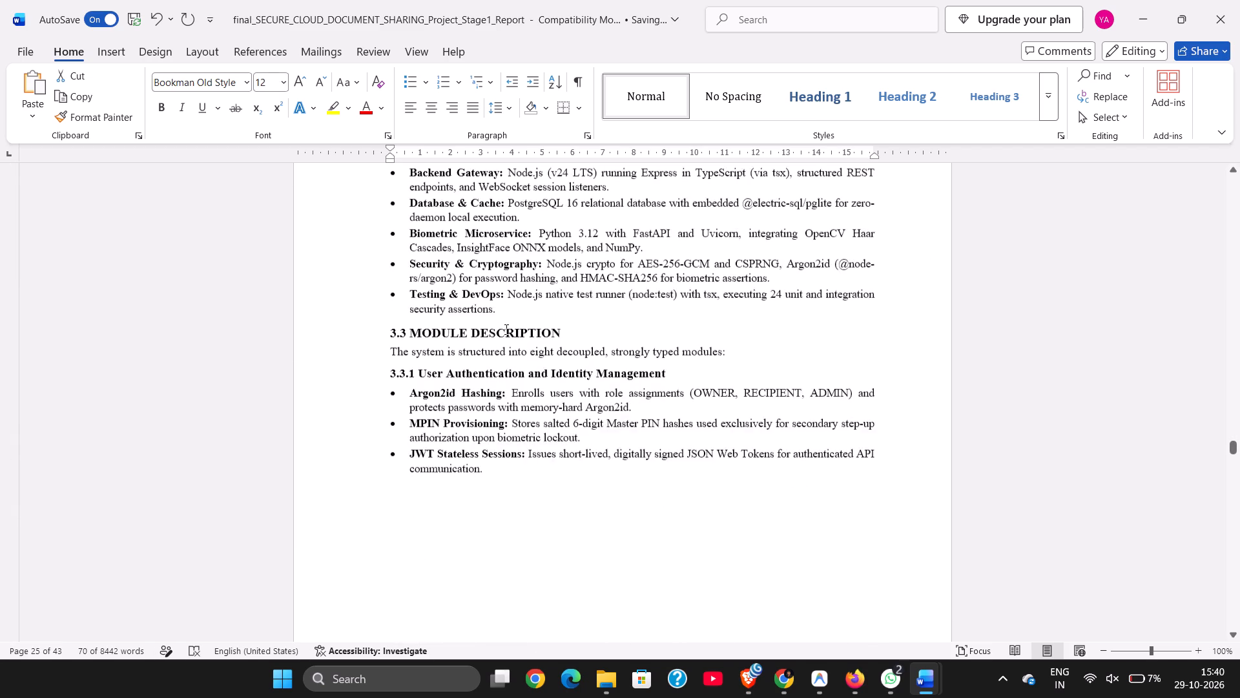
pyautogui.scroll(-1, 505, 329)
pyautogui.scroll(2, 505, 329)
pyautogui.moveTo(389, 415); pyautogui.dragTo(378, 425)
pyautogui.press('BackSpace')
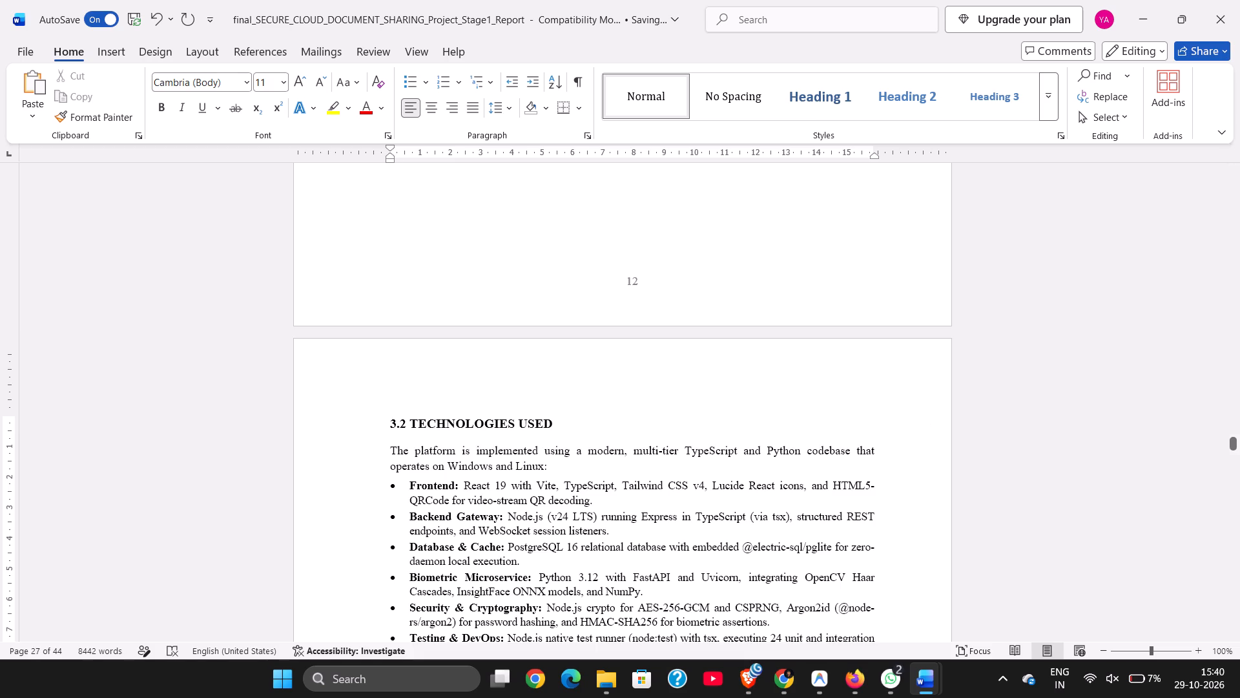
# Format the text from 3.2 TECHNOLOGIES USED through the end of section 3.3.1 in Bookman Old Style, size 12.
pyautogui.scroll(1, 378, 425)
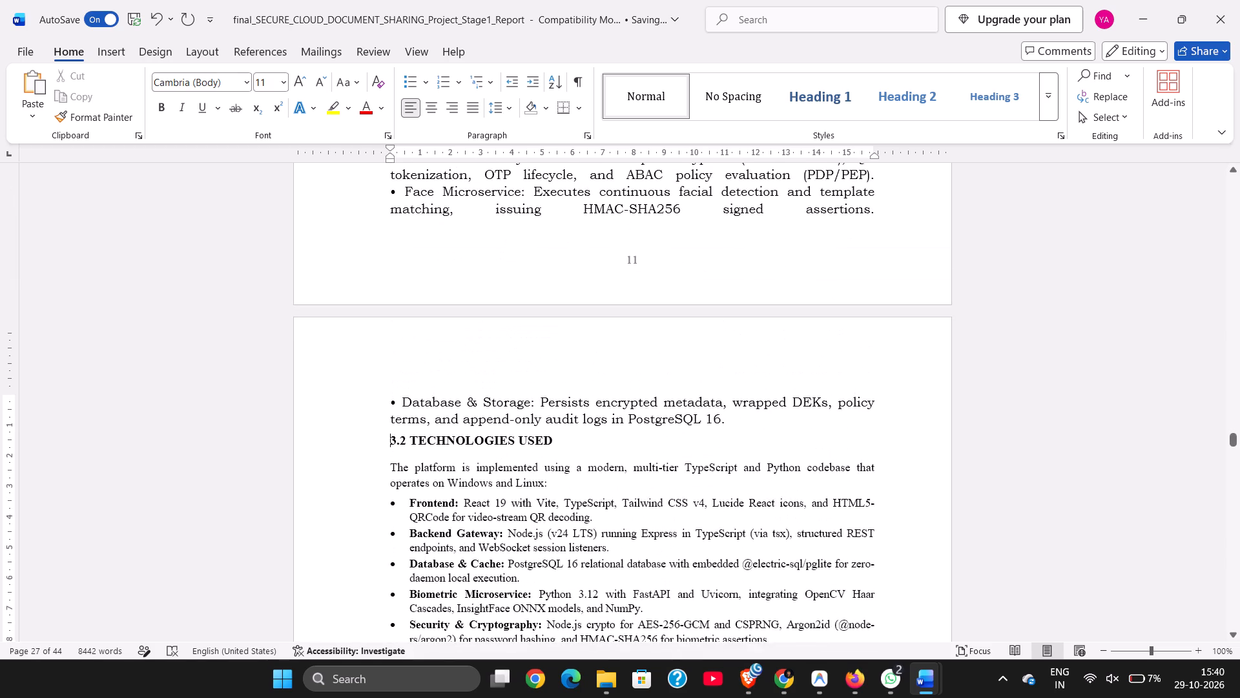
pyautogui.scroll(-1, 378, 425)
pyautogui.moveTo(391, 343); pyautogui.dragTo(536, 527)
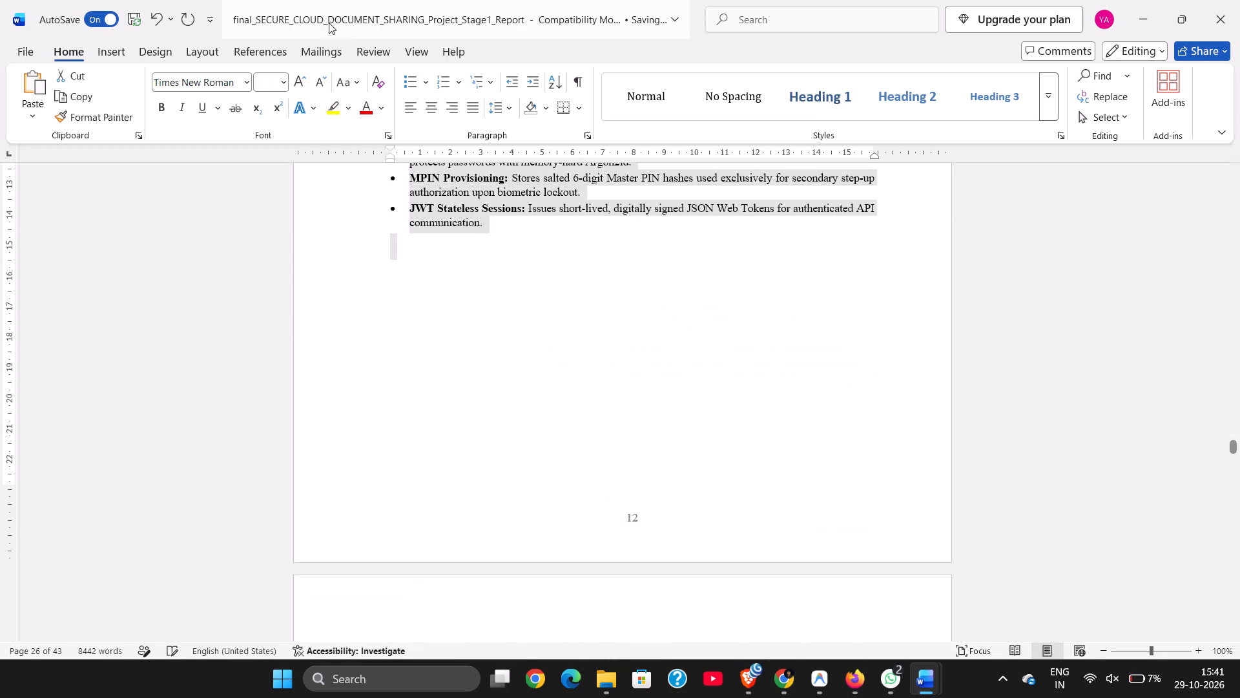
pyautogui.click(245, 82)
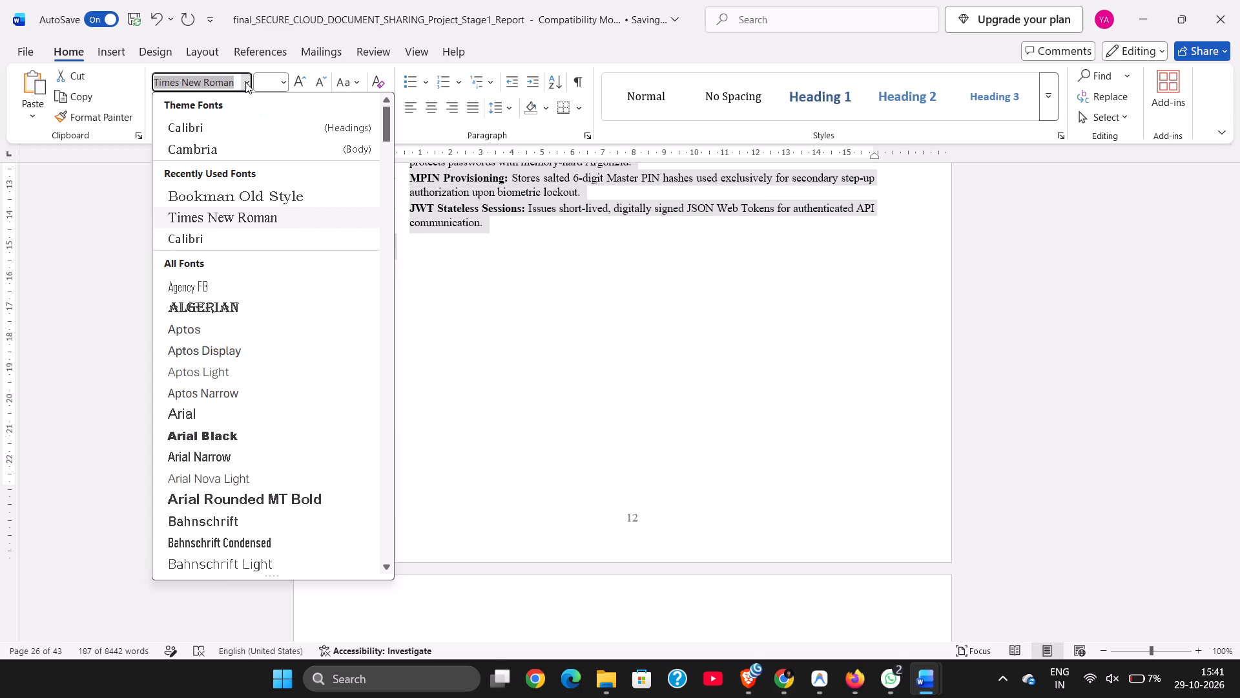
pyautogui.click(240, 201)
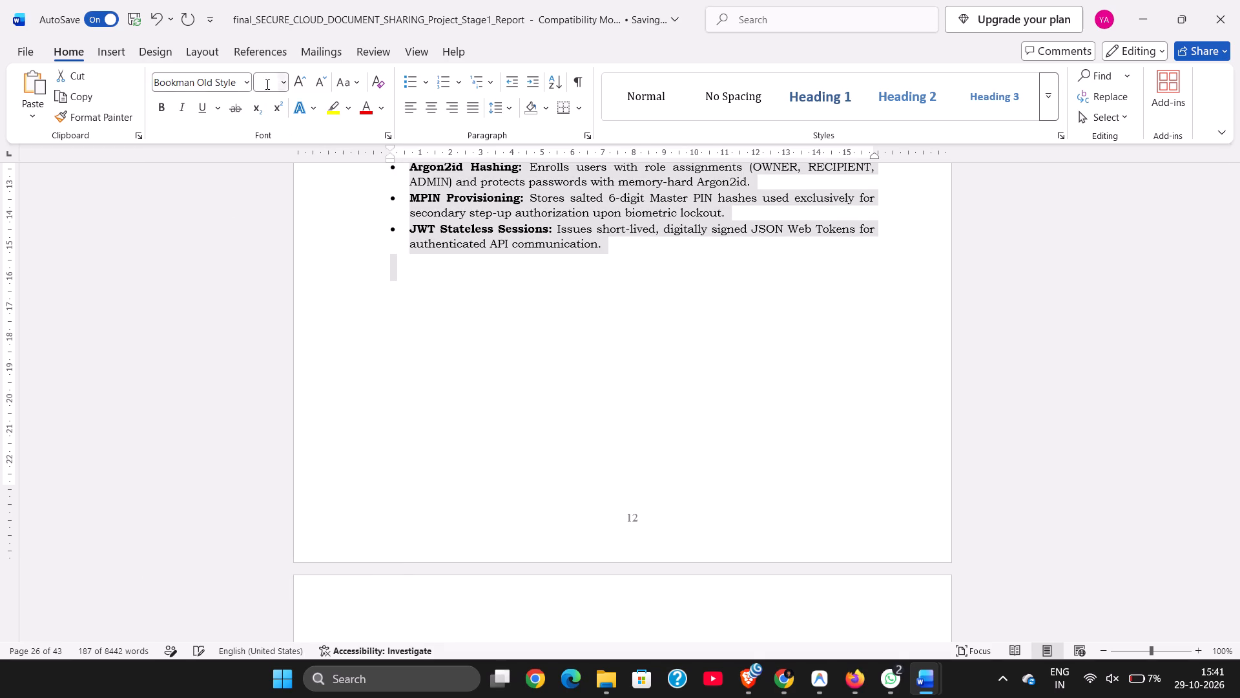
pyautogui.click(266, 84)
pyautogui.write('12')
pyautogui.press('Return')
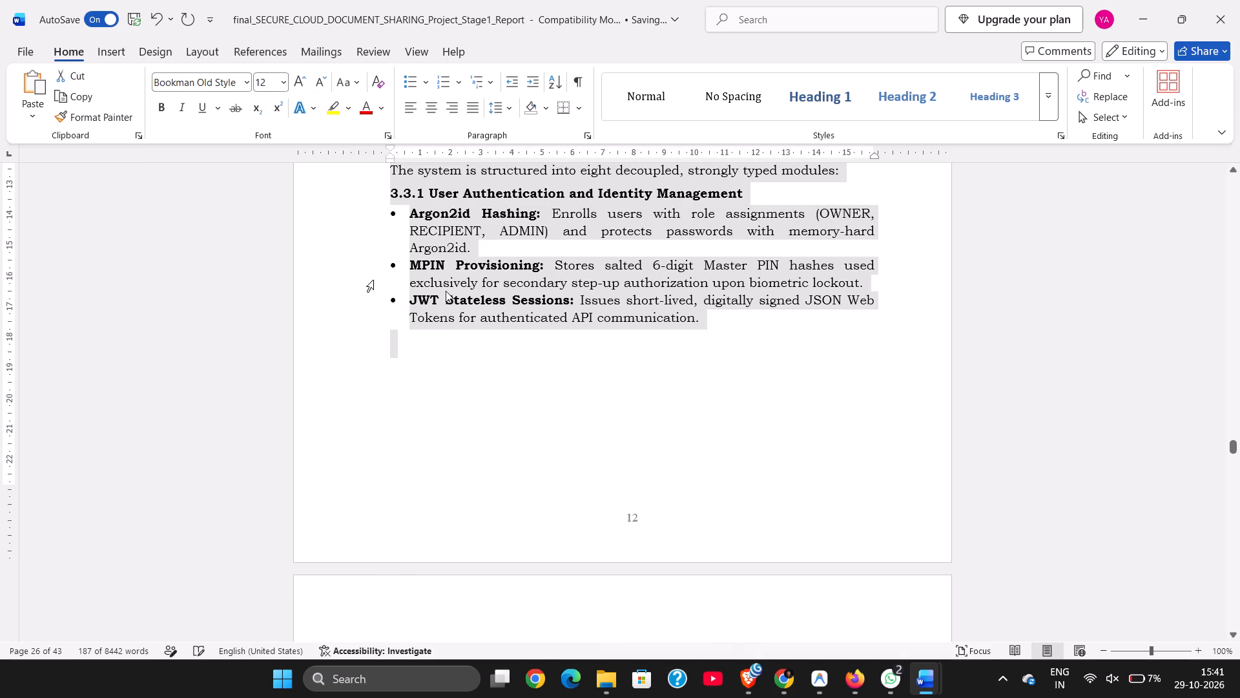
# Format sections 3.3.2 through 3.3.5, headings and bullets included, in Bookman Old Style, size 12.
pyautogui.scroll(-2, 464, 323)
pyautogui.scroll(1, 464, 323)
pyautogui.scroll(1, 423, 366)
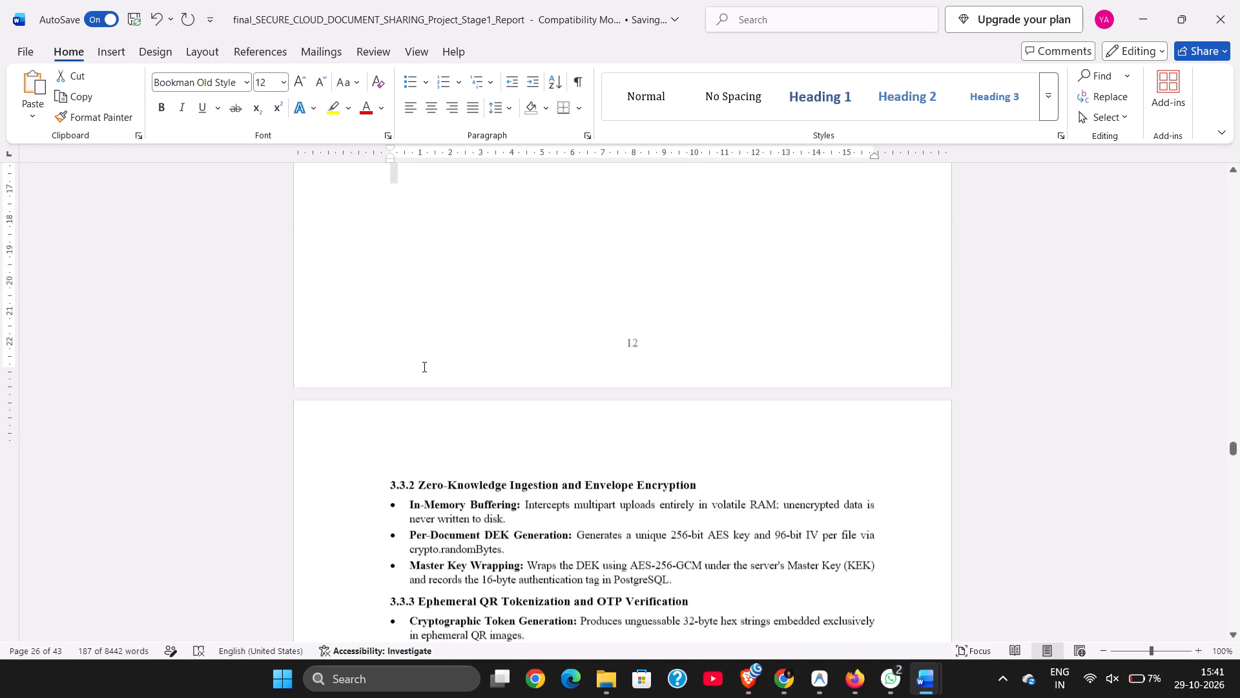
pyautogui.scroll(1, 423, 366)
pyautogui.scroll(-1, 423, 366)
pyautogui.moveTo(385, 307); pyautogui.dragTo(557, 462)
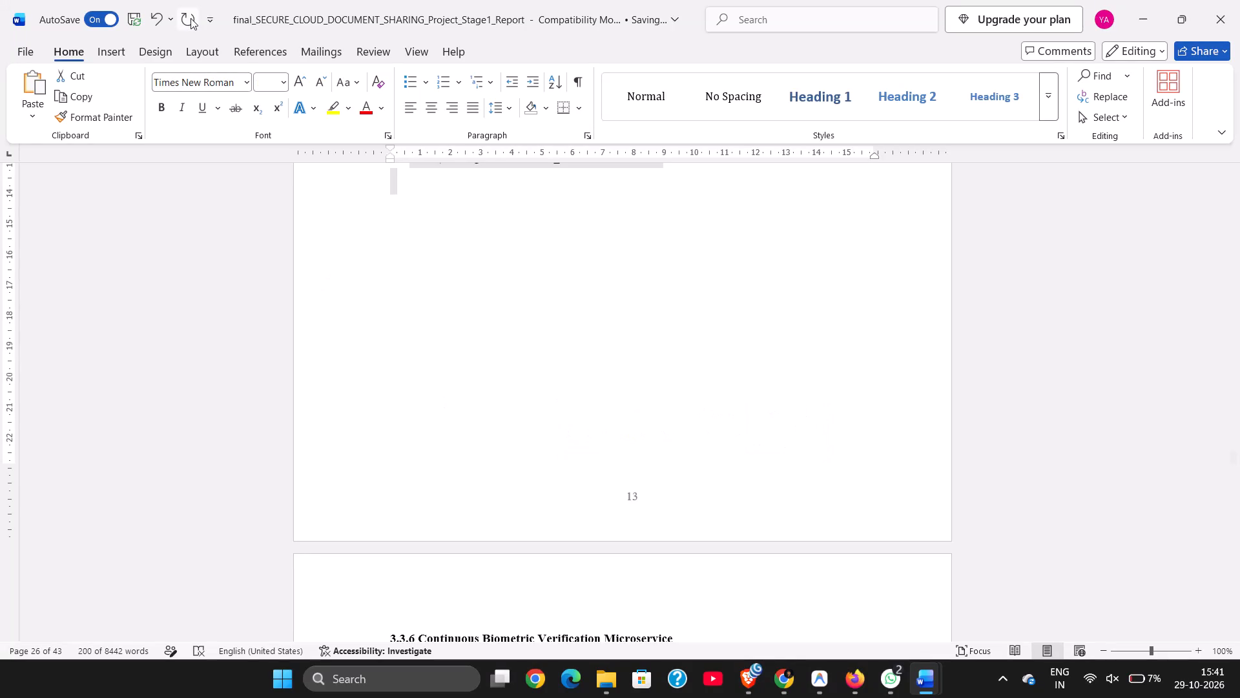
pyautogui.click(247, 83)
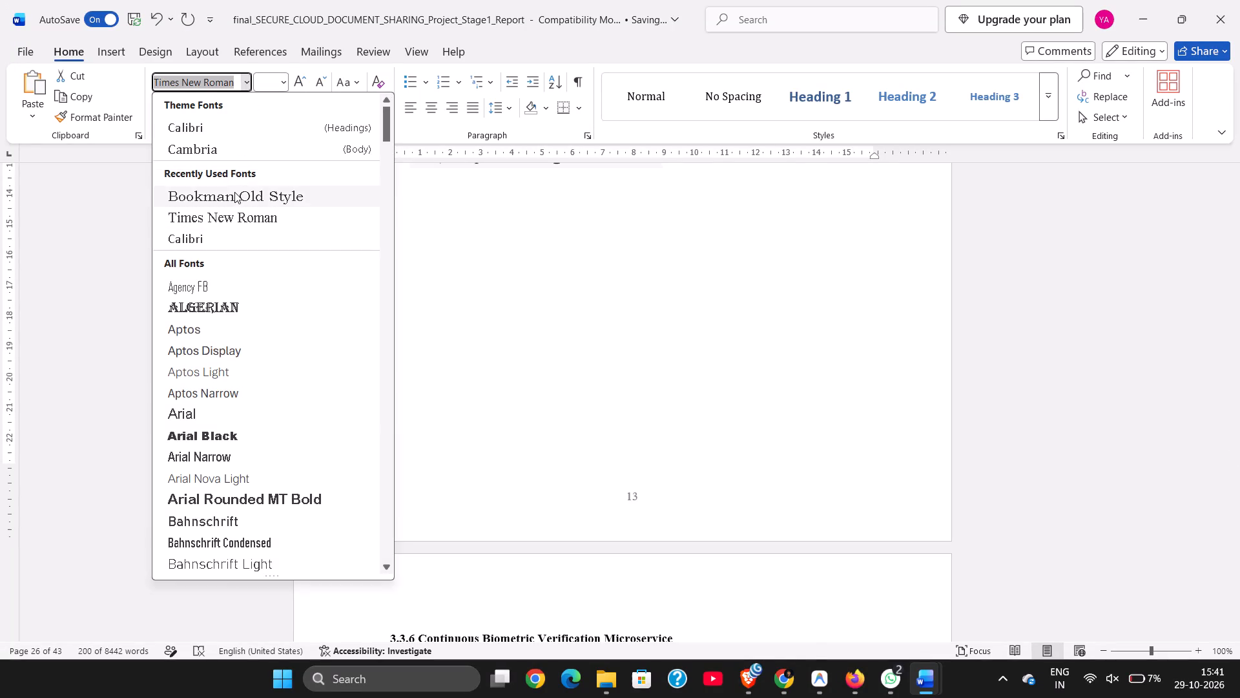
pyautogui.click(234, 192)
pyautogui.click(269, 81)
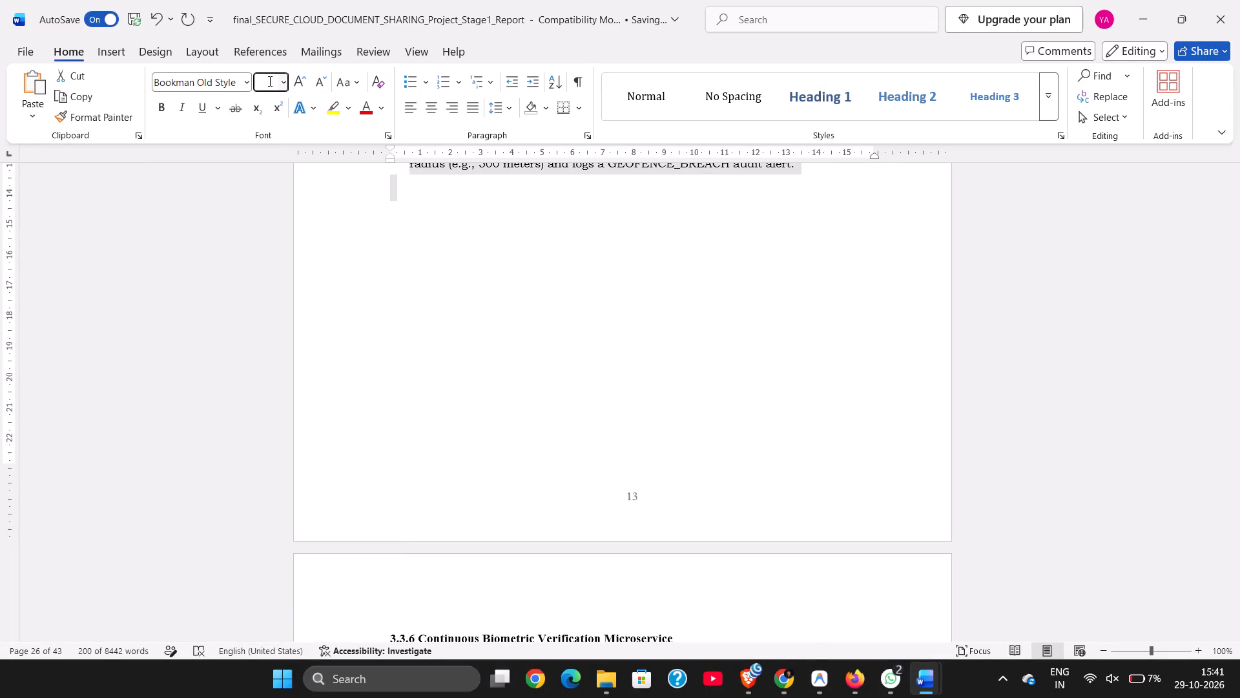
pyautogui.write('12')
pyautogui.press('Return')
# Remove the break and empty paragraph before 3.3.6 so the heading directly follows the Perimeter Enforcement bullet.
pyautogui.scroll(2, 269, 81)
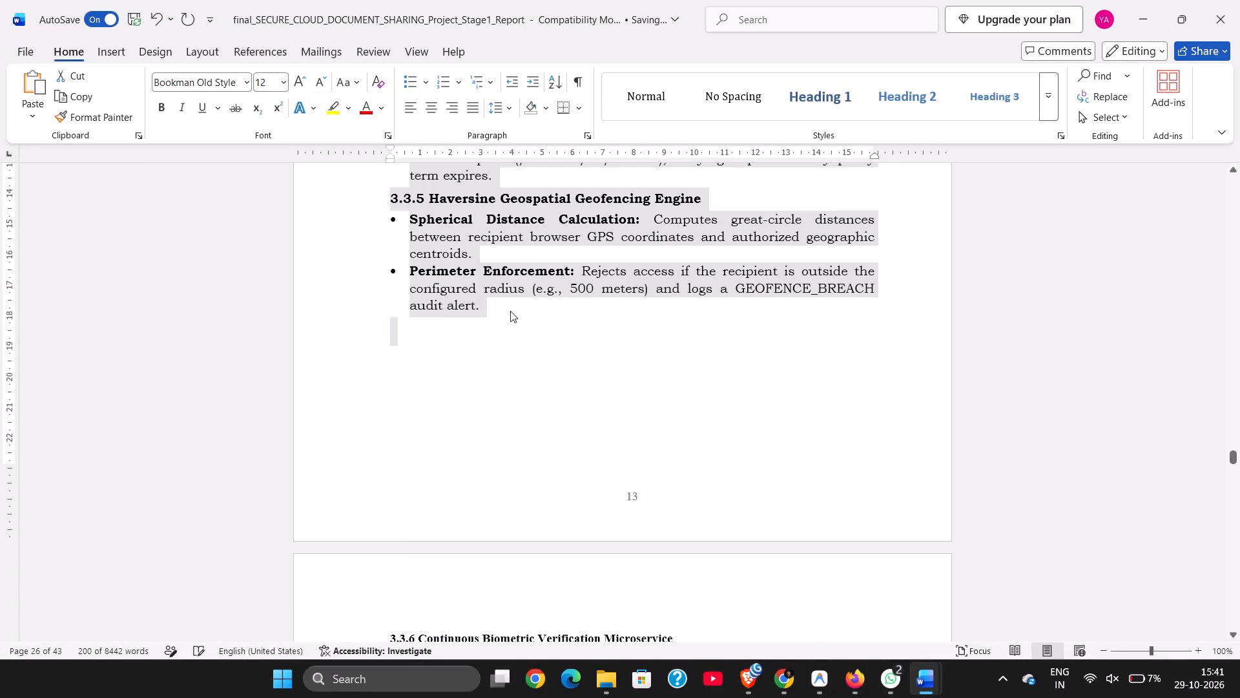
pyautogui.scroll(-1, 510, 321)
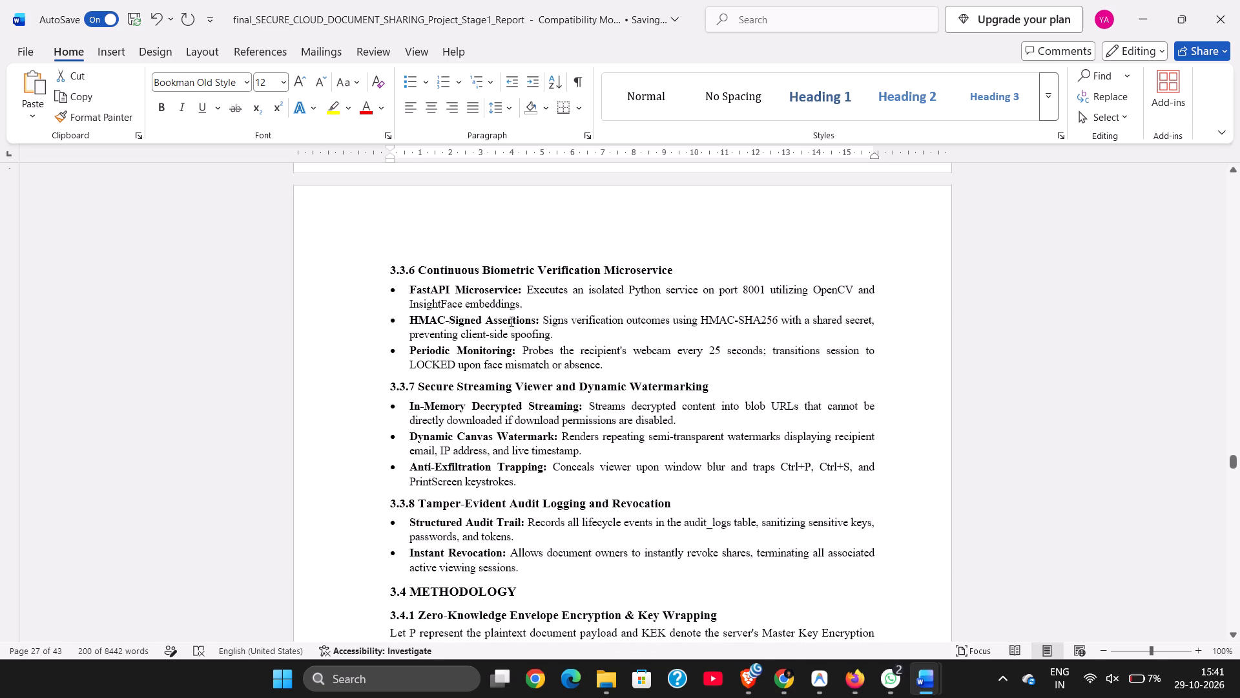
pyautogui.scroll(2, 510, 321)
pyautogui.scroll(-1, 510, 321)
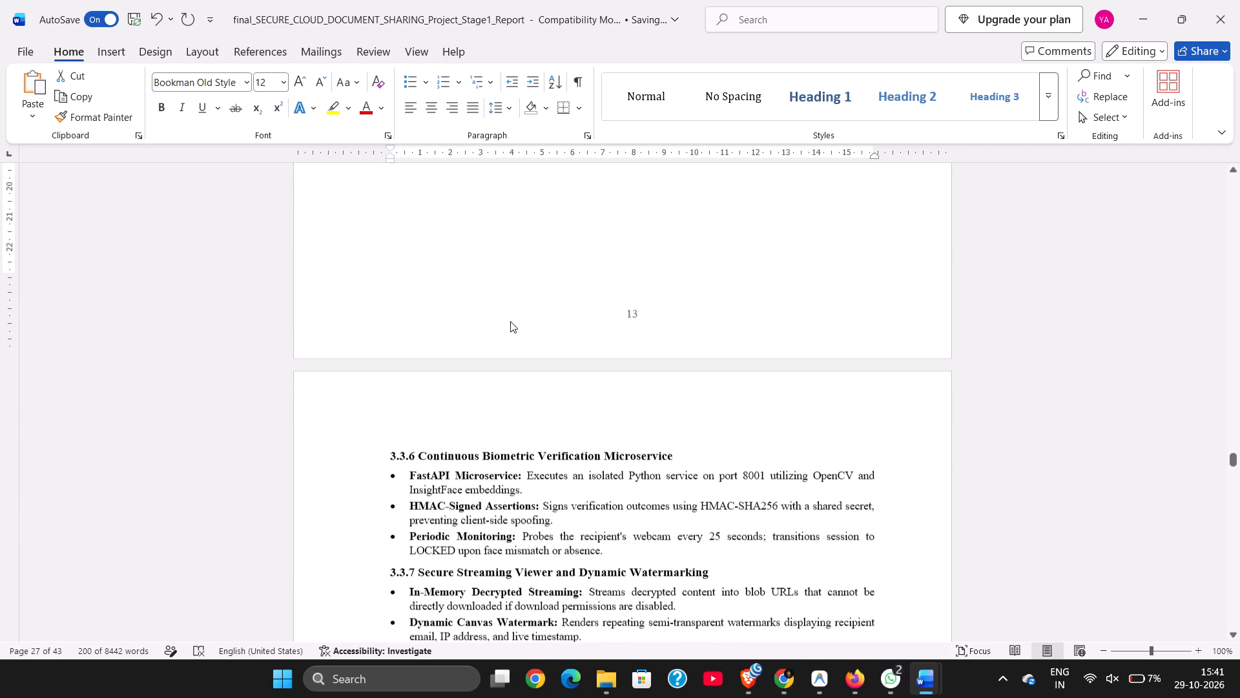
pyautogui.click(389, 443)
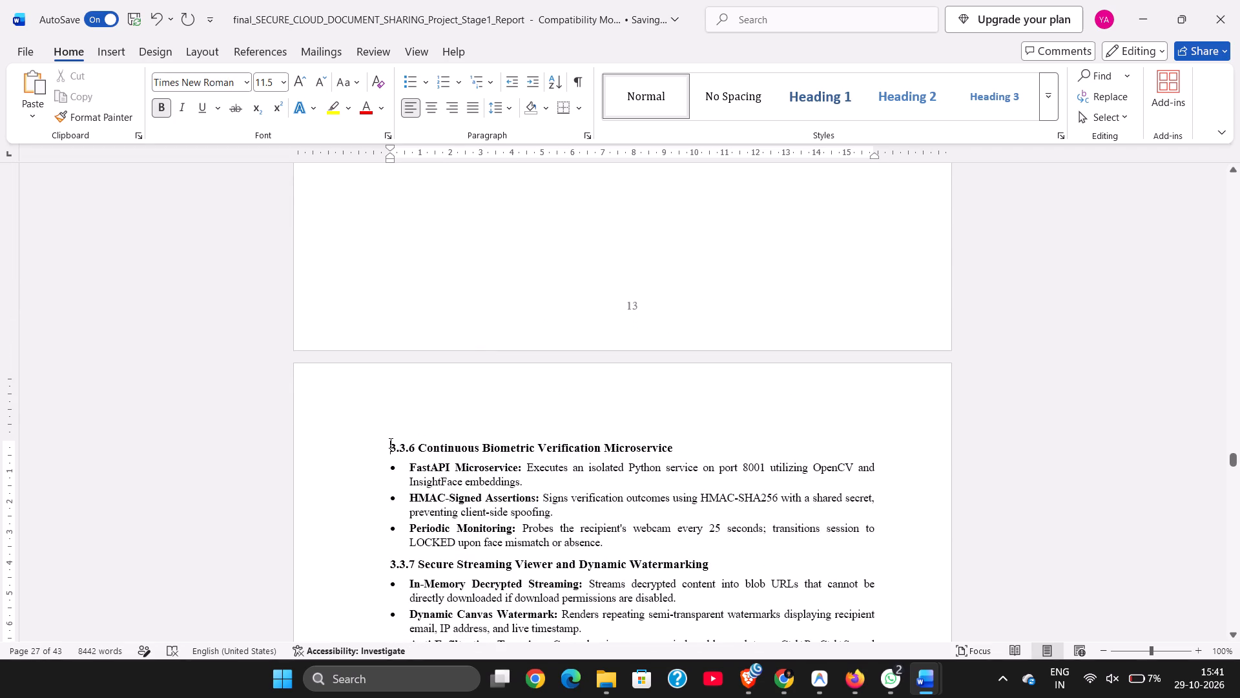
pyautogui.press('BackSpace')
pyautogui.press('BackSpace')
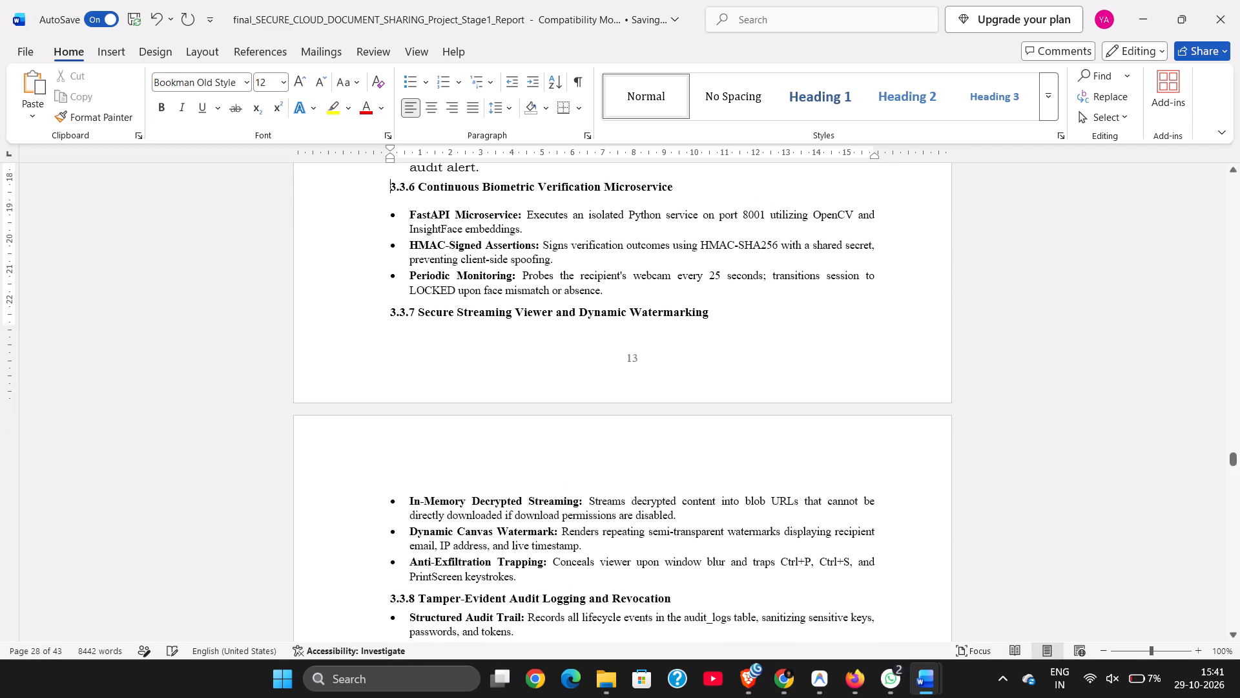
# Format the 3.3.6 Continuous Biometric Verification Microservice heading and its three bullets in Bookman Old Style, size 12.
pyautogui.scroll(1, 389, 443)
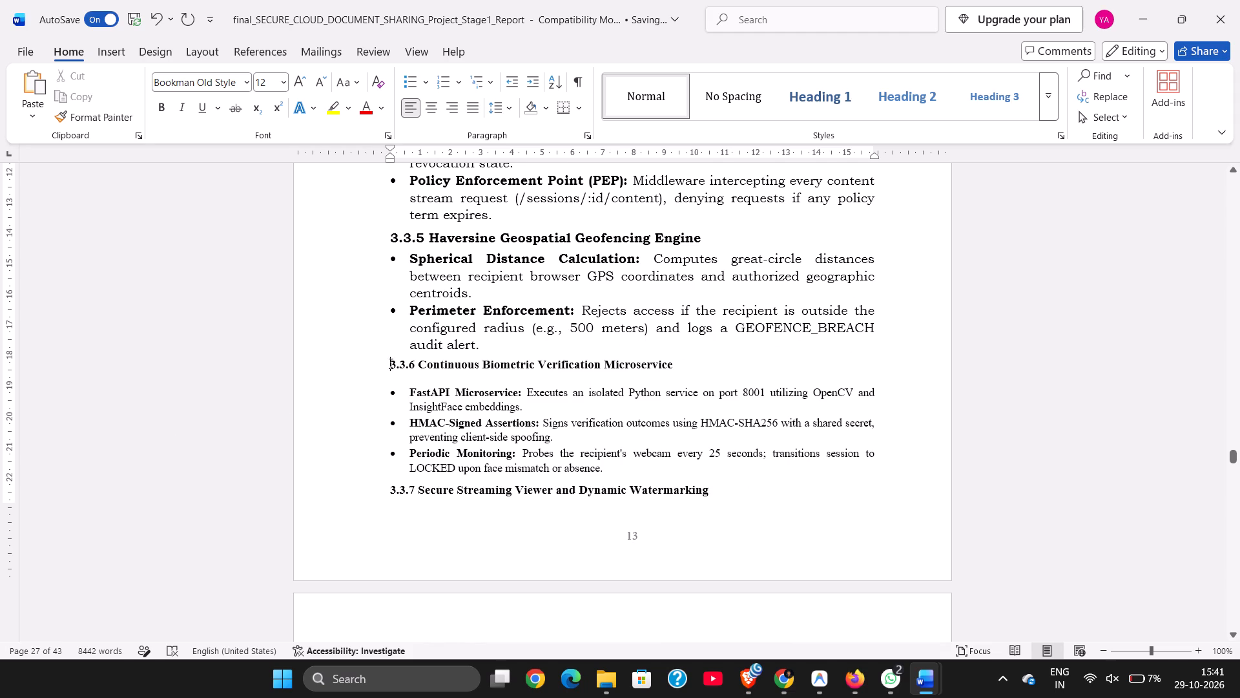
pyautogui.moveTo(388, 363); pyautogui.dragTo(637, 467)
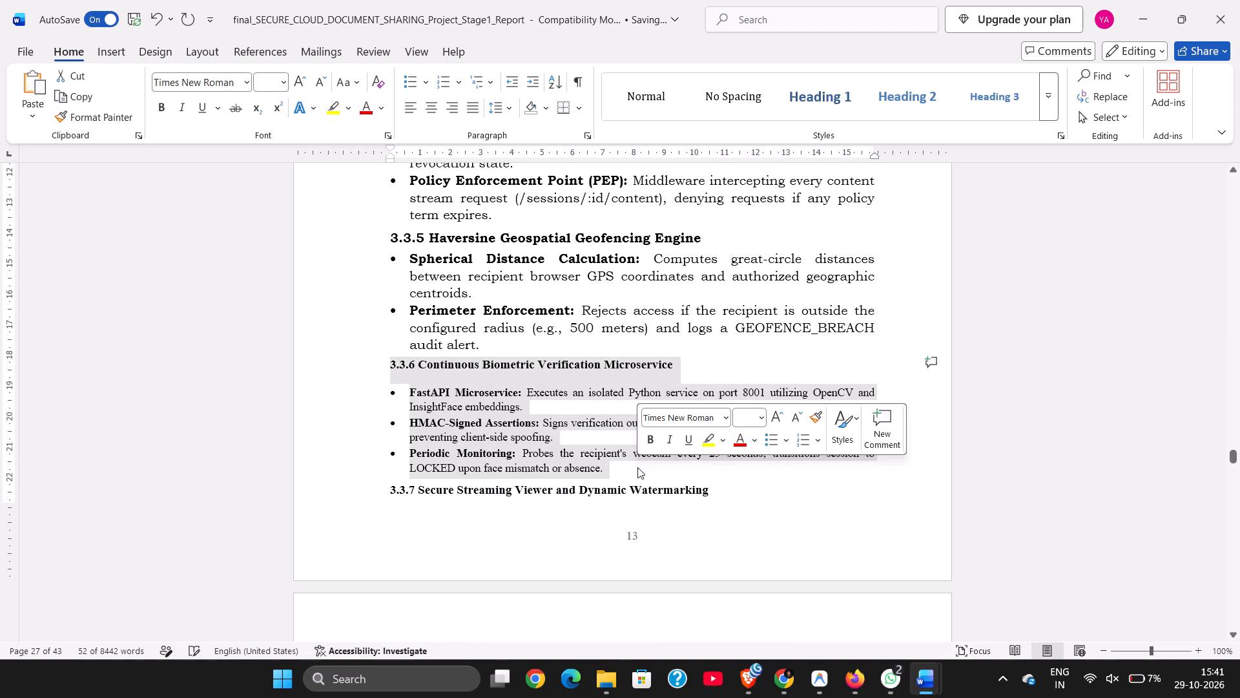
pyautogui.click(247, 79)
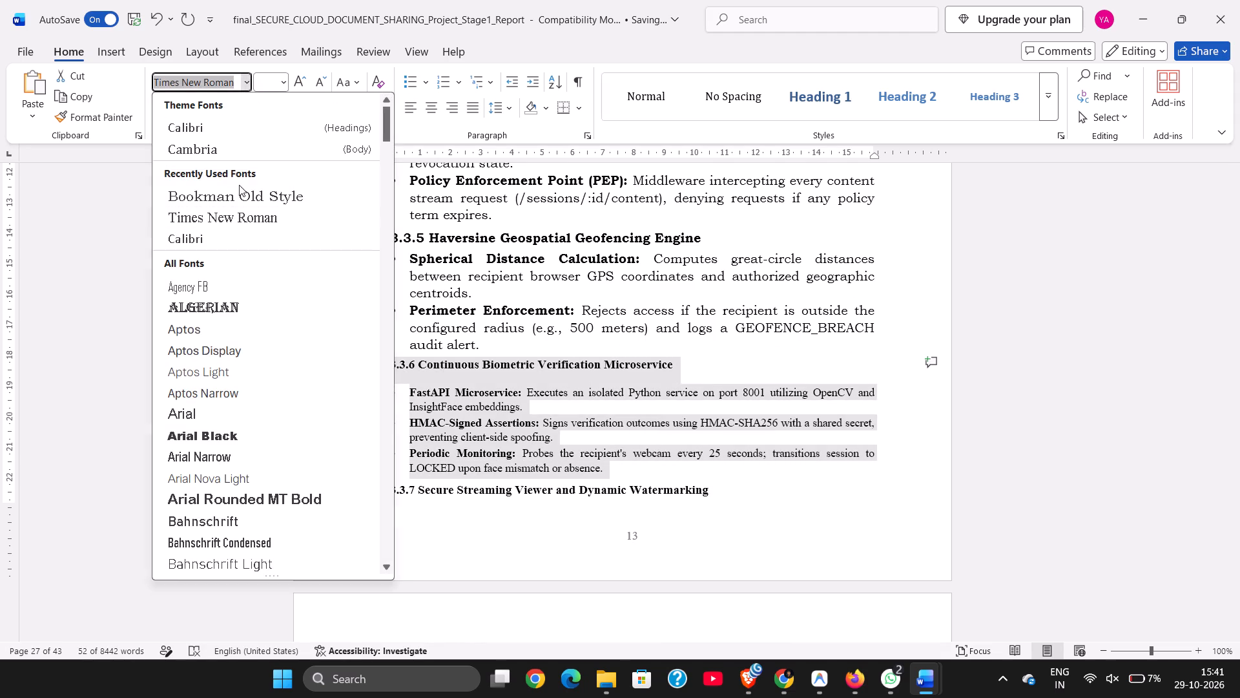
pyautogui.click(243, 194)
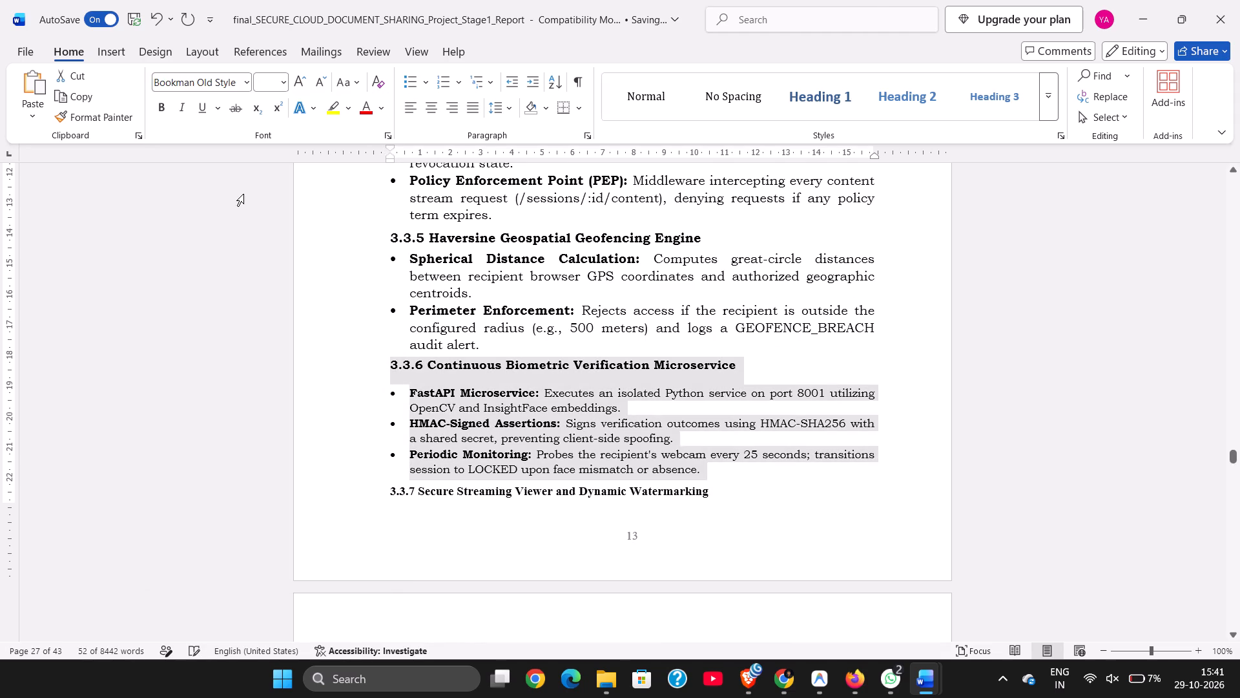
pyautogui.scroll(-1, 489, 388)
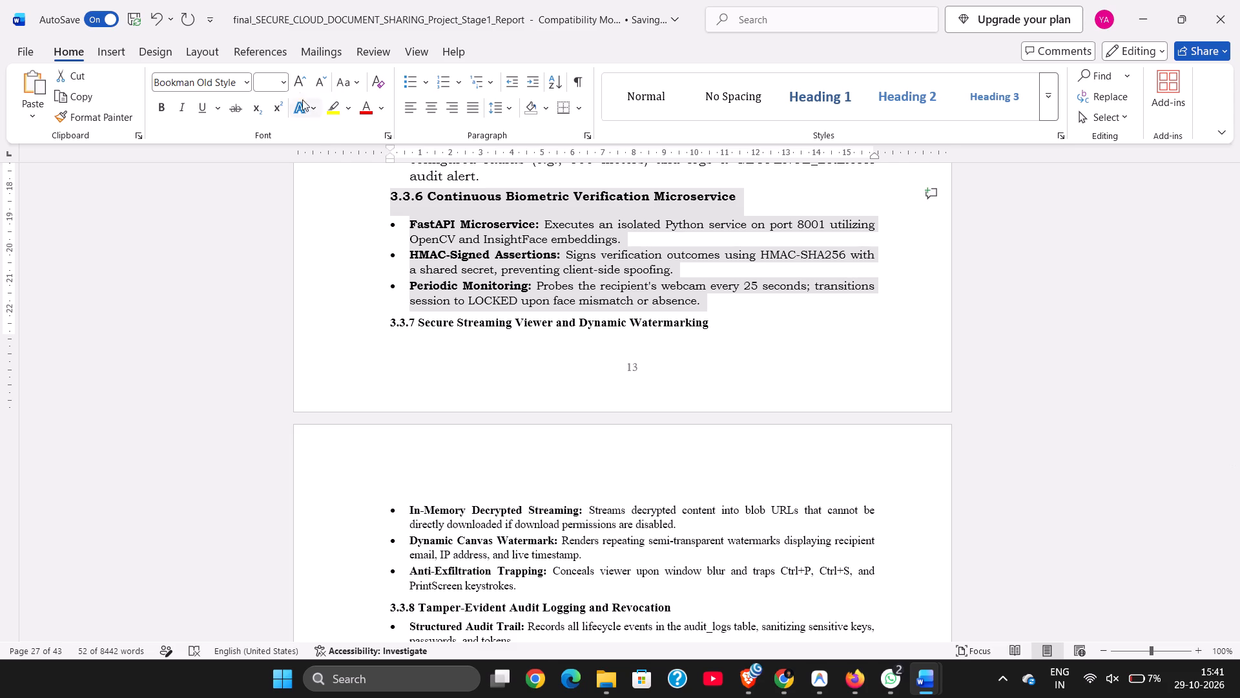
pyautogui.click(269, 79)
pyautogui.write('12')
pyautogui.press('Return')
# Format sections 3.3.7 and 3.3.8, headings and bullets included, in Bookman Old Style, size 12.
pyautogui.scroll(-1, 269, 79)
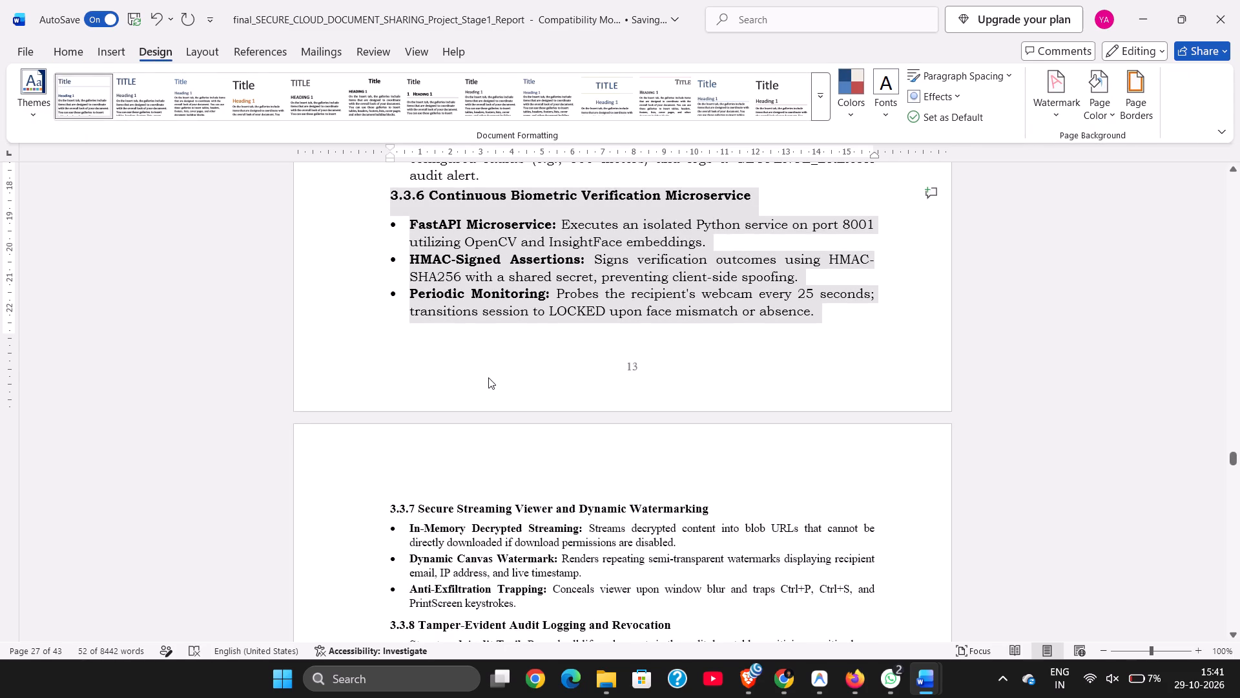
pyautogui.click(72, 45)
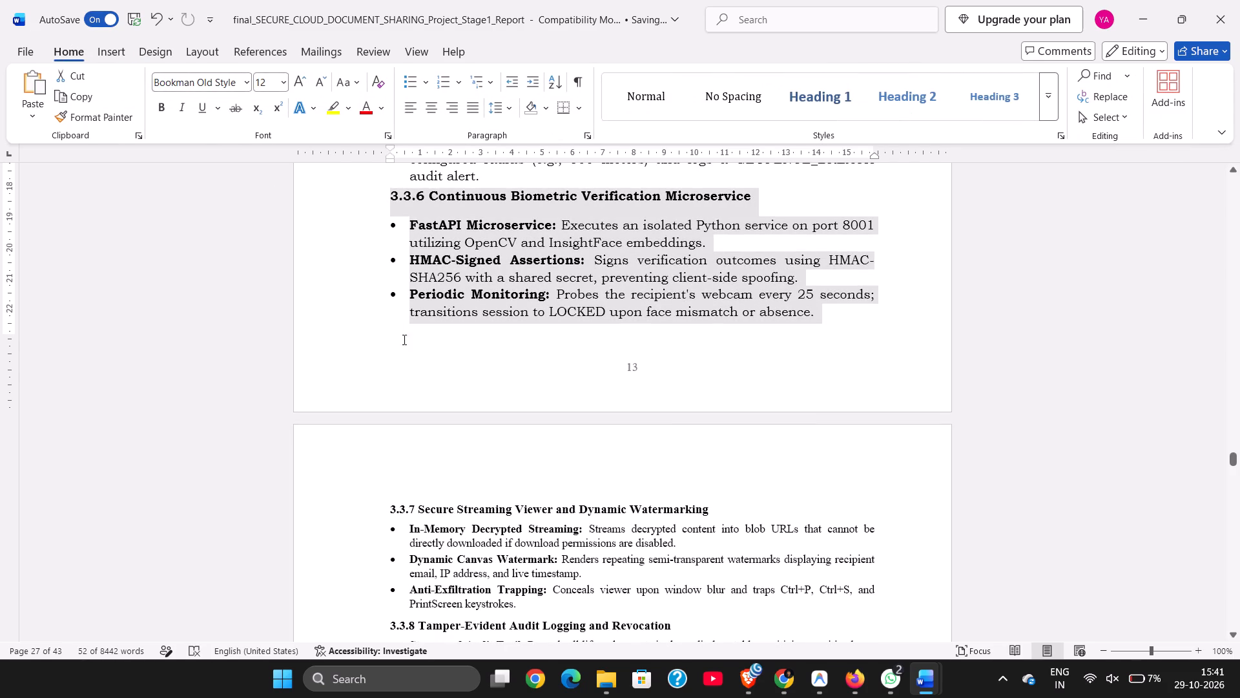
pyautogui.scroll(-1, 415, 352)
pyautogui.scroll(1, 415, 352)
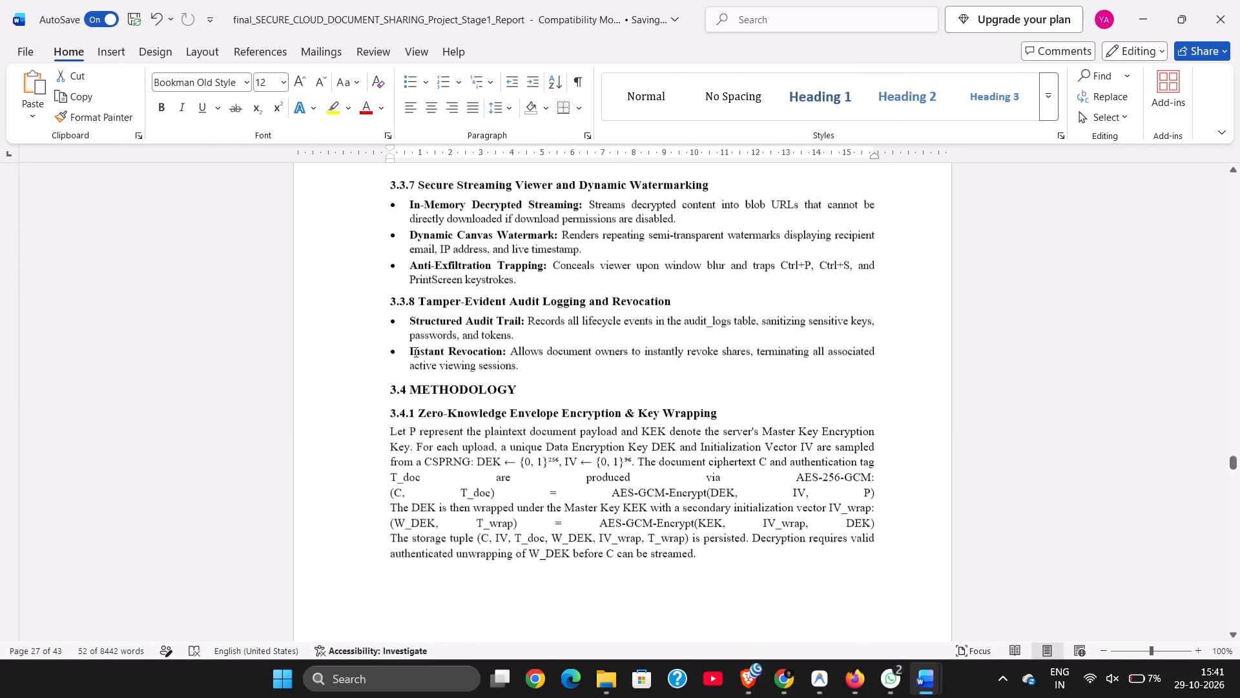
pyautogui.scroll(1, 415, 352)
pyautogui.moveTo(386, 280); pyautogui.dragTo(586, 469)
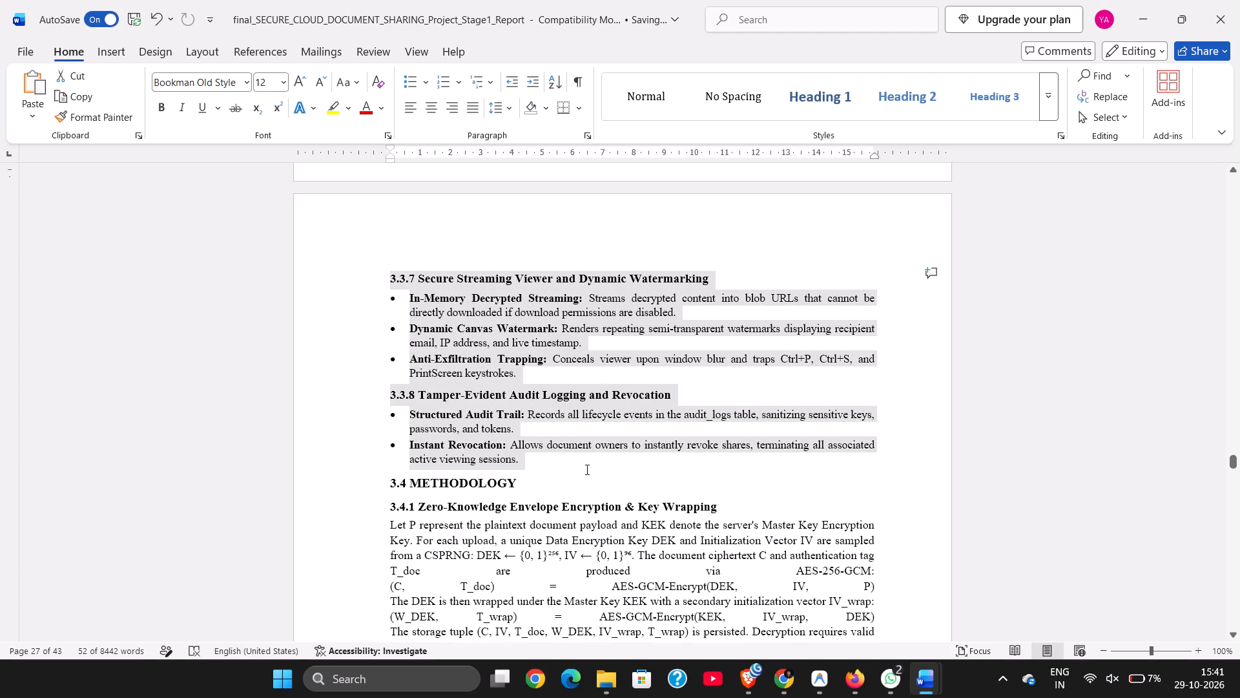
pyautogui.moveTo(586, 469); pyautogui.dragTo(587, 466)
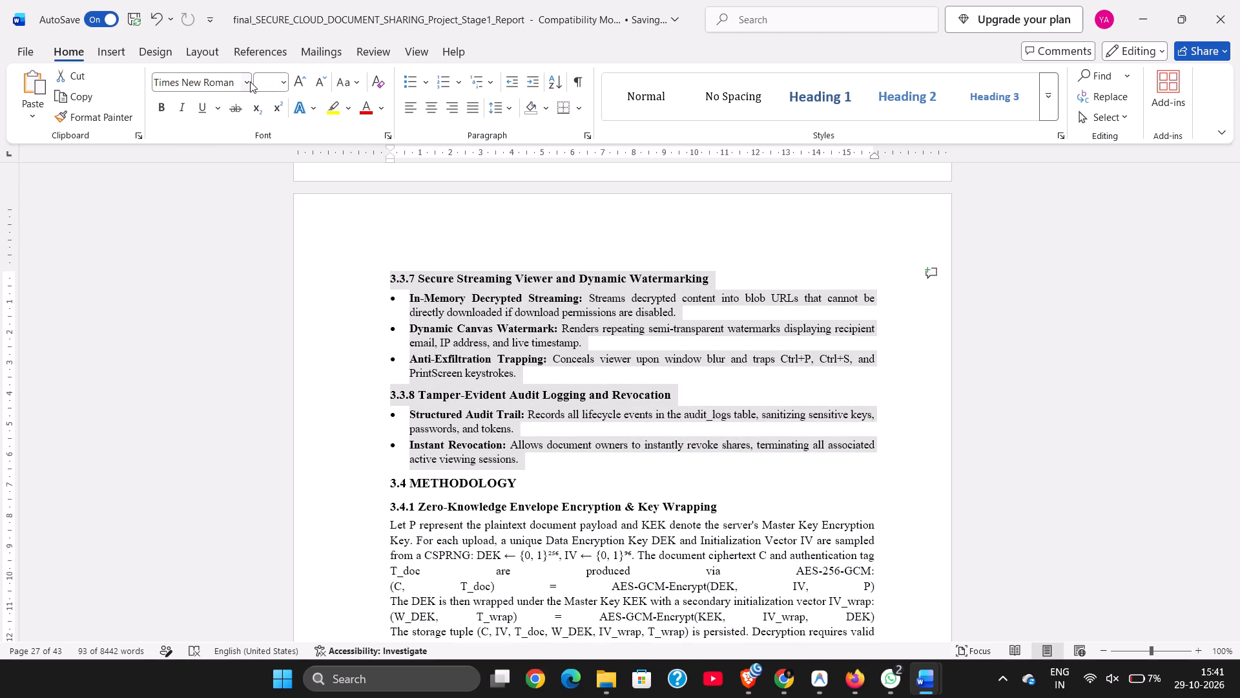
pyautogui.click(251, 81)
pyautogui.click(209, 200)
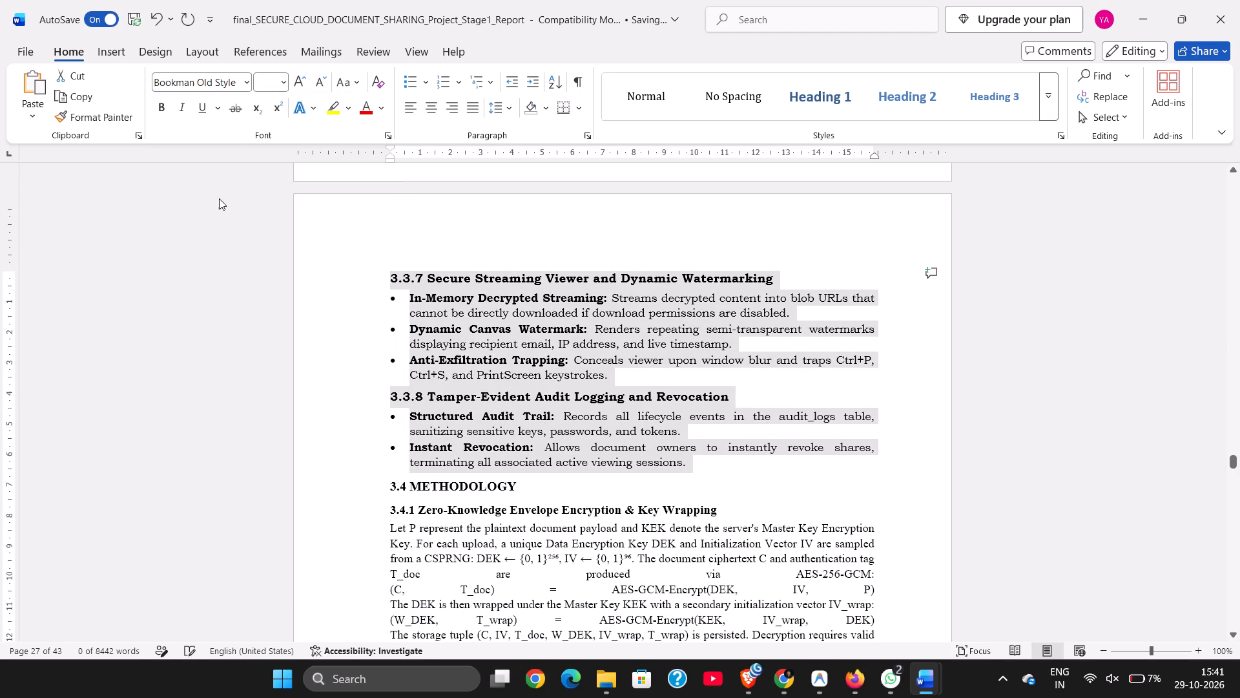
pyautogui.click(267, 83)
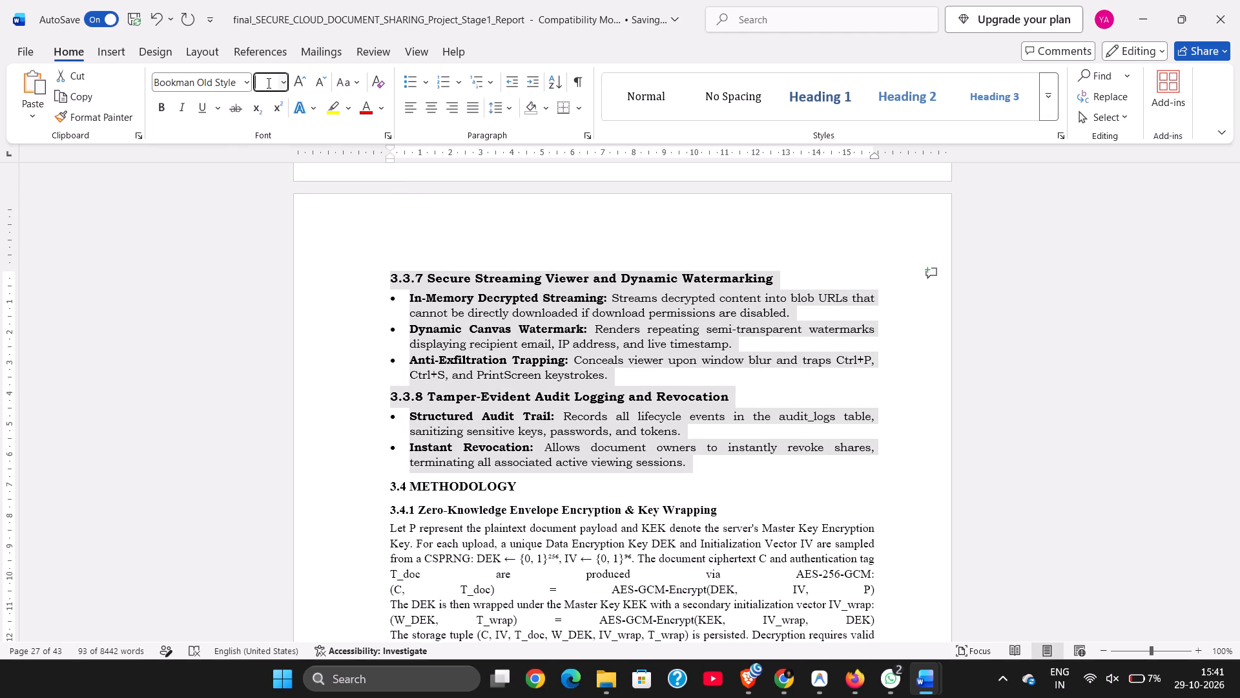
pyautogui.write('12')
pyautogui.press('Return')
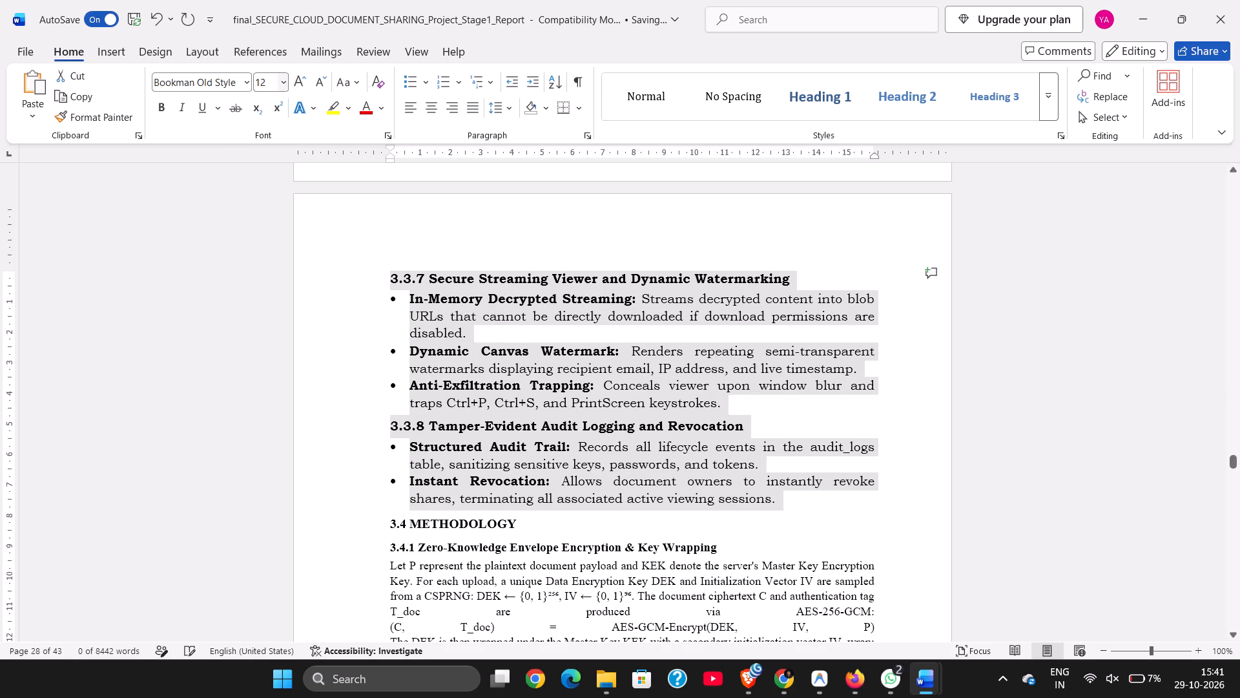
# Format the 3.4 METHODOLOGY heading and all of section 3.4.1 in Bookman Old Style, size 12, with justified alignment.
pyautogui.scroll(-1, 531, 416)
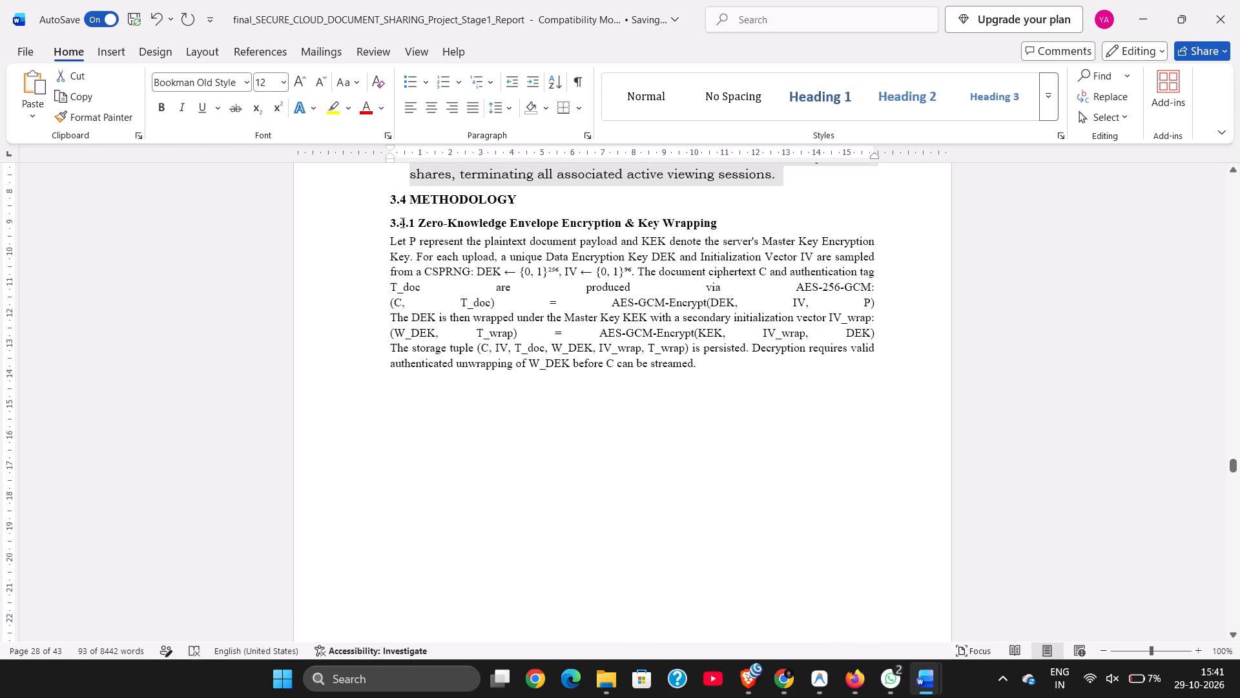
pyautogui.moveTo(386, 202); pyautogui.dragTo(684, 379)
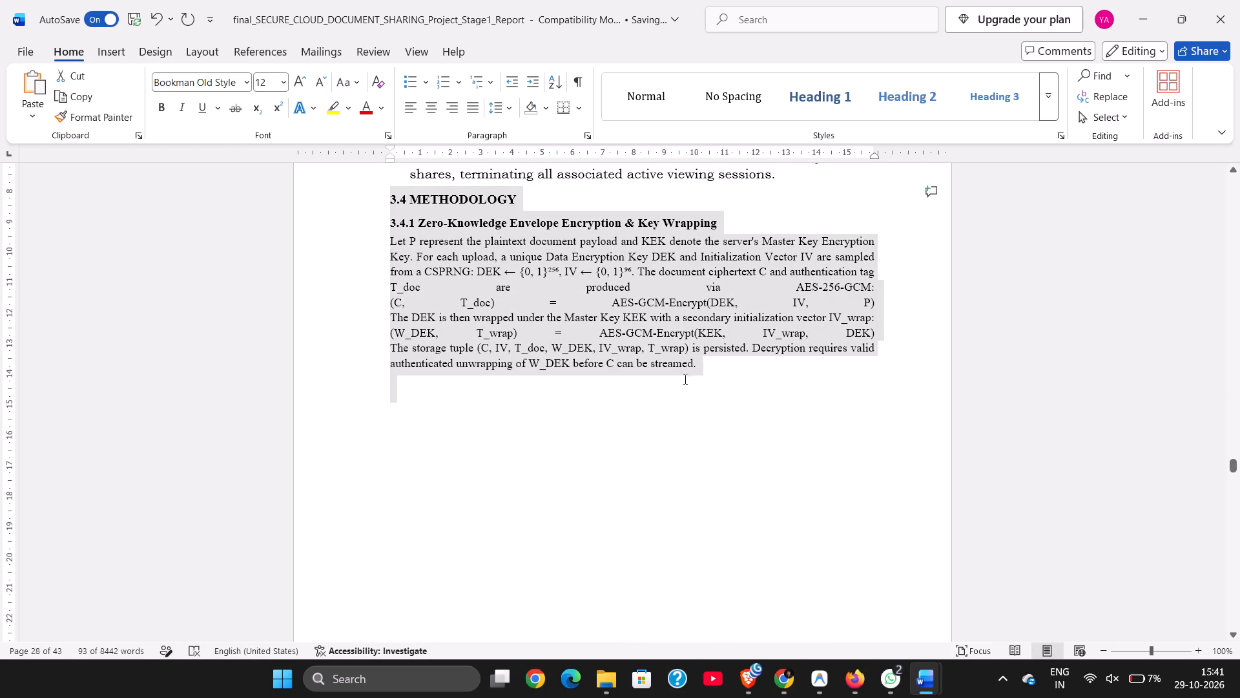
pyautogui.moveTo(684, 379); pyautogui.dragTo(689, 381)
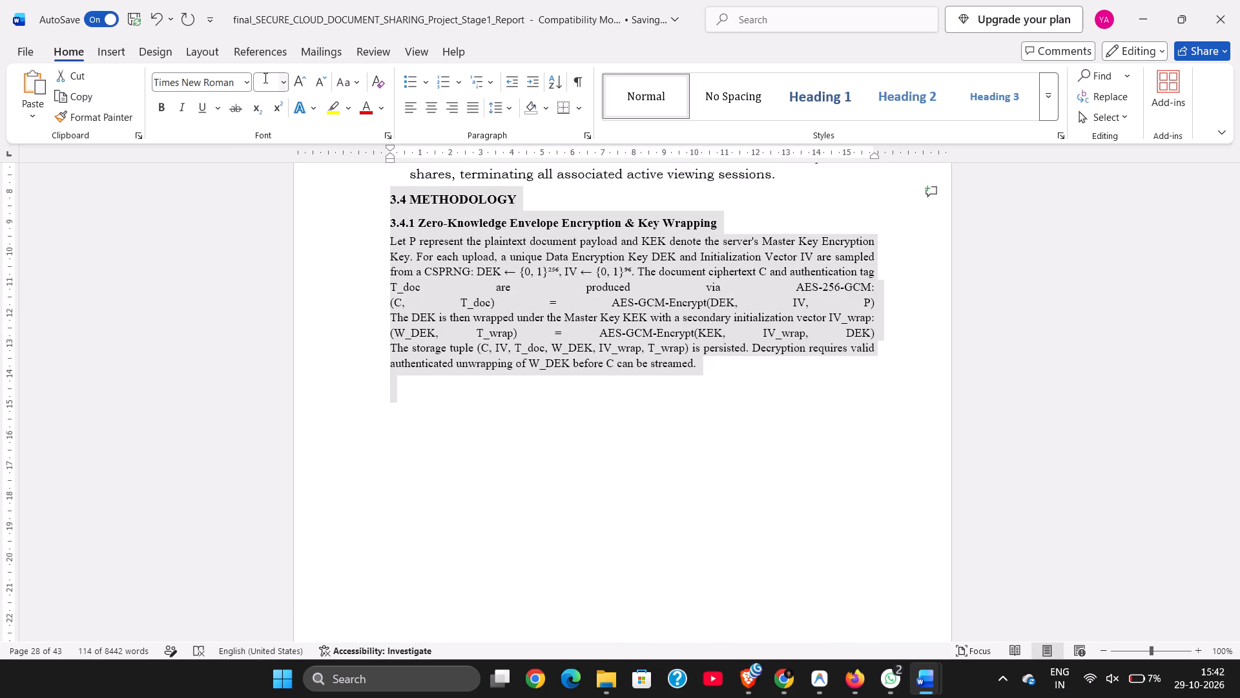
pyautogui.click(247, 80)
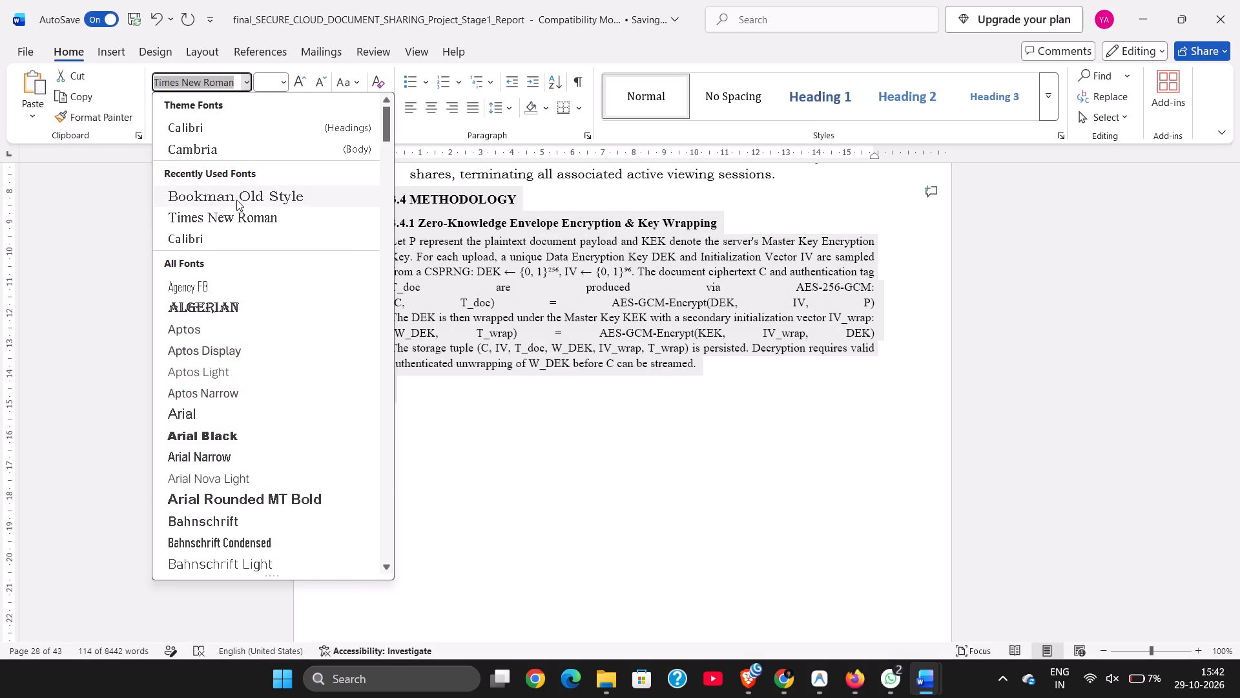
pyautogui.click(236, 200)
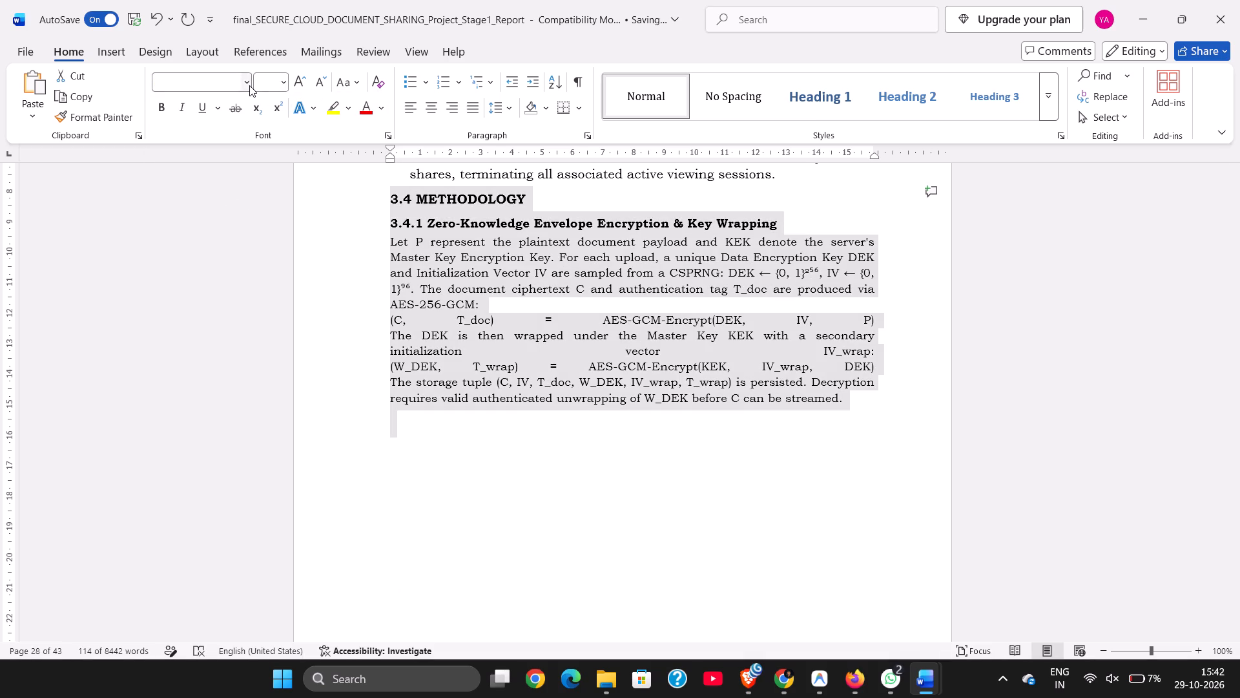
pyautogui.click(249, 85)
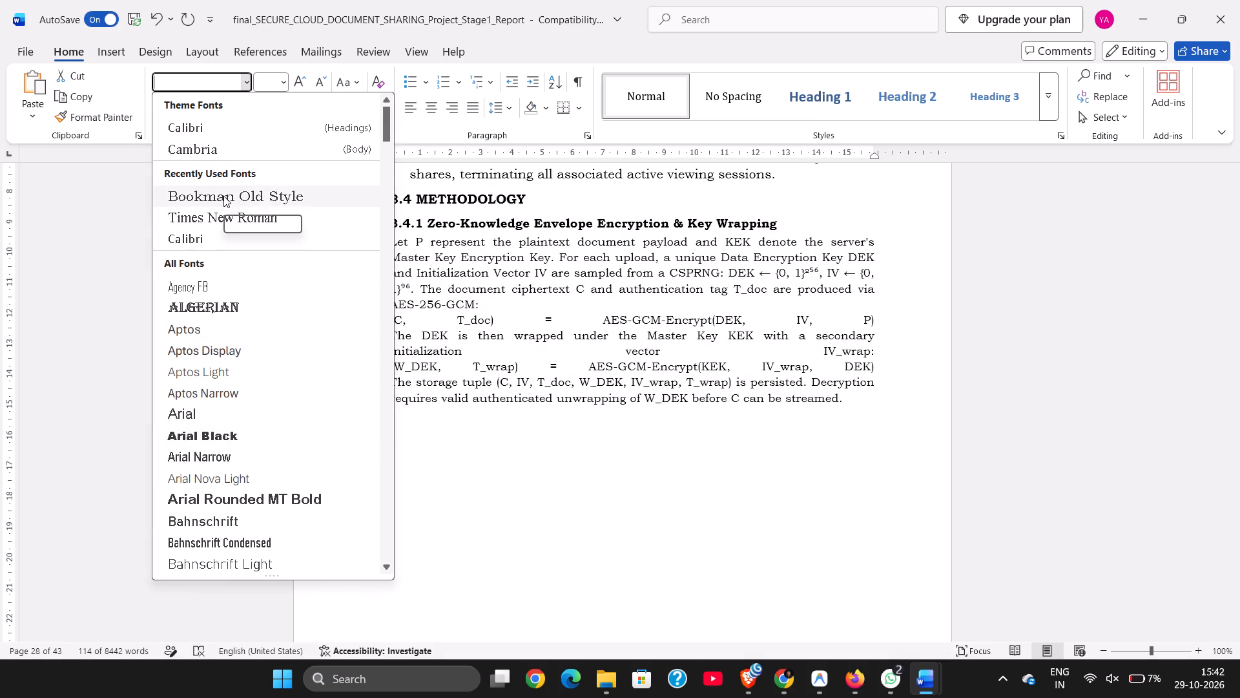
pyautogui.click(223, 195)
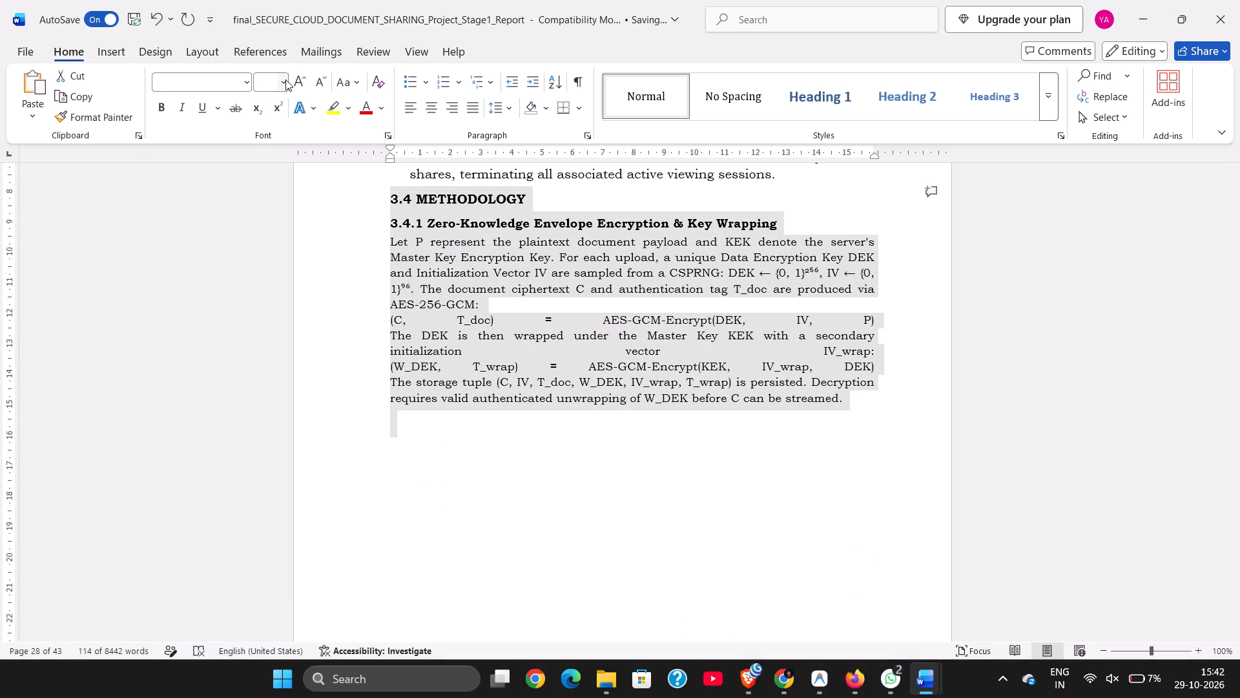
pyautogui.click(285, 79)
pyautogui.click(276, 185)
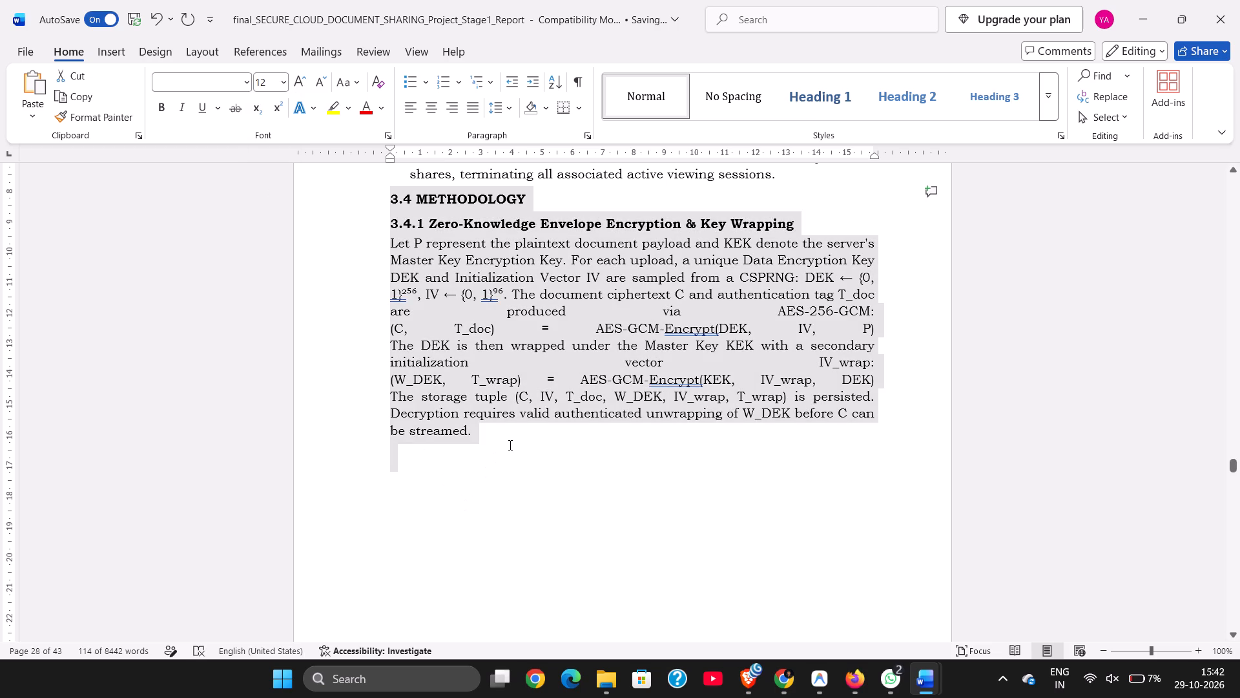
pyautogui.click(464, 106)
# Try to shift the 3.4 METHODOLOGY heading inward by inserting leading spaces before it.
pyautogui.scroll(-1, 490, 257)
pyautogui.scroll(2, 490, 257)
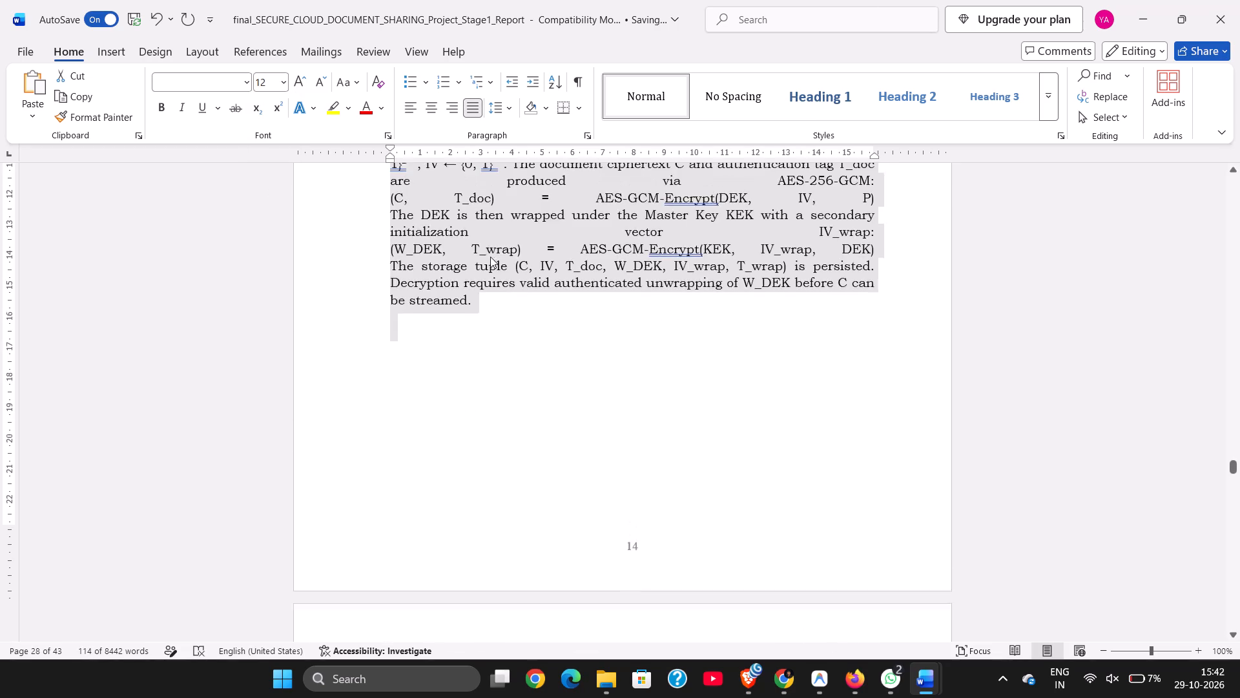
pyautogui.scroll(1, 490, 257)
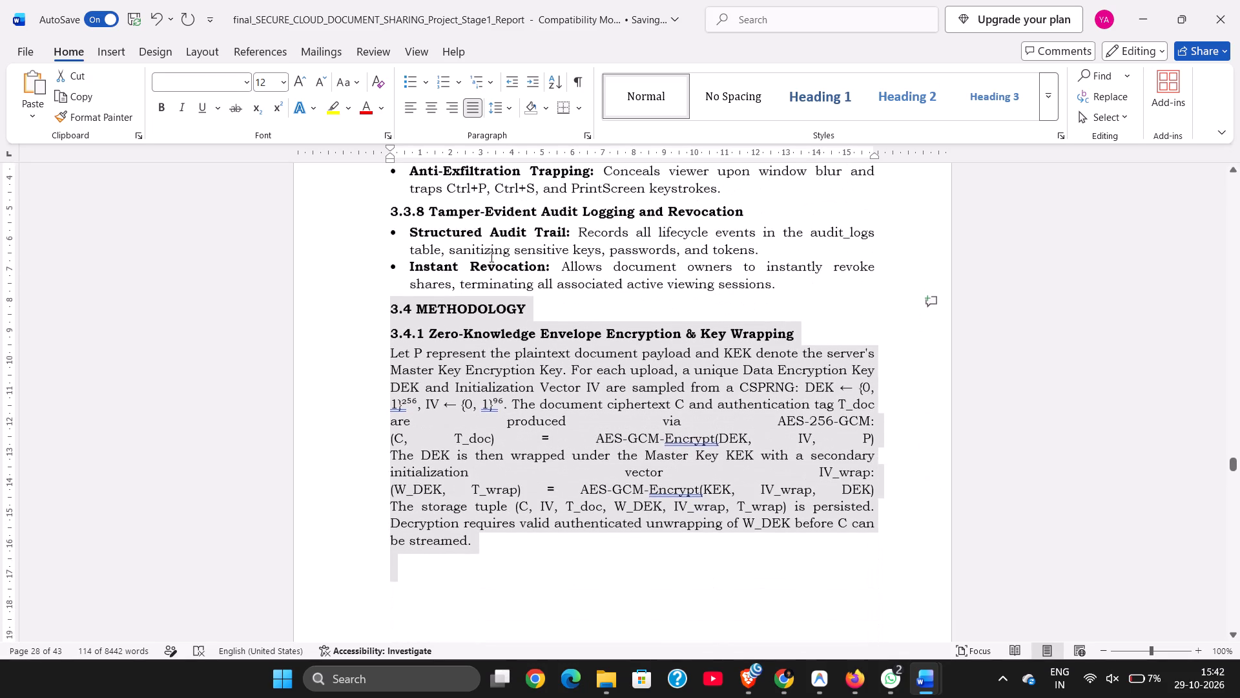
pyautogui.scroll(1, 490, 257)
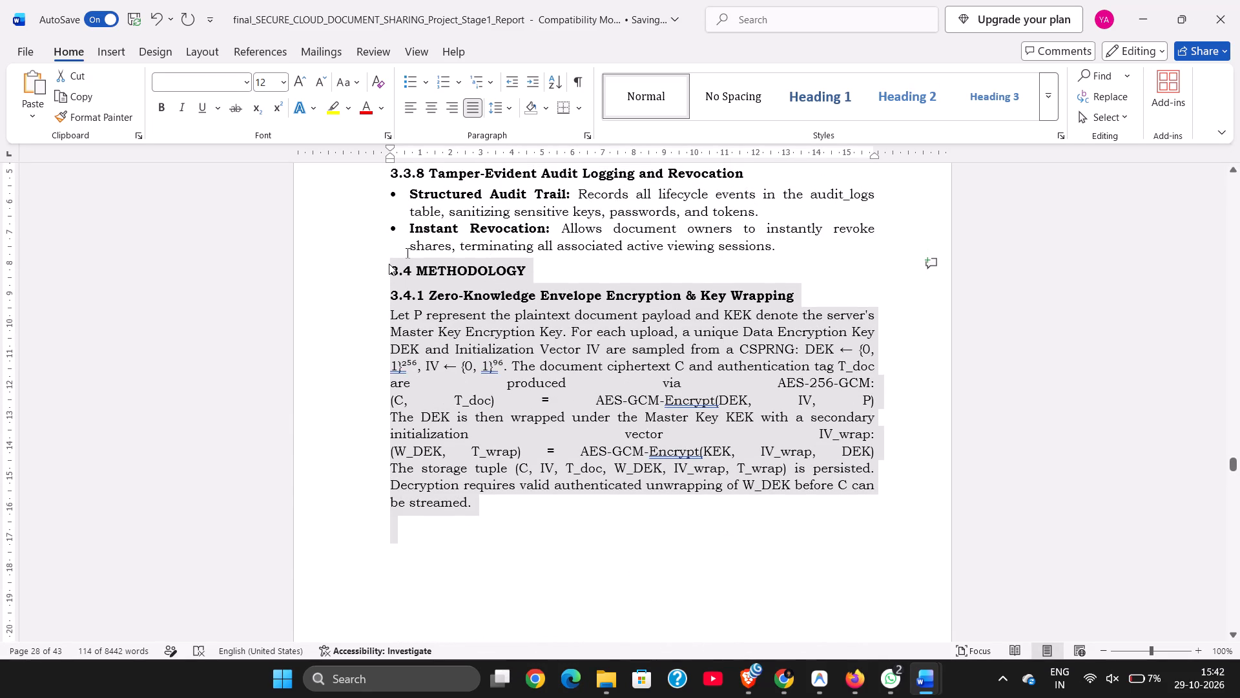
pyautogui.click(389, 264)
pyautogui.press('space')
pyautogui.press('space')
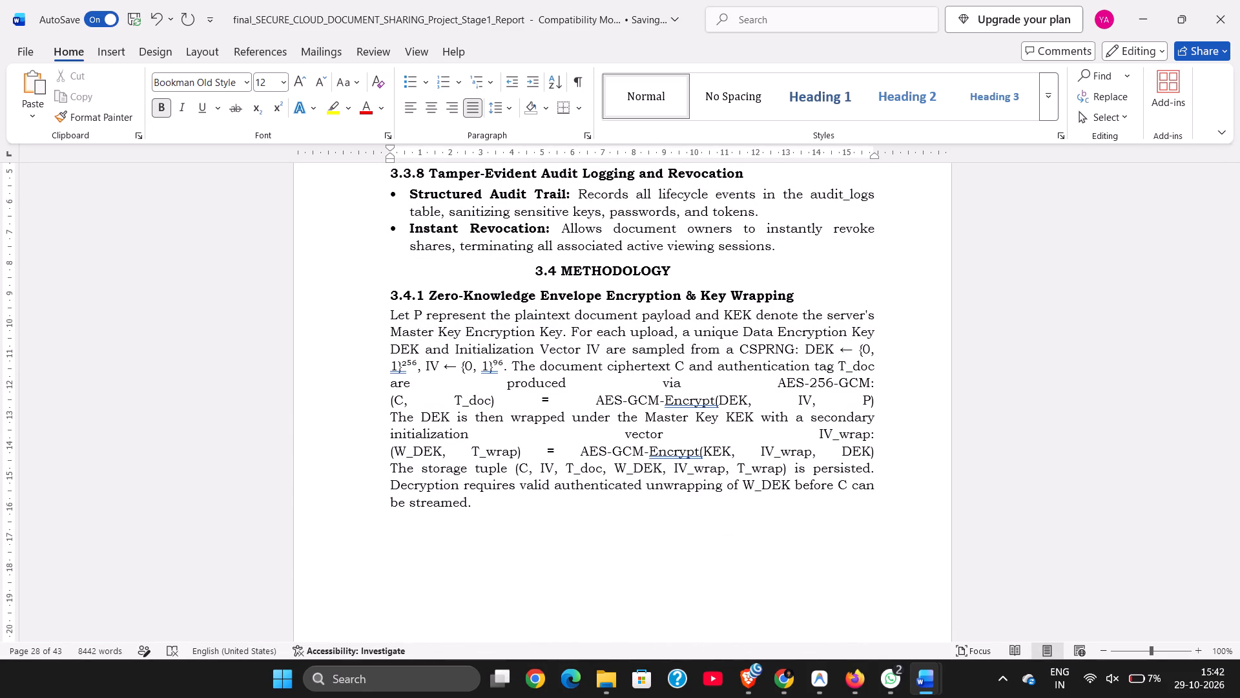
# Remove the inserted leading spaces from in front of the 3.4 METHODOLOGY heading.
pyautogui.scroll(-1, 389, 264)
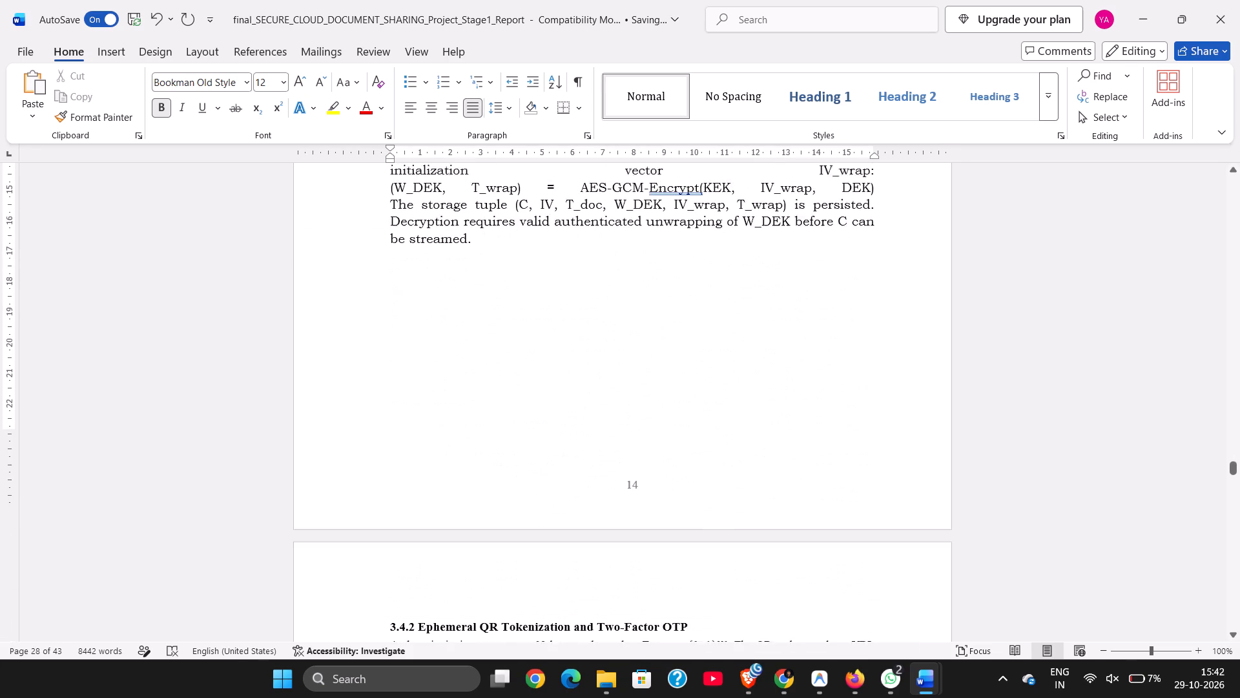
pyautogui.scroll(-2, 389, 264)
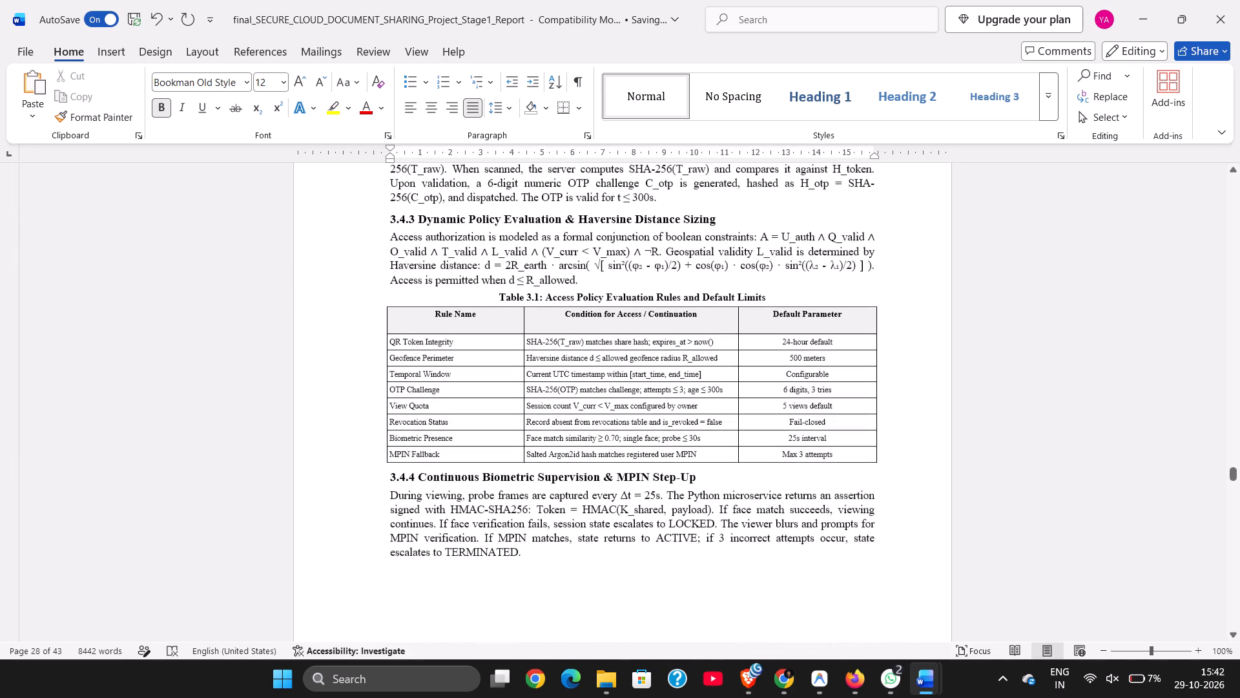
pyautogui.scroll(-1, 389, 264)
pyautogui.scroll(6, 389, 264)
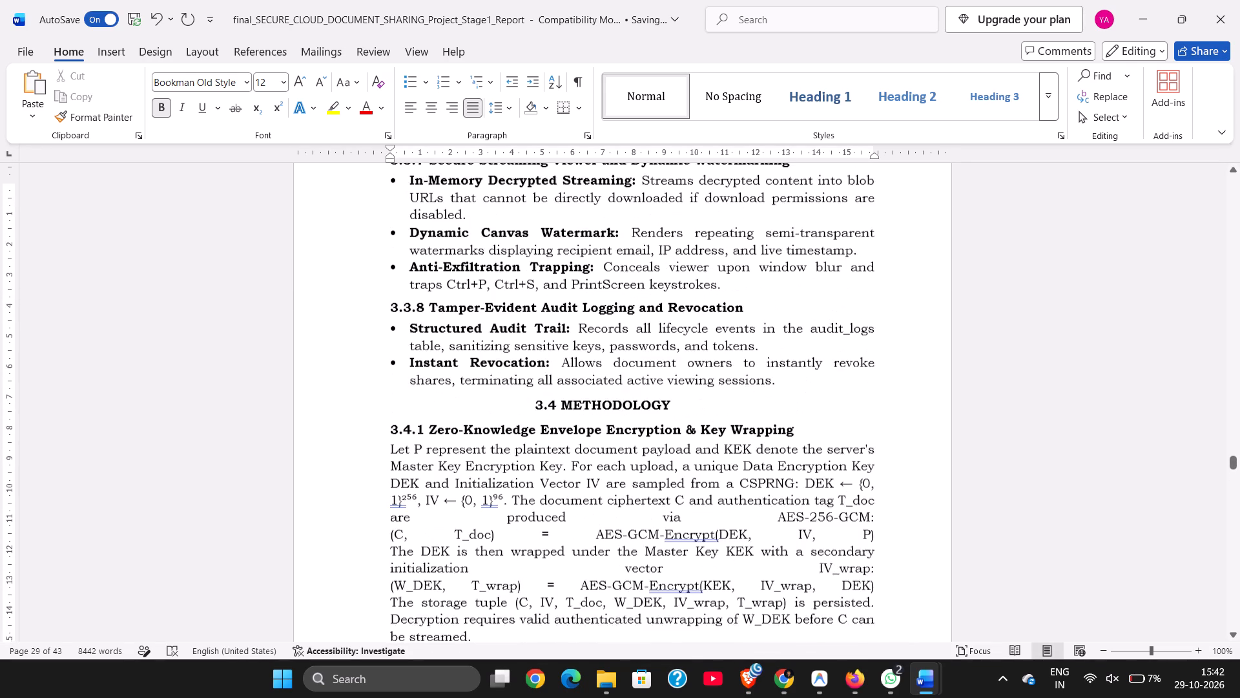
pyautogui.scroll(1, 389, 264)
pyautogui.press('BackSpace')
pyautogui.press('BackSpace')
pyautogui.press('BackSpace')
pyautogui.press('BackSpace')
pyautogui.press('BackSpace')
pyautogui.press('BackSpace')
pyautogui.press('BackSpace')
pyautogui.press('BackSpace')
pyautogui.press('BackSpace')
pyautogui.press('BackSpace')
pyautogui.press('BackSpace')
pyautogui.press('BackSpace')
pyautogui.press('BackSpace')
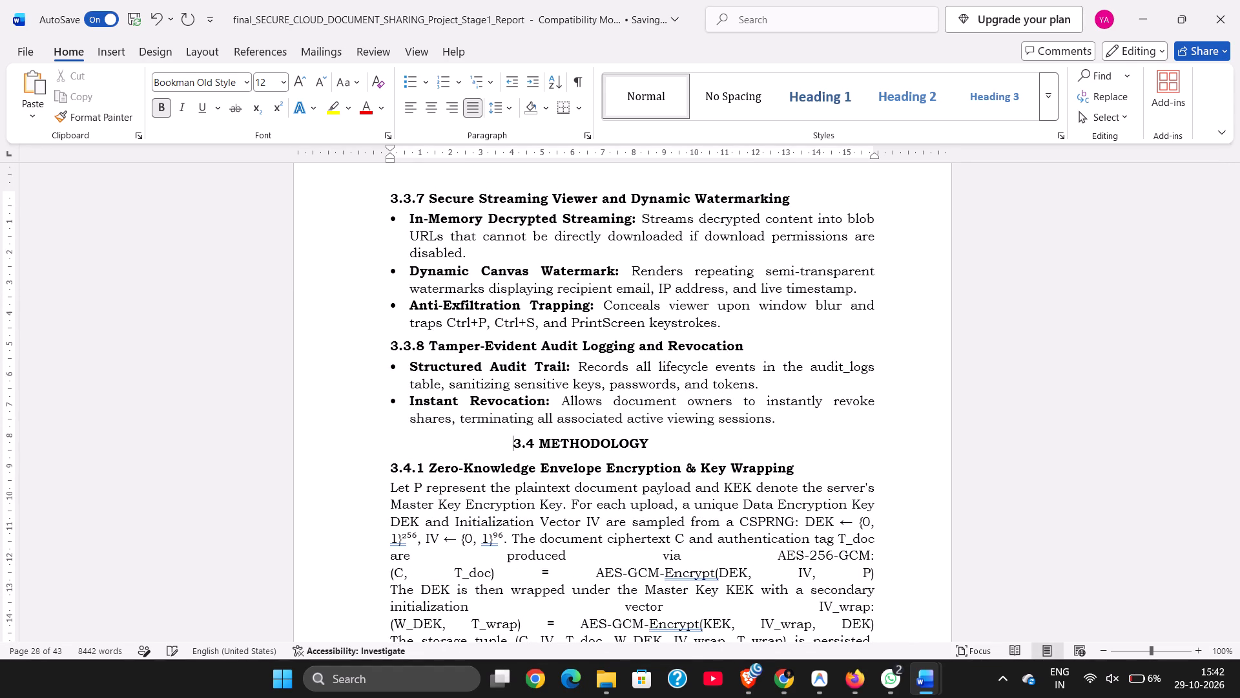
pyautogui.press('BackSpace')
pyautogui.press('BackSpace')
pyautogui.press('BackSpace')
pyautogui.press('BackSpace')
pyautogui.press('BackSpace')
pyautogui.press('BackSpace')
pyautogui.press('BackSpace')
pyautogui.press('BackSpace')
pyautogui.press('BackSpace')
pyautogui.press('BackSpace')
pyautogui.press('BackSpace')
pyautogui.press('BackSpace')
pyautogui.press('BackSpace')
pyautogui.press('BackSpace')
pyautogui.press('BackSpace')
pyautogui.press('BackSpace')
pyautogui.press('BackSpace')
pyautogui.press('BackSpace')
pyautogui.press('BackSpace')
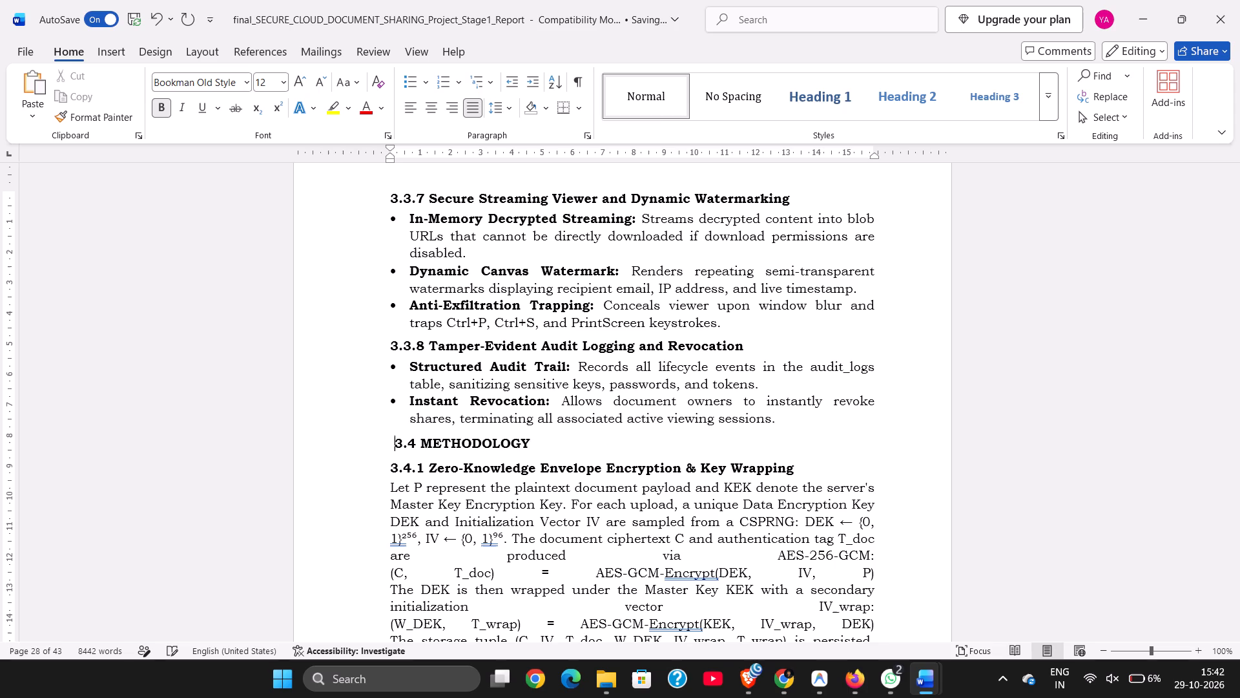
# Remove the break and empty paragraph before 3.4.2 so the heading directly follows the section 3.4.1 text.
pyautogui.scroll(-2, 389, 264)
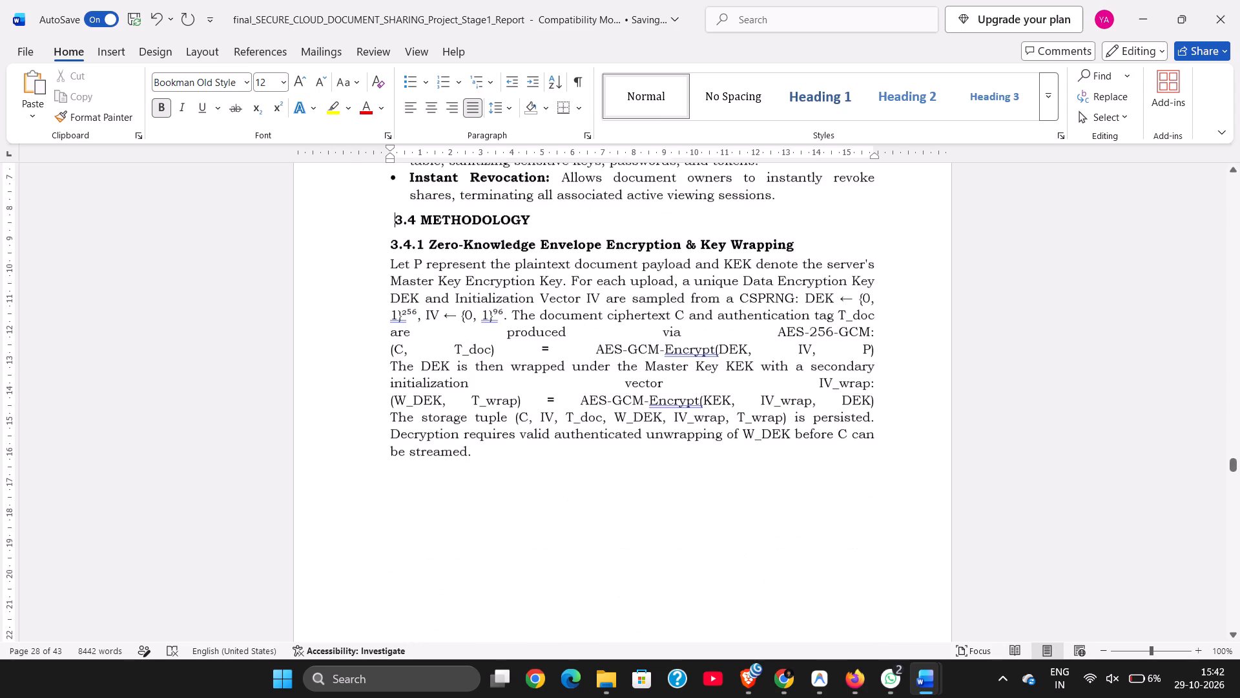
pyautogui.scroll(-3, 389, 264)
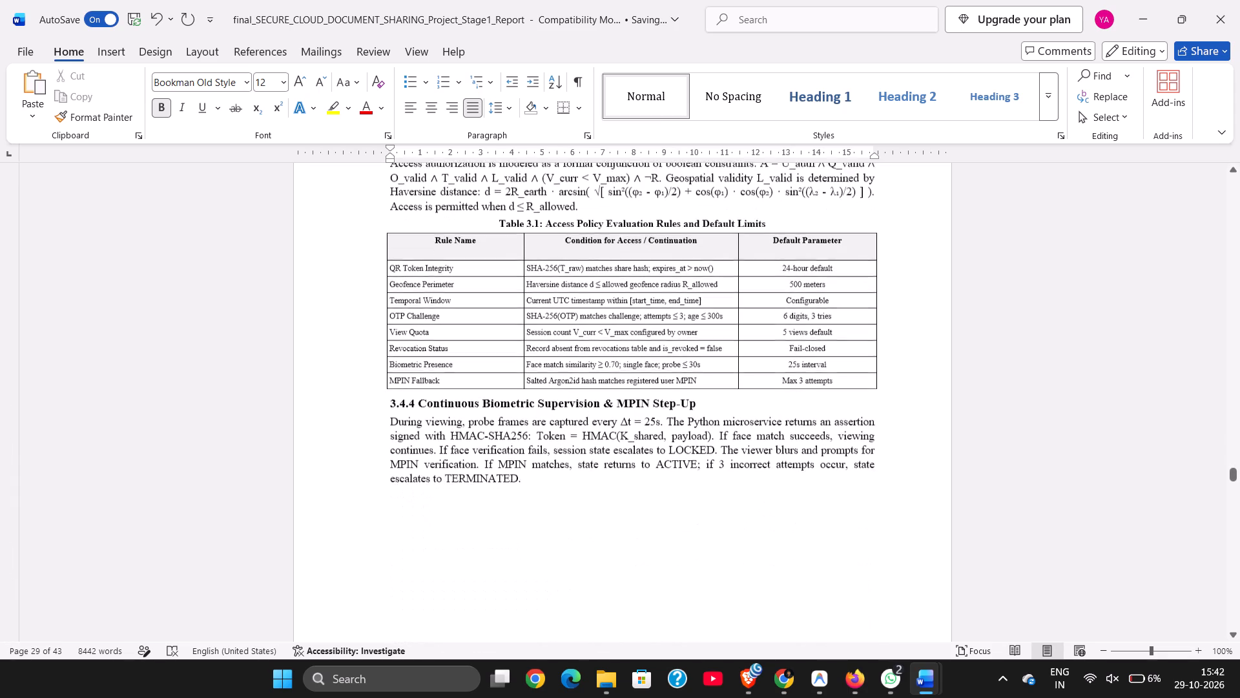
pyautogui.scroll(-1, 389, 264)
pyautogui.scroll(2, 389, 264)
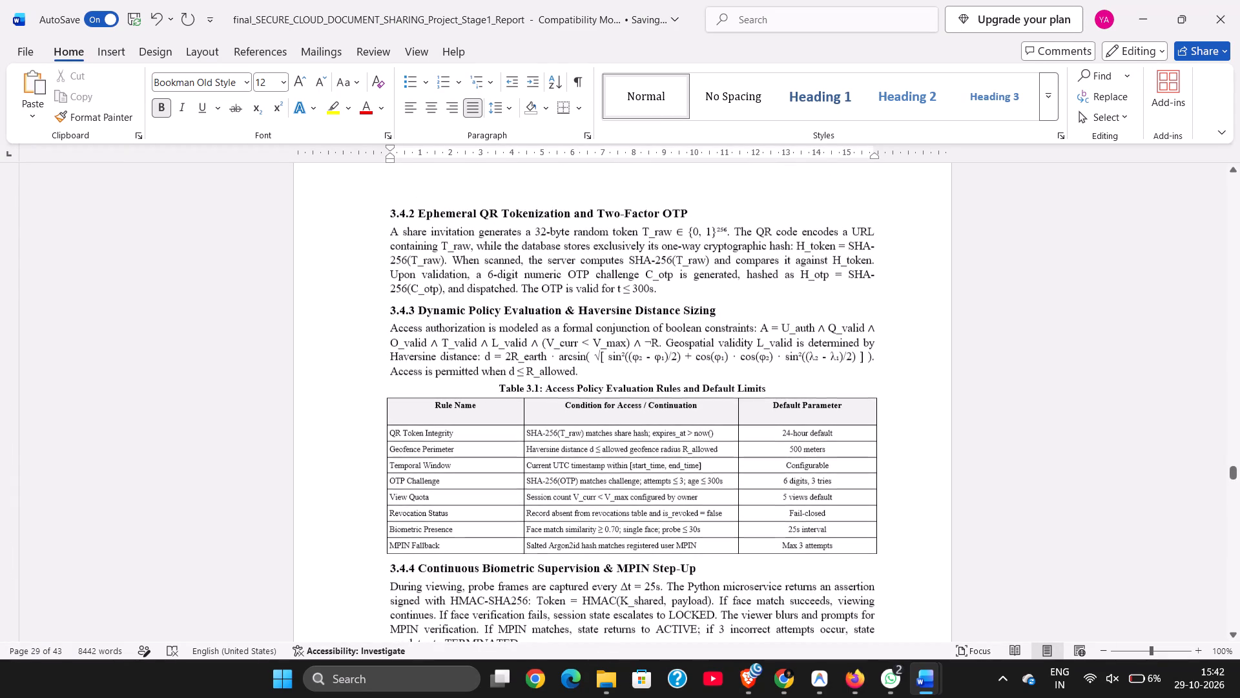
pyautogui.scroll(1, 389, 264)
pyautogui.scroll(-1, 389, 264)
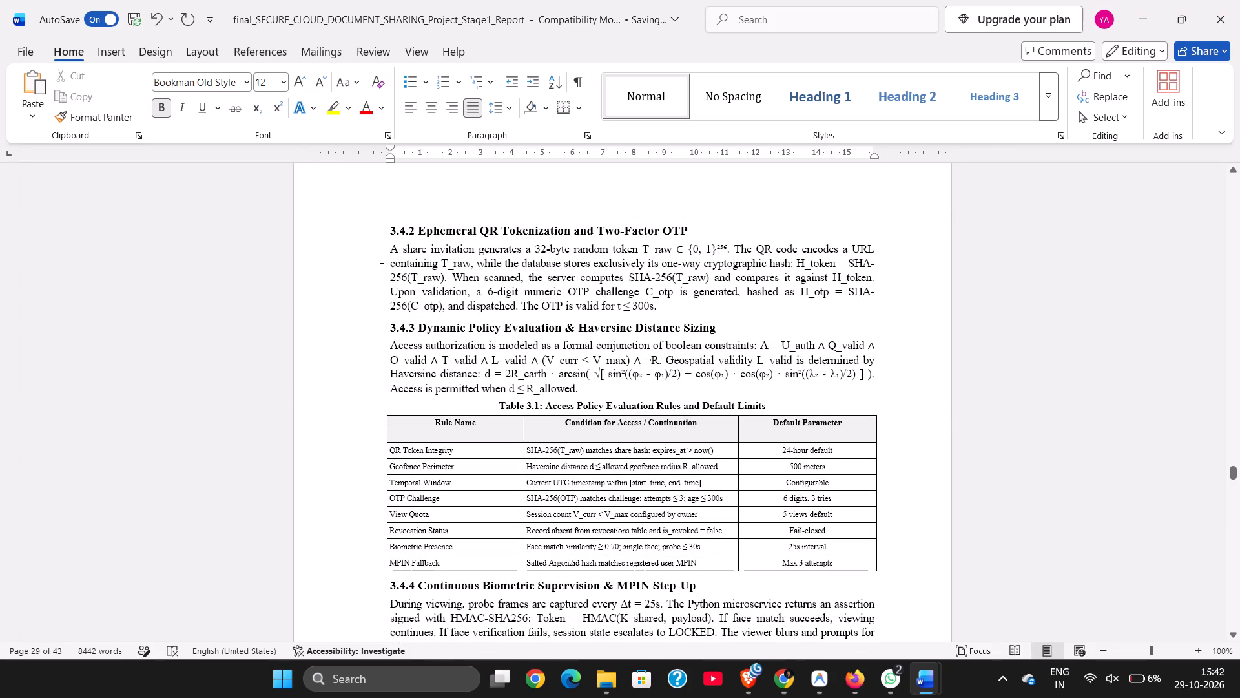
pyautogui.click(389, 232)
pyautogui.press('BackSpace')
pyautogui.press('BackSpace')
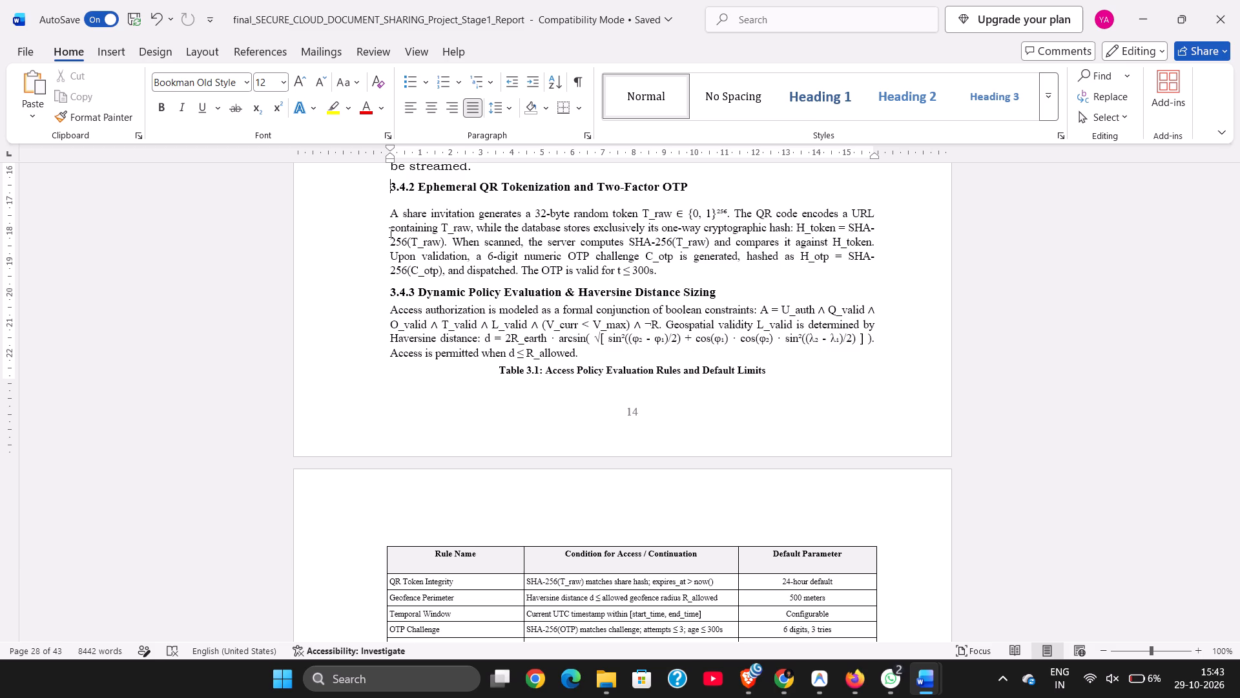
# Look through the pages from section 3.4.2 to the Chapter 5 tables and back to section 3.2, checking fonts and blank gaps.
pyautogui.moveTo(389, 232); pyautogui.dragTo(376, 198)
pyautogui.click(376, 198)
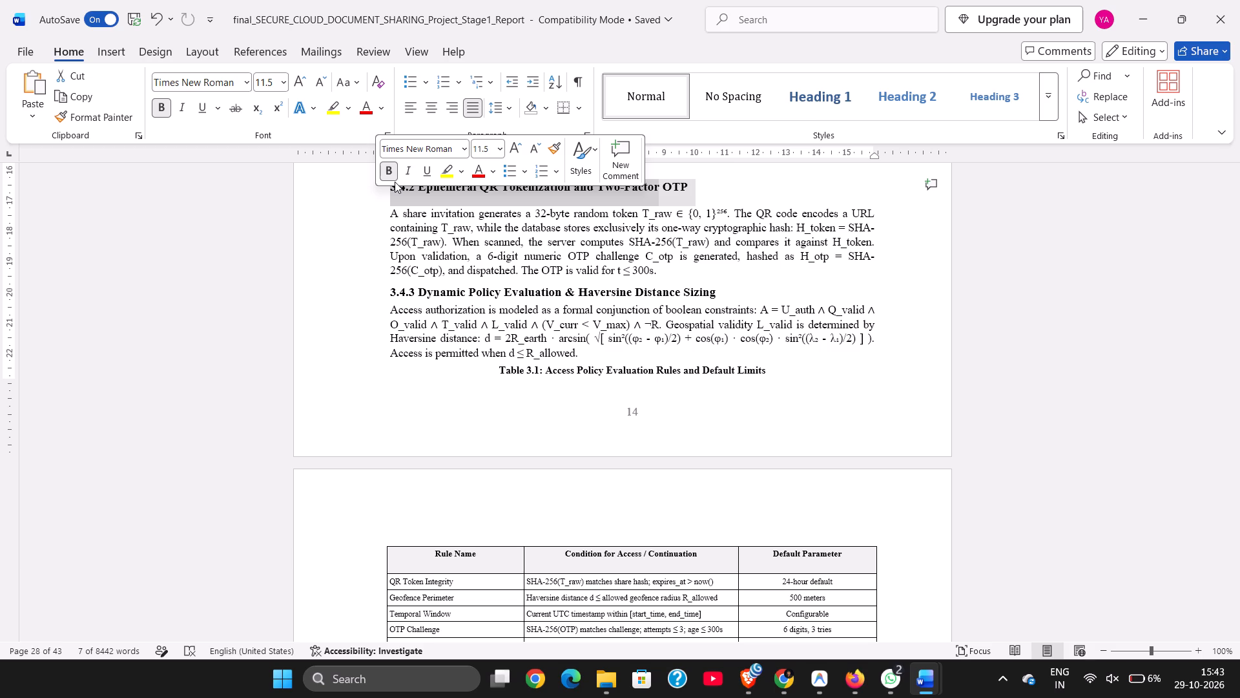
pyautogui.scroll(-20, 395, 182)
pyautogui.scroll(-9, 395, 182)
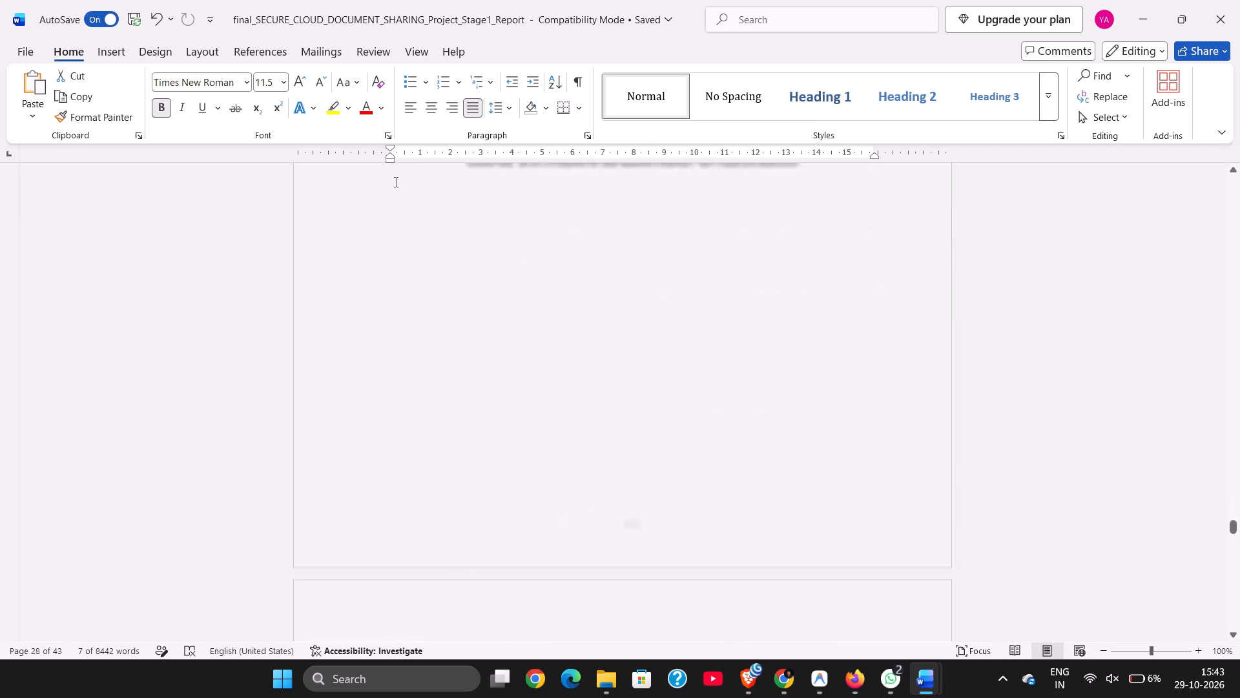
pyautogui.scroll(-13, 395, 182)
pyautogui.scroll(14, 395, 182)
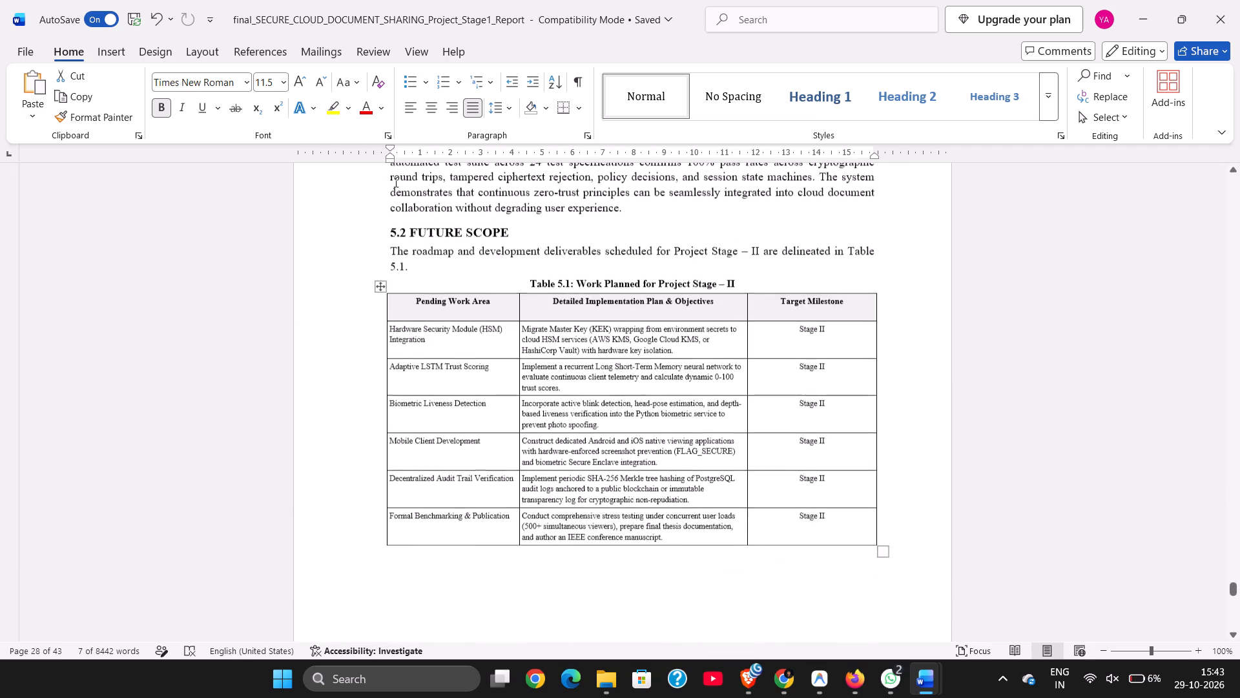
pyautogui.scroll(10, 395, 182)
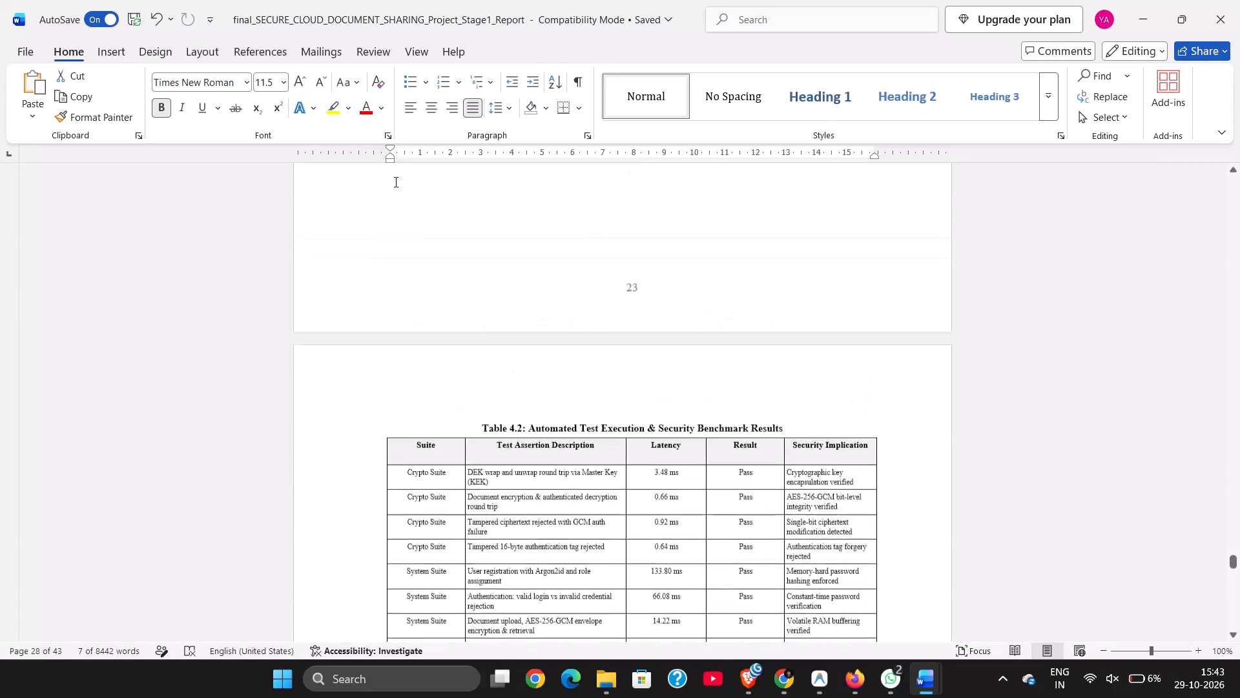
pyautogui.scroll(12, 395, 182)
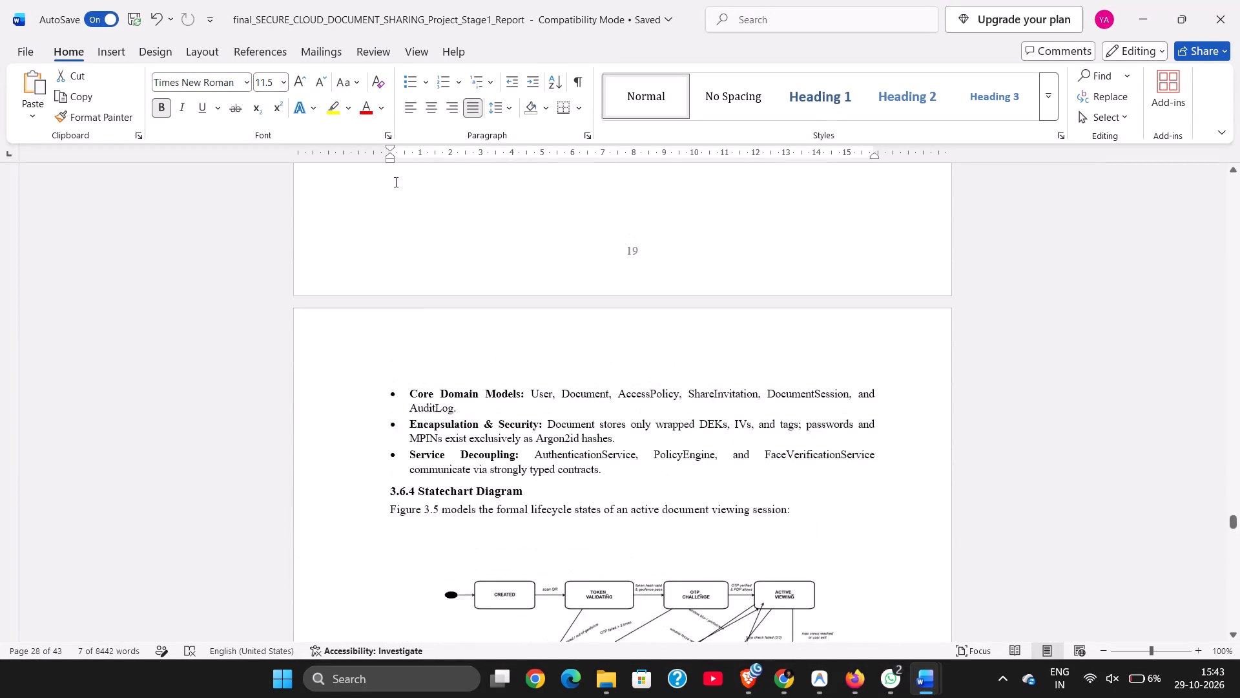
pyautogui.scroll(6, 395, 182)
# Remove the page gap before the 3.3.2 Zero-Knowledge Ingestion heading so it directly follows the section 3.3.1 text.
pyautogui.scroll(-1, 395, 182)
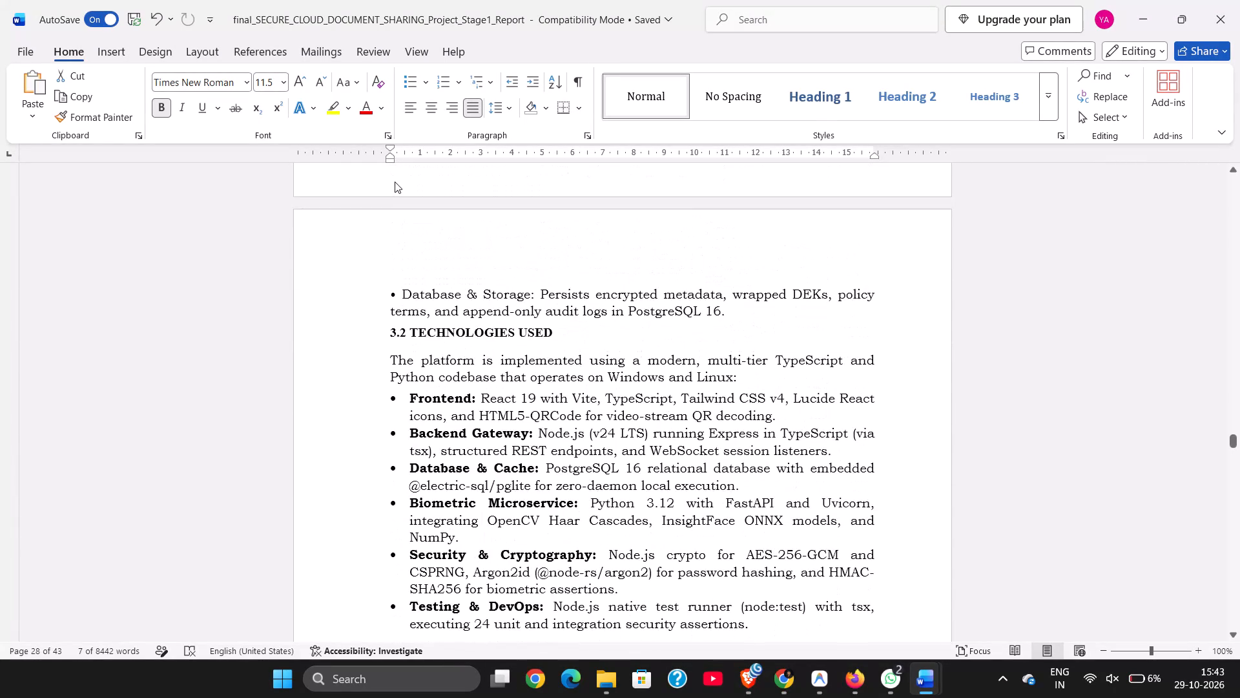
pyautogui.scroll(-3, 395, 182)
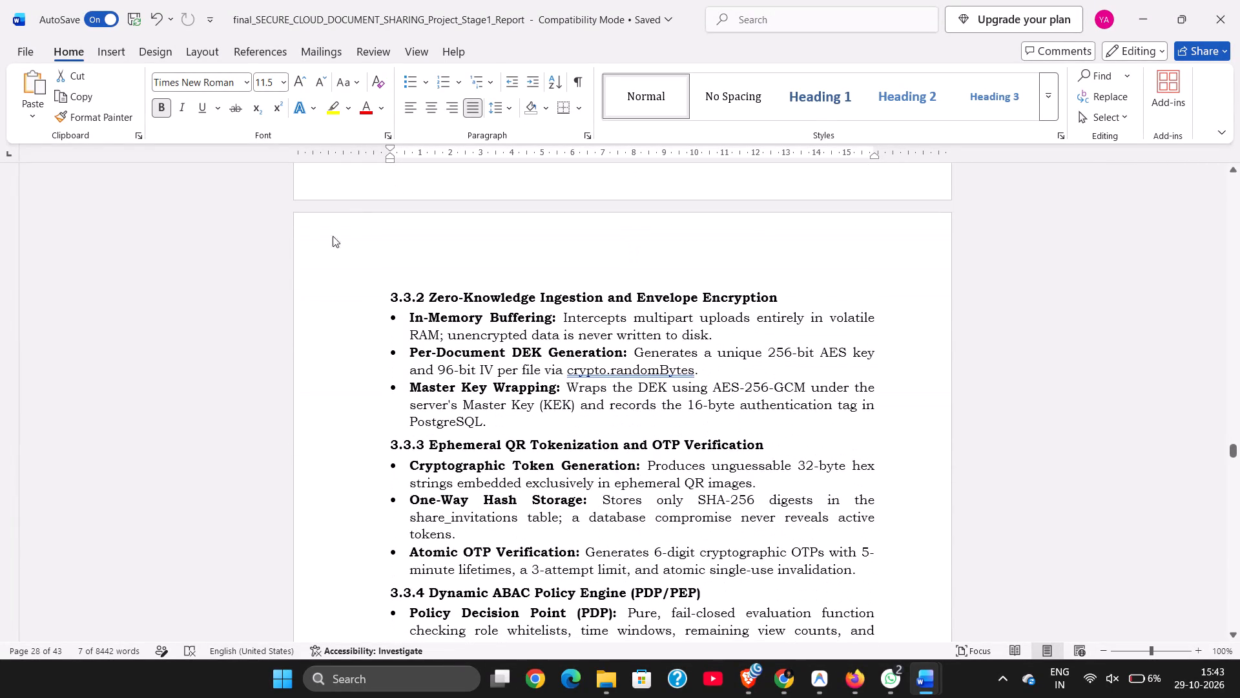
pyautogui.click(382, 294)
pyautogui.press('BackSpace')
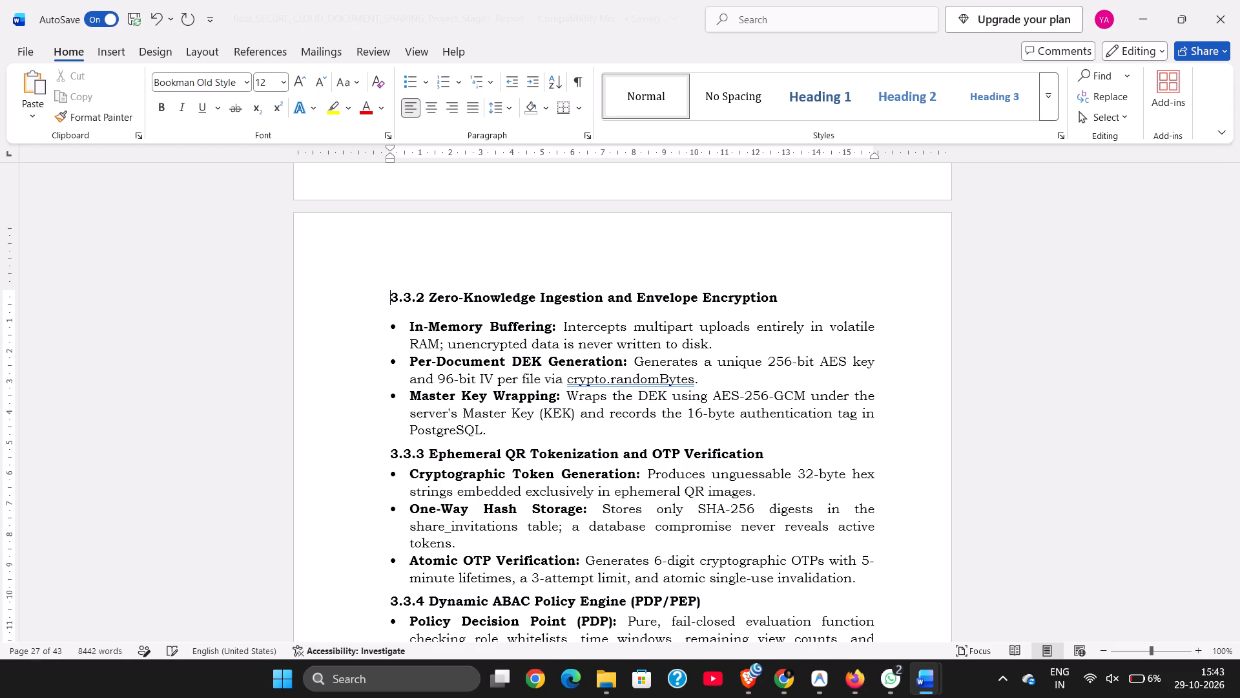
pyautogui.press('BackSpace')
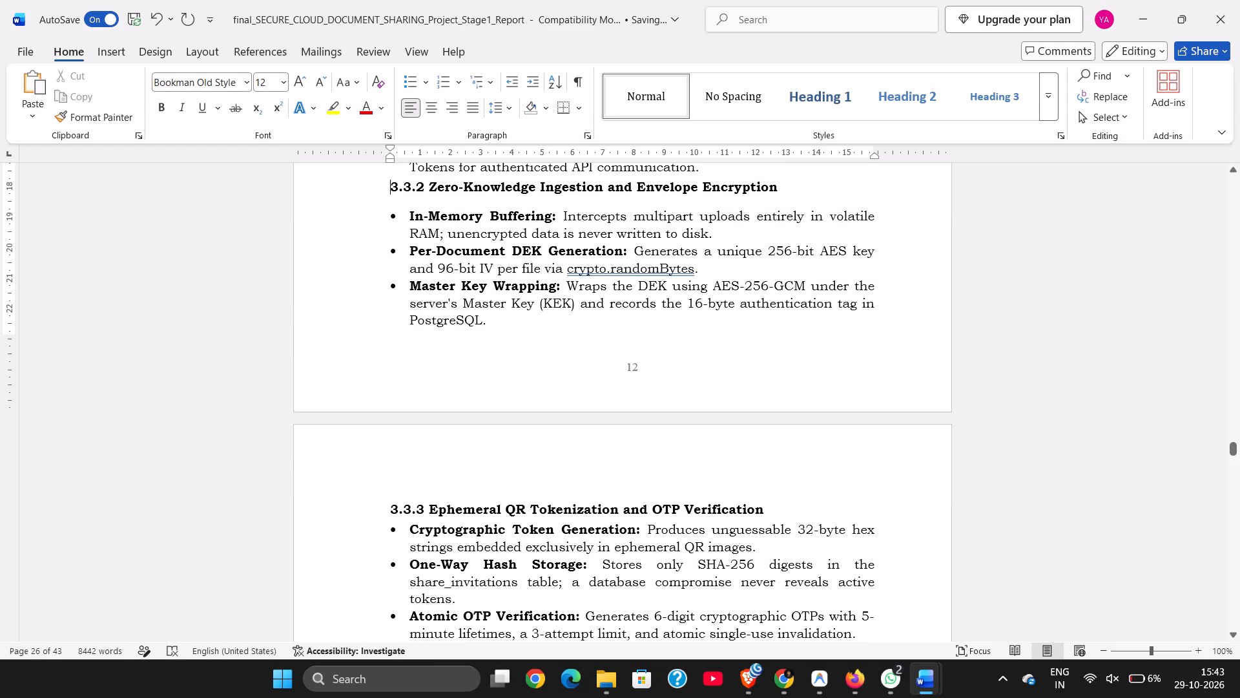
# Format everything from the 3.4.2 heading through the Figure 3.3 caption in Bookman Old Style, size 12.
pyautogui.scroll(-4, 382, 294)
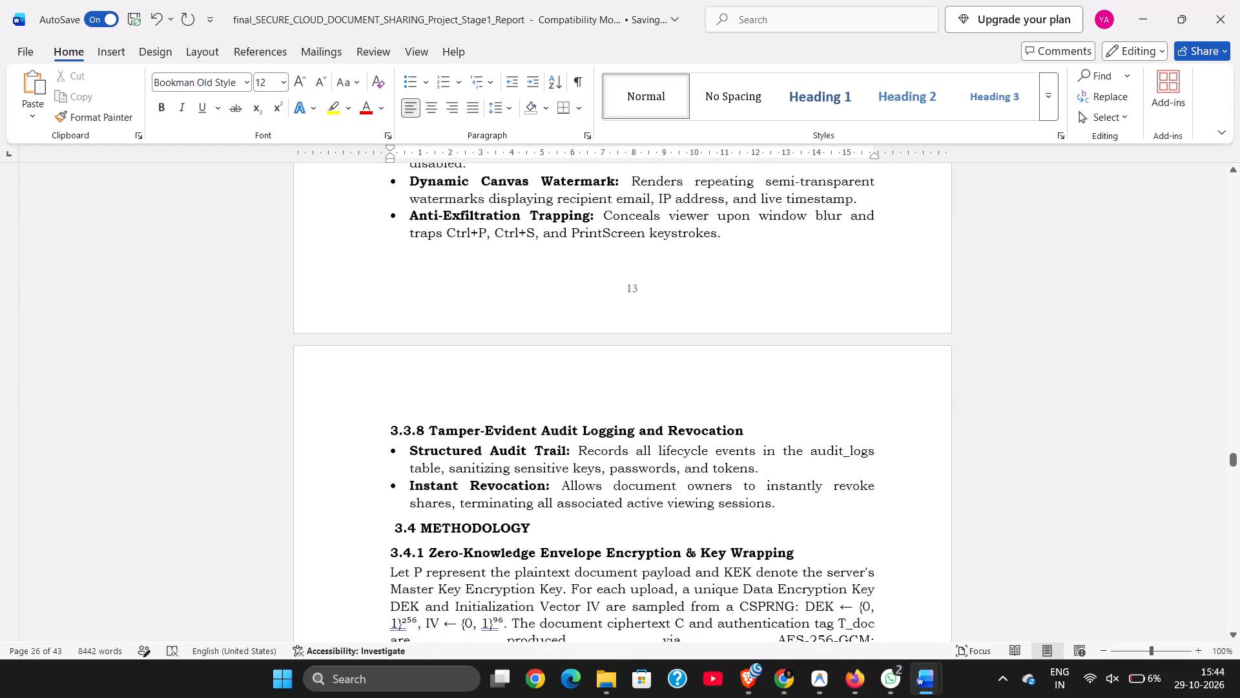
pyautogui.scroll(-2, 382, 294)
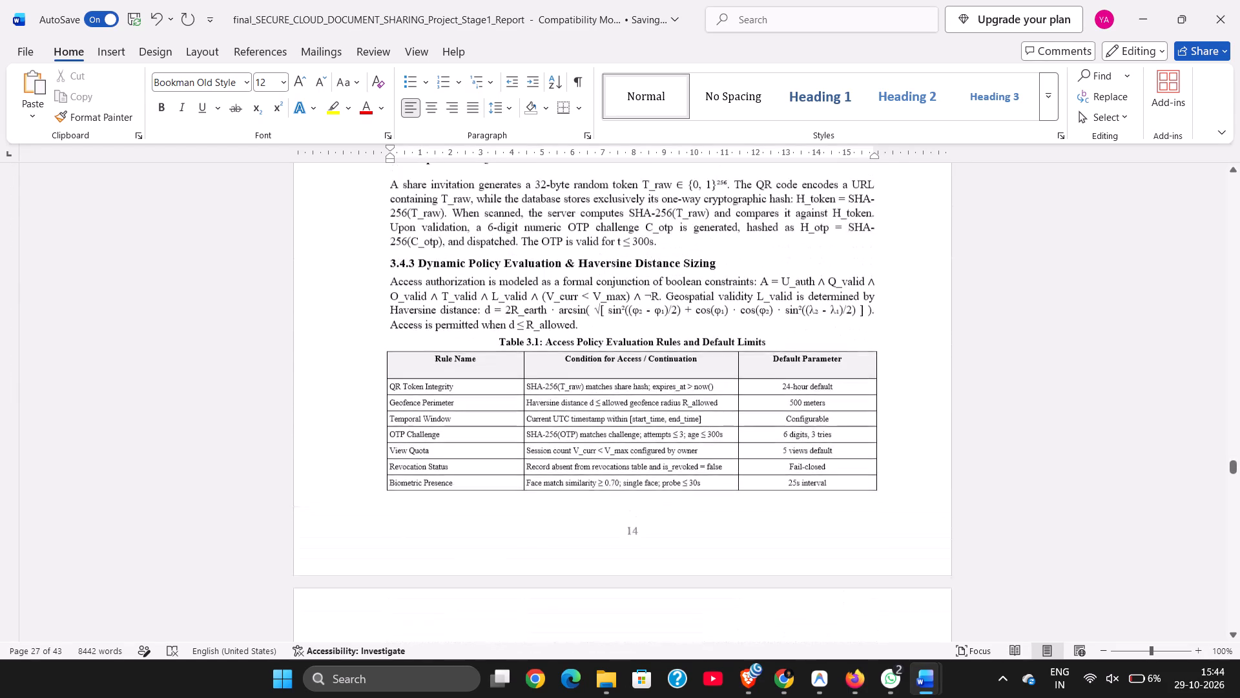
pyautogui.scroll(1, 515, 221)
pyautogui.scroll(-1, 515, 221)
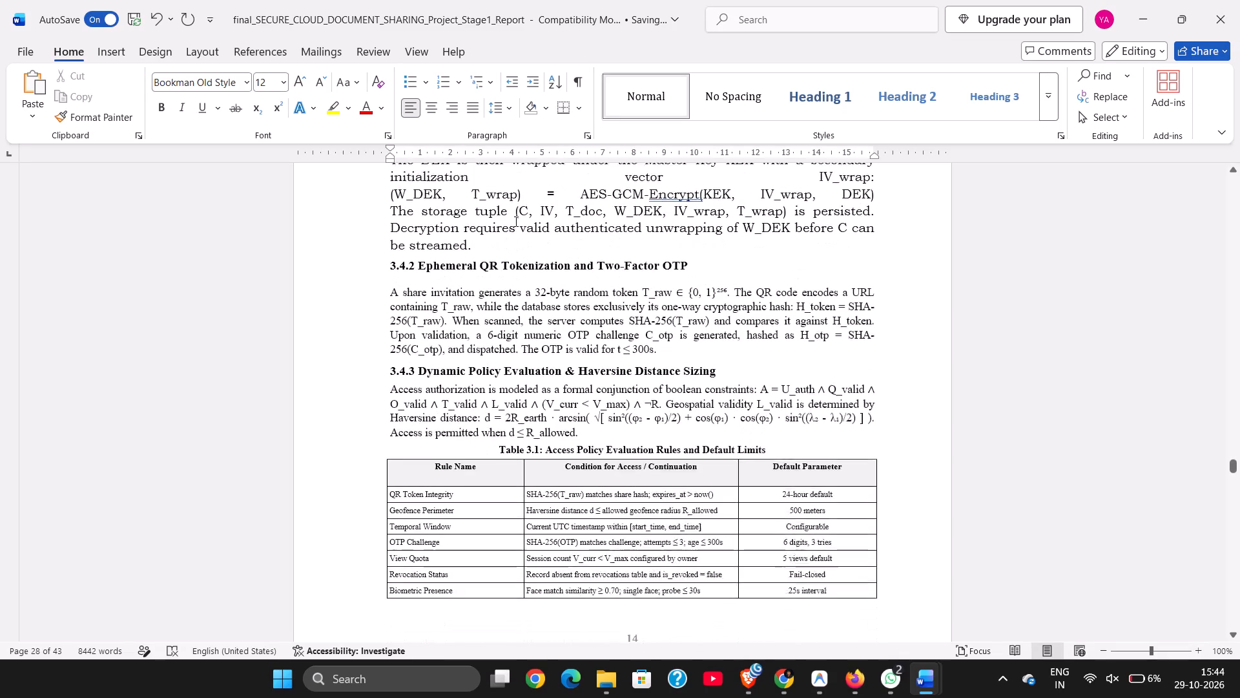
pyautogui.scroll(-1, 515, 221)
pyautogui.moveTo(387, 226); pyautogui.dragTo(551, 631)
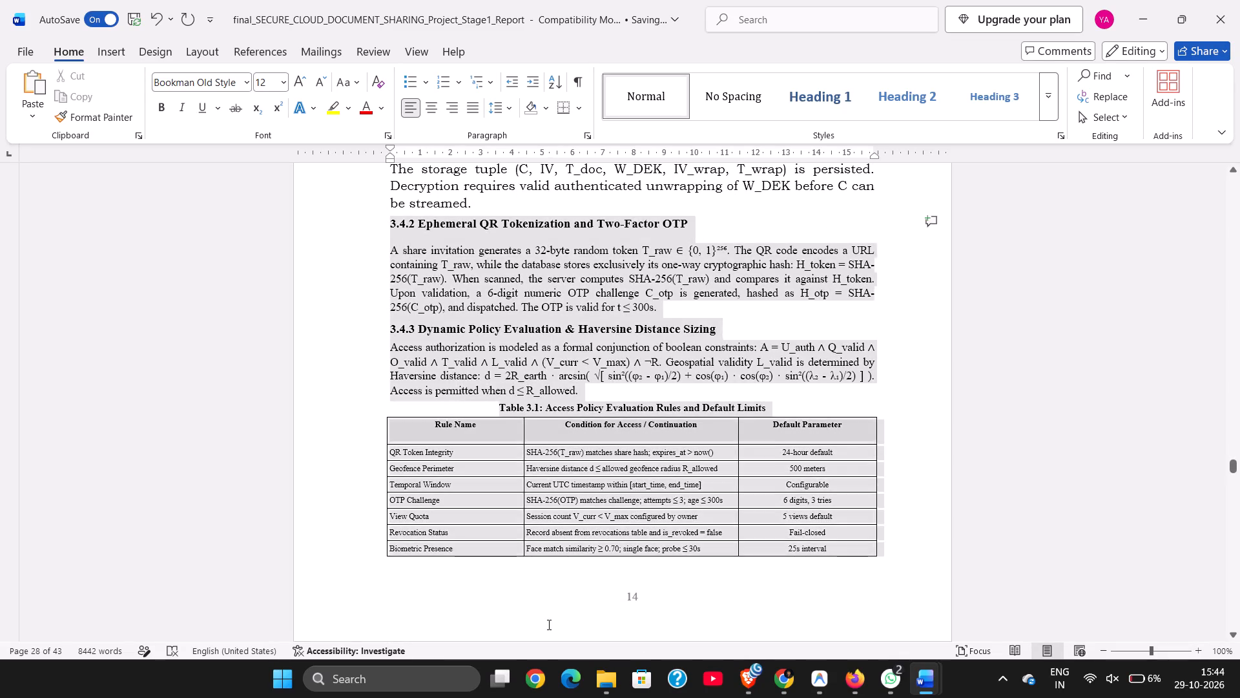
pyautogui.moveTo(551, 631); pyautogui.dragTo(553, 185)
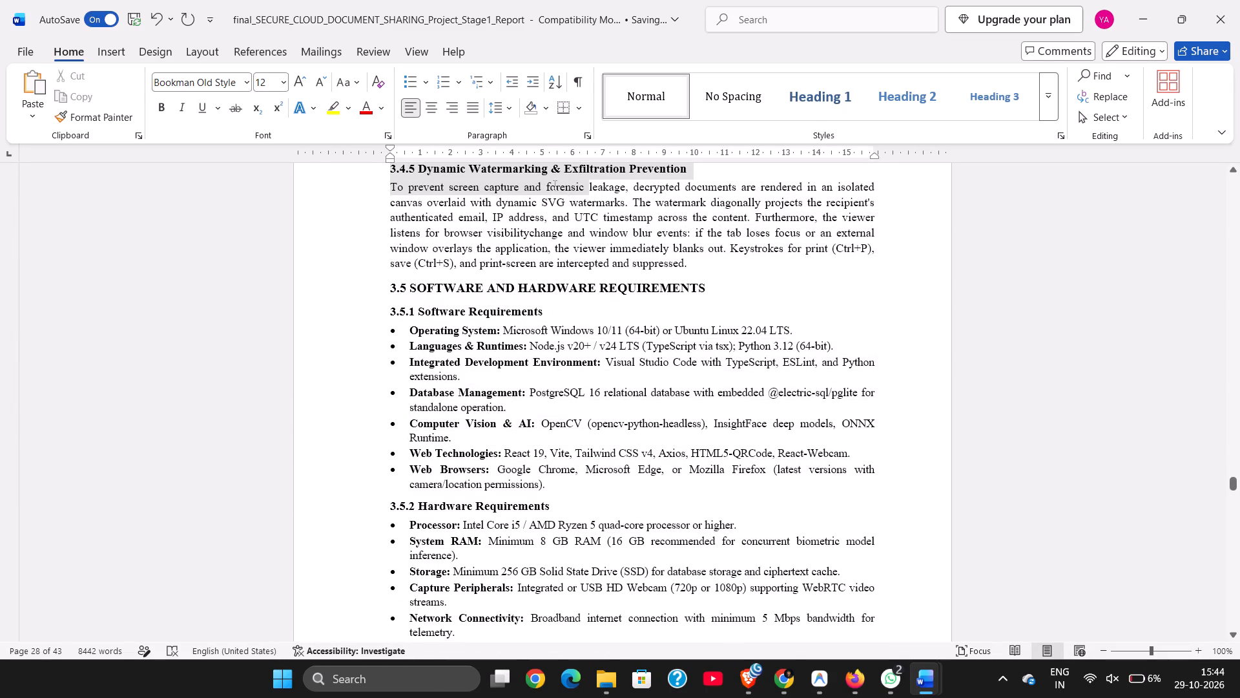
pyautogui.moveTo(553, 185); pyautogui.dragTo(601, 697)
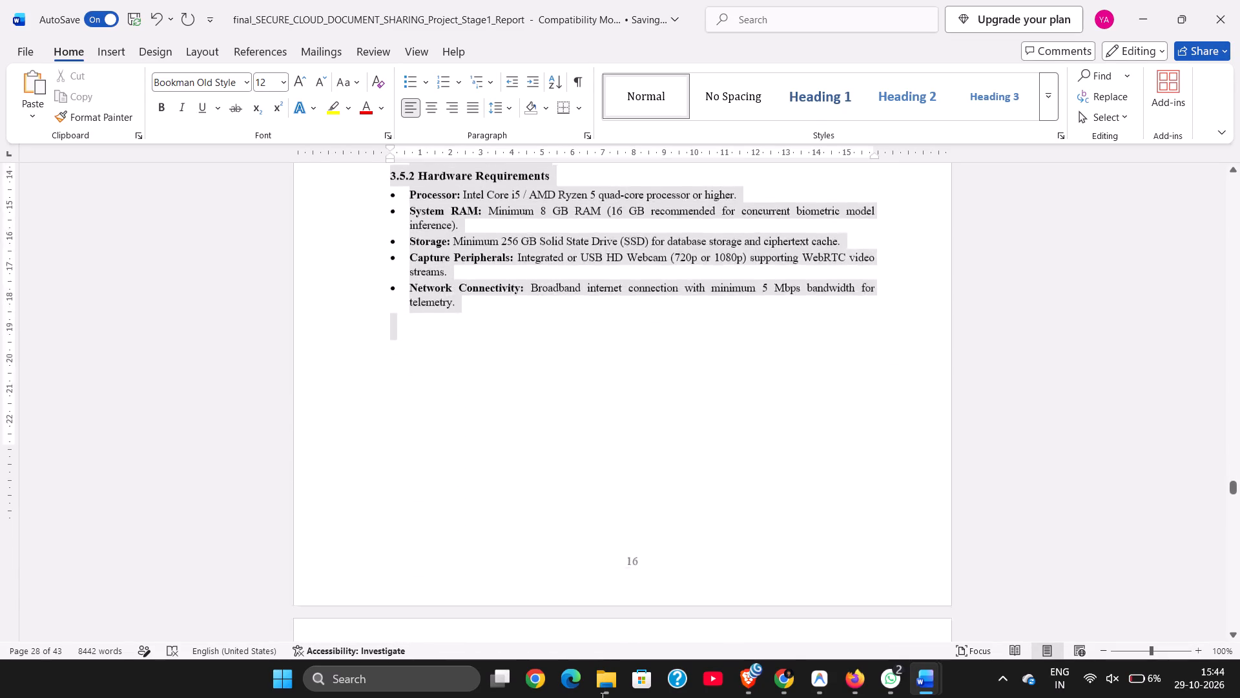
pyautogui.moveTo(601, 697); pyautogui.dragTo(597, 650)
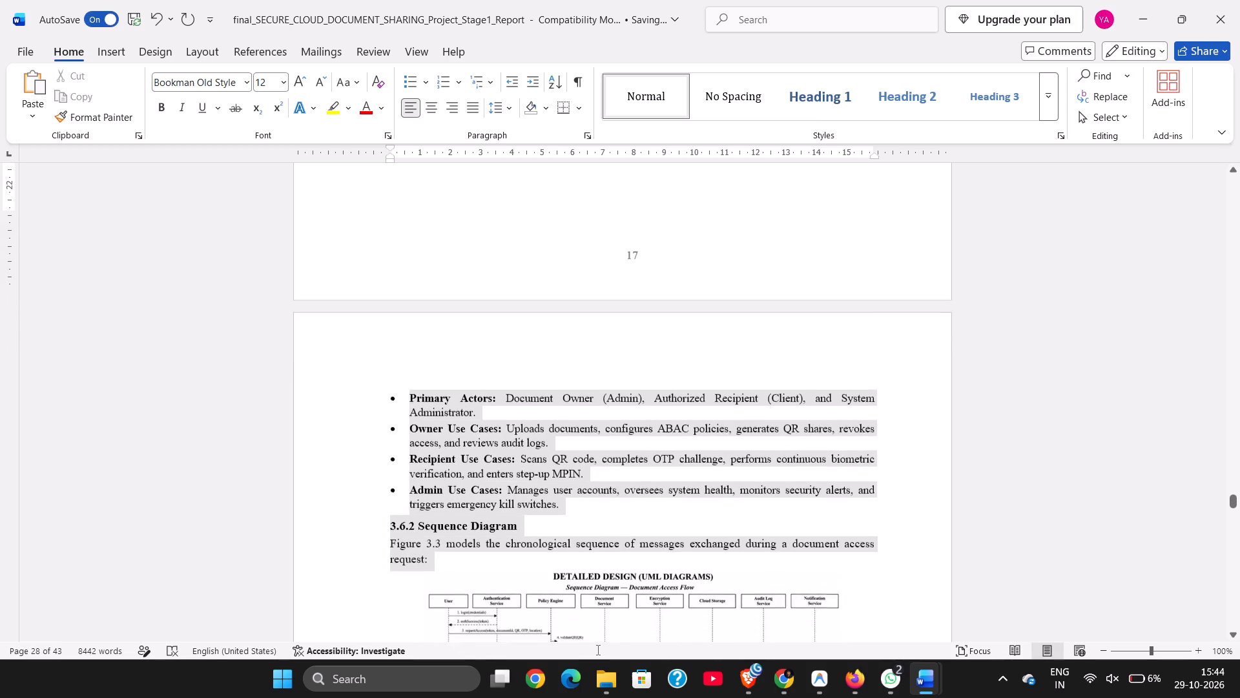
pyautogui.moveTo(597, 650); pyautogui.dragTo(595, 649)
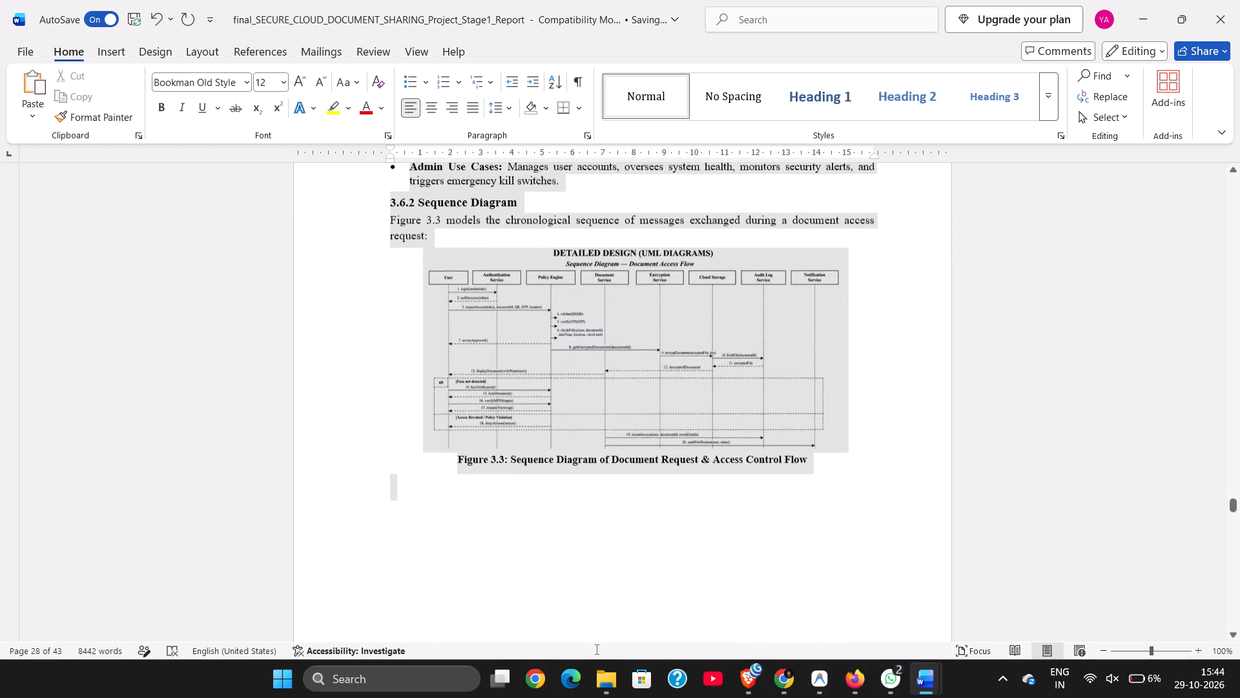
pyautogui.moveTo(595, 649); pyautogui.dragTo(594, 649)
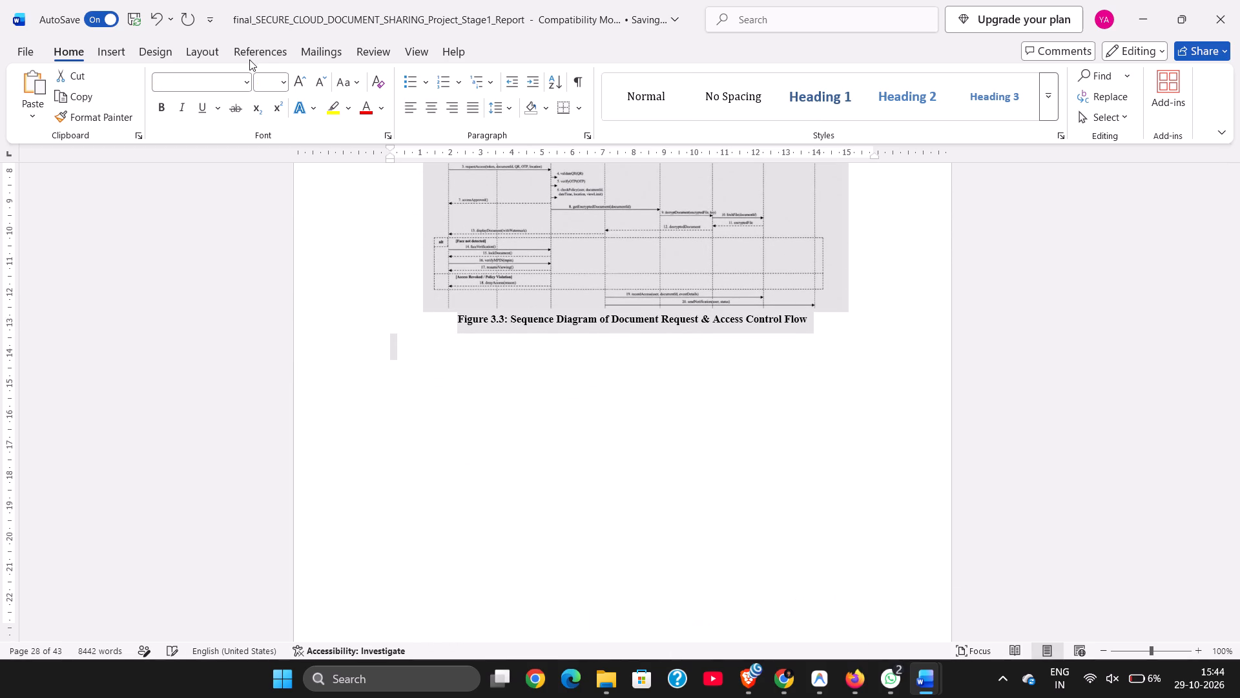
pyautogui.click(247, 79)
pyautogui.click(247, 187)
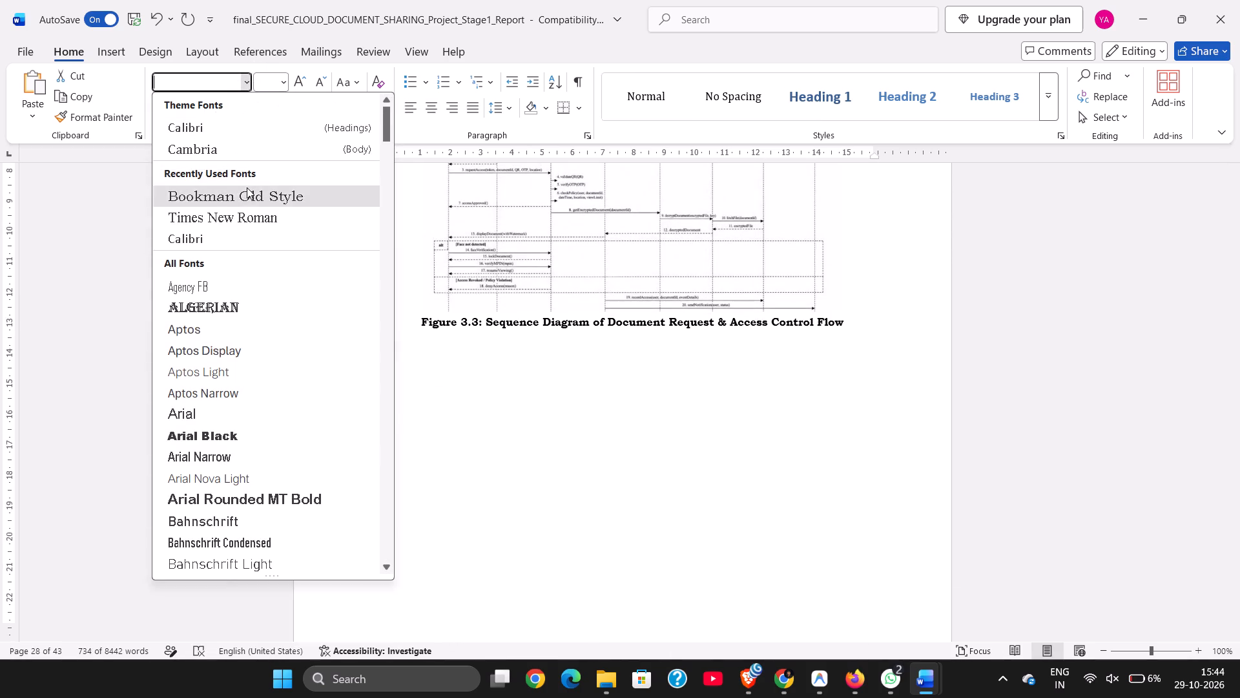
pyautogui.click(261, 90)
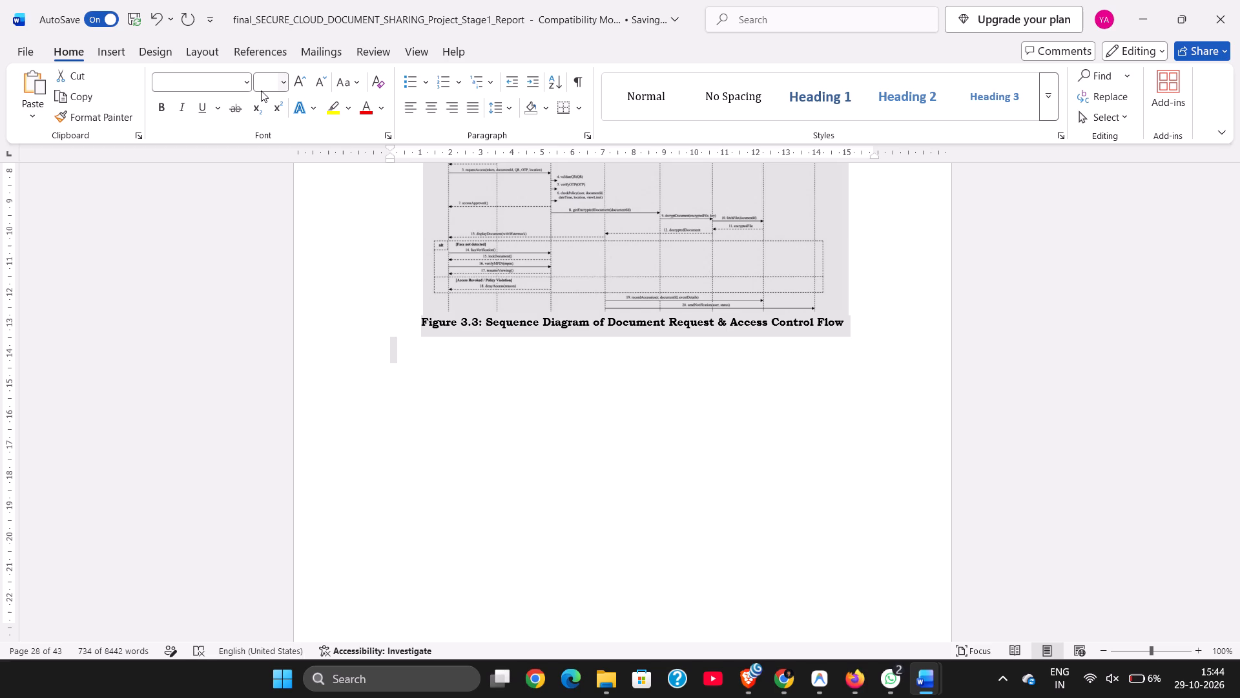
pyautogui.click(261, 88)
pyautogui.write('12')
pyautogui.press('Return')
# Insert two blank lines between the section 3.6.2 introductory sentence and the sequence diagram.
pyautogui.scroll(2, 261, 88)
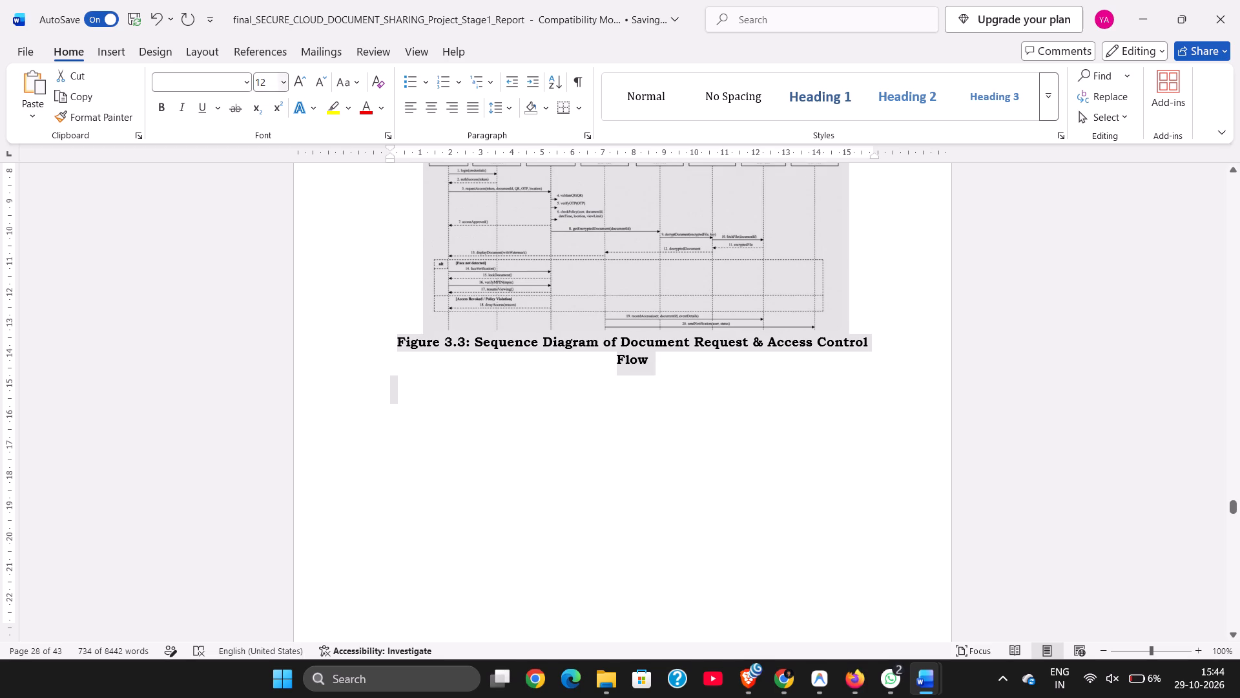
pyautogui.scroll(3, 616, 407)
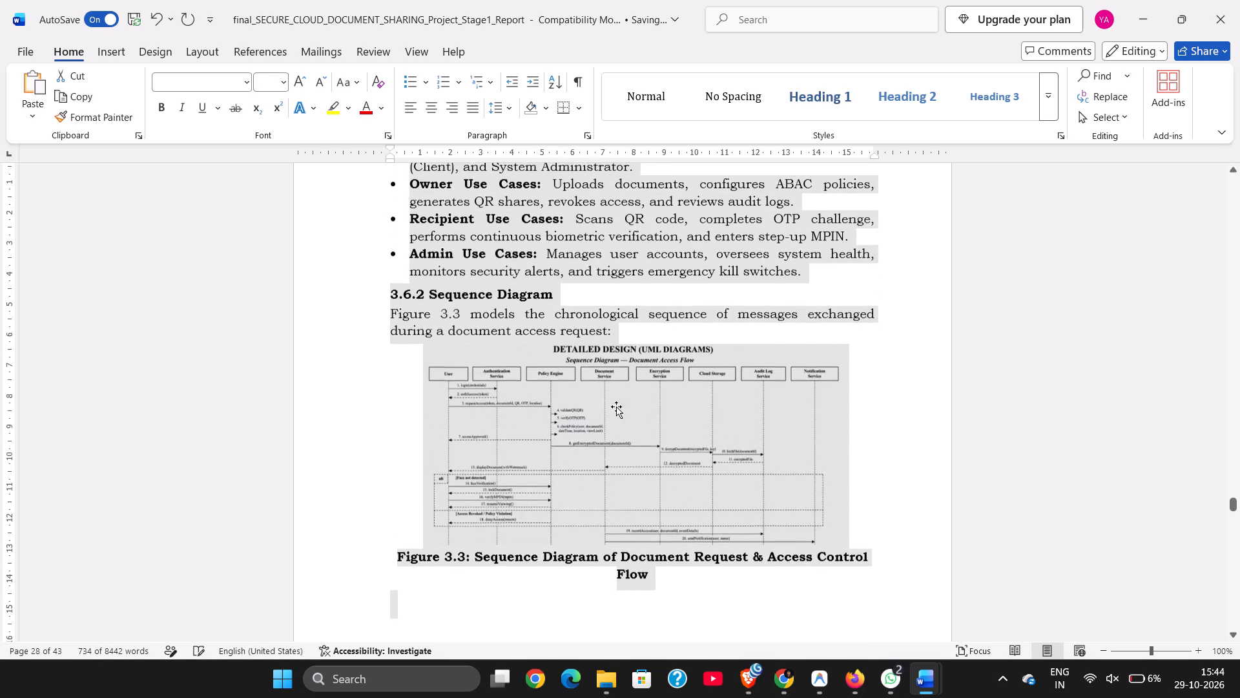
pyautogui.scroll(1, 616, 407)
pyautogui.click(634, 377)
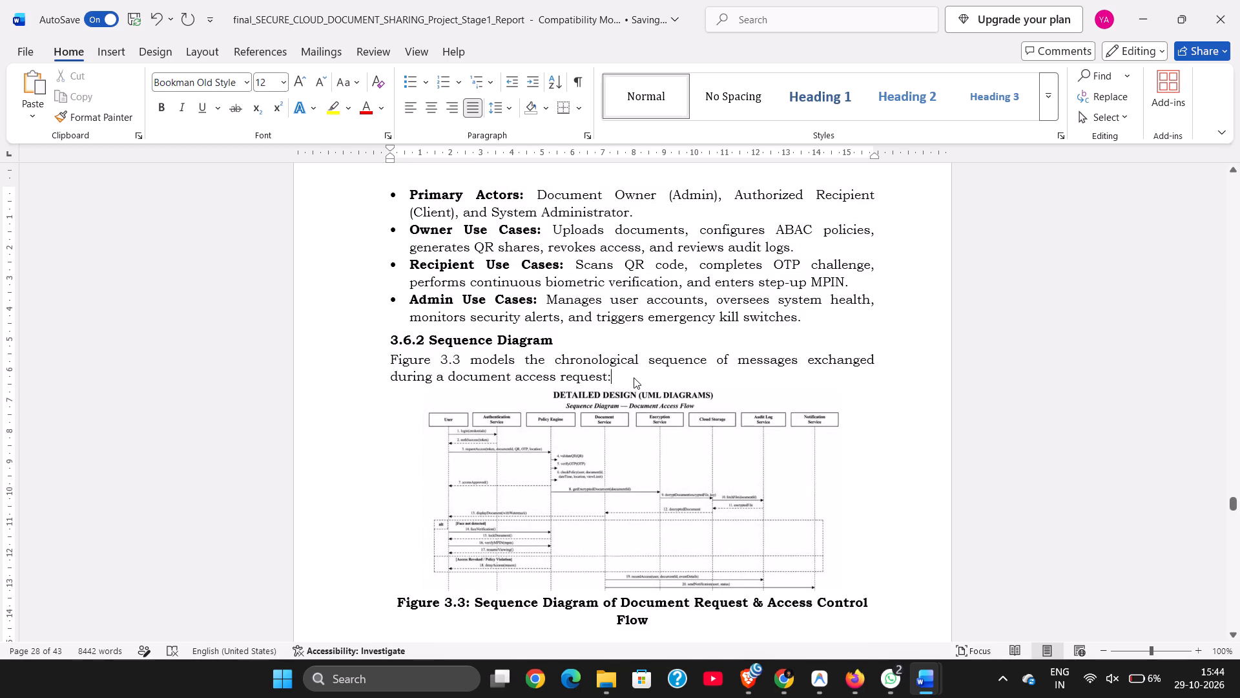
pyautogui.press('Return')
pyautogui.press('Return')
# Remove the page gap before the 3.4.5 Dynamic Watermarking heading so it directly follows the section 3.4.4 text.
pyautogui.scroll(1, 634, 377)
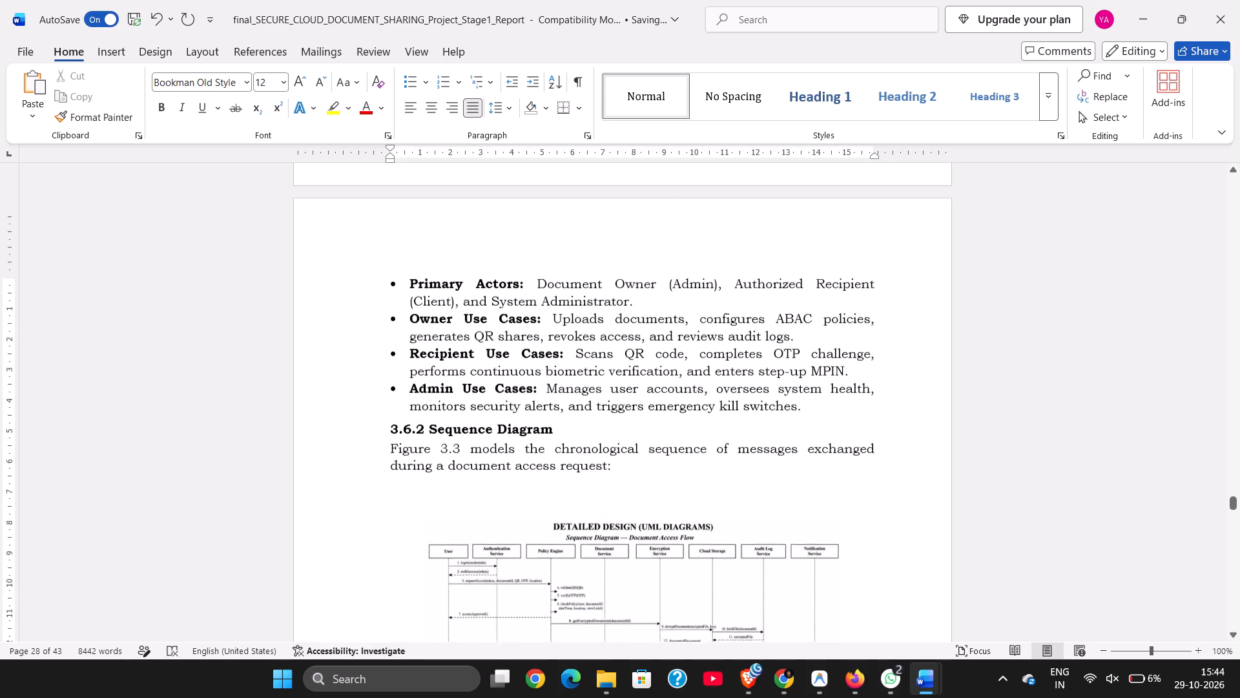
pyautogui.scroll(1, 634, 377)
pyautogui.scroll(-1, 634, 377)
pyautogui.scroll(3, 634, 377)
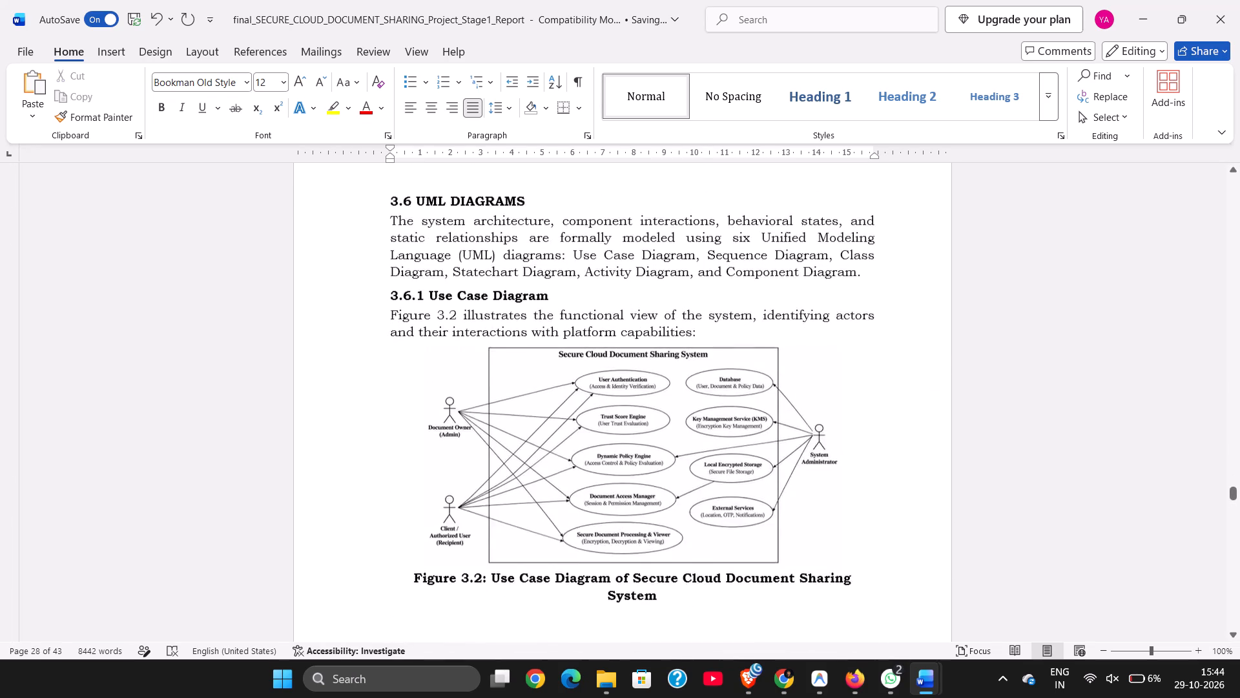
pyautogui.scroll(5, 634, 377)
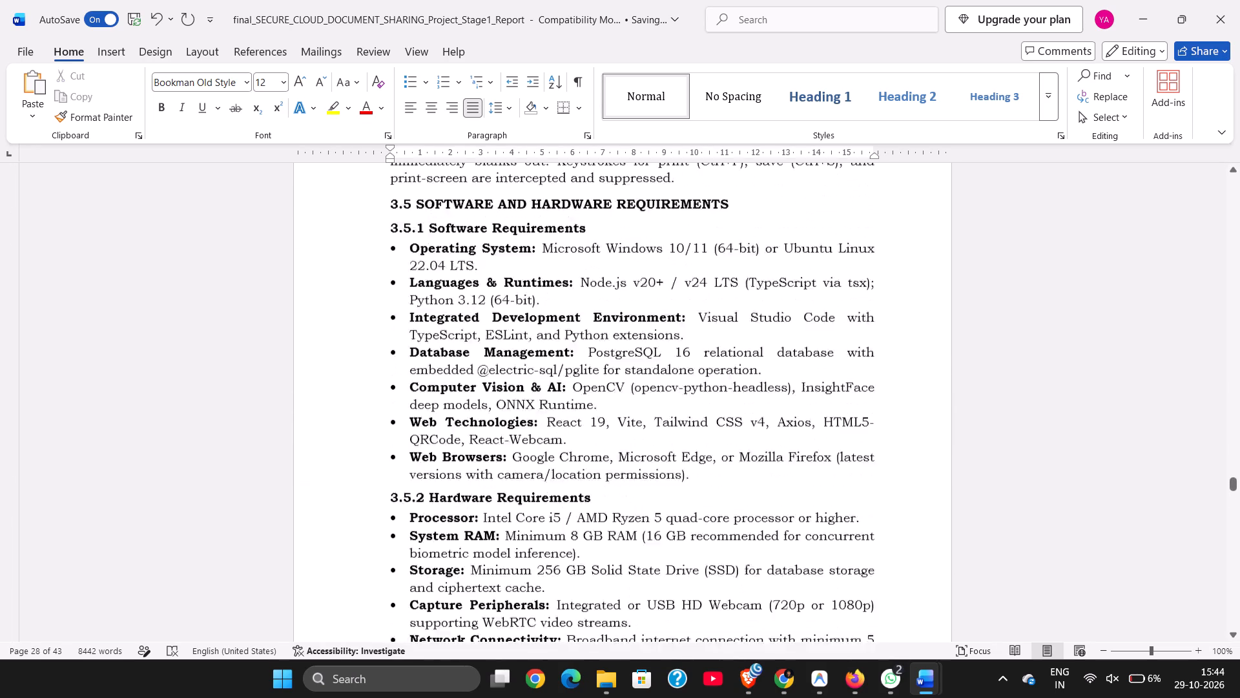
pyautogui.scroll(2, 634, 377)
pyautogui.scroll(-1, 634, 377)
pyautogui.scroll(4, 634, 377)
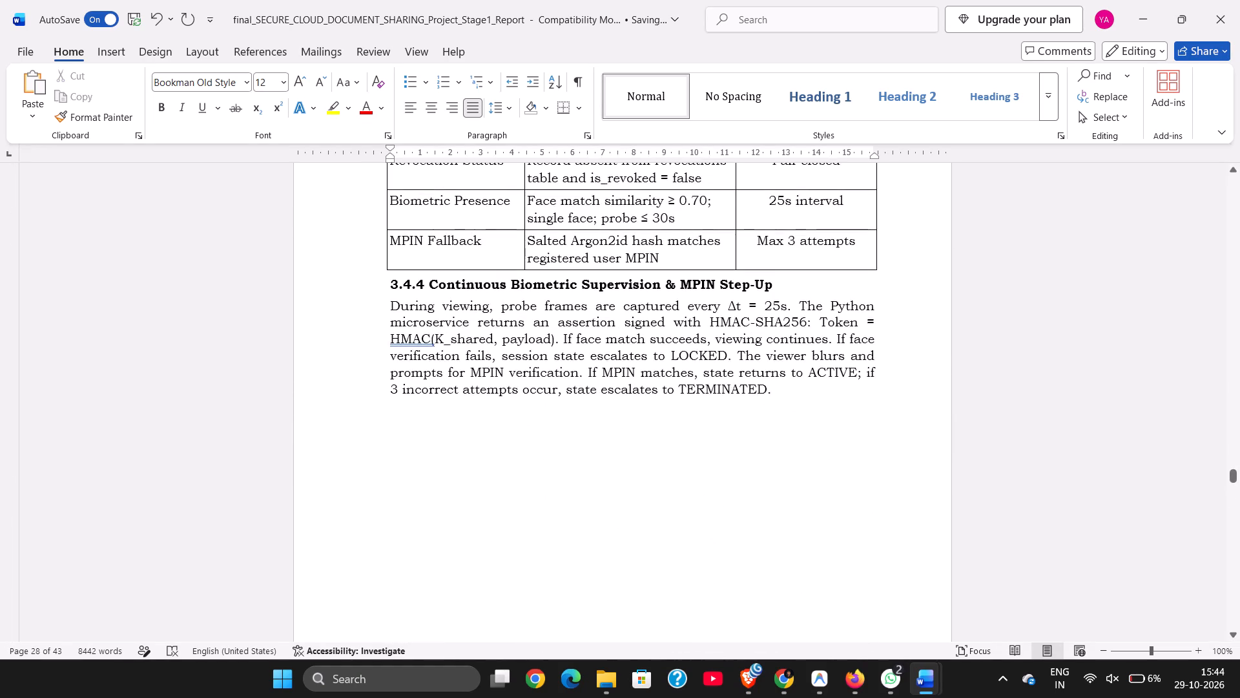
pyautogui.scroll(-2, 634, 377)
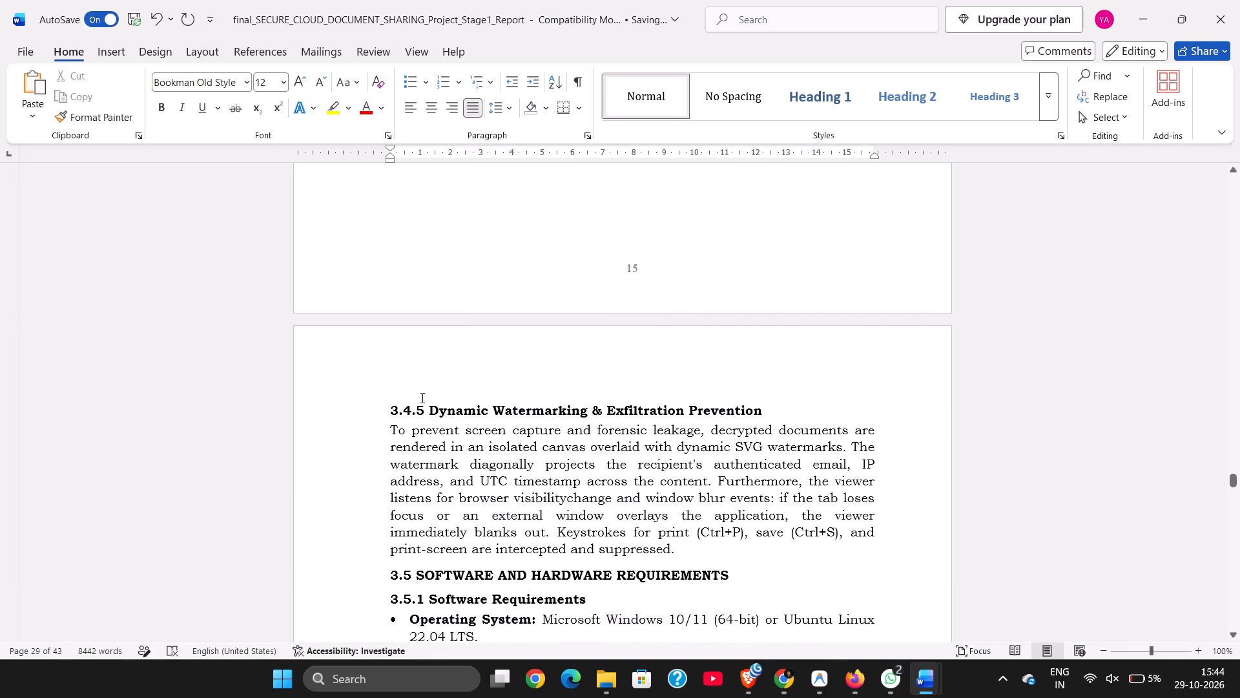
pyautogui.click(385, 406)
pyautogui.press('BackSpace')
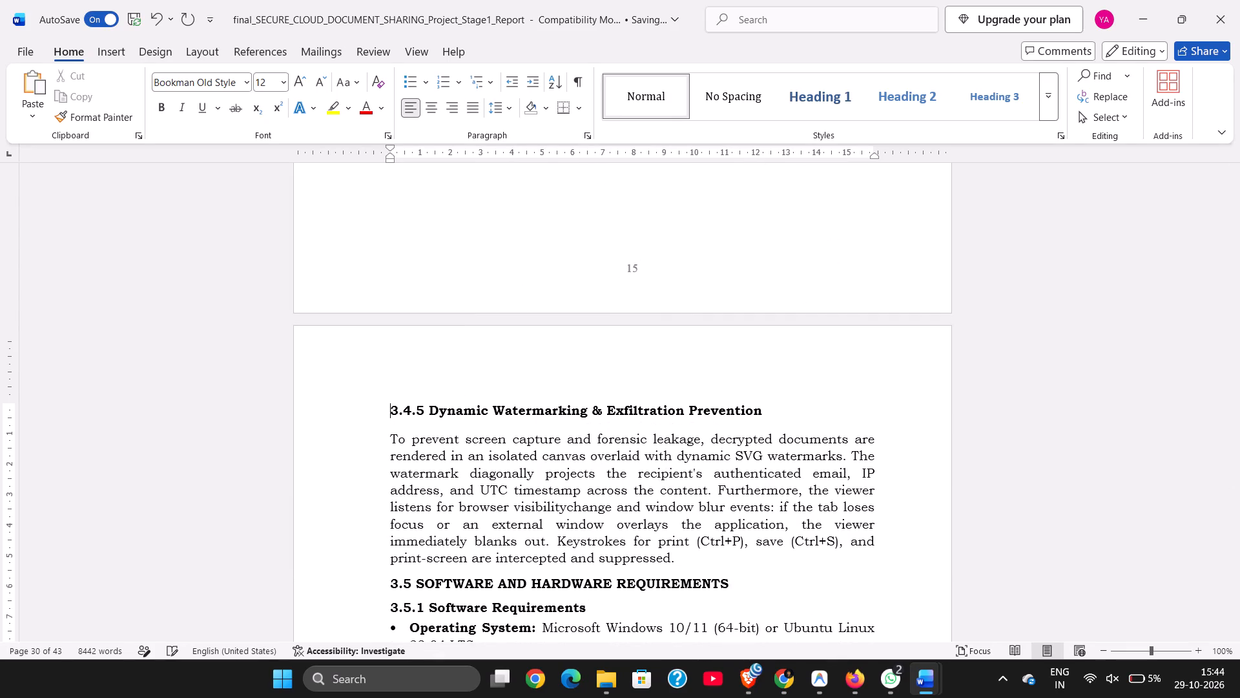
pyautogui.press('BackSpace')
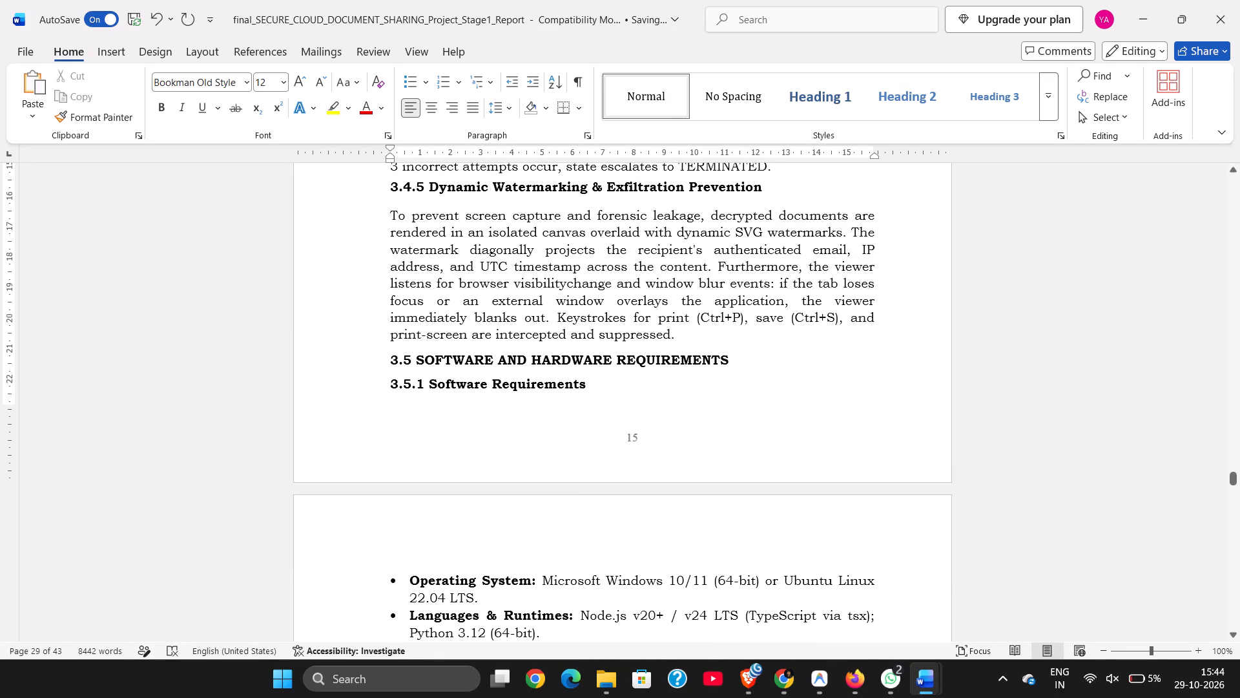